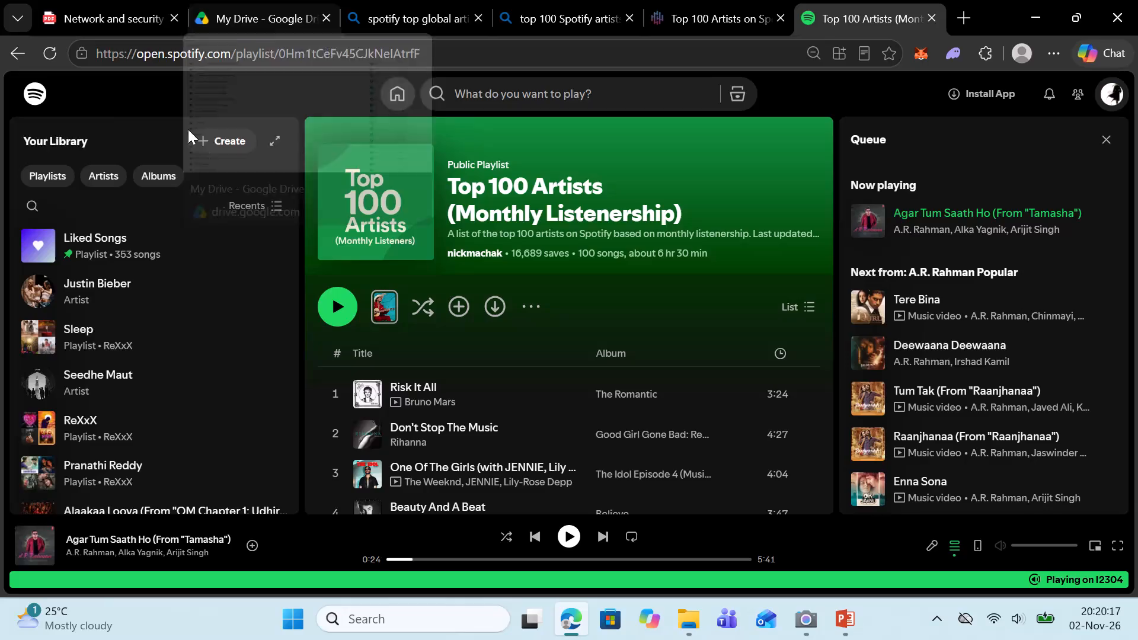
Close the Spotify playlist, the Chosic artist ranking and both artist search tabs.
click(731, 0)
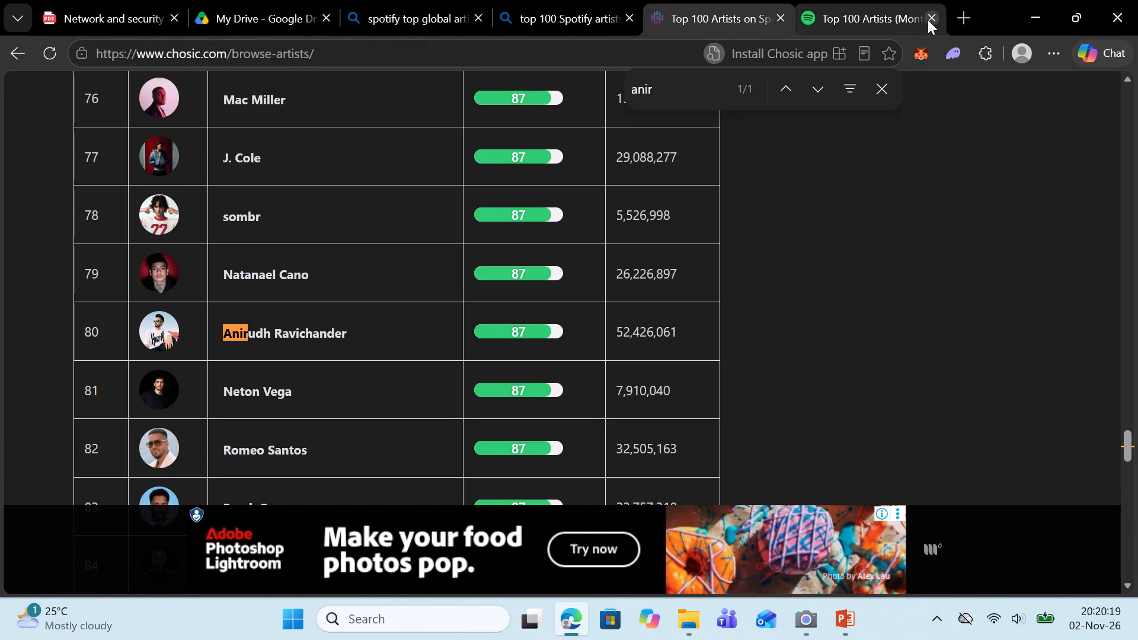
click(928, 19)
click(928, 11)
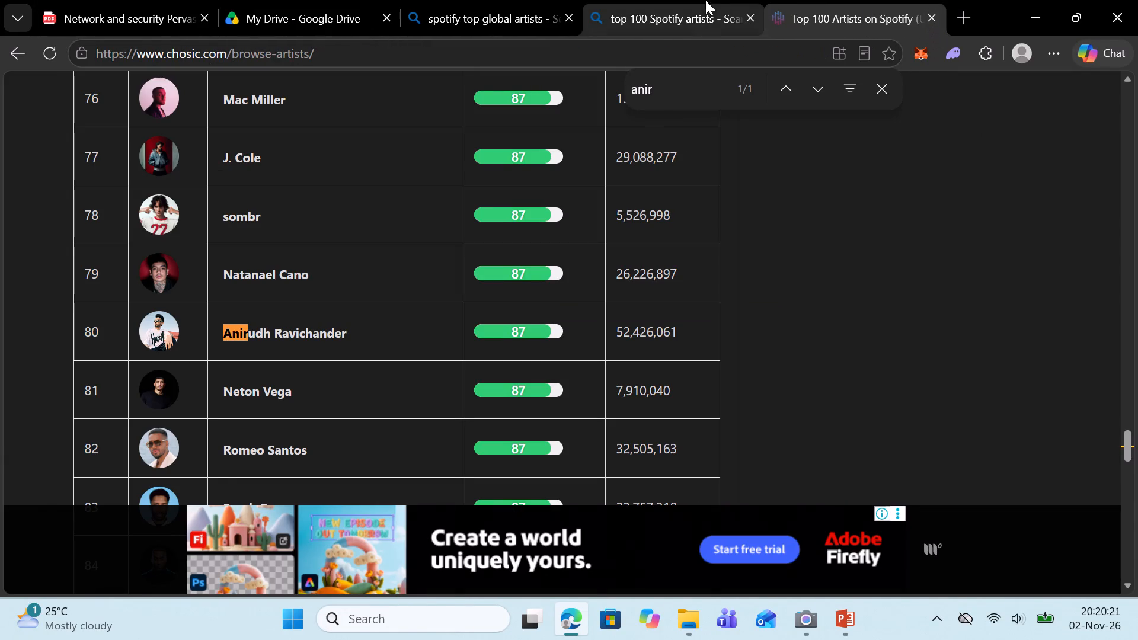
click(597, 0)
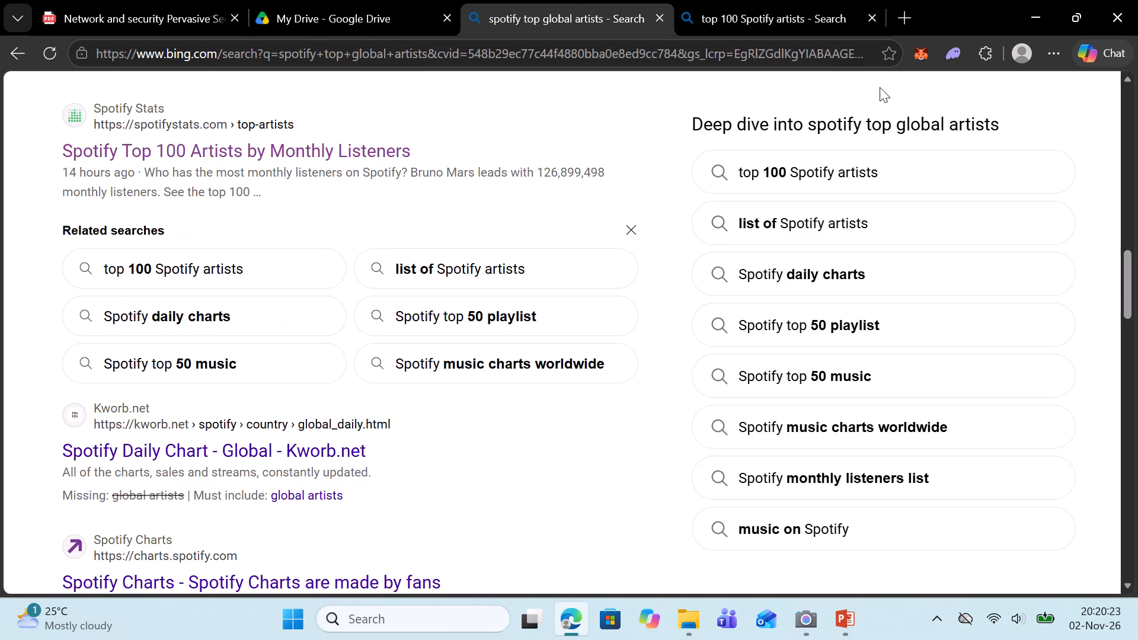
click(811, 0)
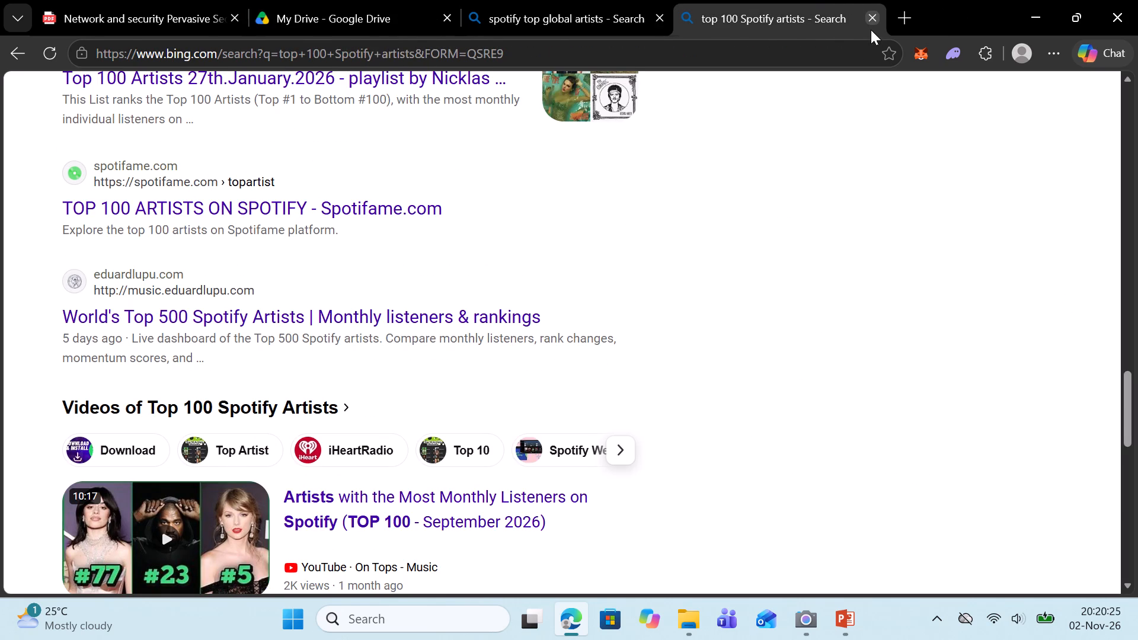
click(871, 27)
click(872, 21)
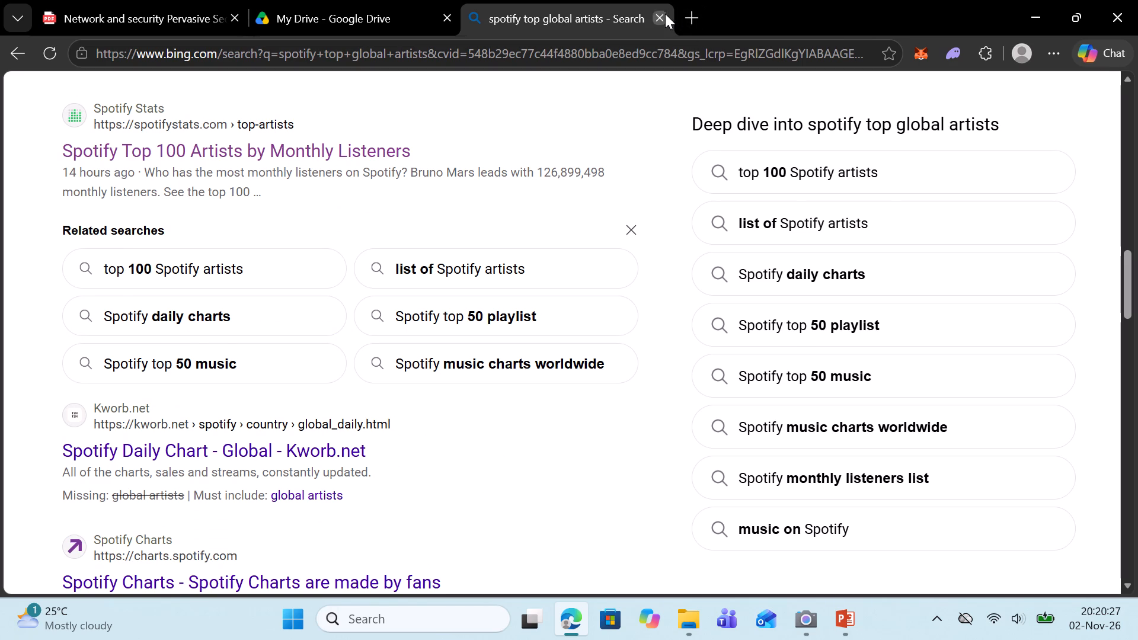
click(665, 14)
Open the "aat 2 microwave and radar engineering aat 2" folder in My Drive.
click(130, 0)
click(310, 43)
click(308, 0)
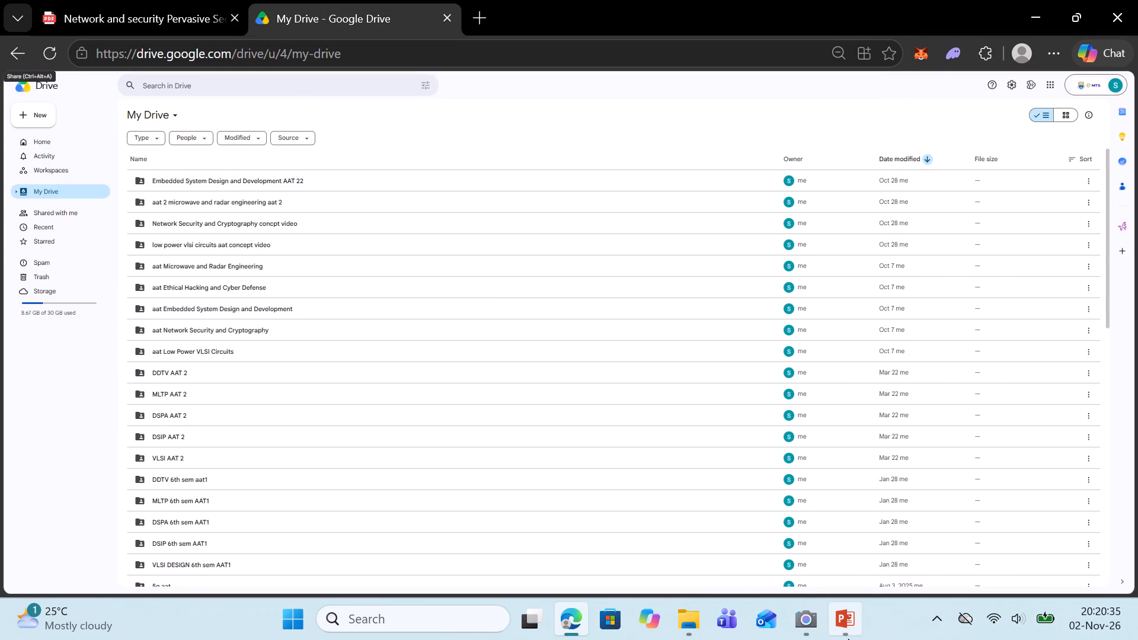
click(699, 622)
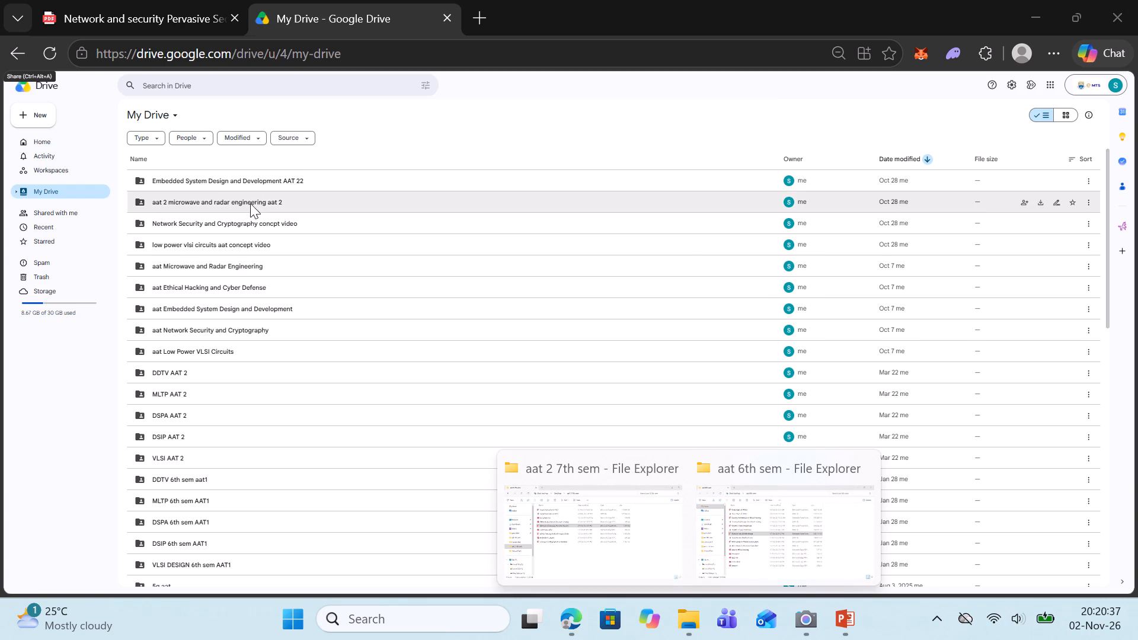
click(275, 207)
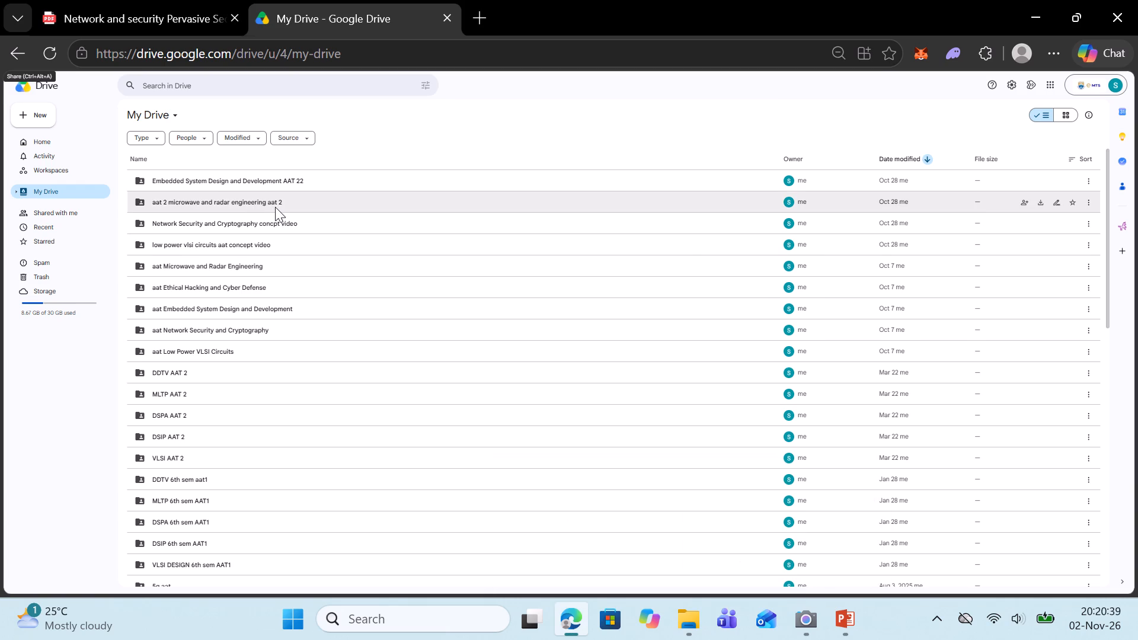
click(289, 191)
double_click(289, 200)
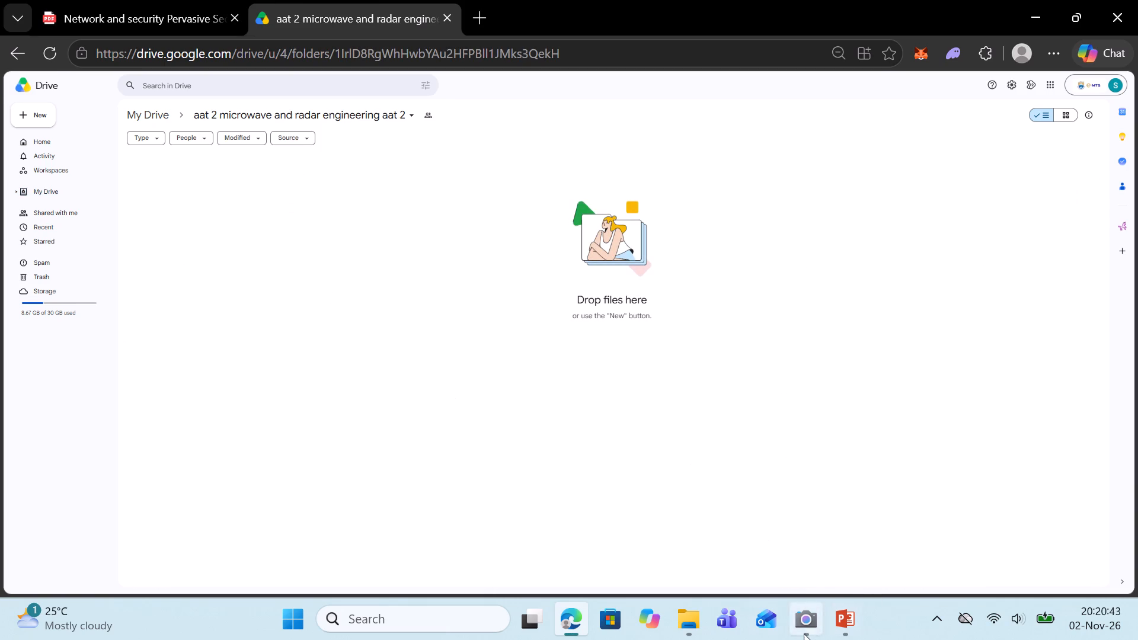
Upload the Impact Ionization in VLSI video from the aat 2 7th sem folder to the "low power vlsi circuits aat concept video" Drive folder.
click(701, 615)
click(618, 526)
click(322, 501)
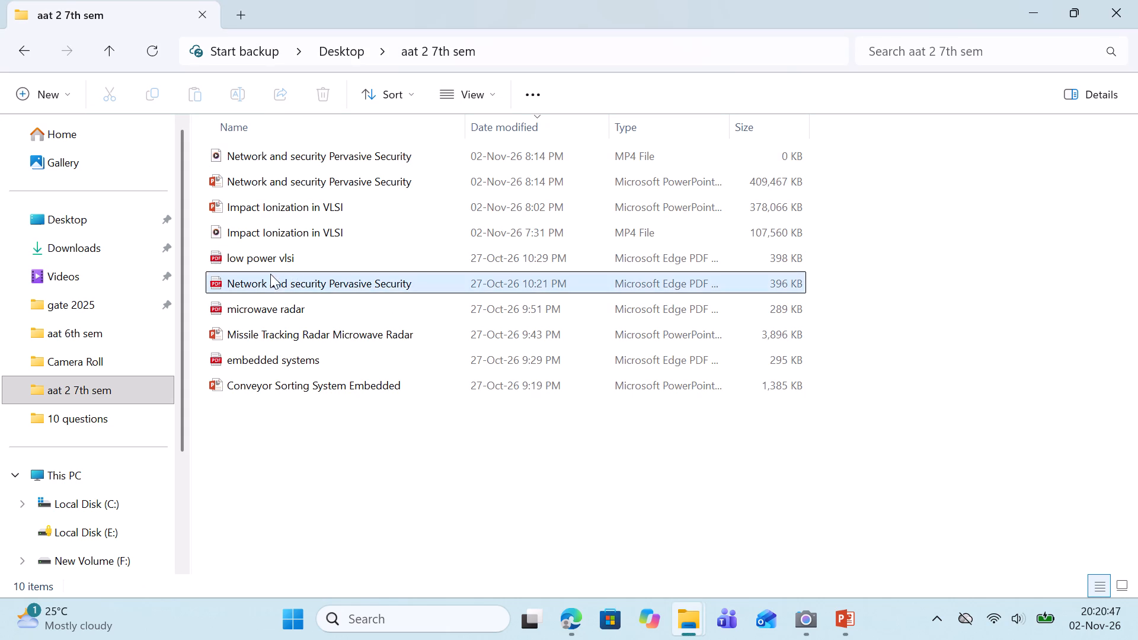
click(315, 469)
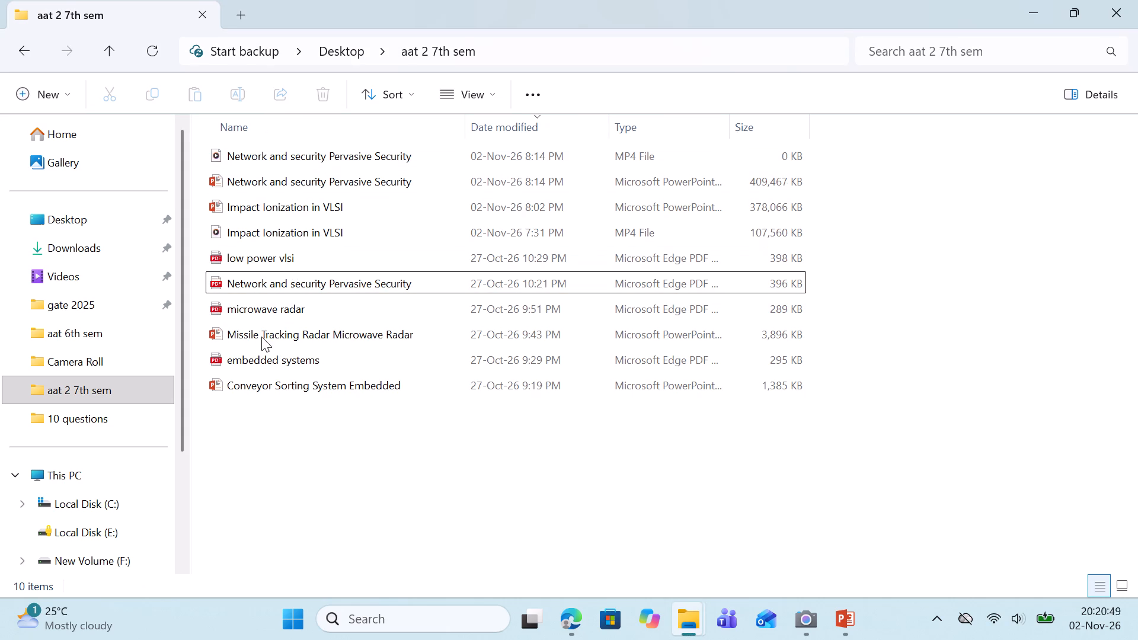
click(247, 229)
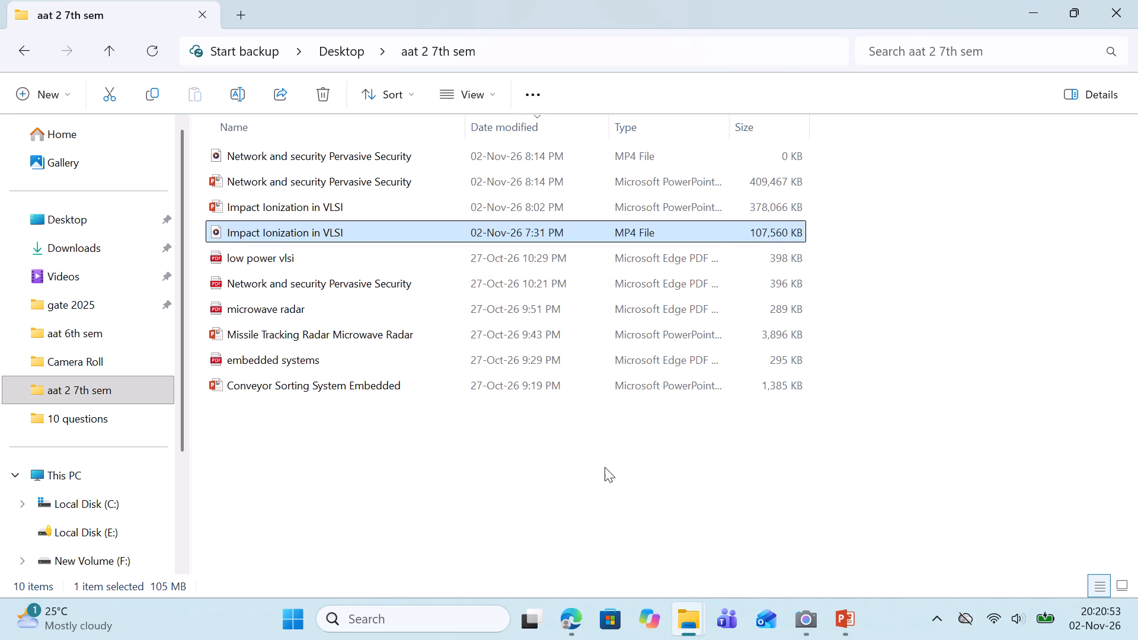
click(574, 604)
click(145, 117)
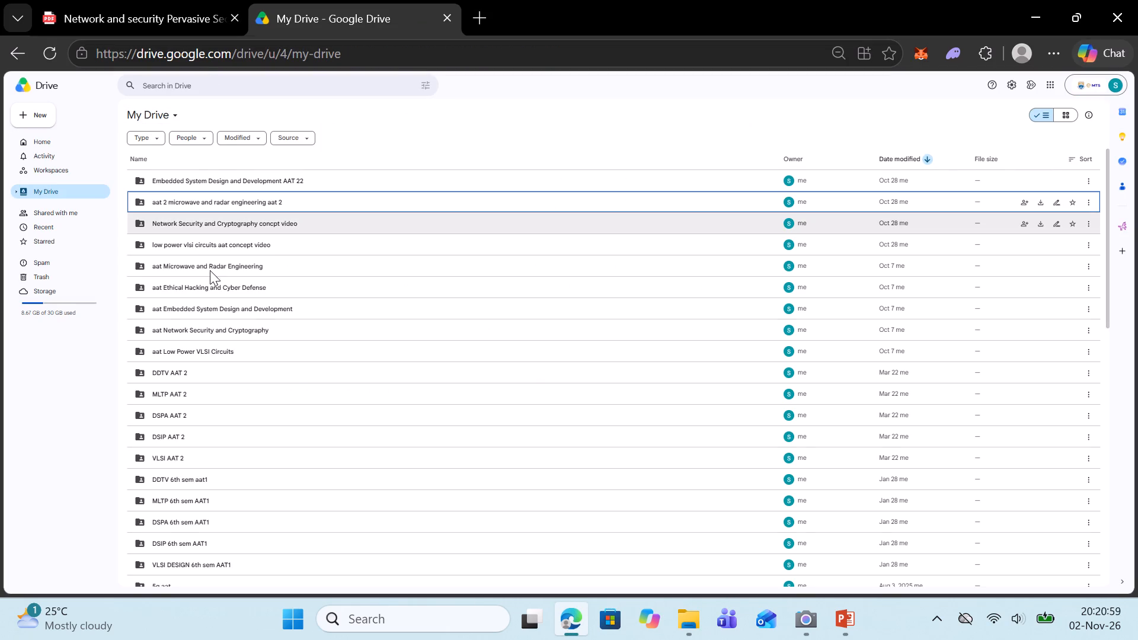
double_click(275, 246)
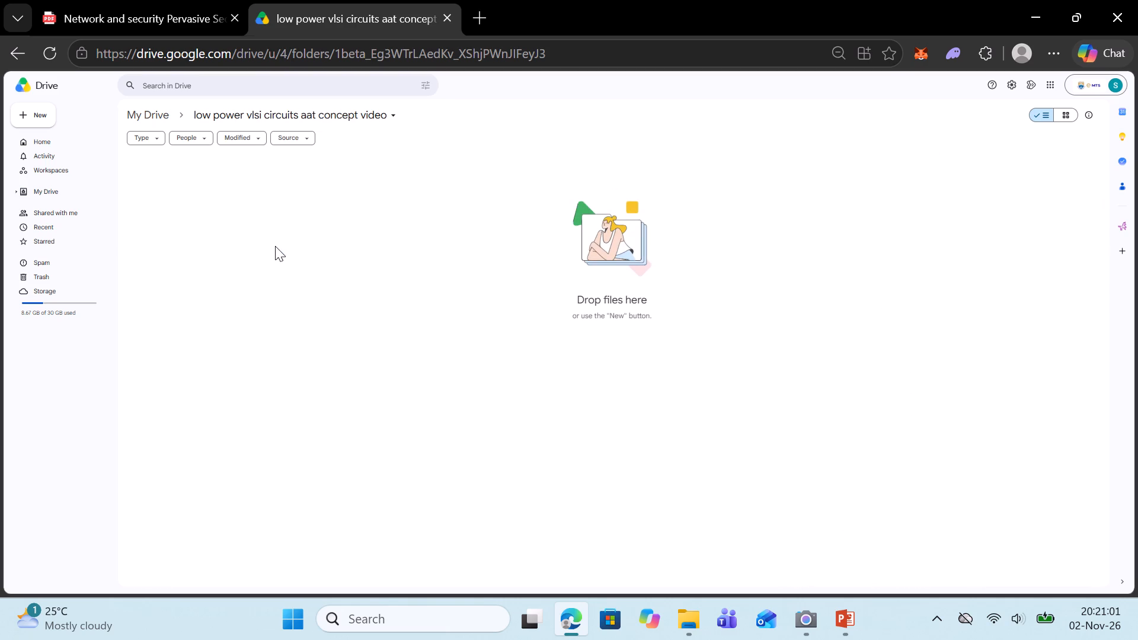
click(702, 614)
click(586, 510)
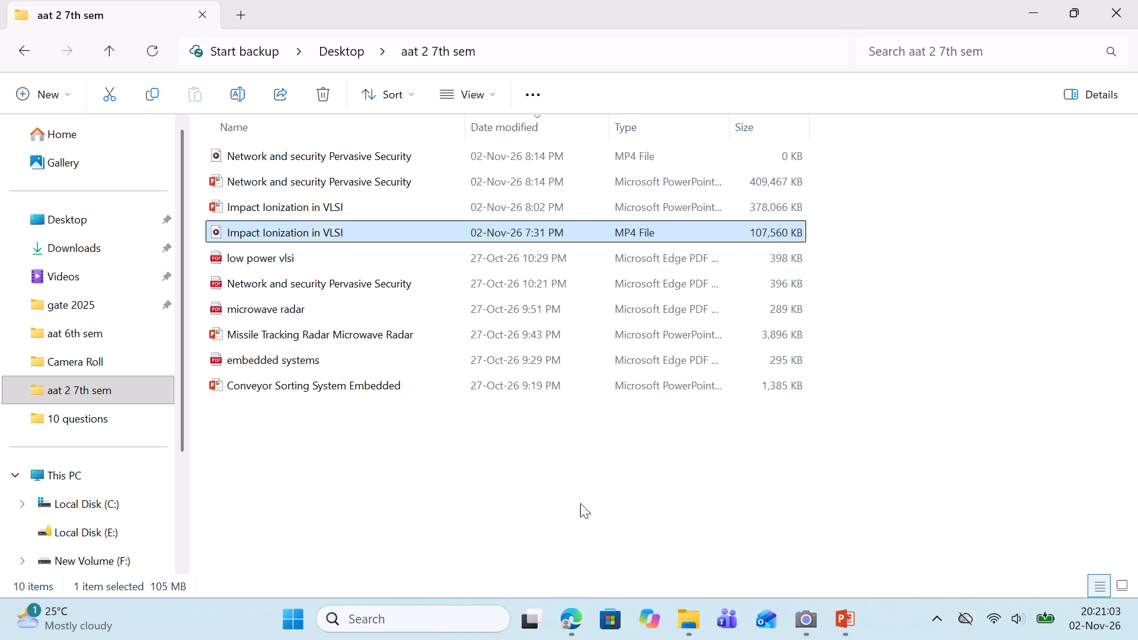
drag(256, 226, 571, 605)
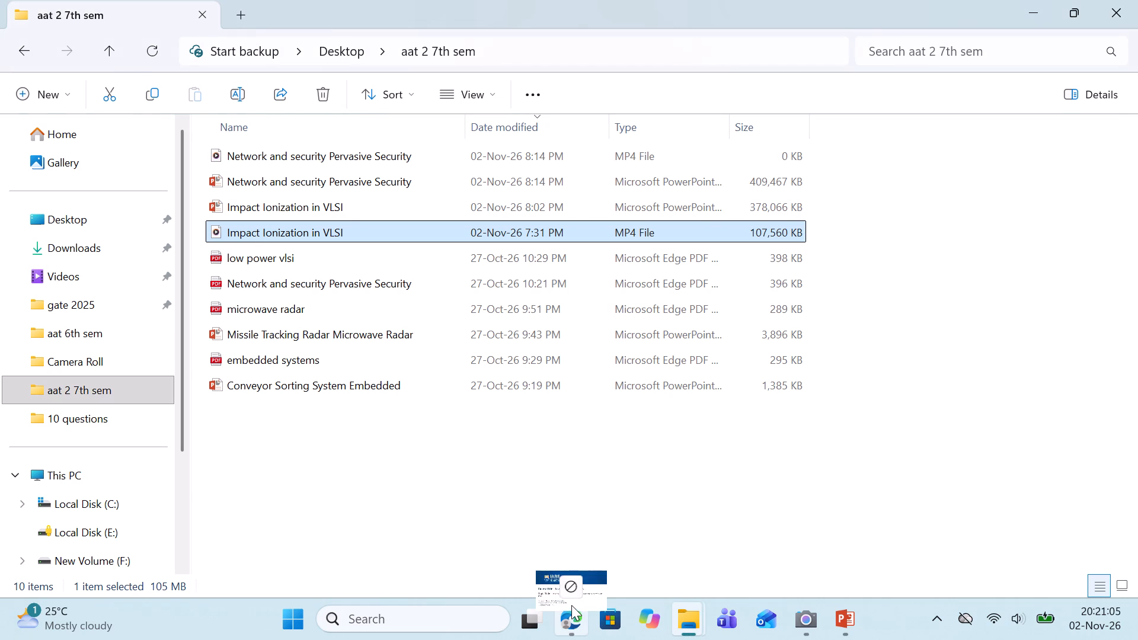
drag(571, 605, 599, 236)
drag(599, 236, 601, 263)
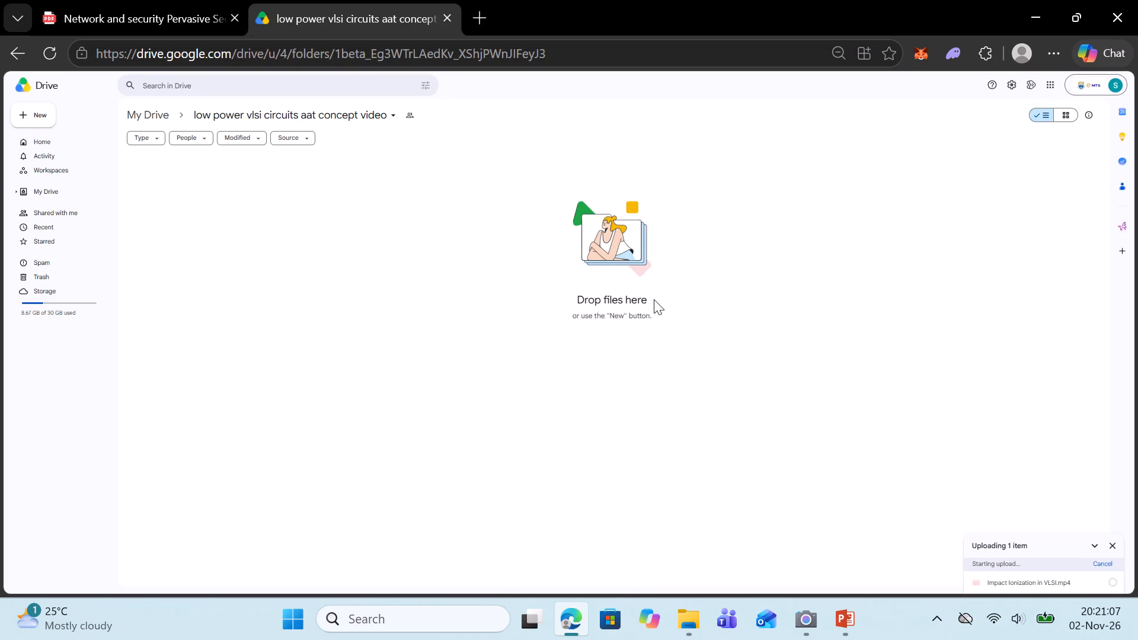
Check the Network and security Pervasive Security presentation and its video export in PowerPoint, then minimise it.
click(862, 622)
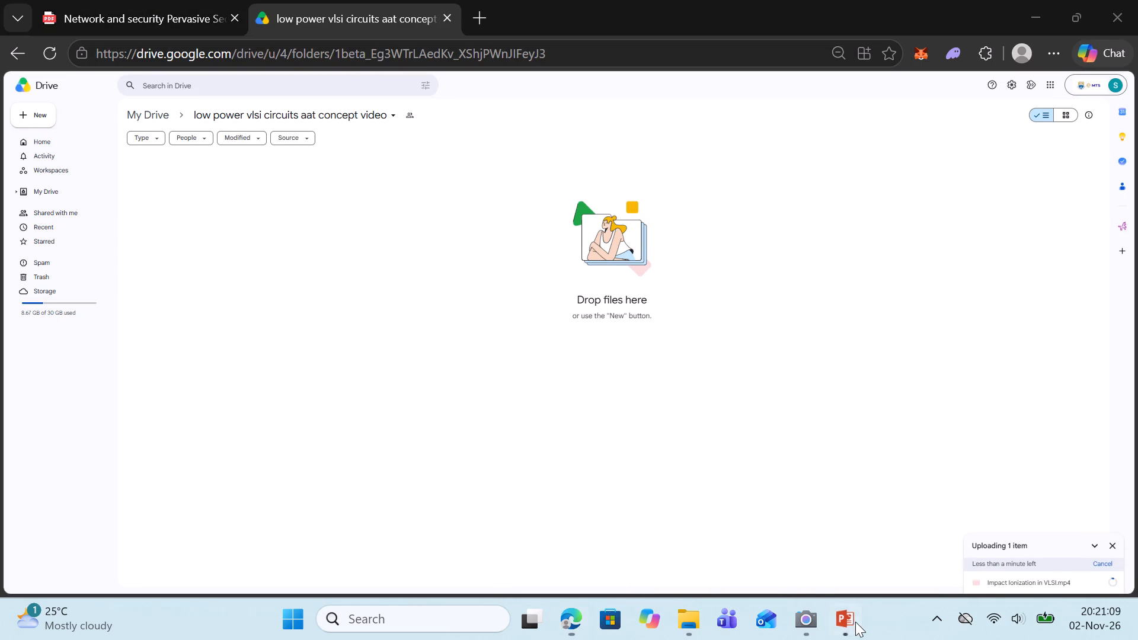
click(850, 636)
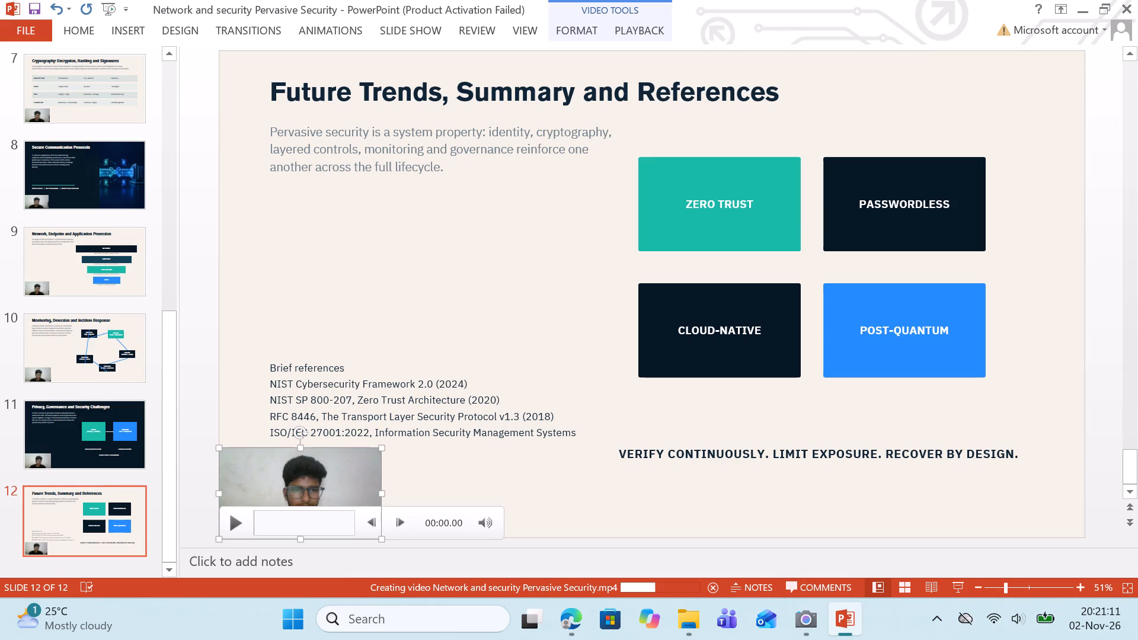
scroll(114, 333, down, 5)
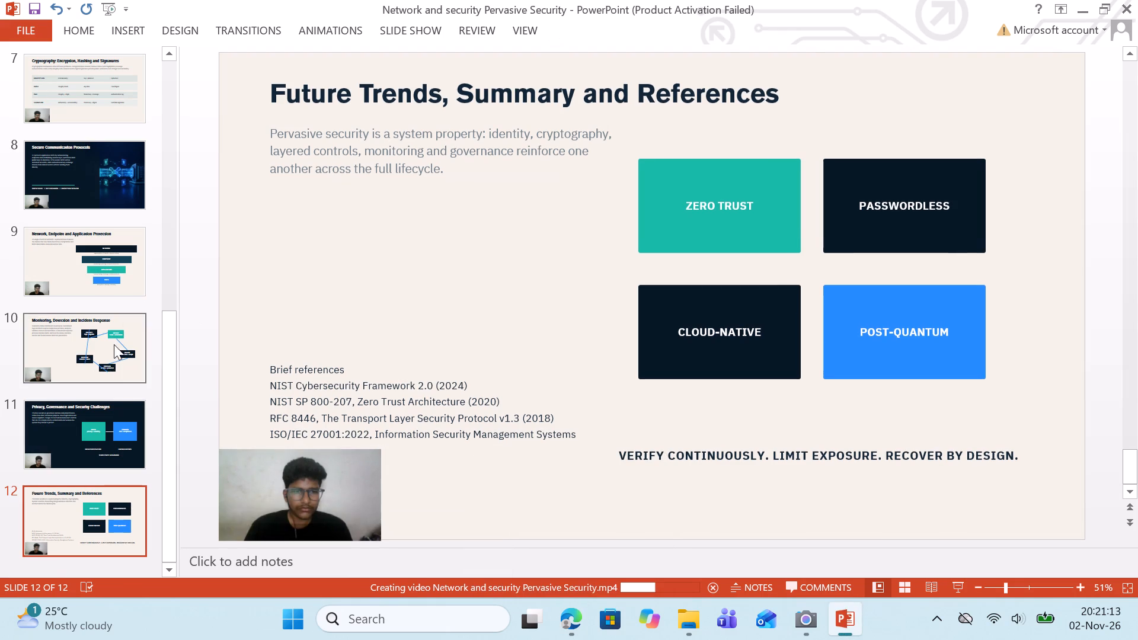
drag(167, 417, 184, 0)
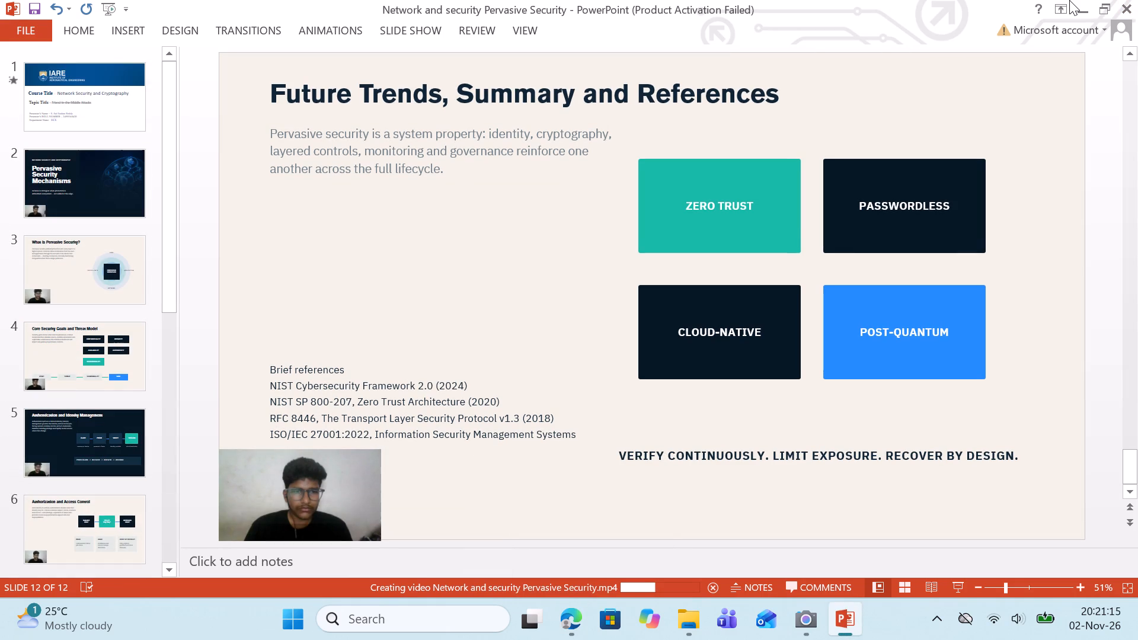
click(1073, 2)
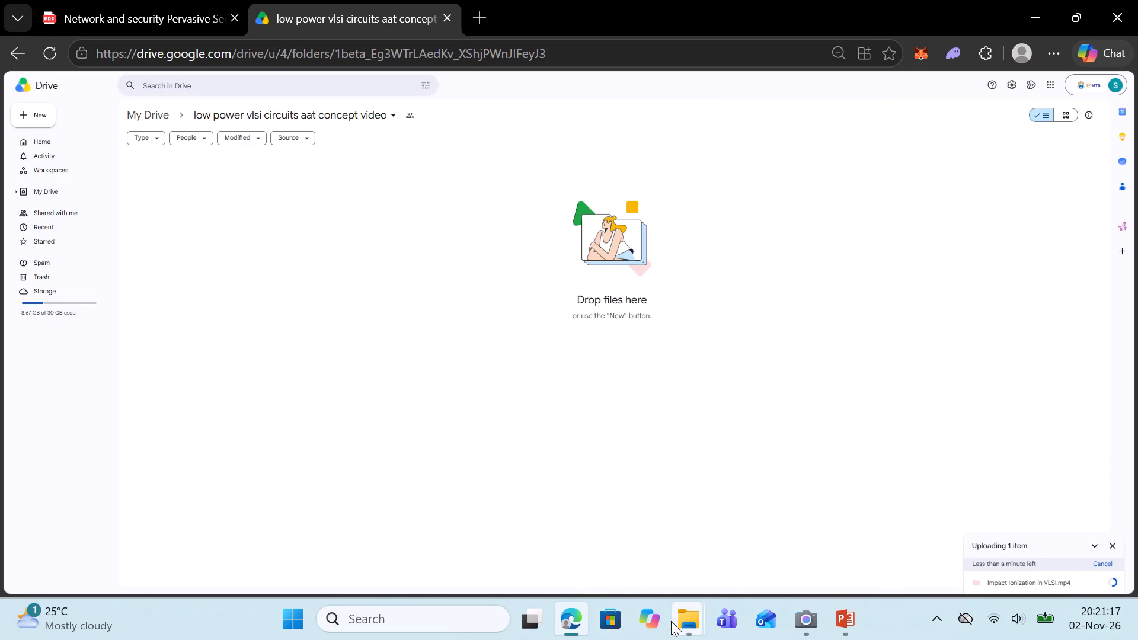
Open the microwave radar PDF script from the aat 2 7th sem folder.
click(743, 507)
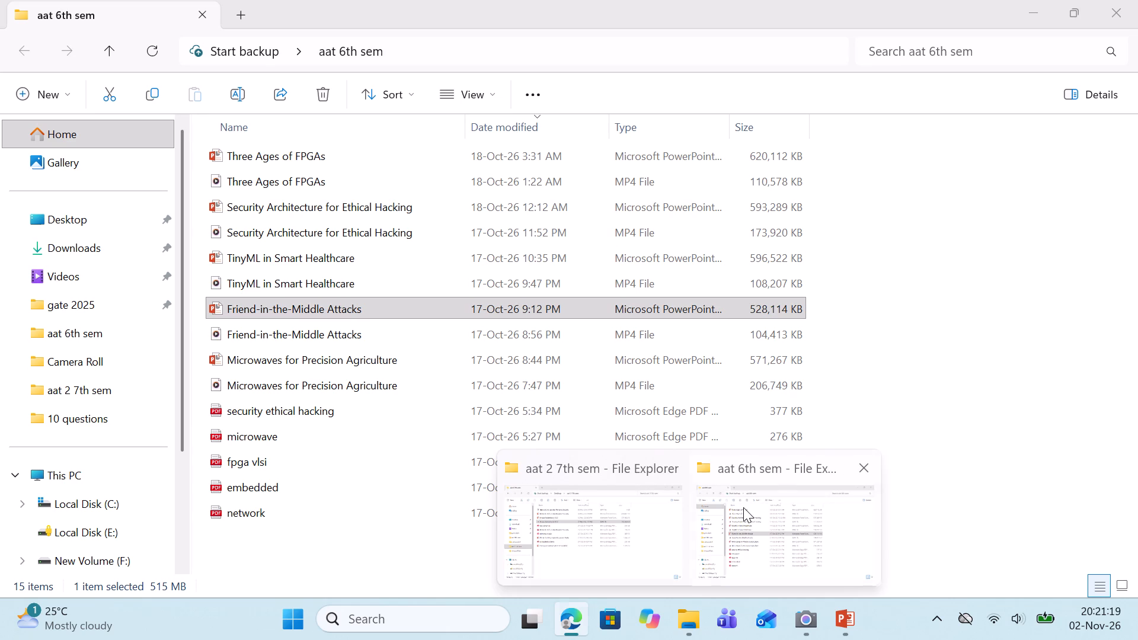
click(356, 537)
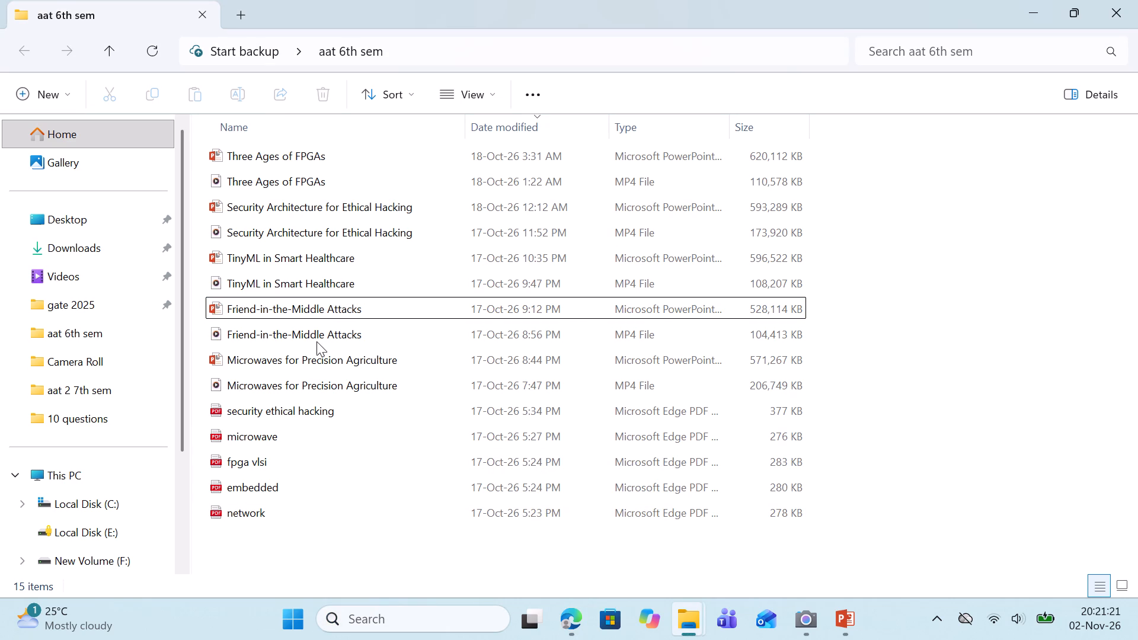
click(683, 639)
click(621, 512)
click(367, 514)
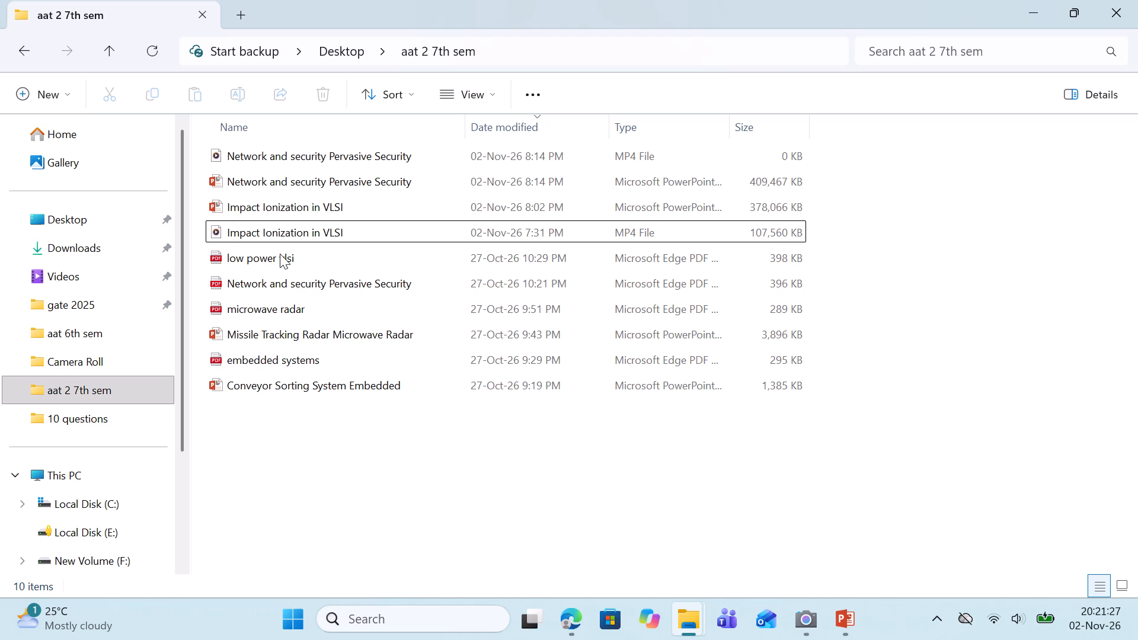
click(279, 277)
double_click(275, 307)
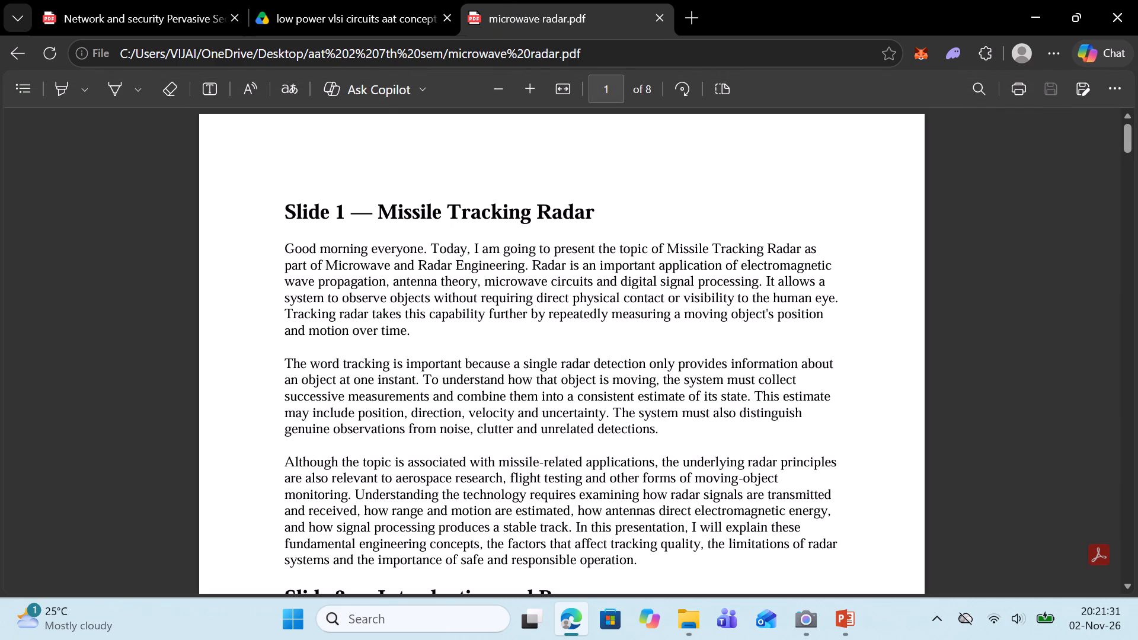
Open the Missile Tracking Radar Microwave Radar presentation from the aat 2 7th sem folder.
click(602, 472)
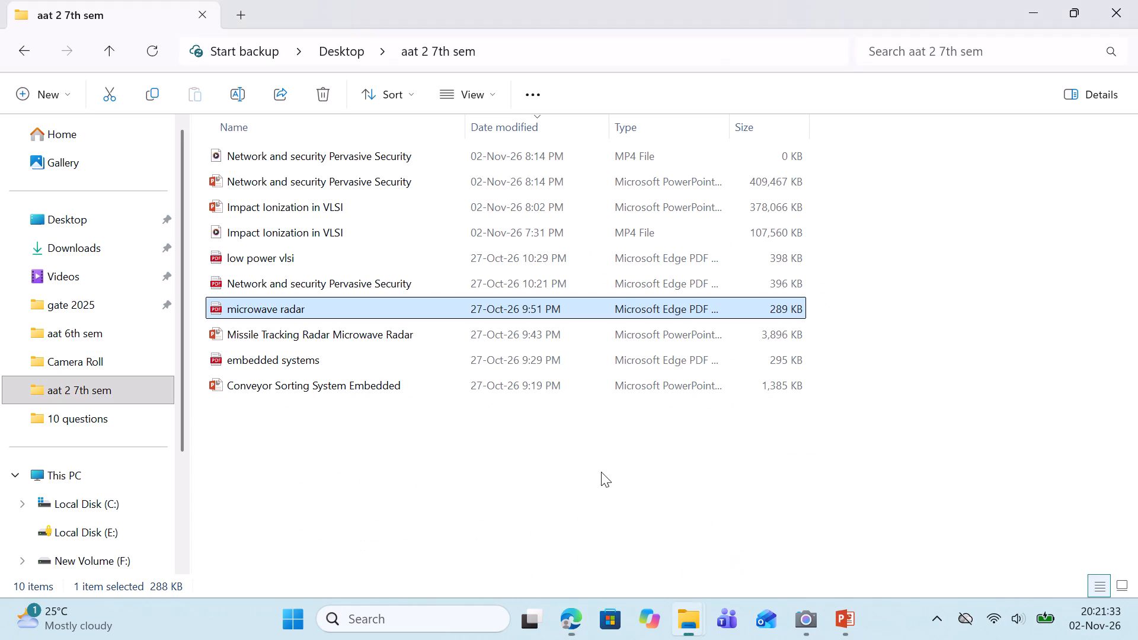
click(355, 474)
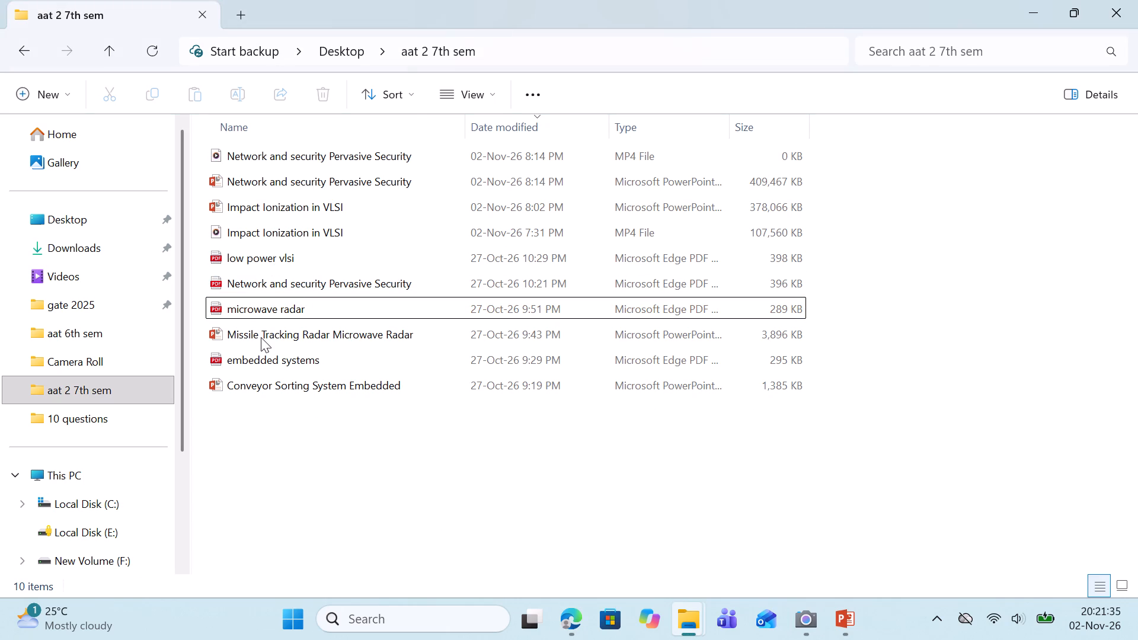
double_click(261, 337)
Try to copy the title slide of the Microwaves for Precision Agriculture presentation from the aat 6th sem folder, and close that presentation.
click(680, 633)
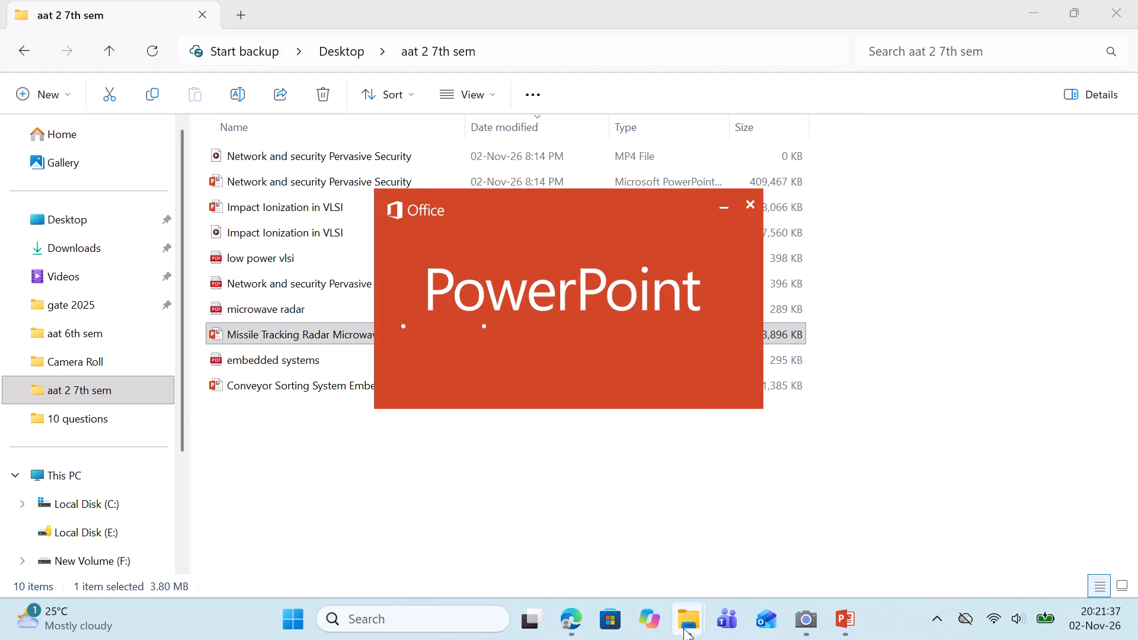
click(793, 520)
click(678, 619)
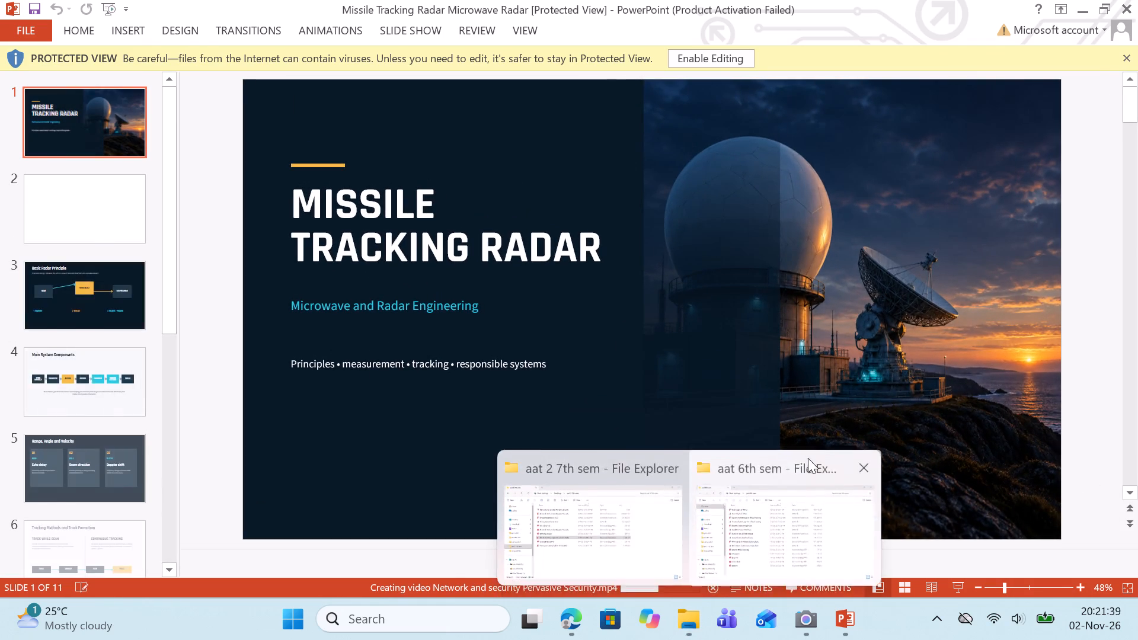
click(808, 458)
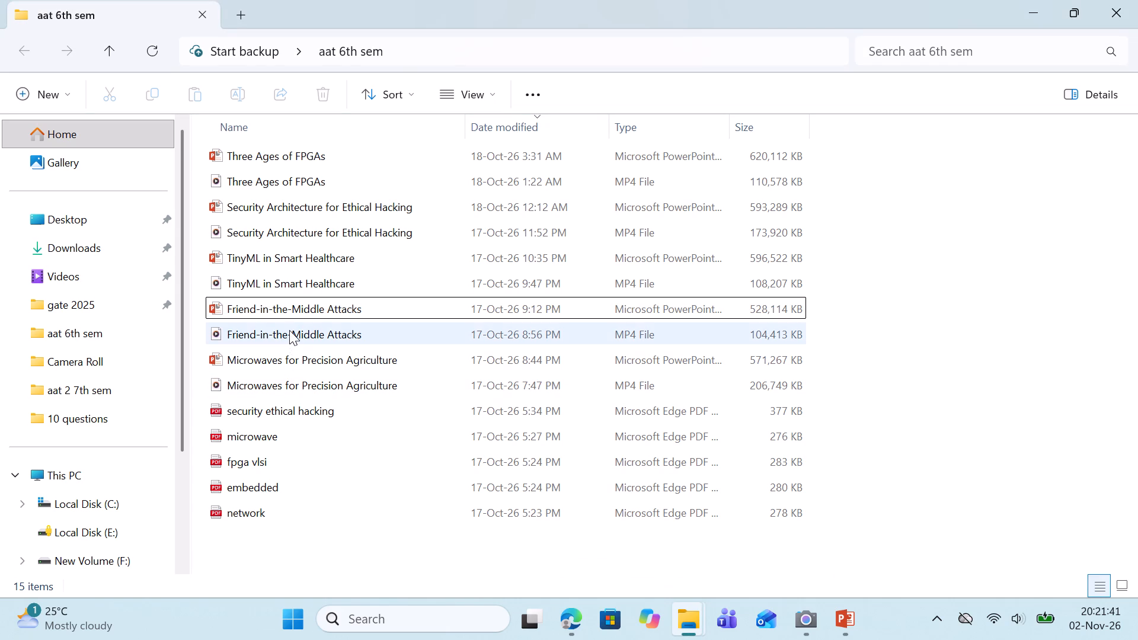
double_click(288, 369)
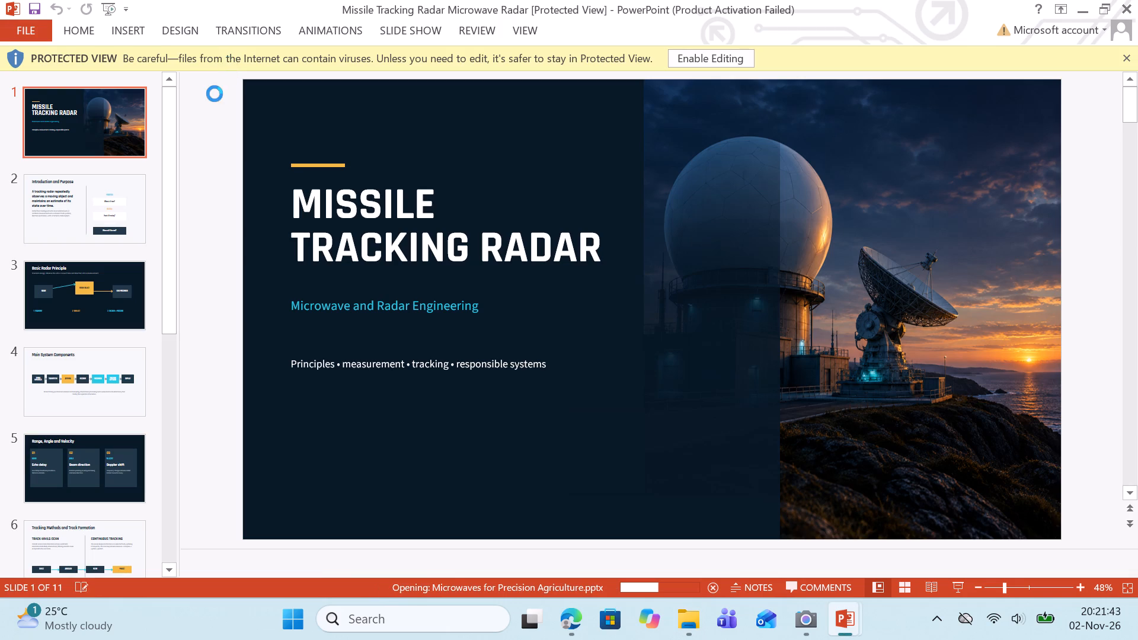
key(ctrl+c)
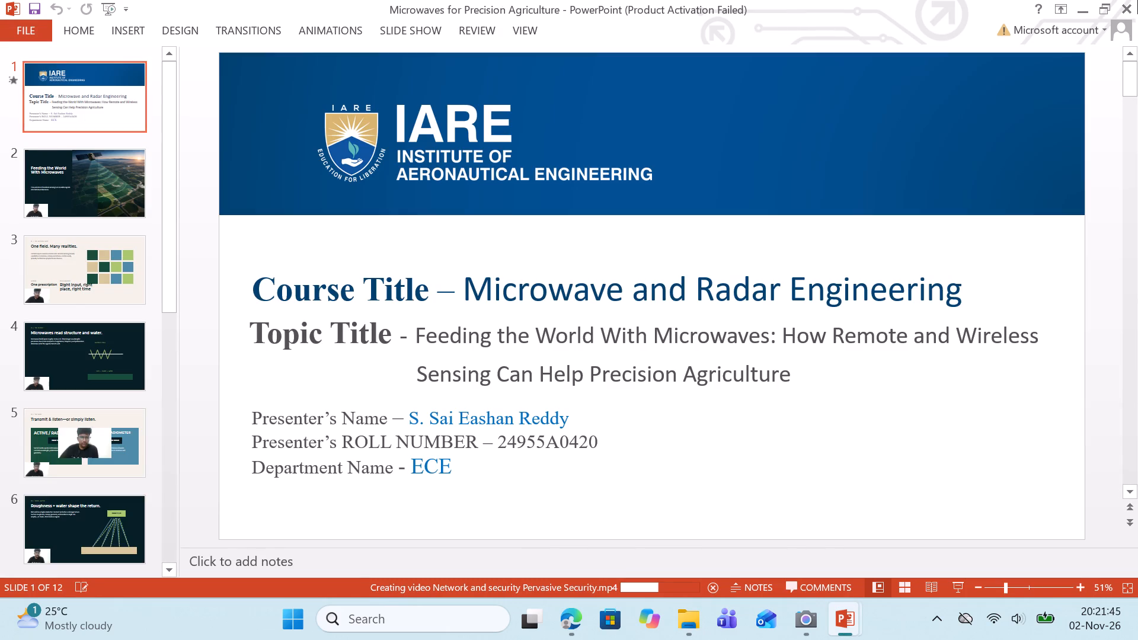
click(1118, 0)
Enable editing of the protected Missile Tracking Radar Microwave Radar presentation.
click(56, 87)
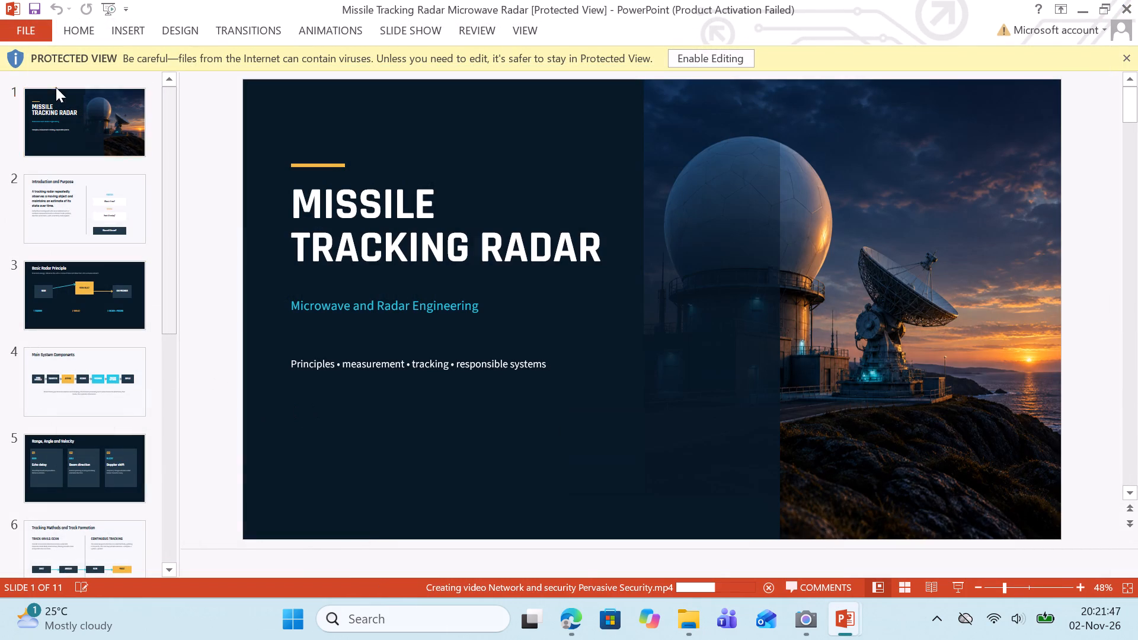
key(ctrl+v)
click(85, 118)
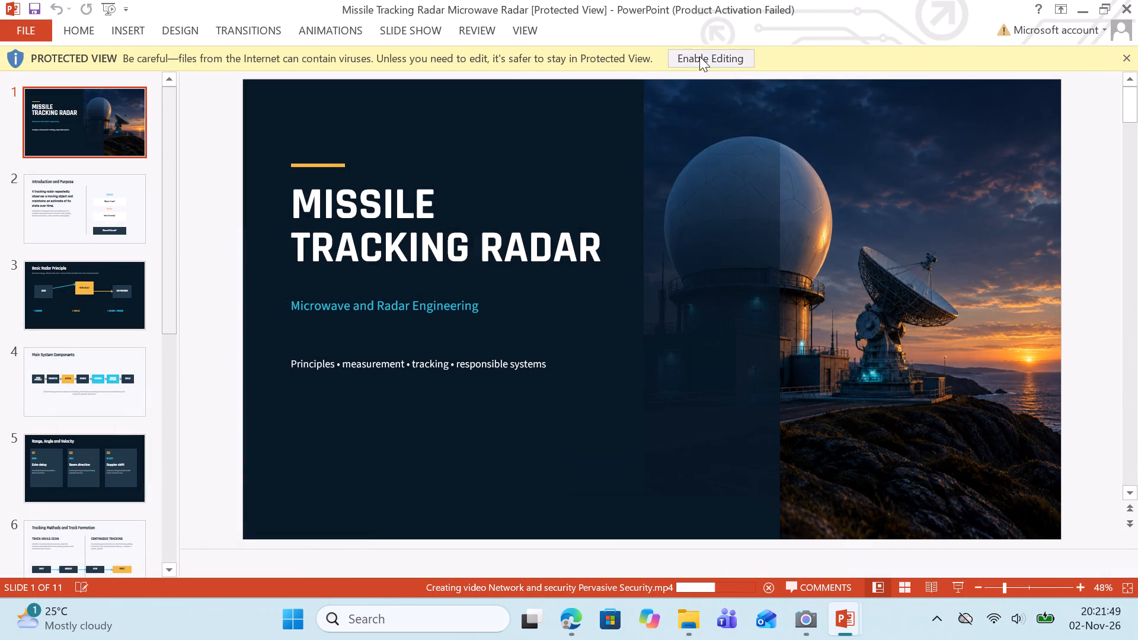
click(699, 56)
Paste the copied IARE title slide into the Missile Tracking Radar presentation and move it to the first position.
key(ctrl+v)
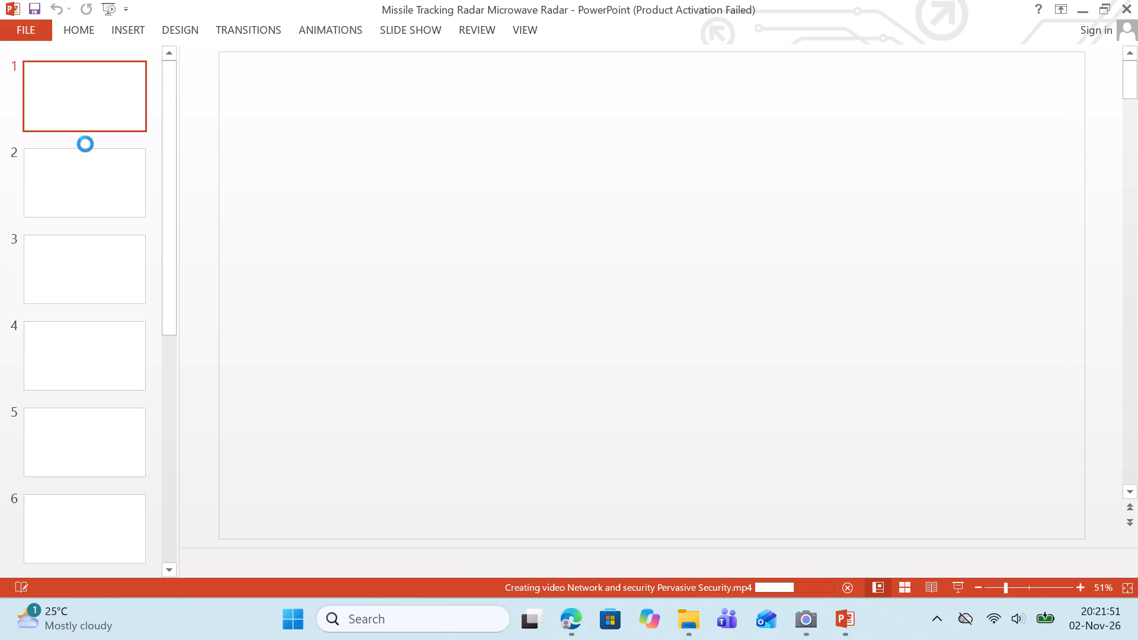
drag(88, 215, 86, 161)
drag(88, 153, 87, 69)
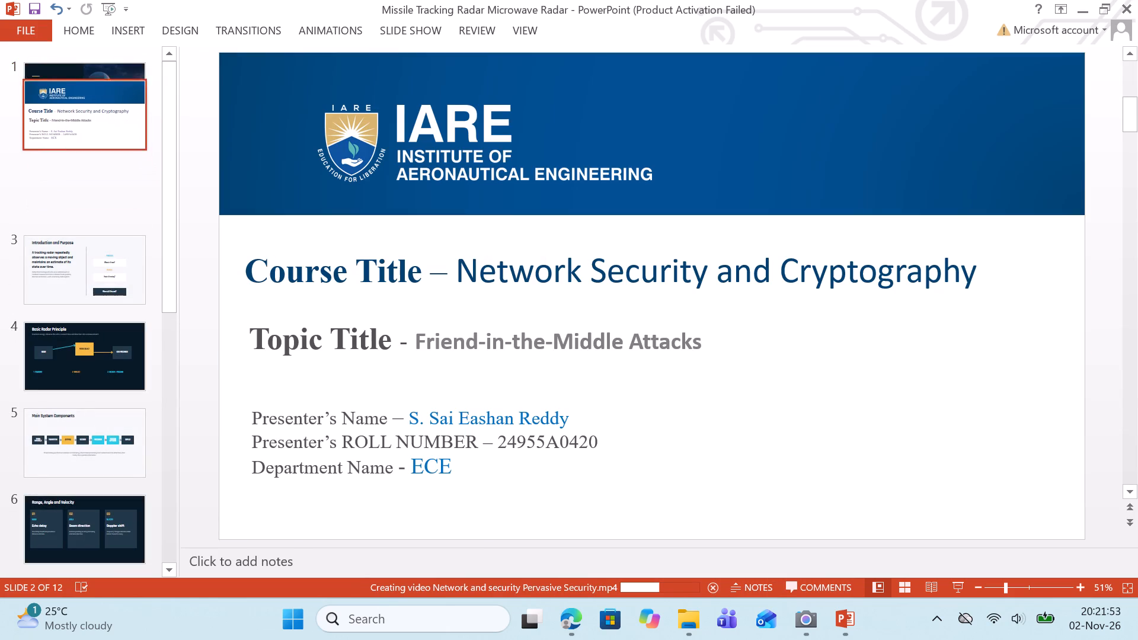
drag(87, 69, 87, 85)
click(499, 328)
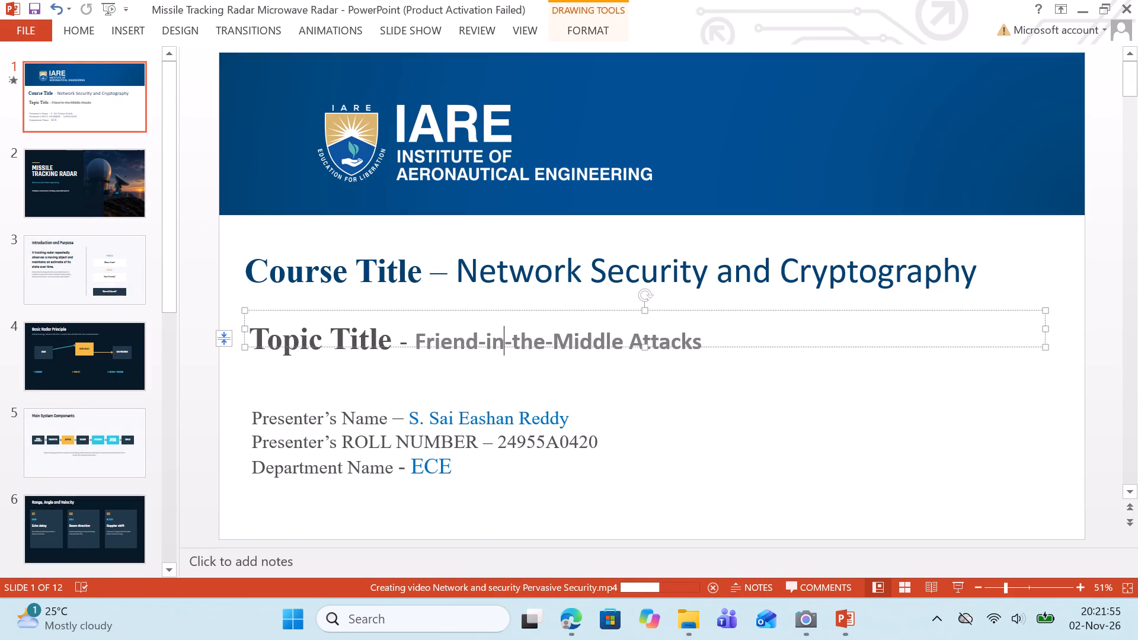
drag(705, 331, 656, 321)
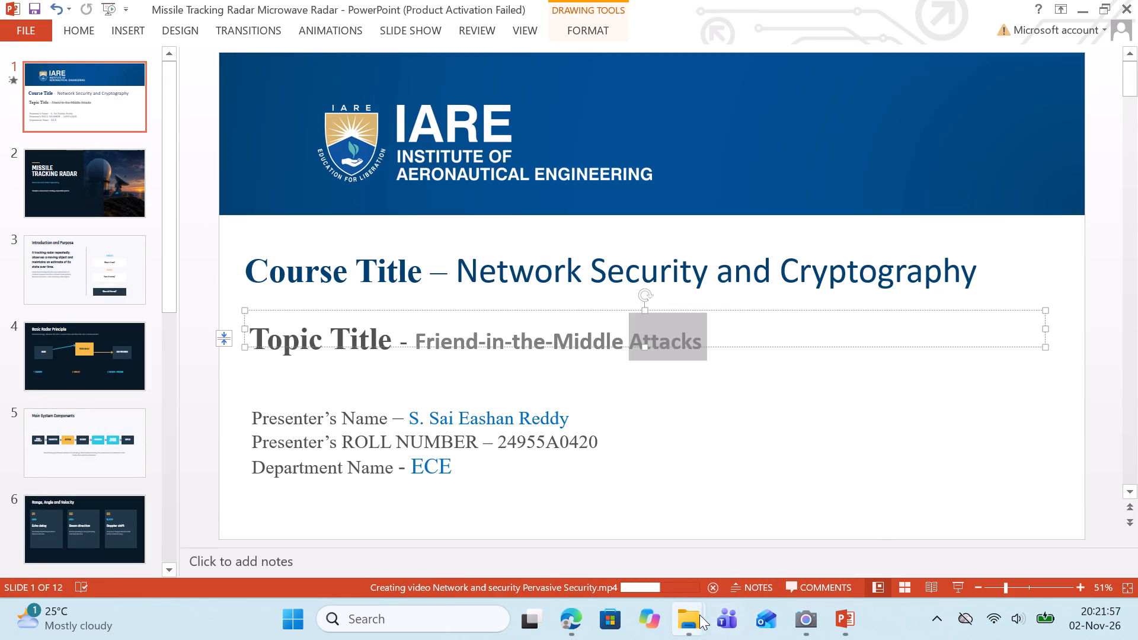
Copy the title slide of the Microwaves for Precision Agriculture presentation from the aat 6th sem folder, and close that presentation.
click(698, 618)
click(799, 550)
double_click(273, 362)
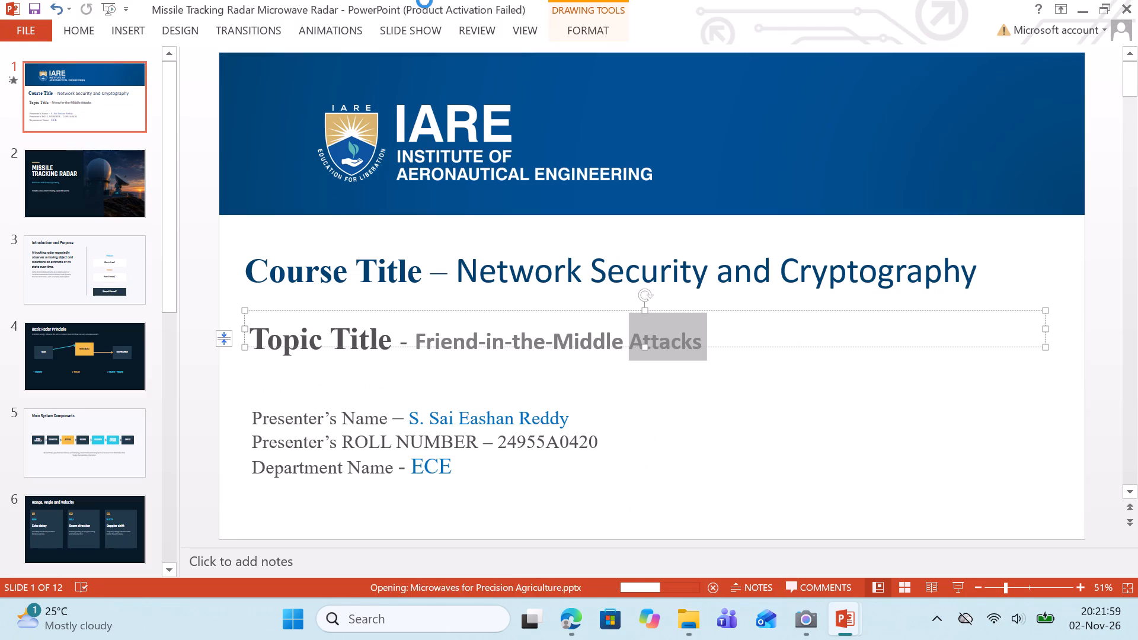
click(85, 100)
key(ctrl+c)
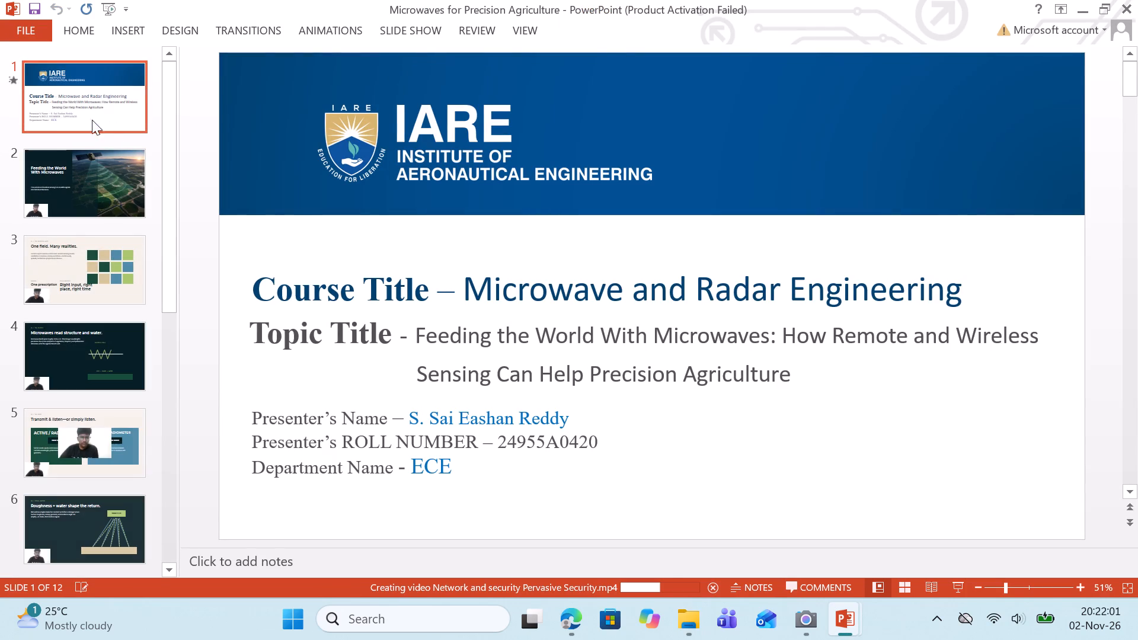
click(1131, 8)
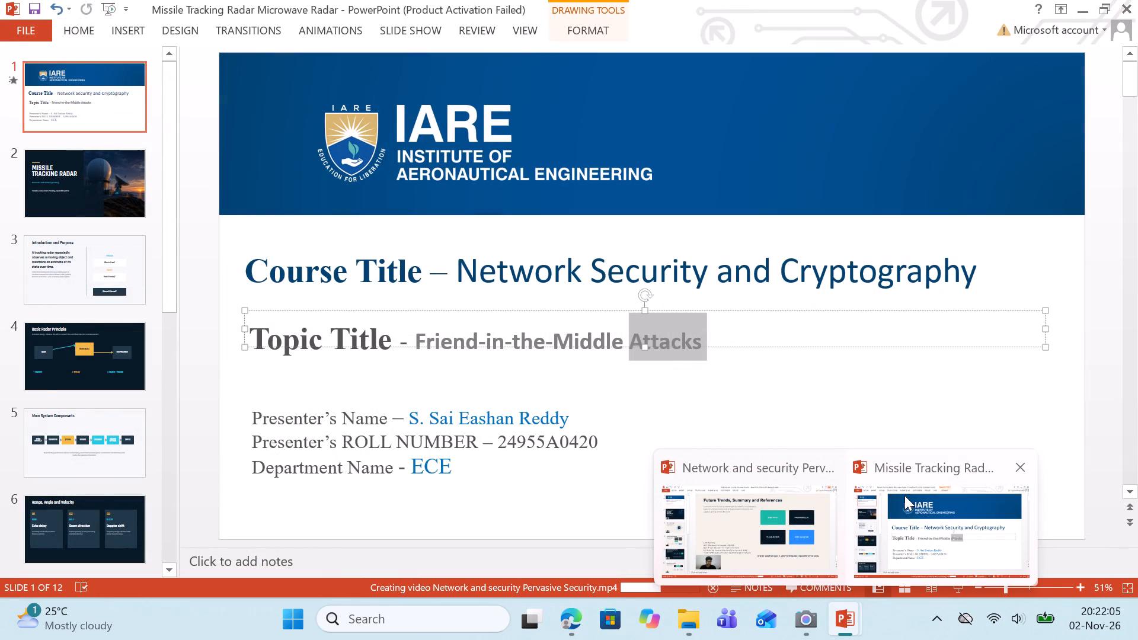
In the Missile Tracking Radar presentation, replace the Network Security and Cryptography title slide with the copied Microwave and Radar Engineering title slide.
click(928, 536)
key(ctrl+v)
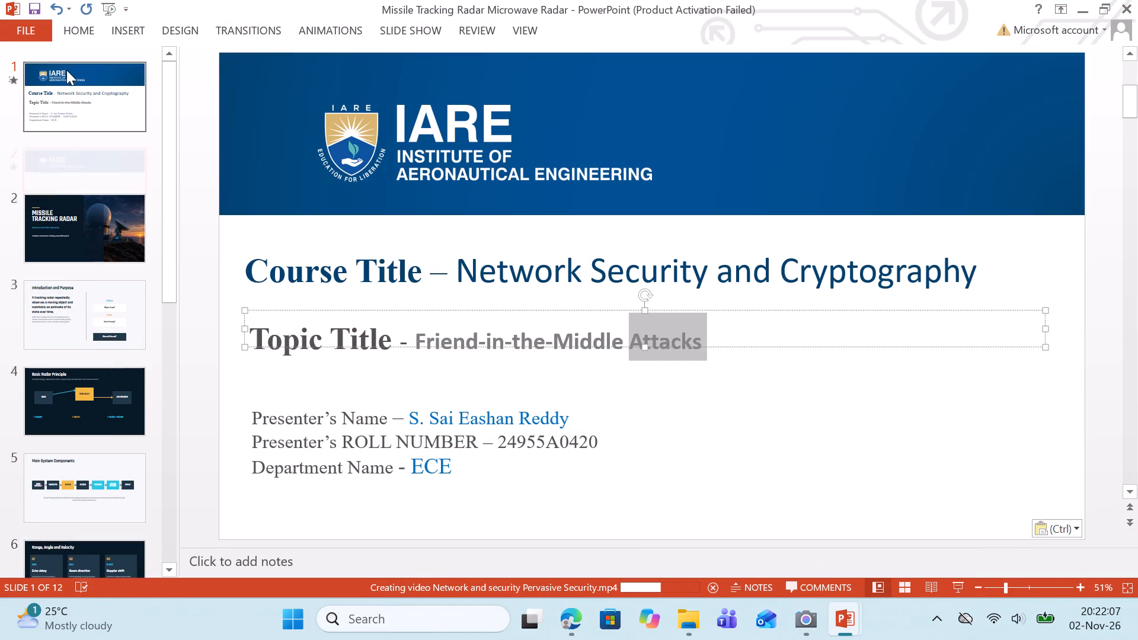
click(79, 97)
key(Delete)
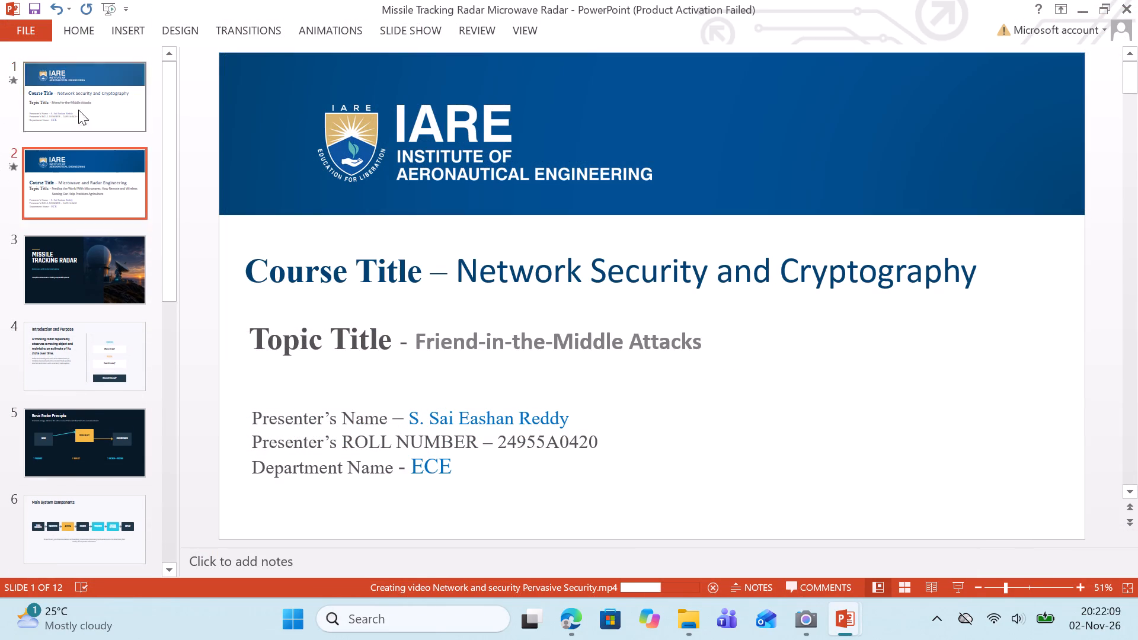
Replace the topic title text on the first slide with "Missile Tracking Radar", keeping the "Topic Title" label.
click(644, 367)
drag(791, 387, 763, 366)
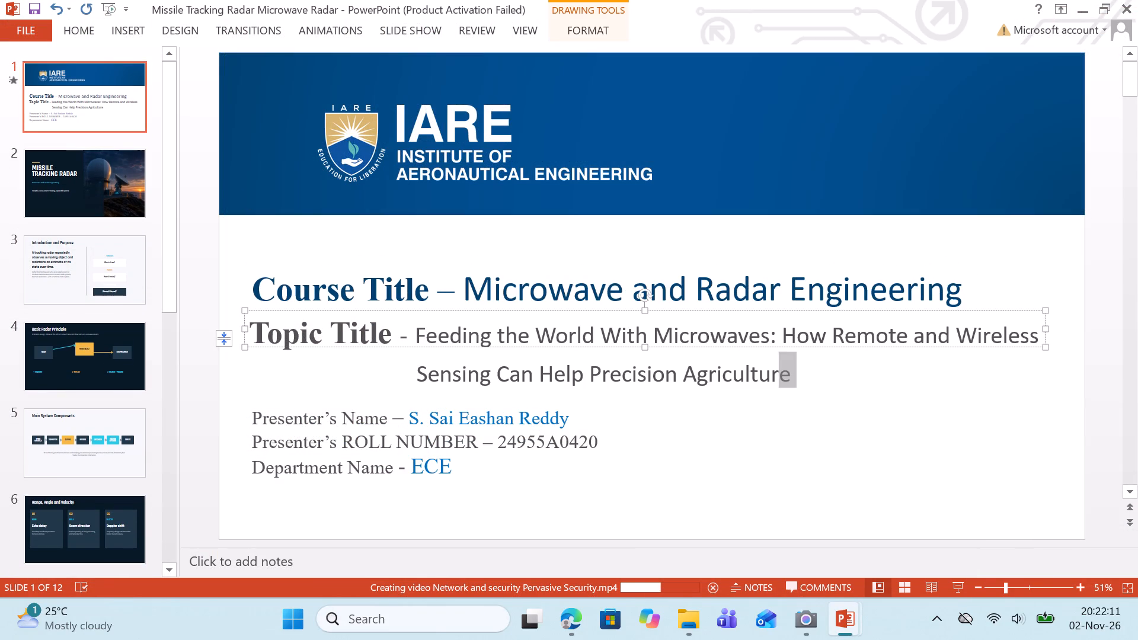
drag(763, 366, 445, 337)
key(BackSpace)
key(BackSpace)
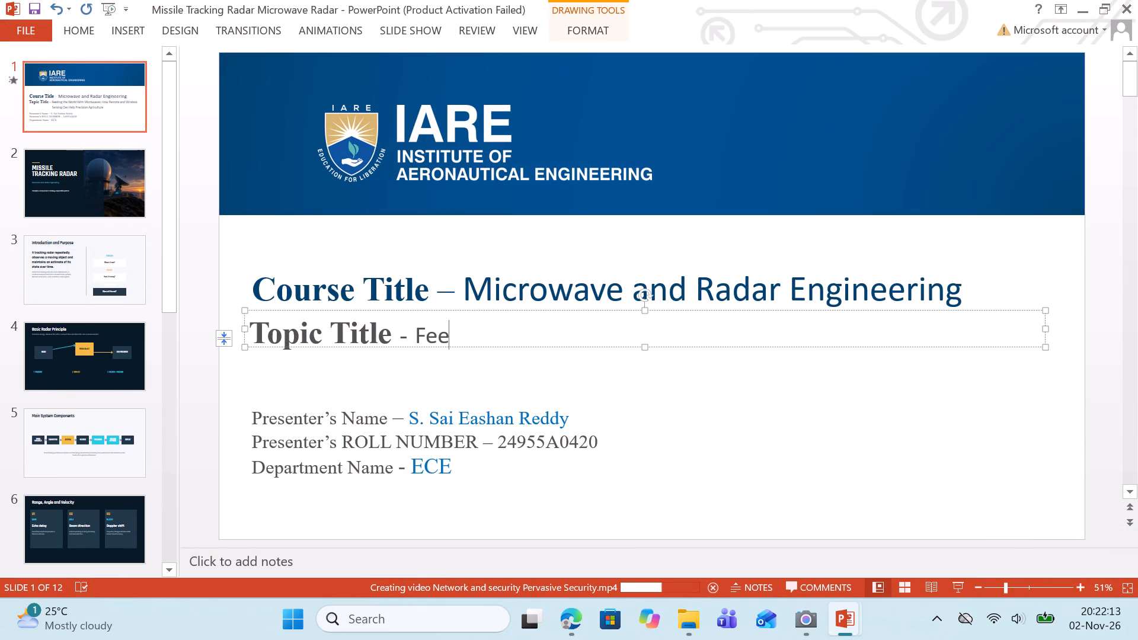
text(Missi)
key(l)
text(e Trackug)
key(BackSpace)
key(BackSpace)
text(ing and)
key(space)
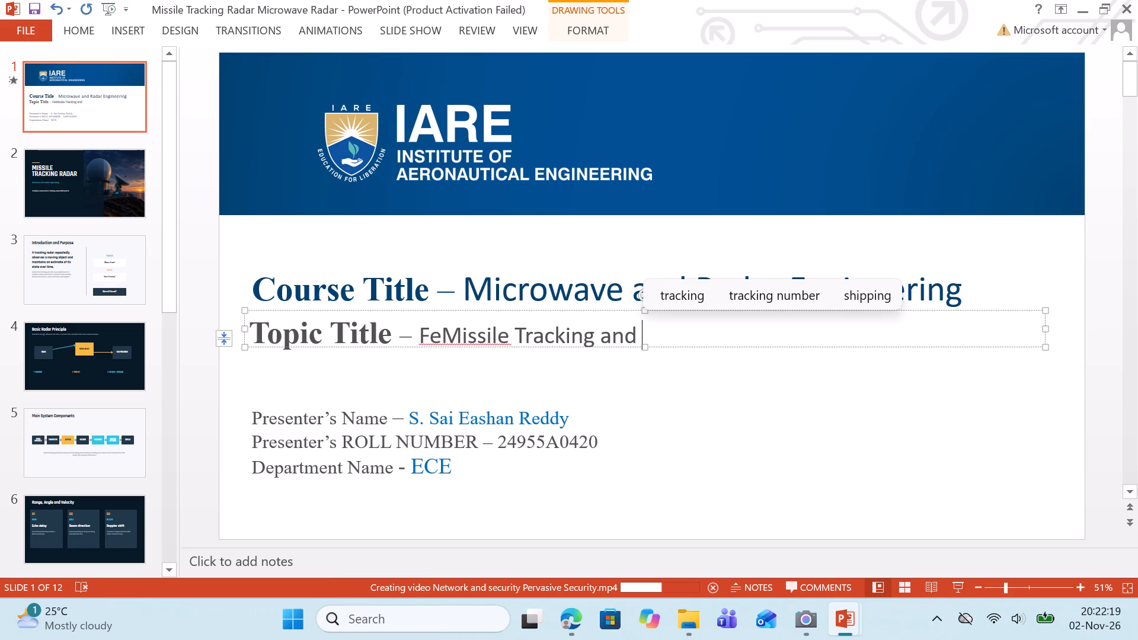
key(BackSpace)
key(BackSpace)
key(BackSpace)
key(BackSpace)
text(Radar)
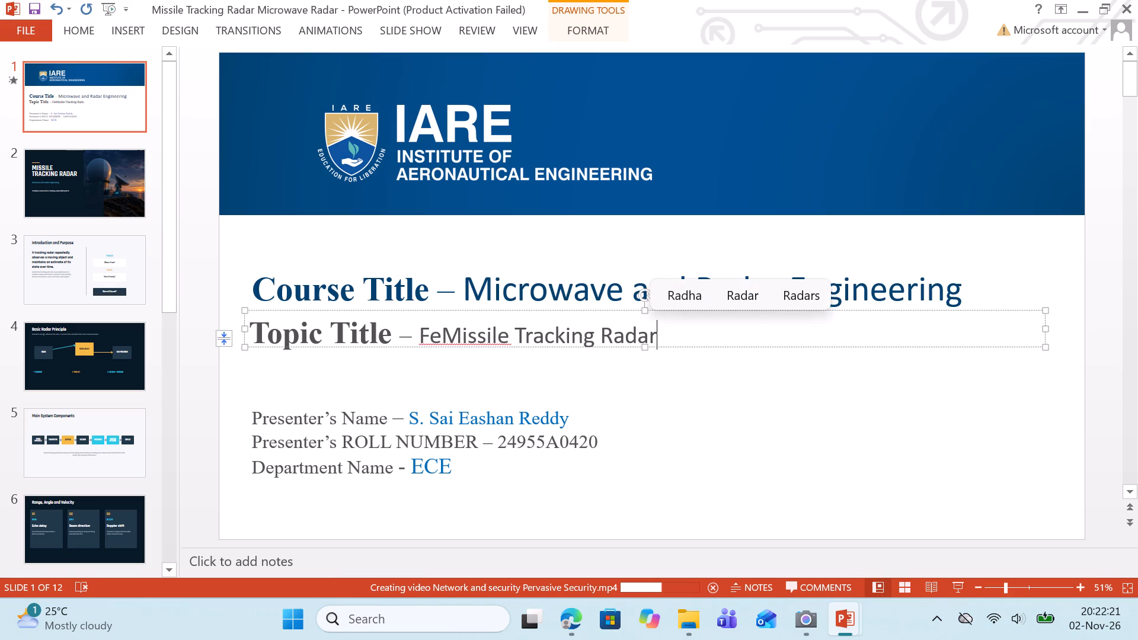
click(445, 340)
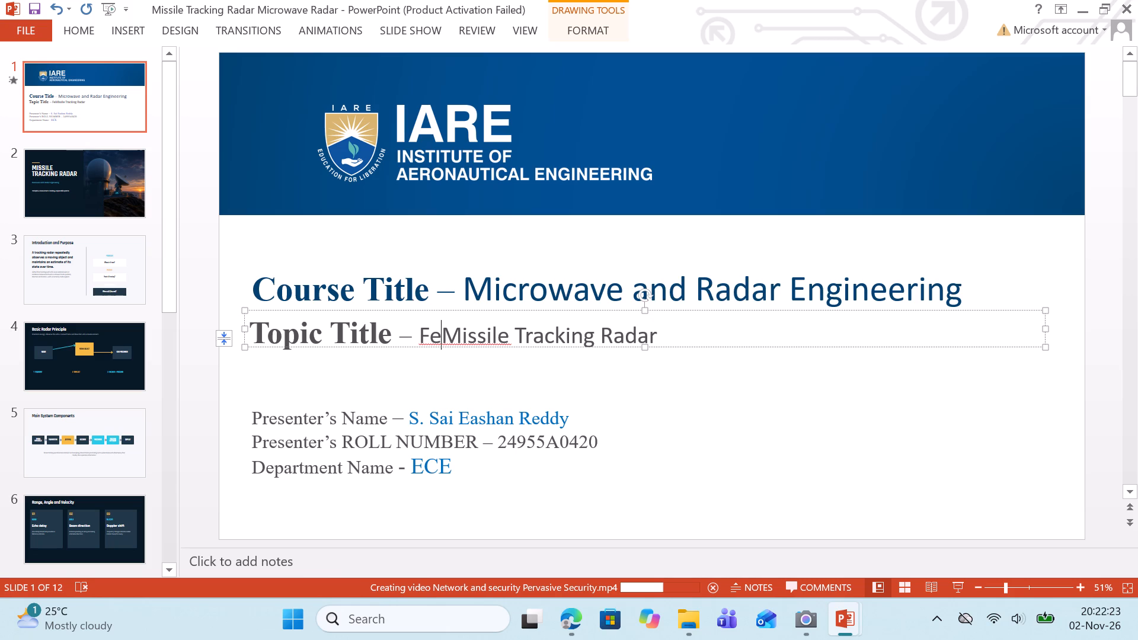
key(BackSpace)
key(BackSpace)
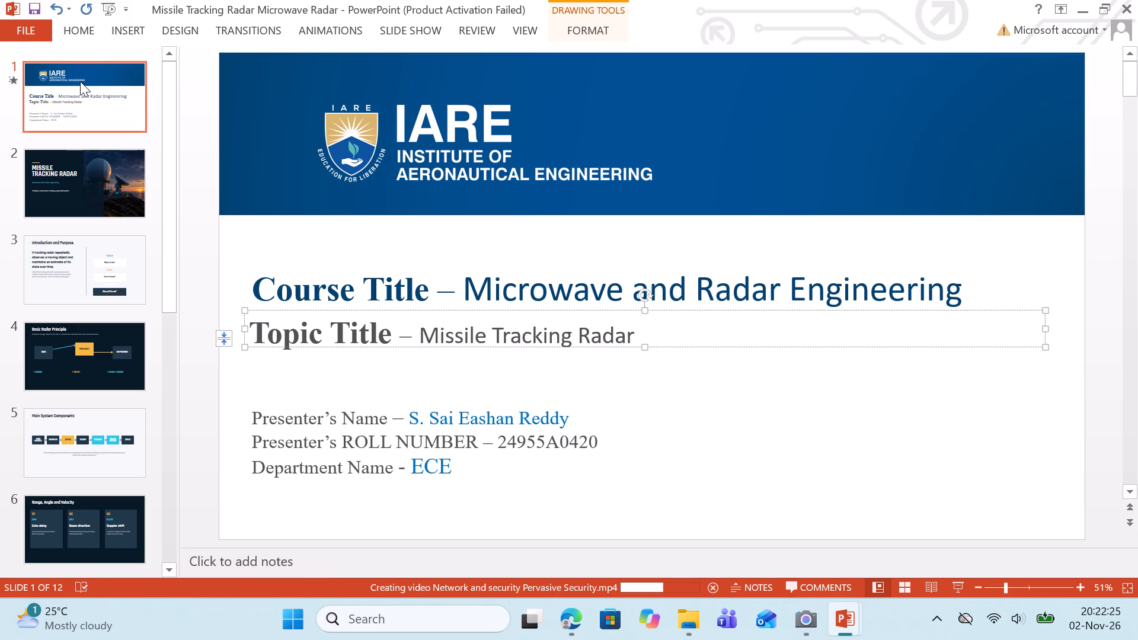
Save the Missile Tracking Radar presentation.
click(30, 2)
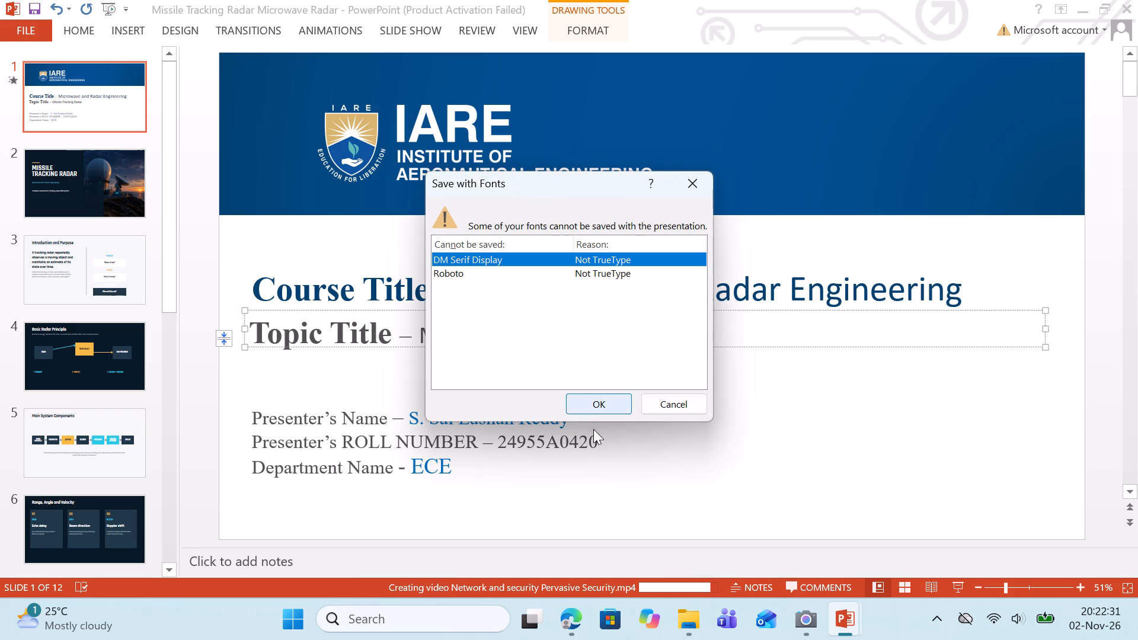
Save the Missile Tracking Radar presentation, accepting that the DM Serif Display and Roboto fonts are left out.
click(590, 407)
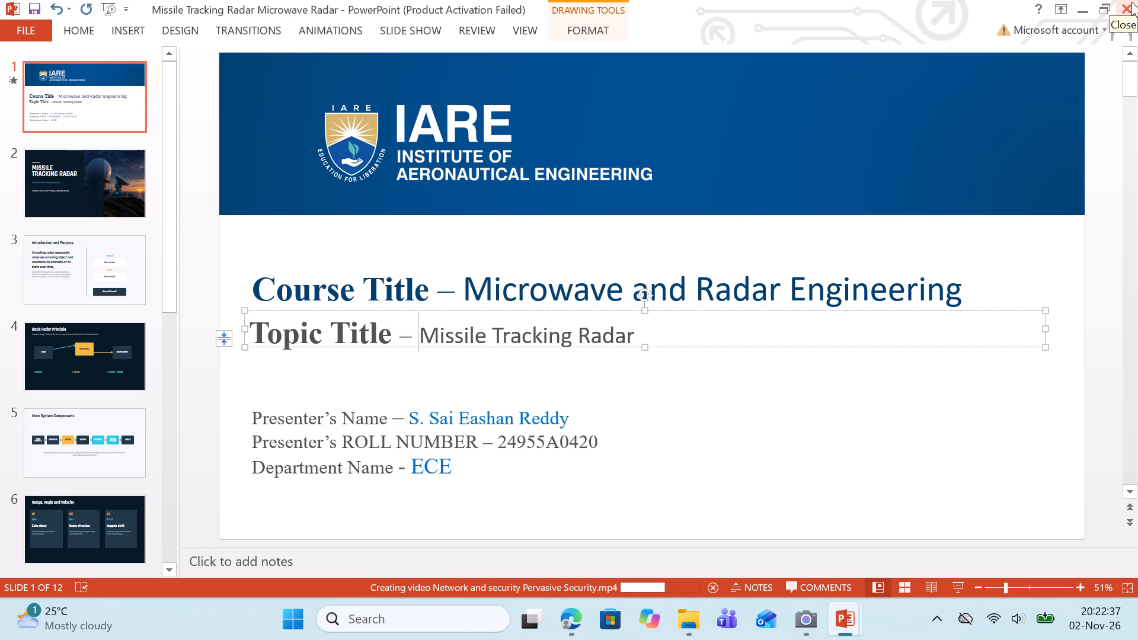
Show the hidden system tray icons.
click(928, 629)
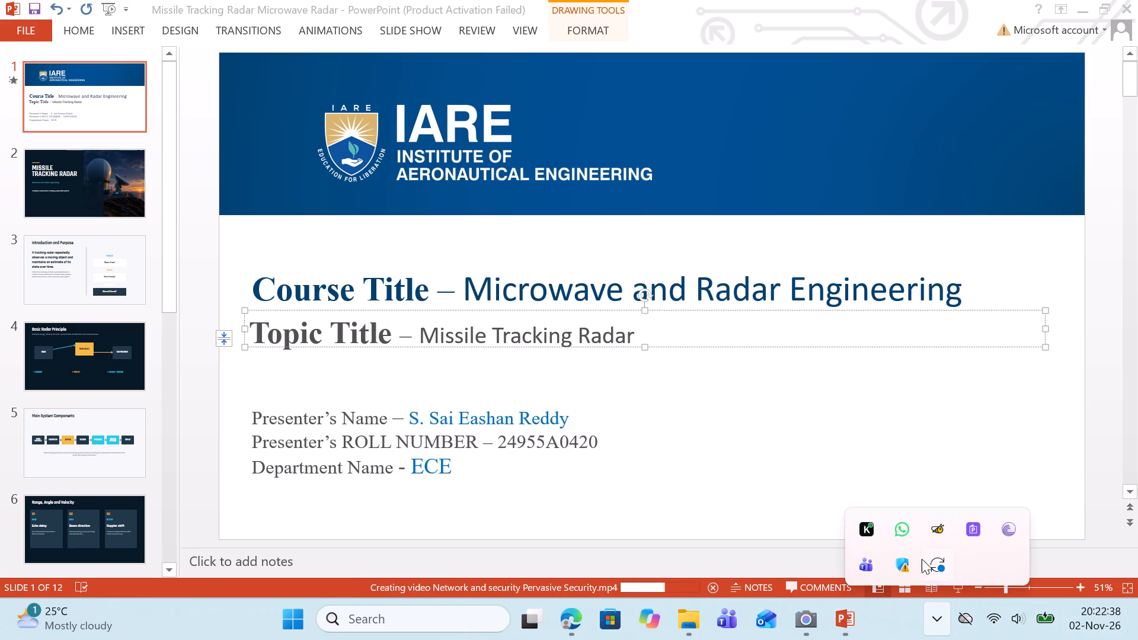
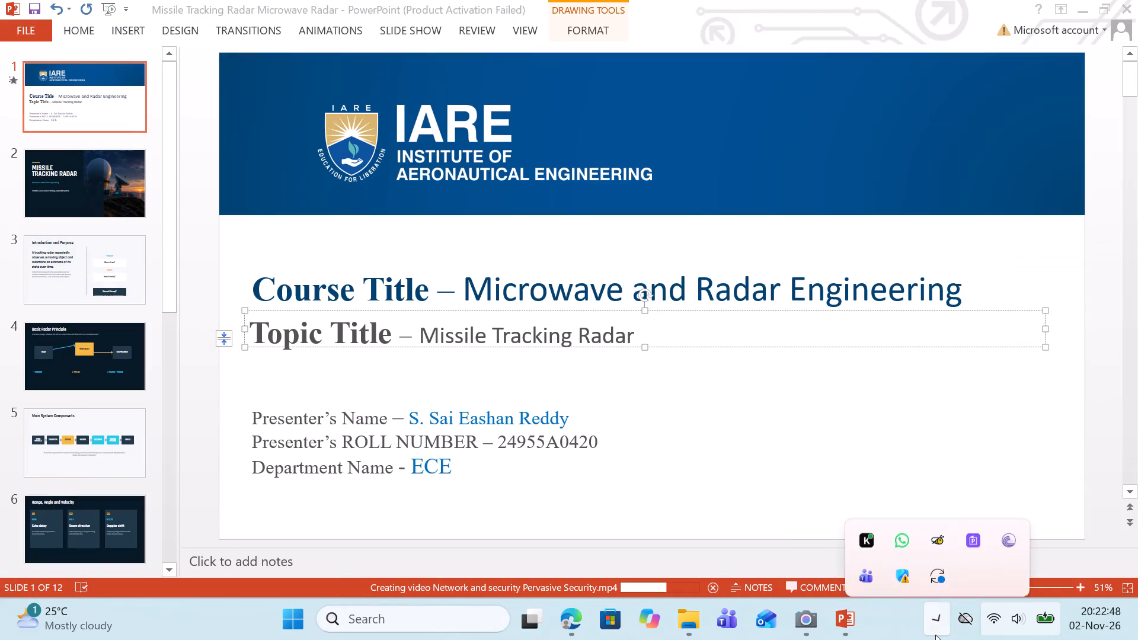
click(945, 525)
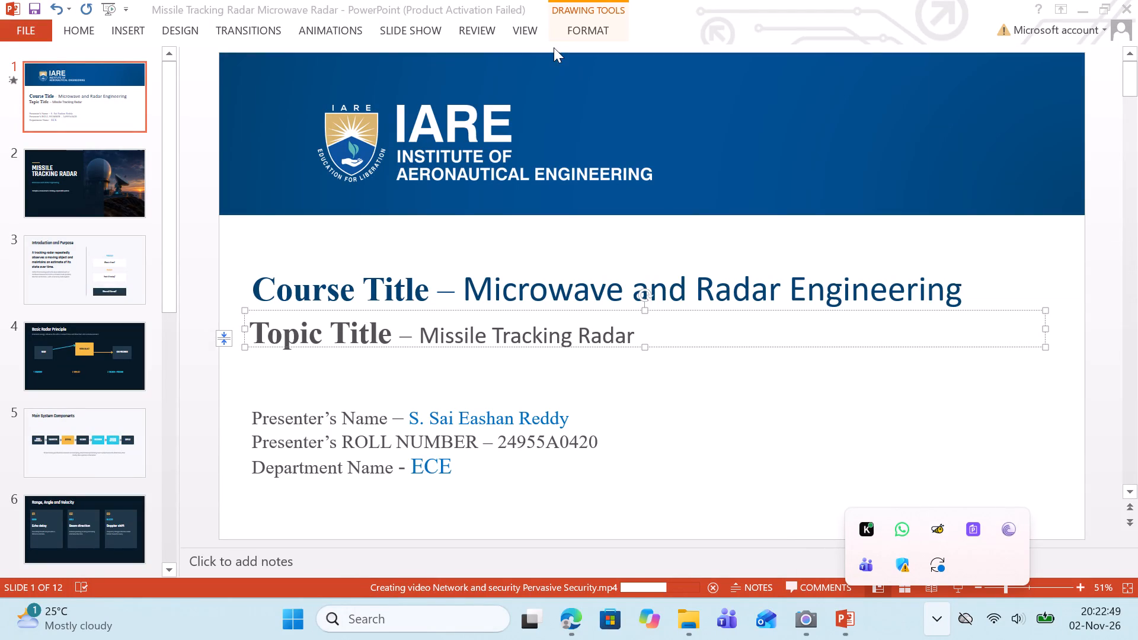
scroll(424, 345, down, 2)
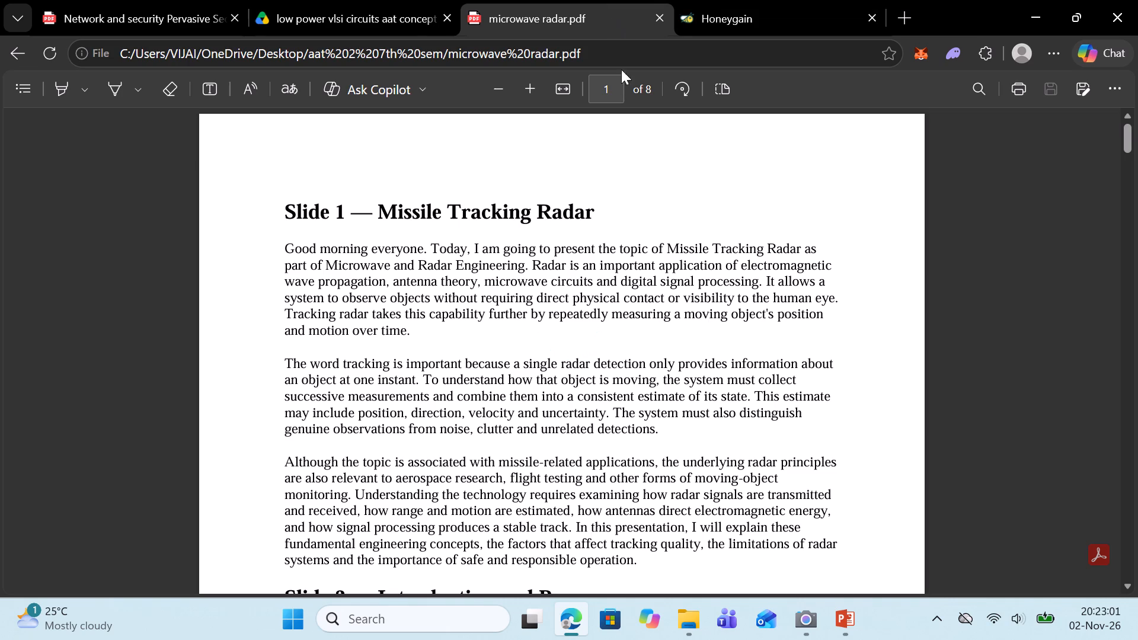
click(353, 0)
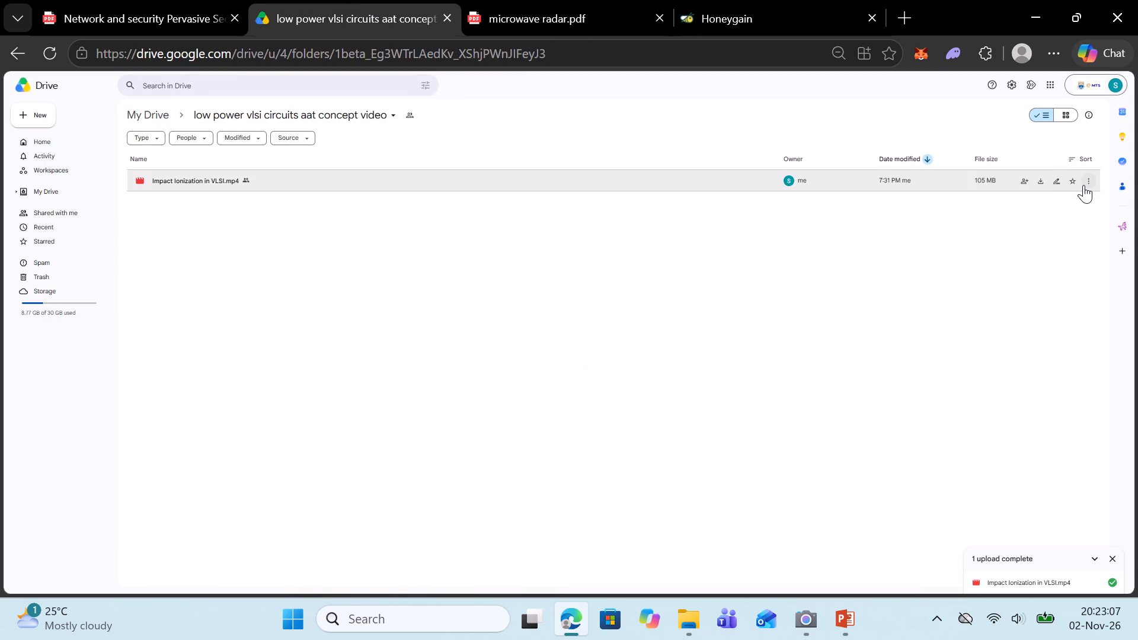
click(1019, 175)
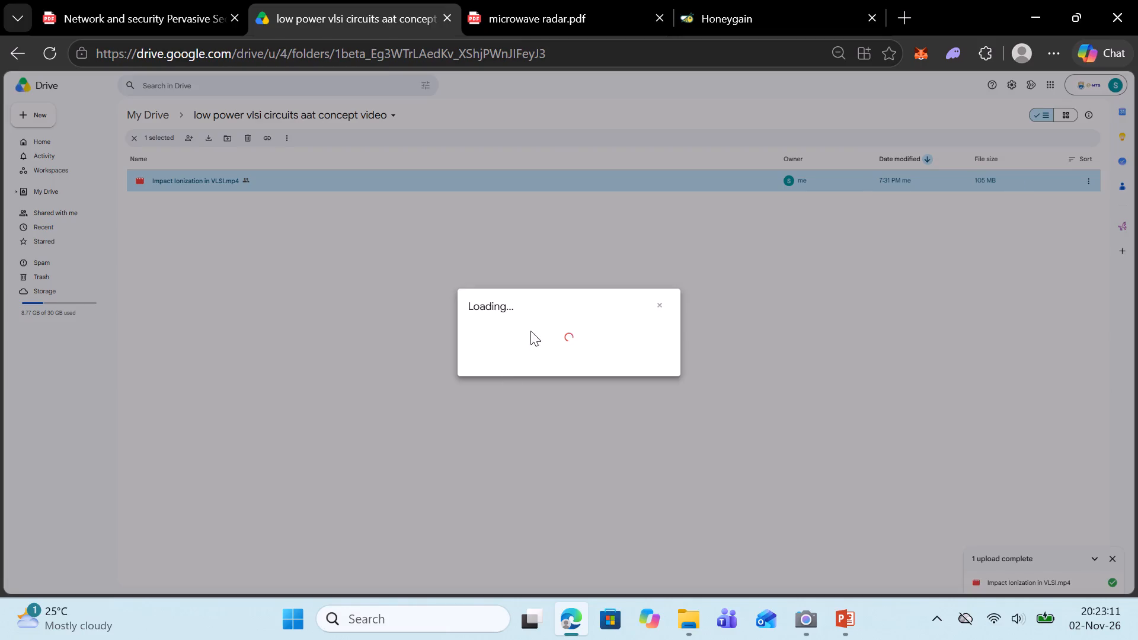
click(753, 236)
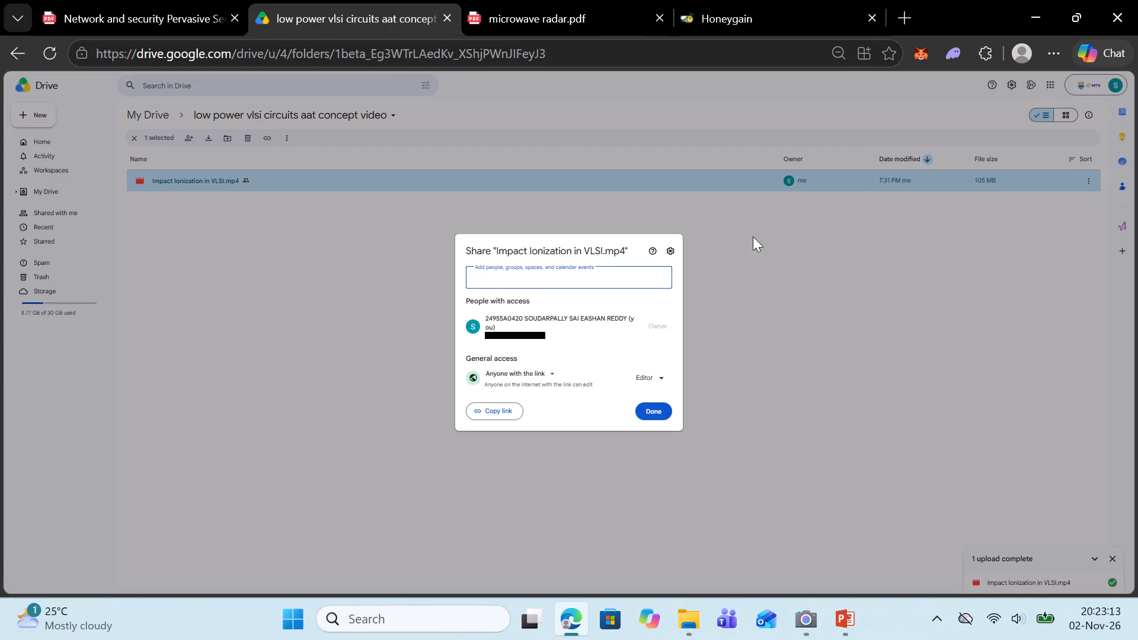
double_click(391, 180)
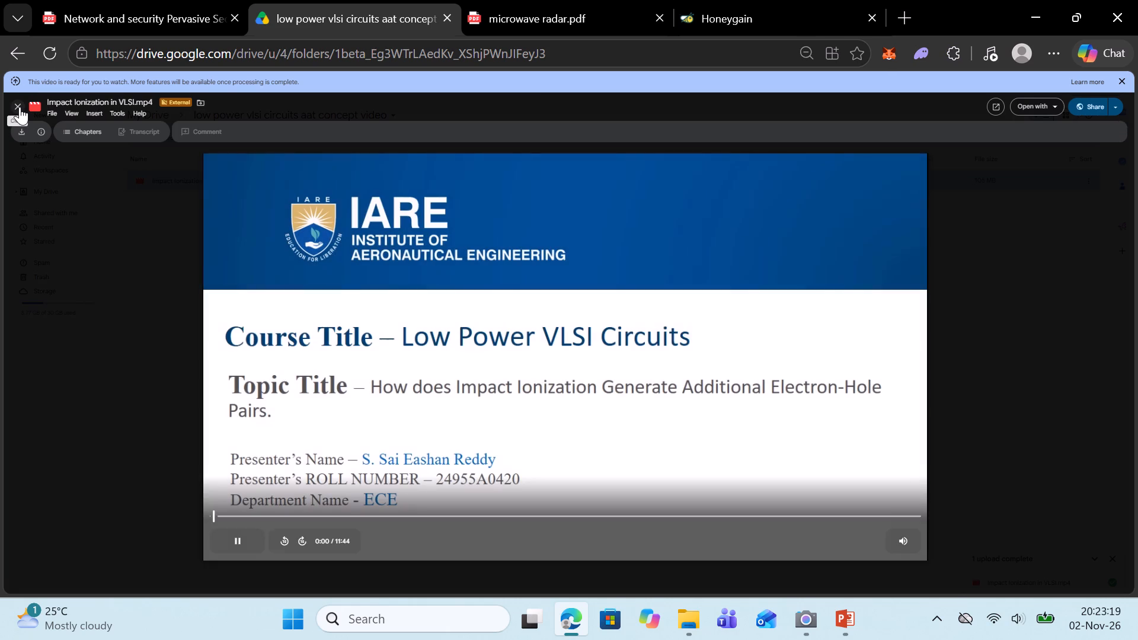
click(20, 107)
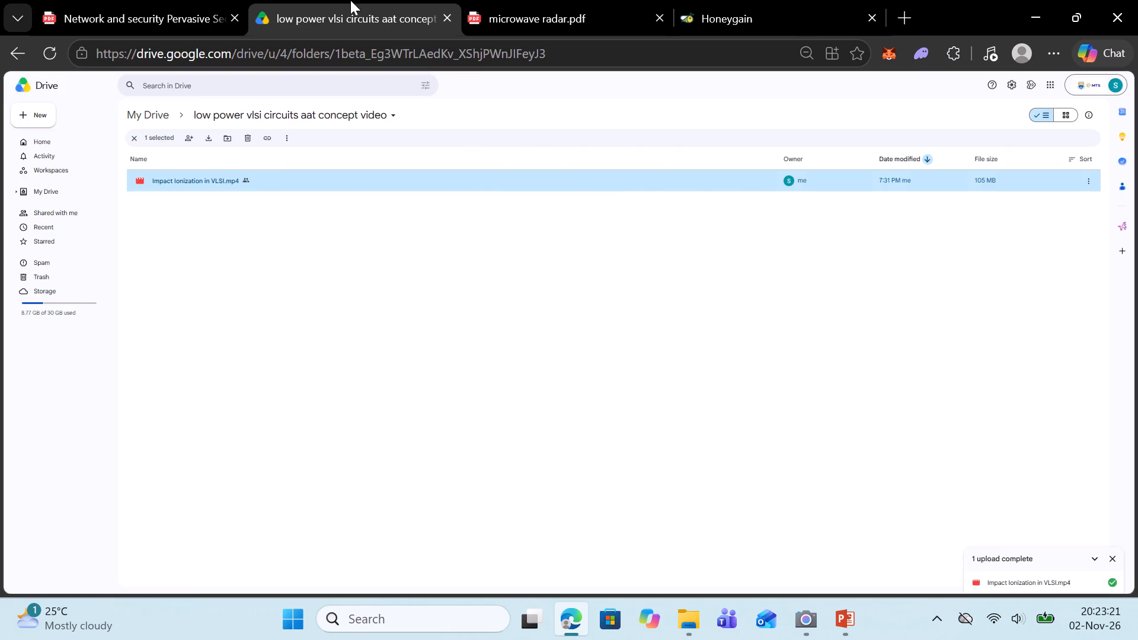
Close the Honeygain dashboard page and return to the microwave radar.pdf script.
click(136, 0)
click(418, 0)
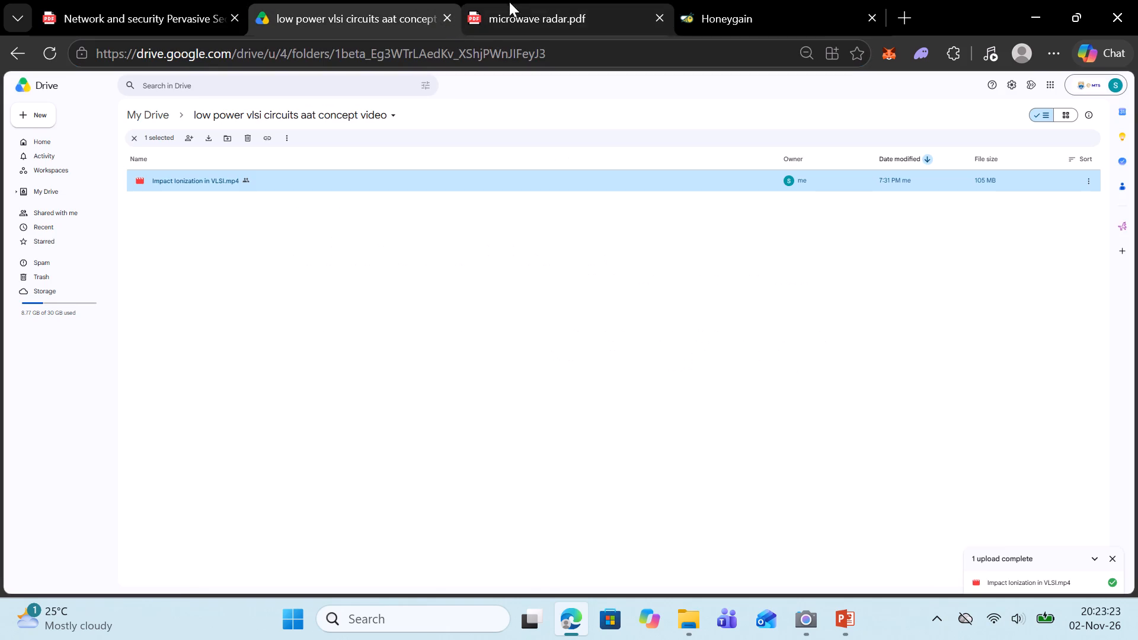
click(531, 0)
click(756, 9)
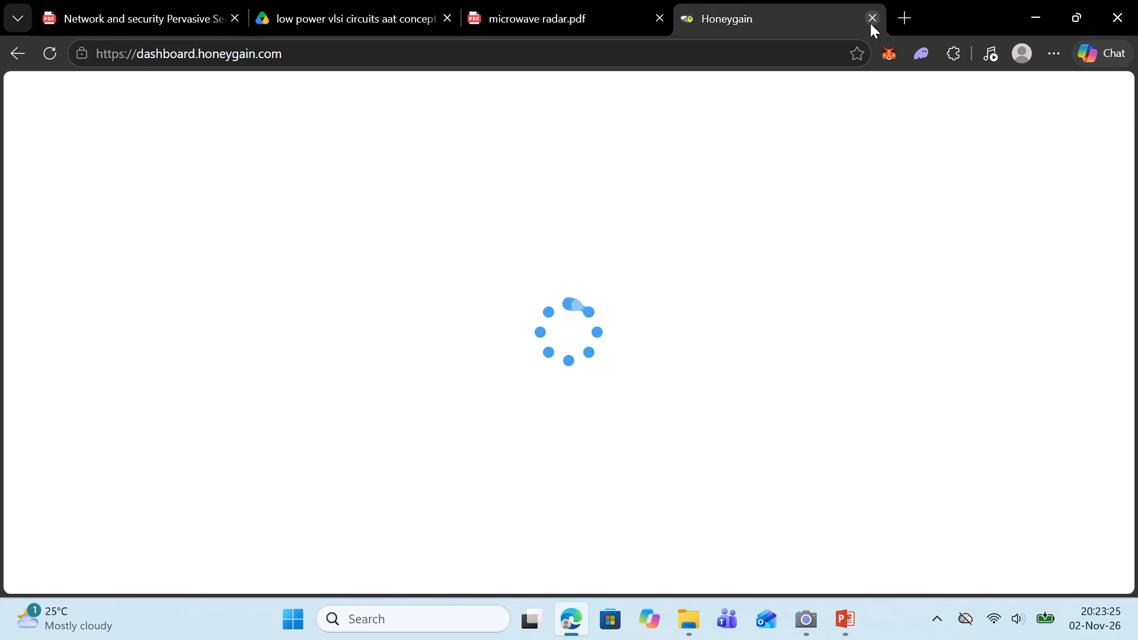
click(870, 23)
click(515, 0)
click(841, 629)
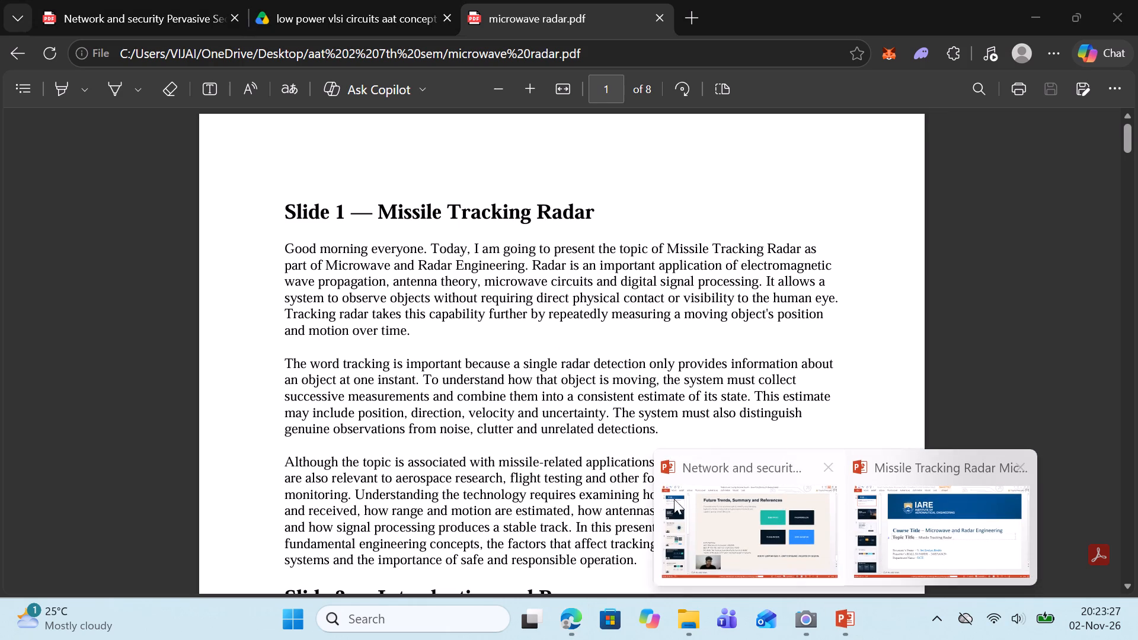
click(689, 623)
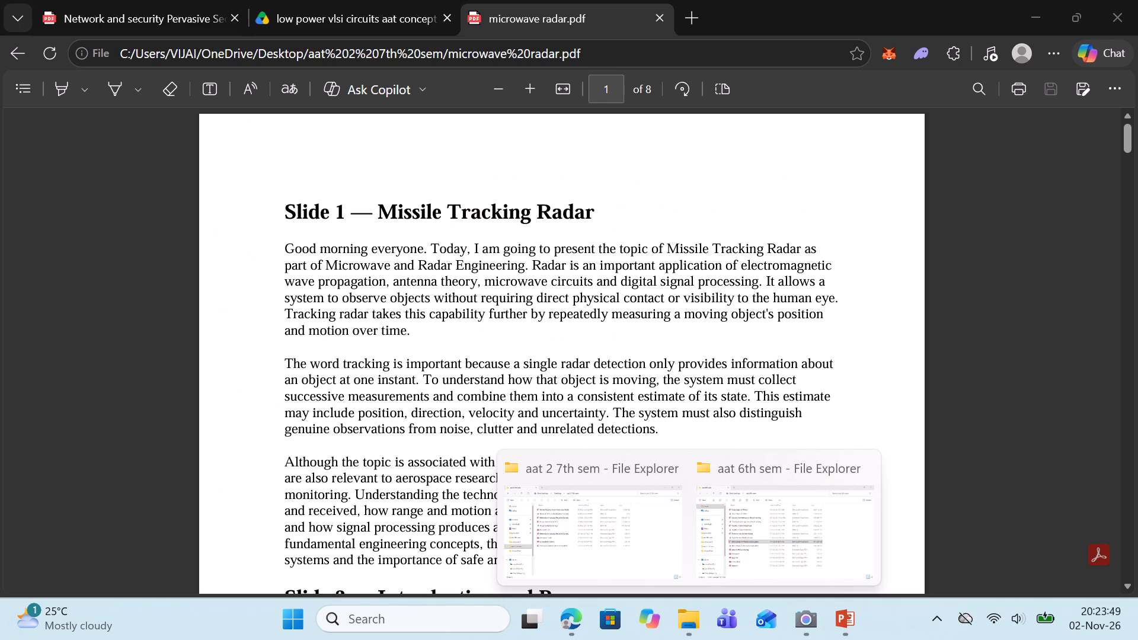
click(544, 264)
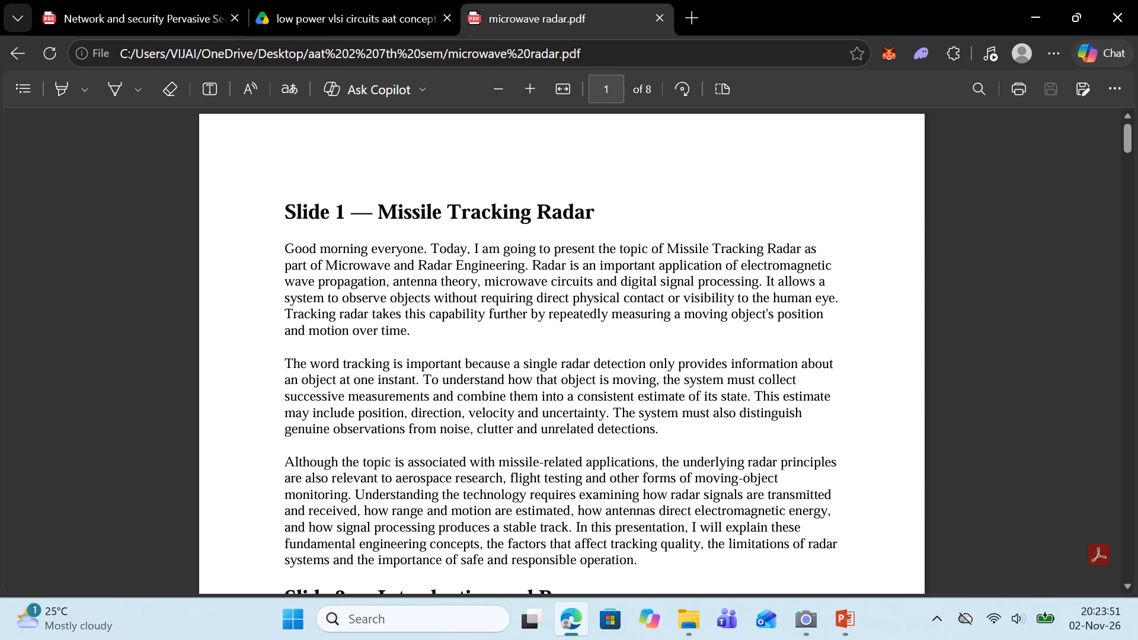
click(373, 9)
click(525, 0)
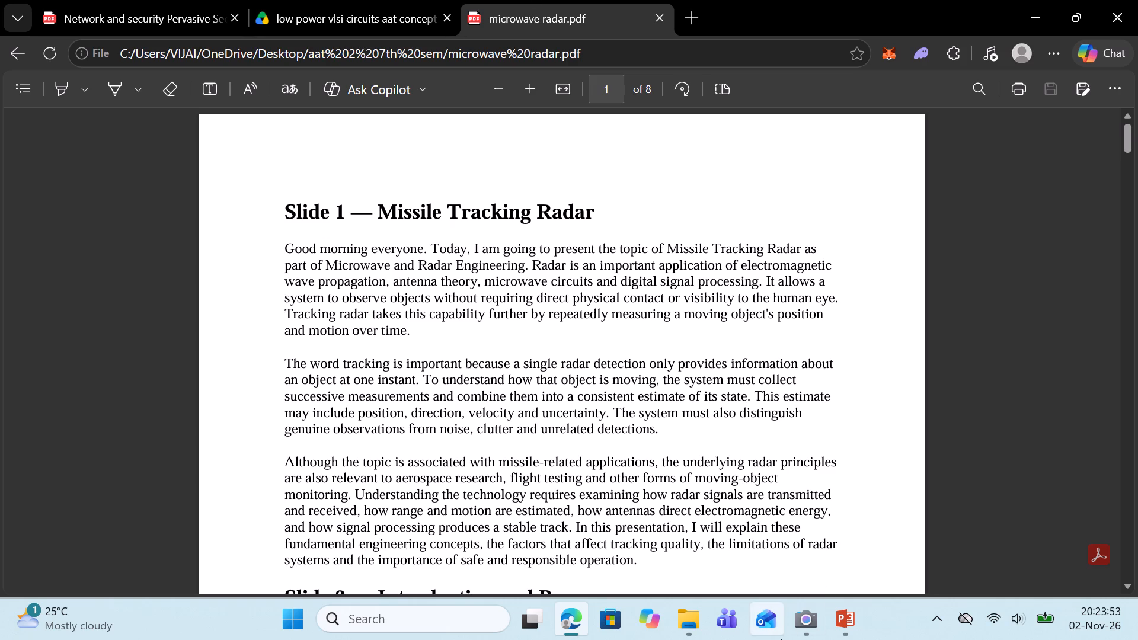
Bring up the Camera app over microwave radar.pdf and read the Slide 1 — Missile Tracking Radar script.
click(804, 631)
scroll(390, 258, down, 2)
scroll(392, 212, up, 2)
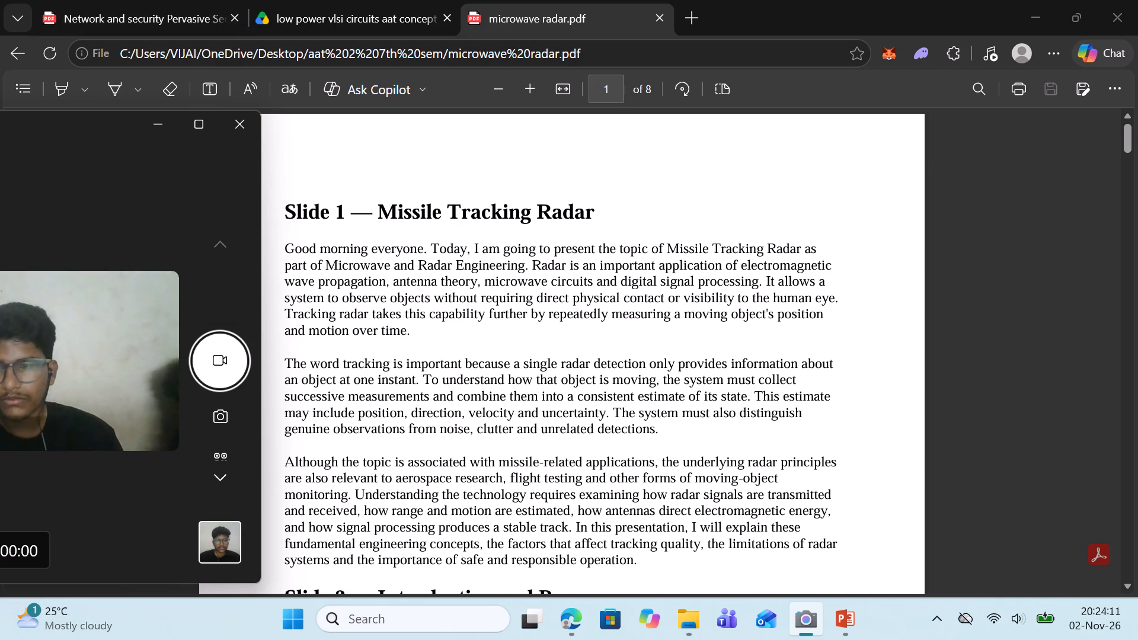
drag(285, 215, 378, 312)
click(600, 354)
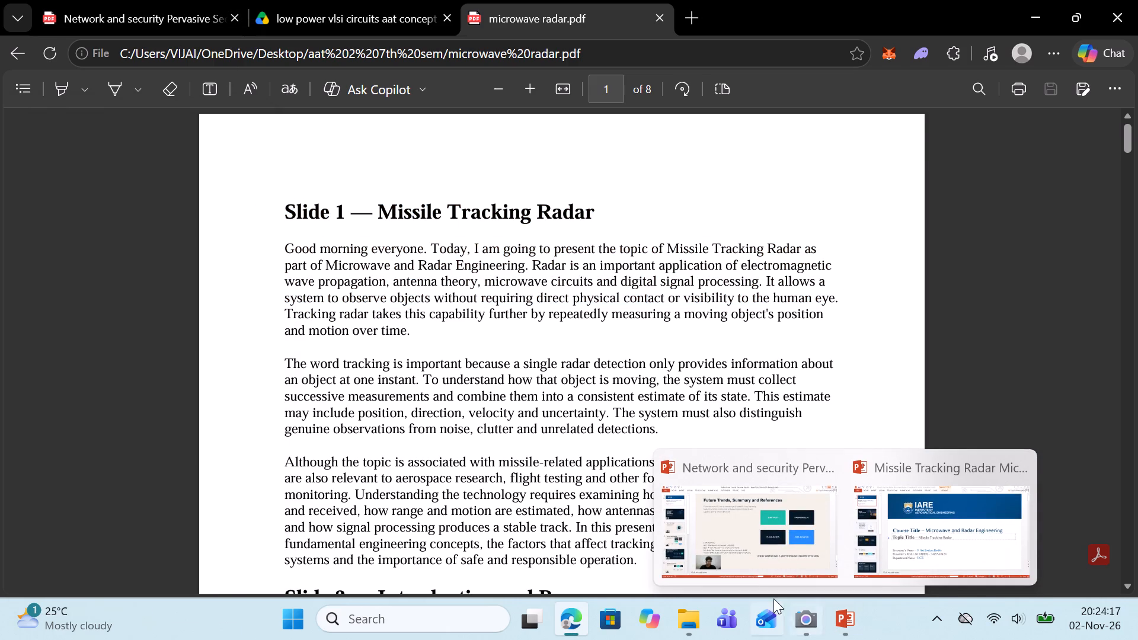
click(658, 300)
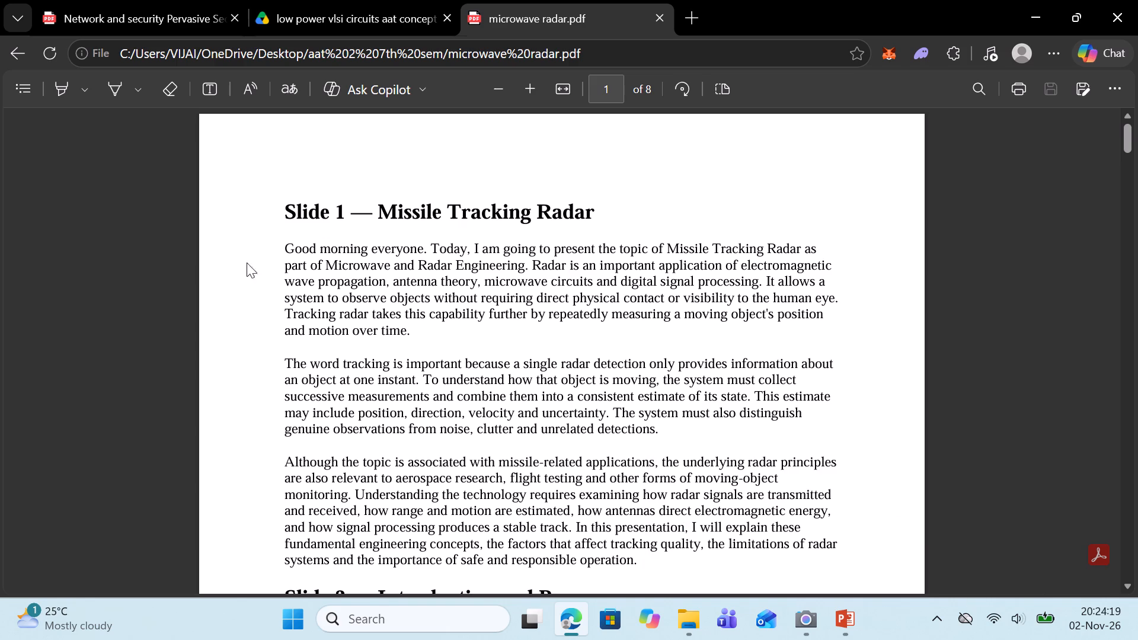
drag(284, 212, 356, 311)
click(463, 411)
click(812, 606)
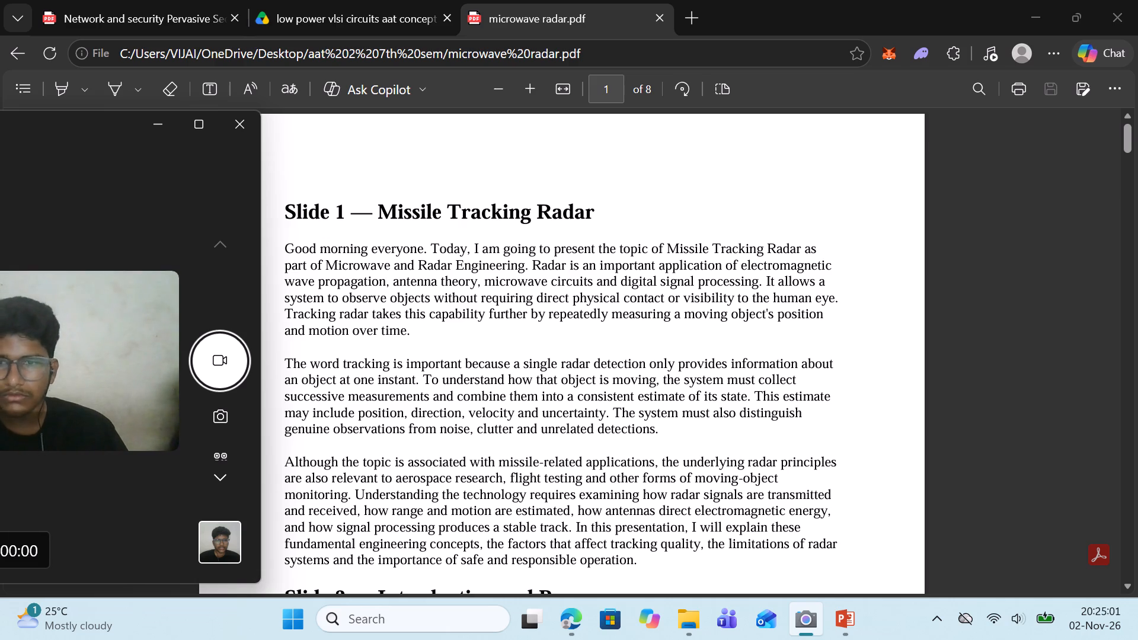
Check the video export progress in the Network and security Pervasive Security presentation, and minimize that presentation.
click(843, 622)
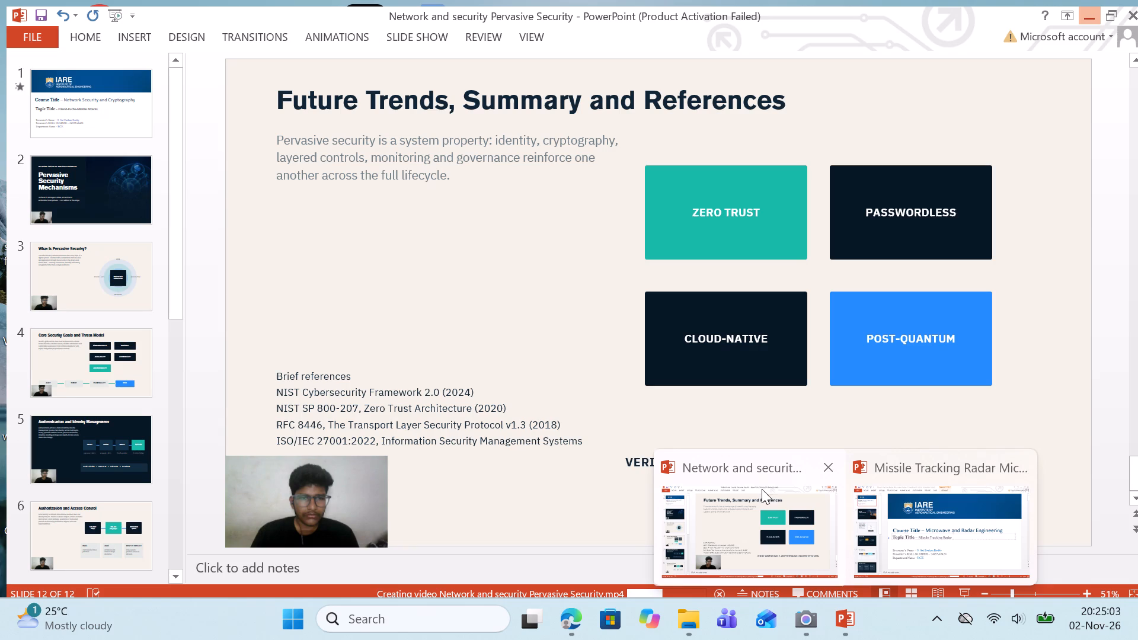
click(749, 504)
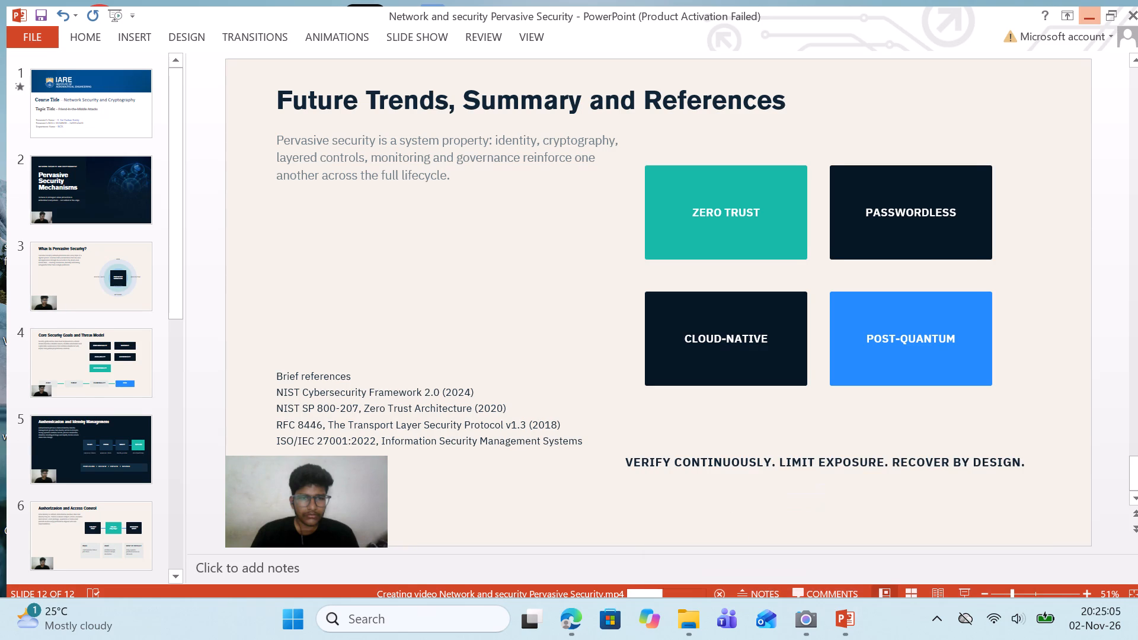
click(1083, 7)
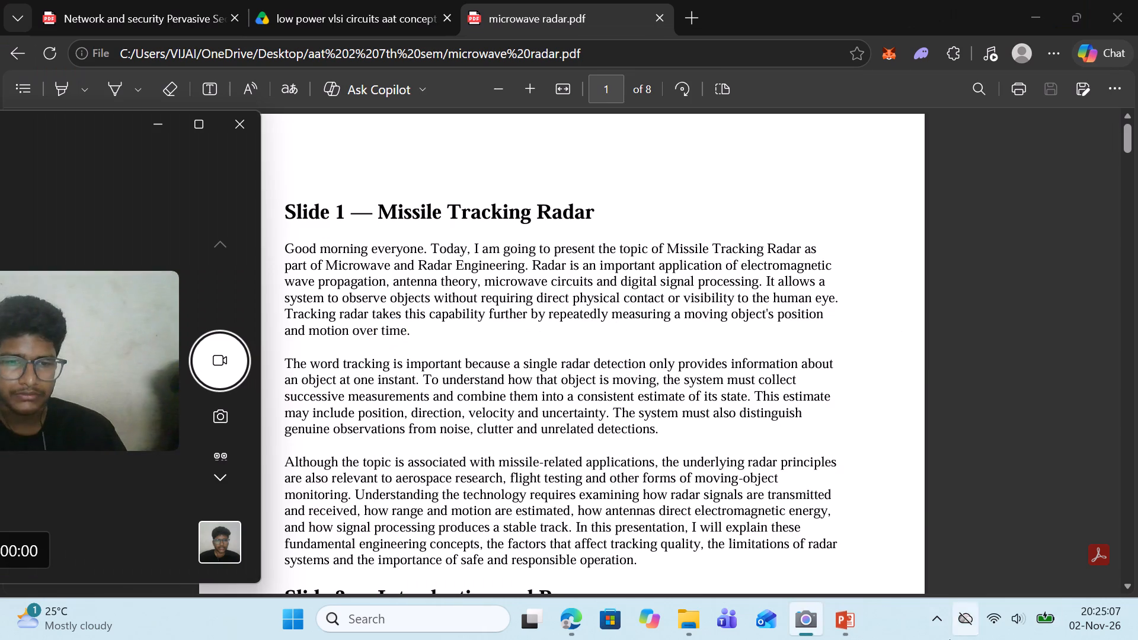
Read the Slide 1 script in microwave radar.pdf and bring the Camera app back up beside it.
click(373, 261)
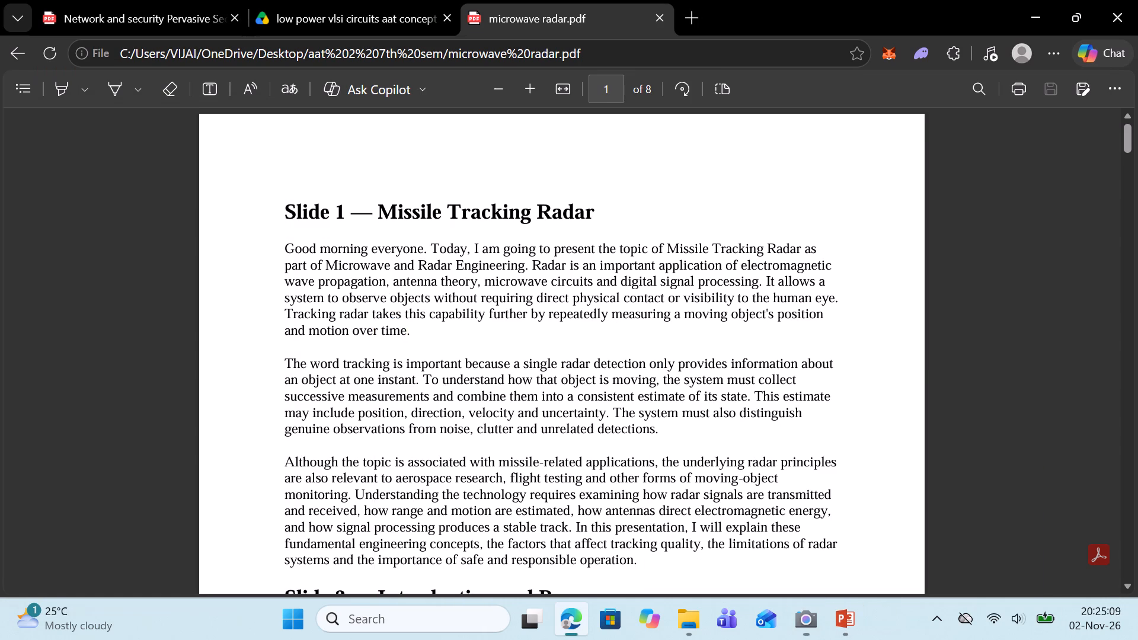
click(814, 616)
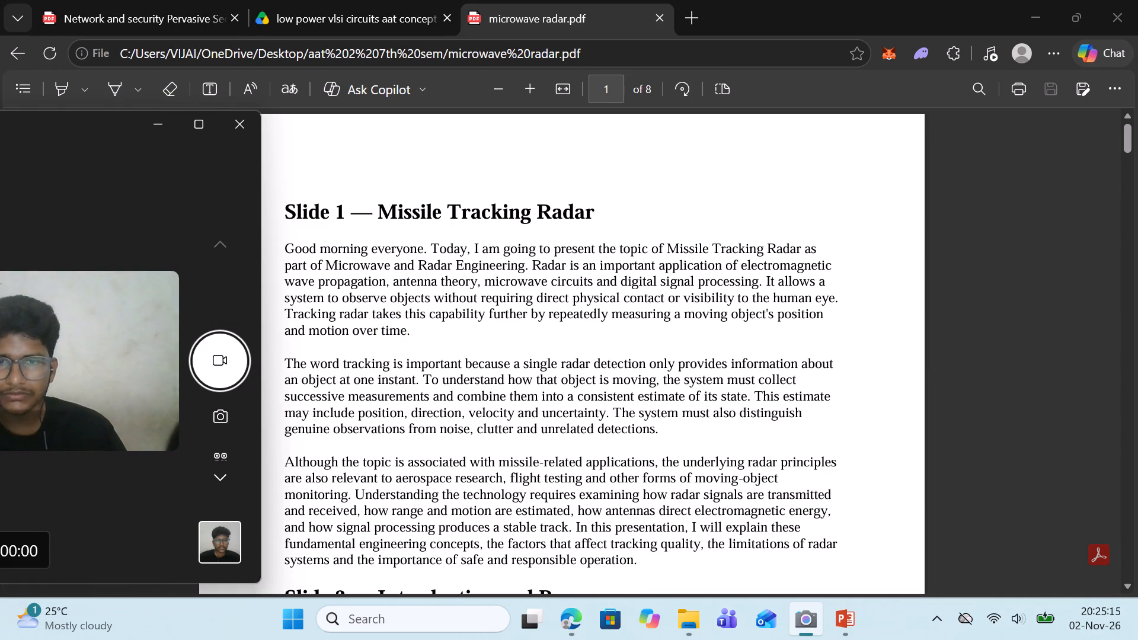
drag(535, 263, 576, 329)
click(618, 396)
click(813, 613)
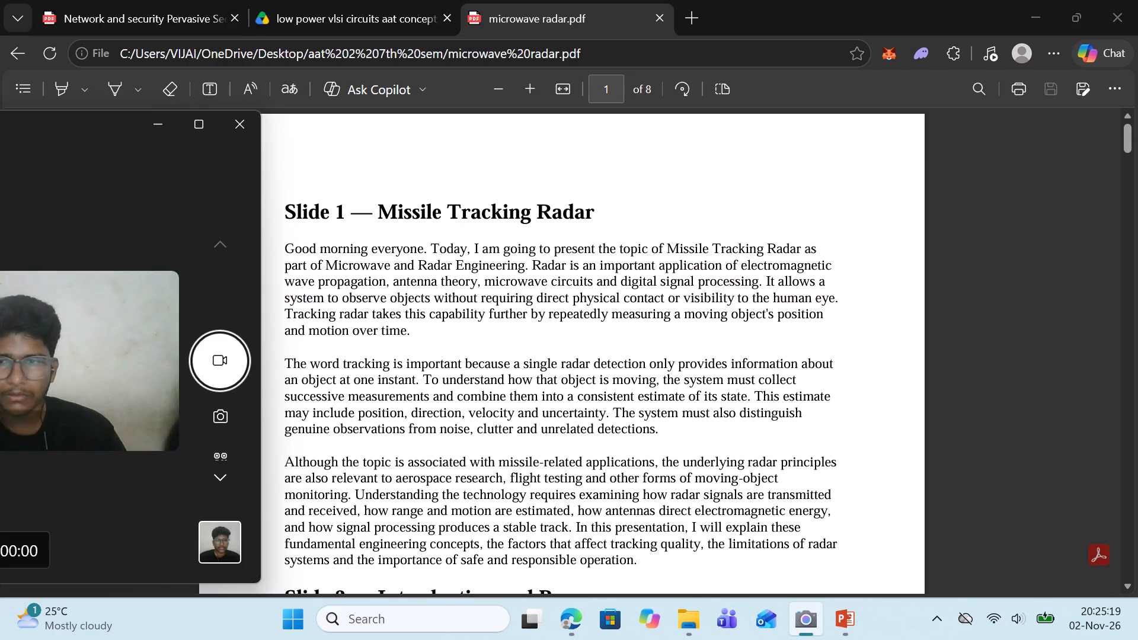
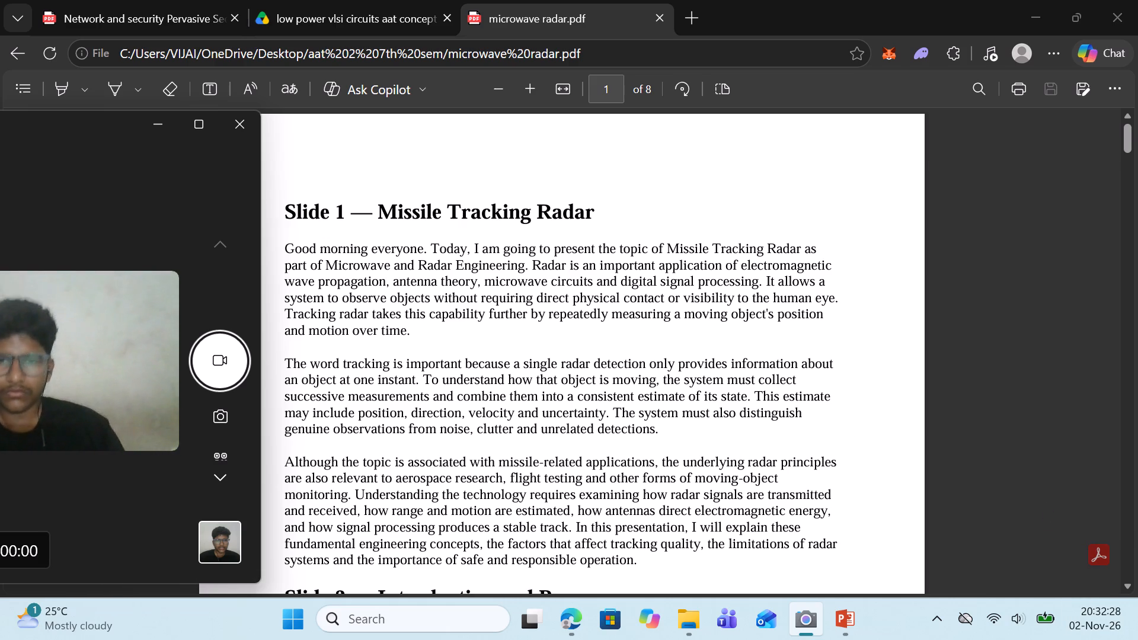
Record a camera video narrating the Slide 1 — Missile Tracking Radar script through its last paragraph, and stop the recording.
click(251, 357)
click(241, 358)
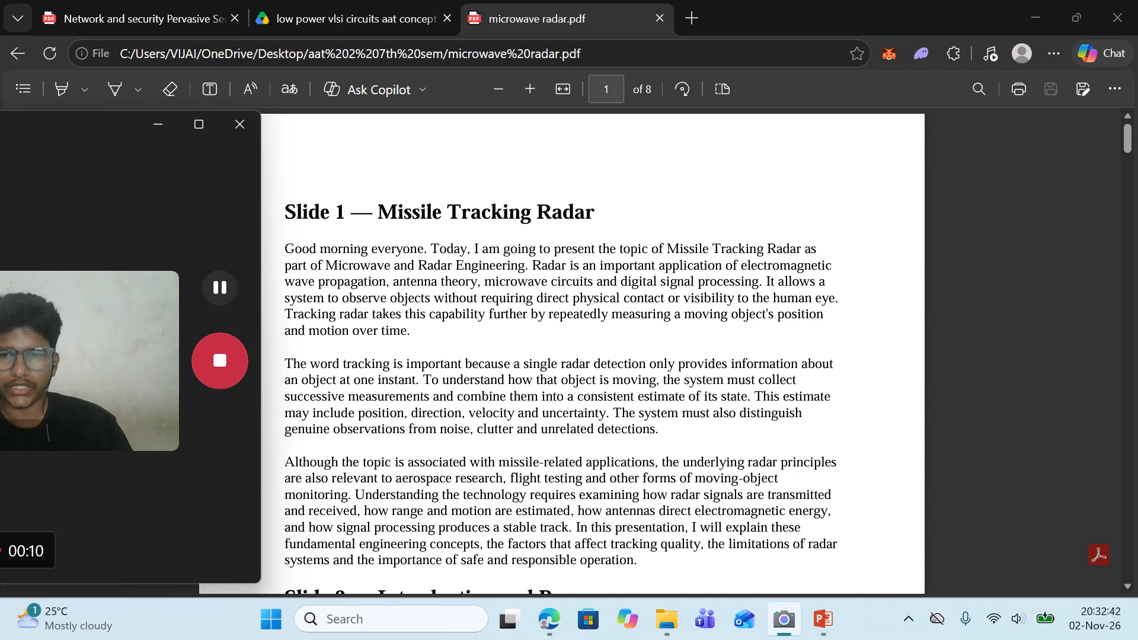
scroll(565, 393, down, 2)
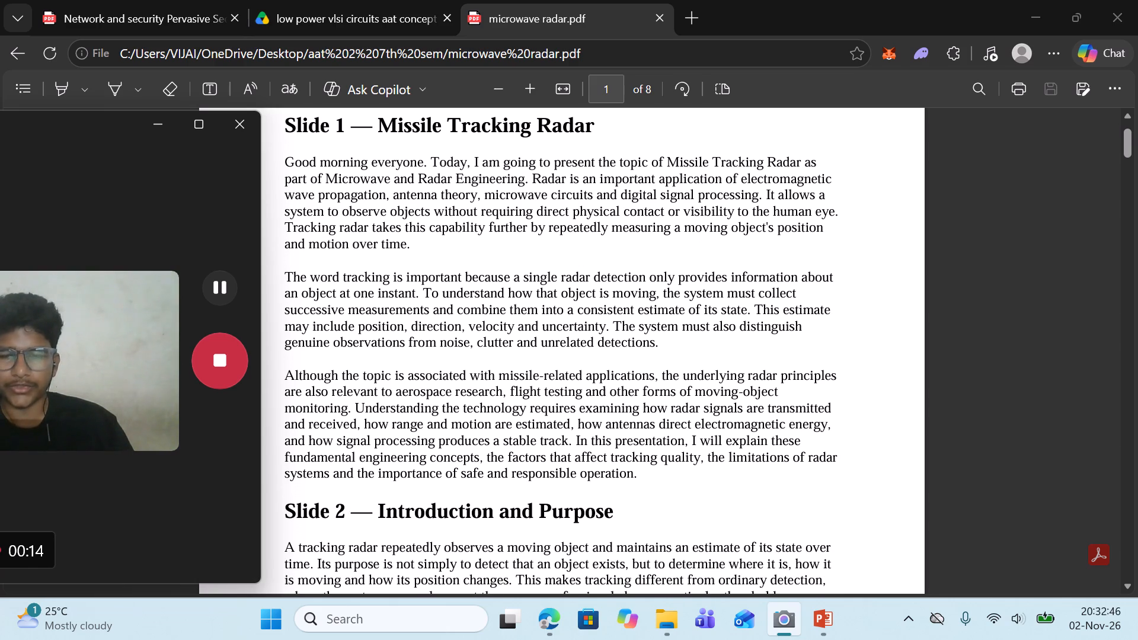
scroll(565, 393, down, 2)
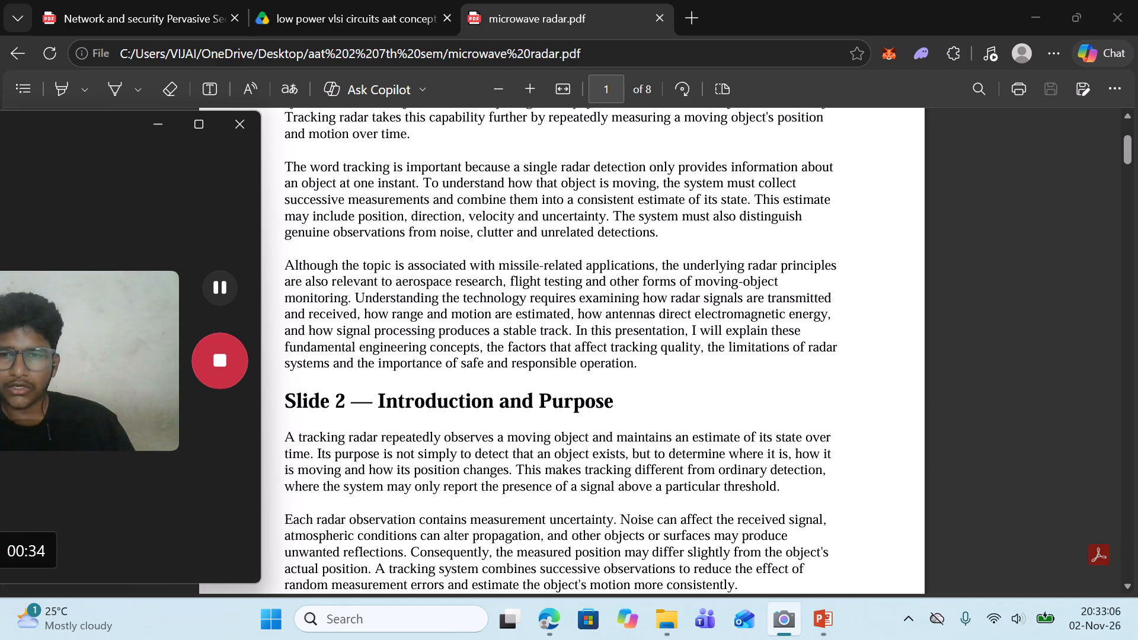
scroll(622, 418, down, 1)
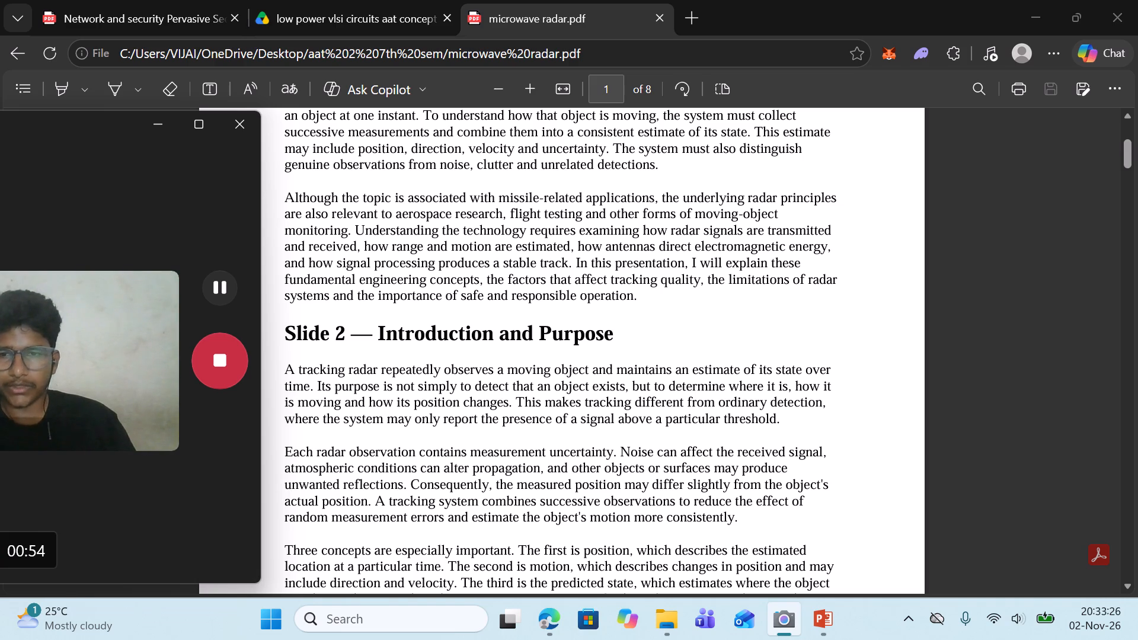
click(237, 356)
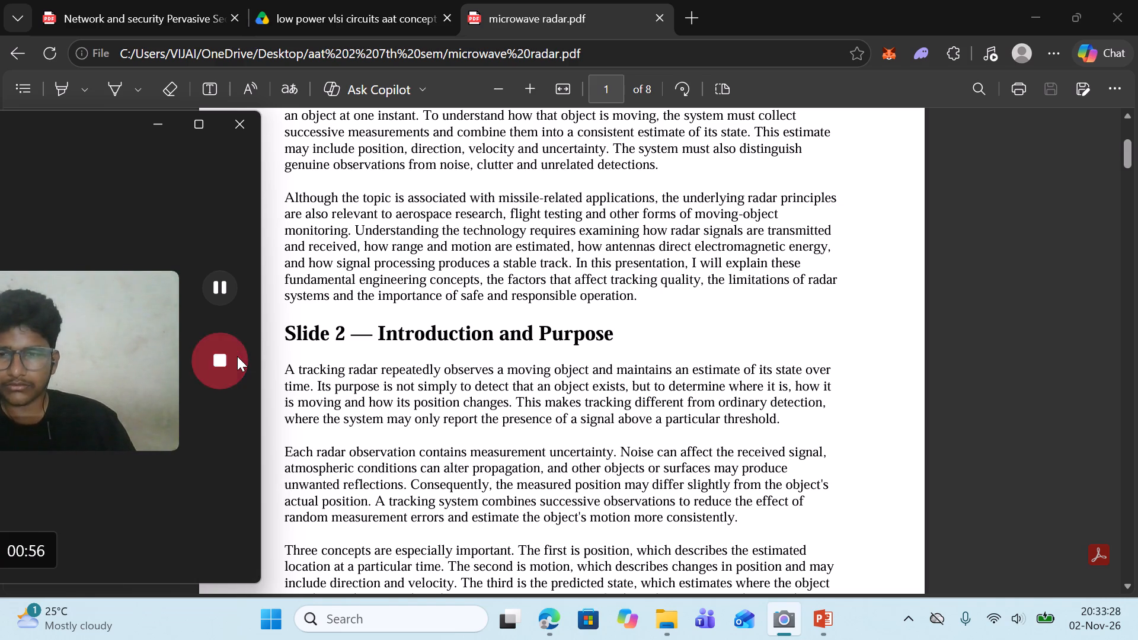
Record a separate camera video narrating the Slide 2 — Introduction and Purpose script through its end on page 2, and stop the recording.
scroll(392, 399, down, 1)
click(222, 378)
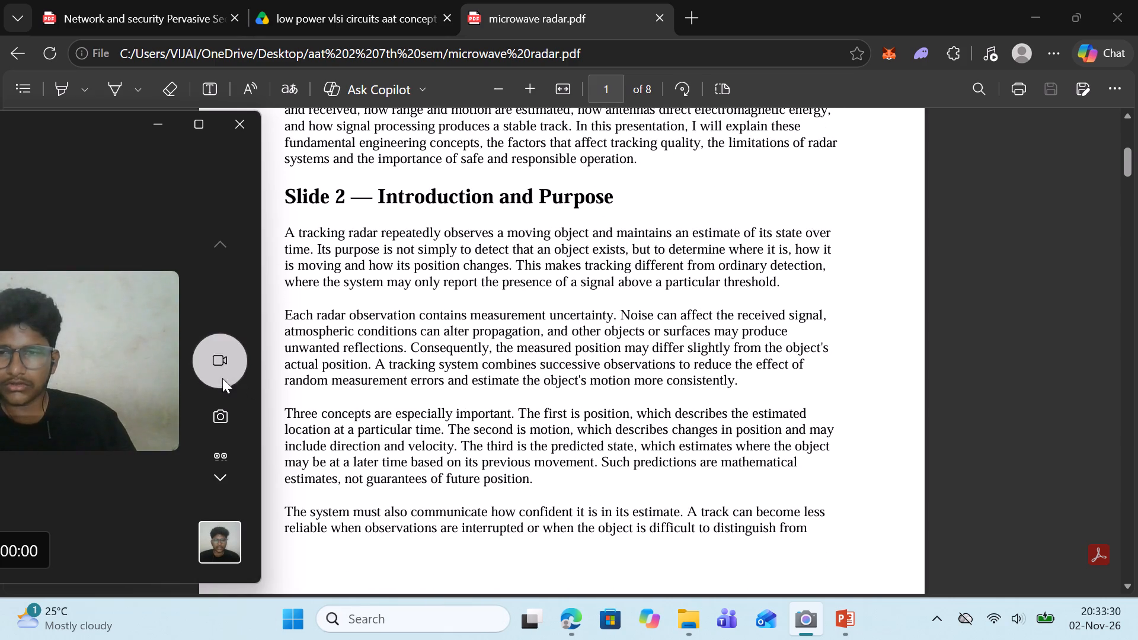
scroll(408, 433, down, 1)
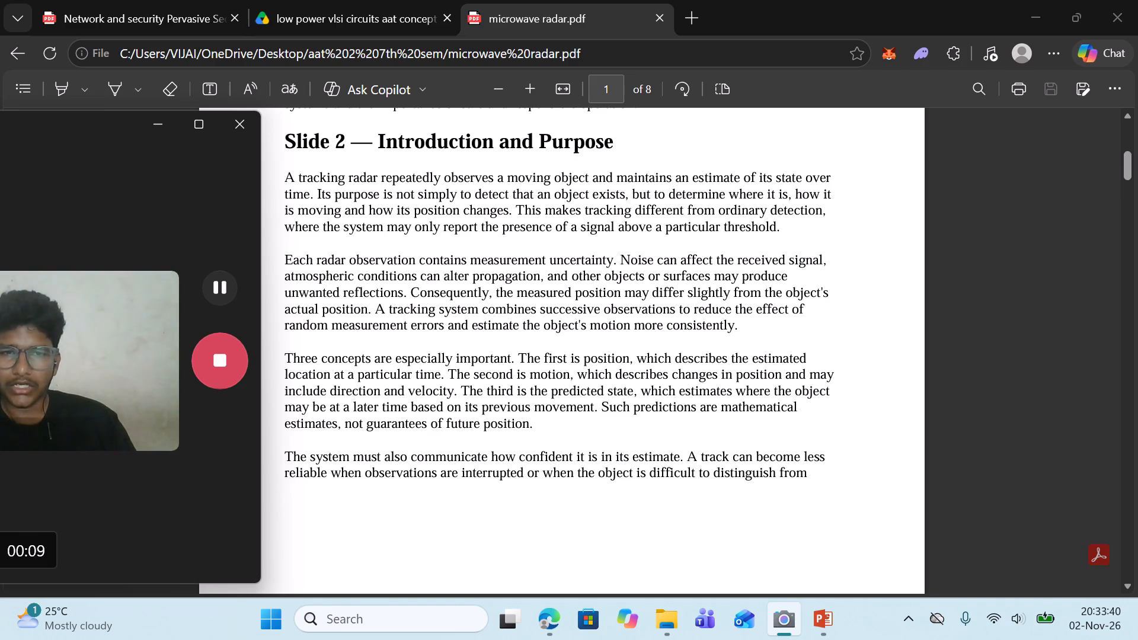
scroll(408, 433, down, 1)
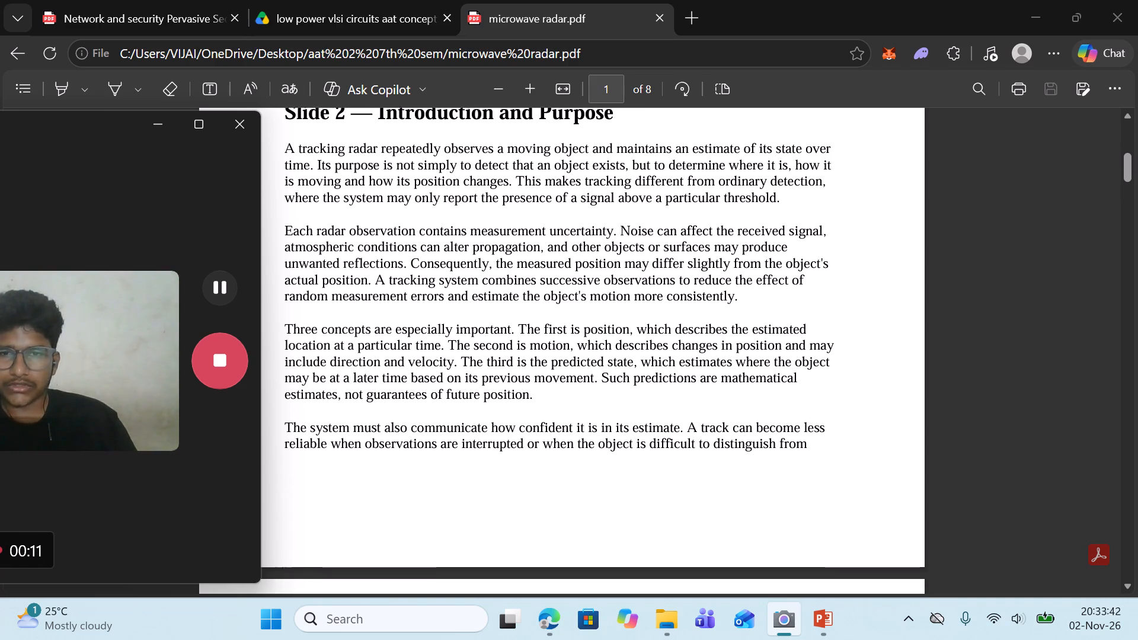
scroll(408, 433, down, 1)
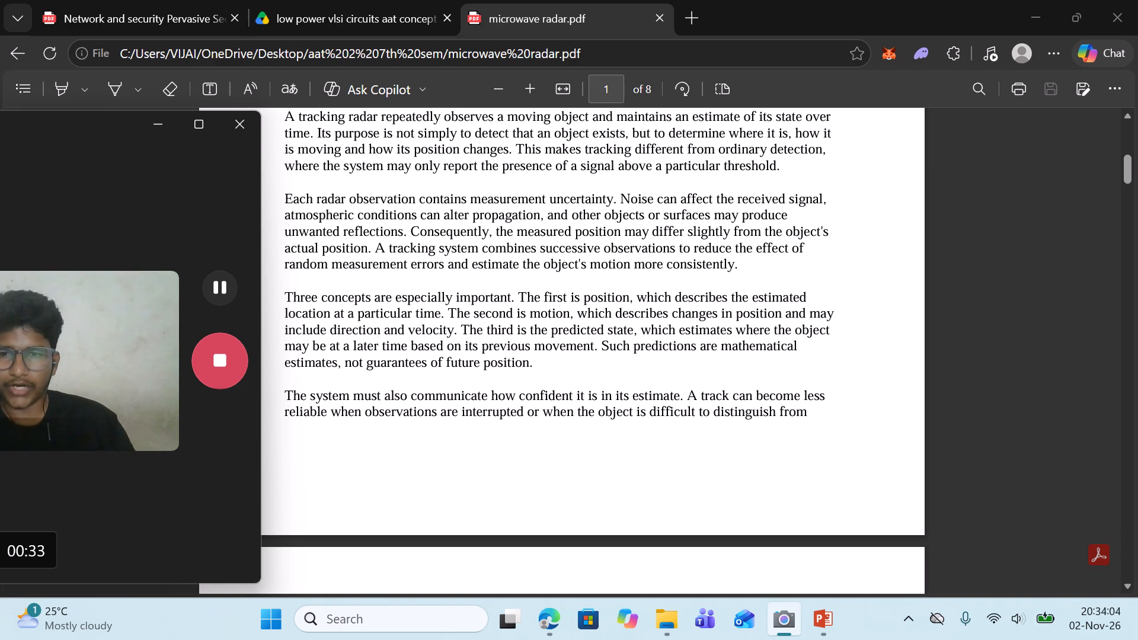
scroll(408, 433, down, 2)
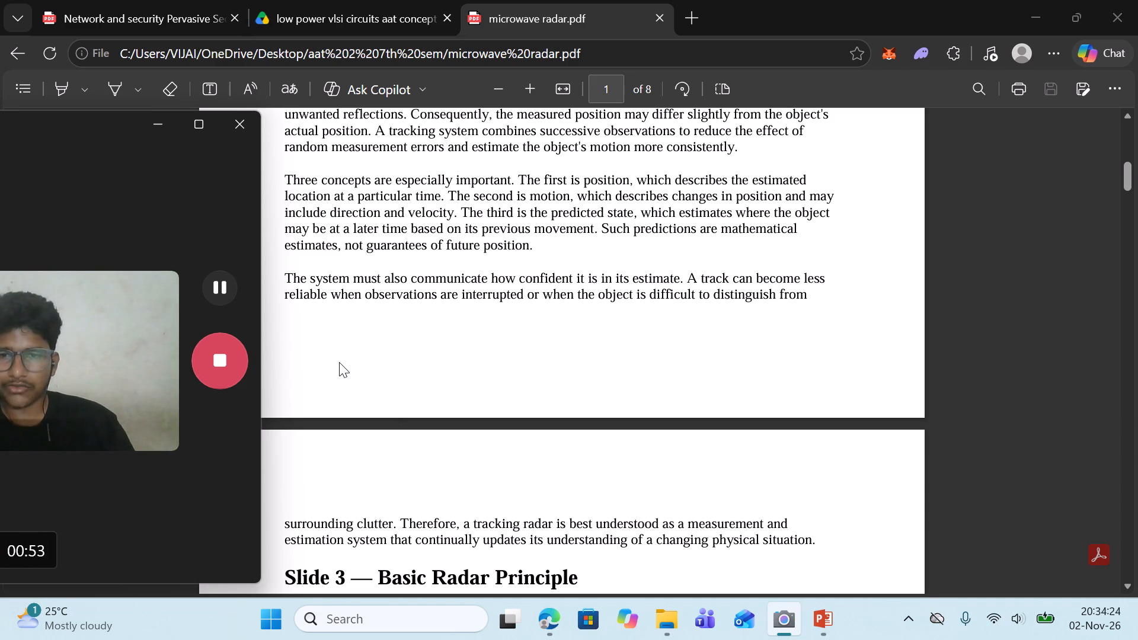
scroll(339, 362, down, 2)
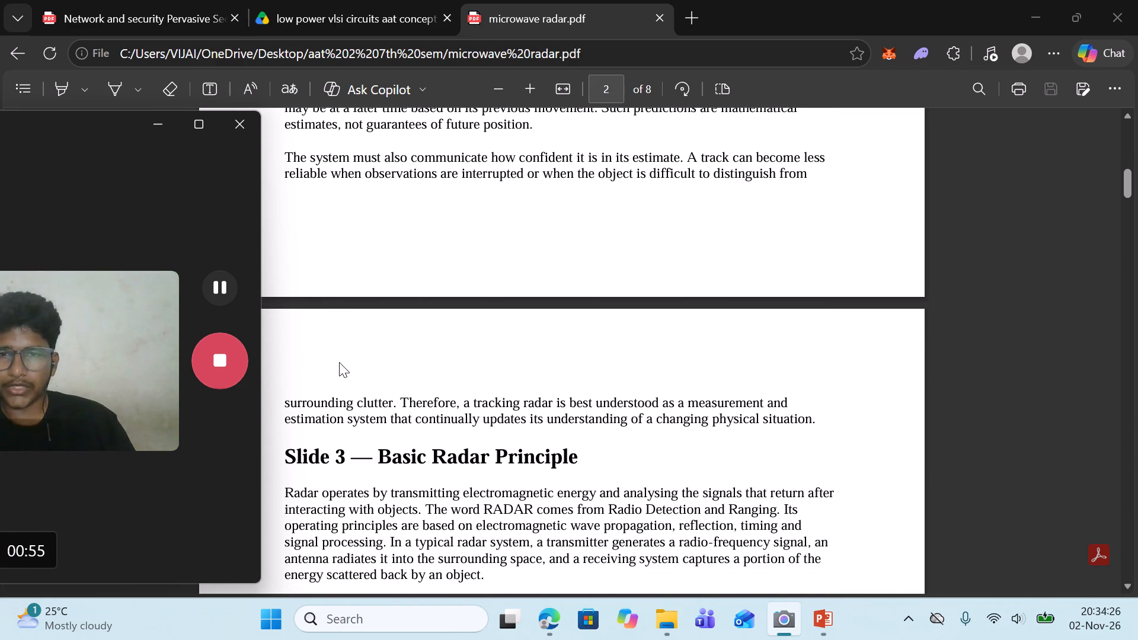
scroll(339, 362, down, 1)
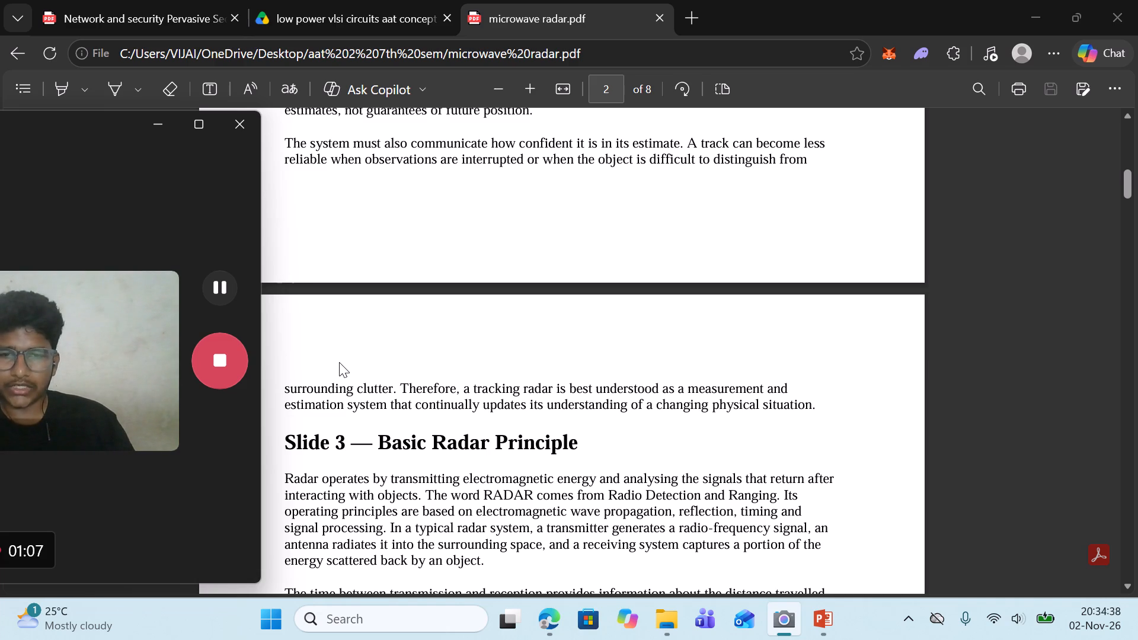
click(228, 360)
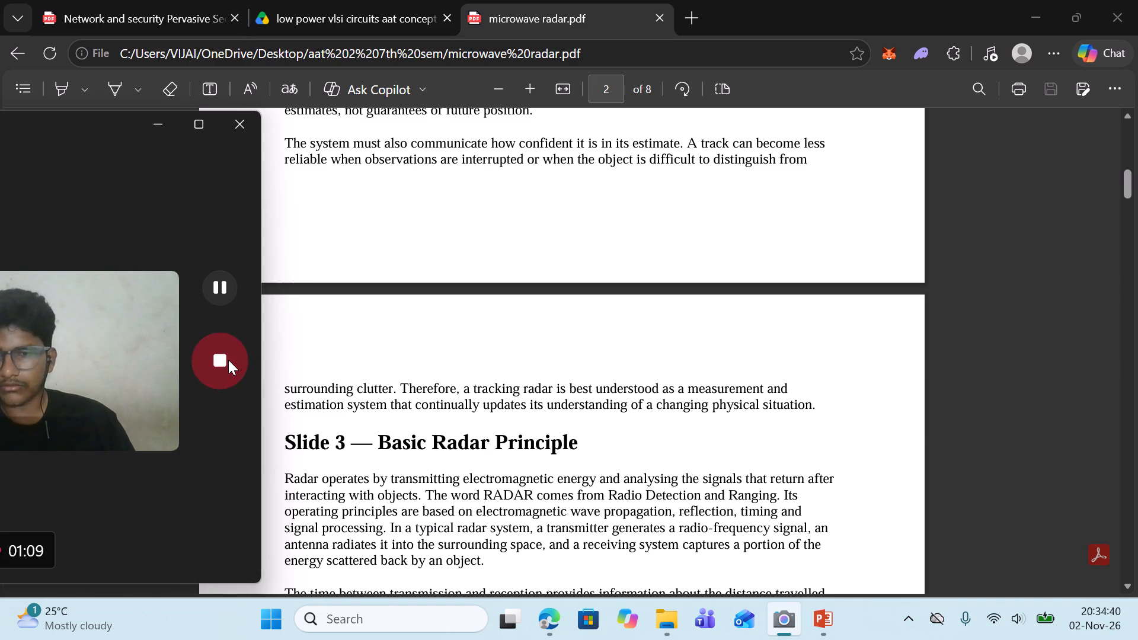
Bring up the full Slide 3 — Basic Radar Principle script in microwave radar.pdf beside the camera, ready for narration.
scroll(410, 419, down, 4)
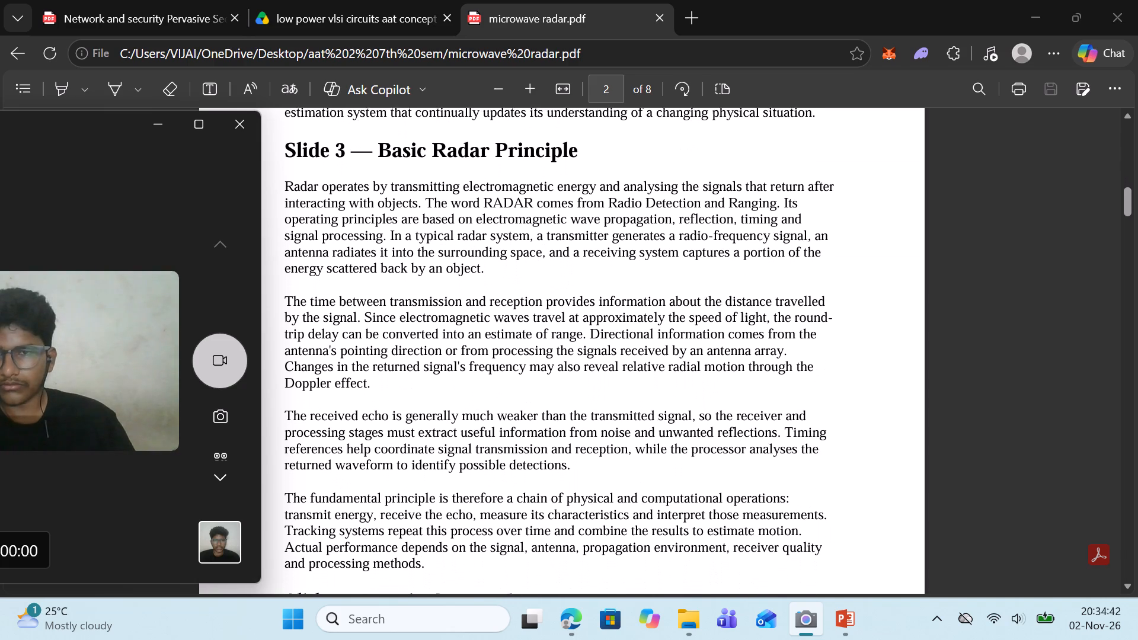
scroll(410, 419, down, 1)
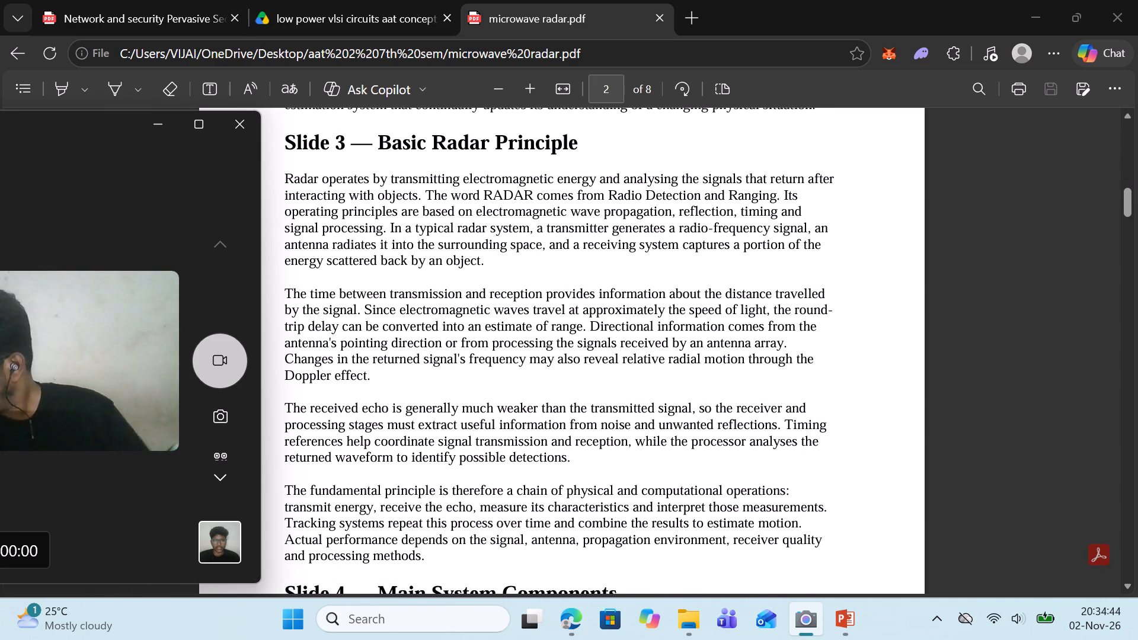
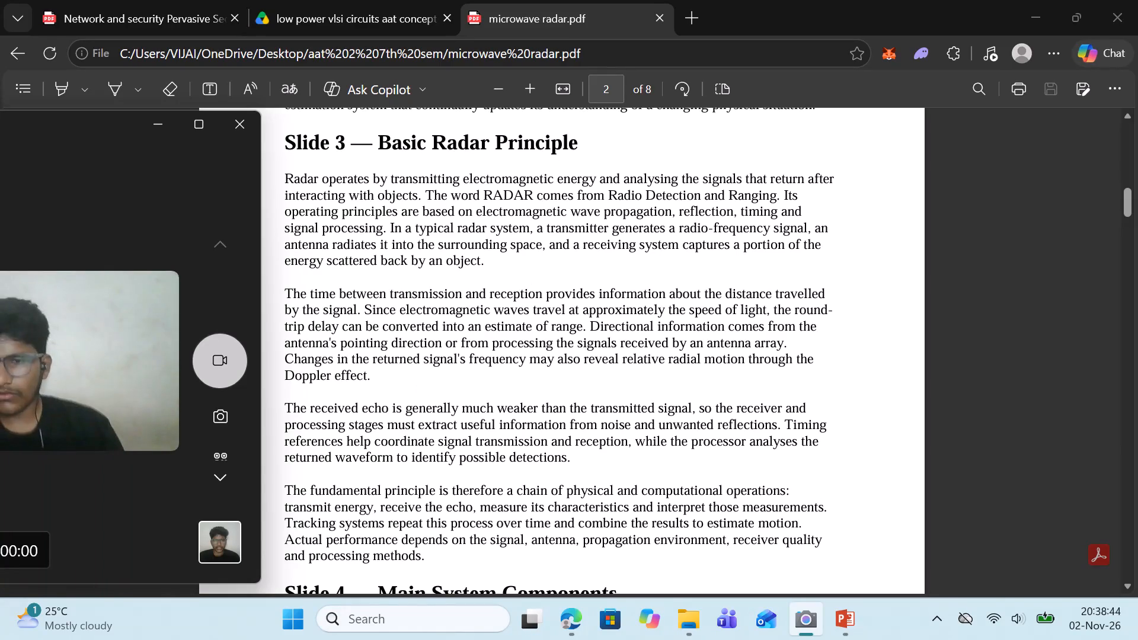
Record a separate camera video narrating the Slide 3 — Basic Radar Principle script through its last paragraph, and stop the recording.
click(223, 363)
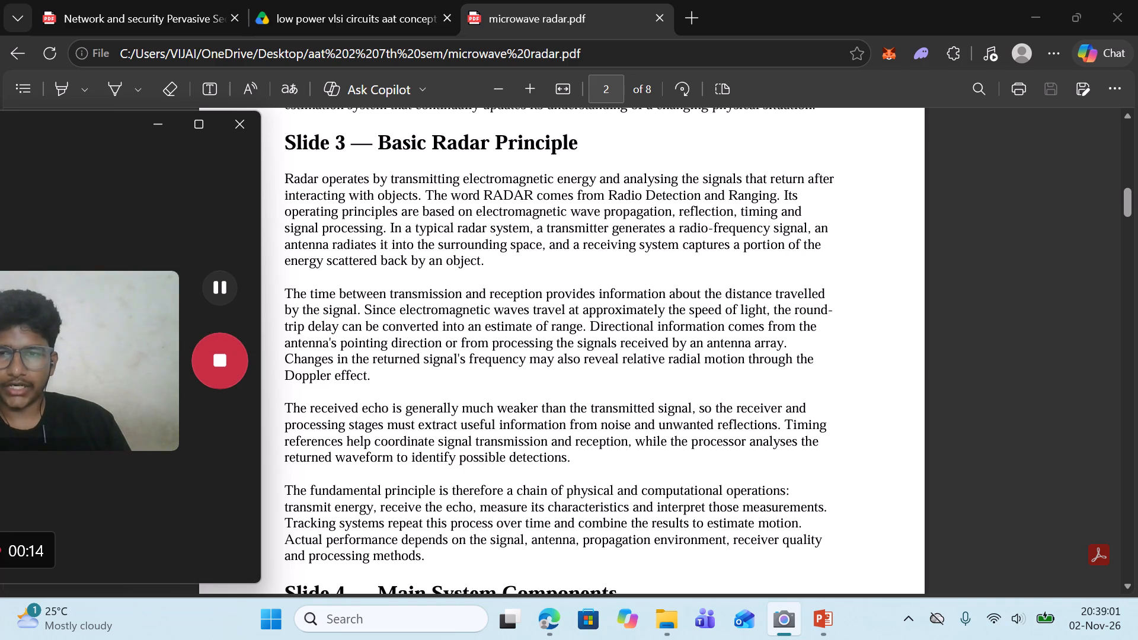
scroll(423, 352, down, 1)
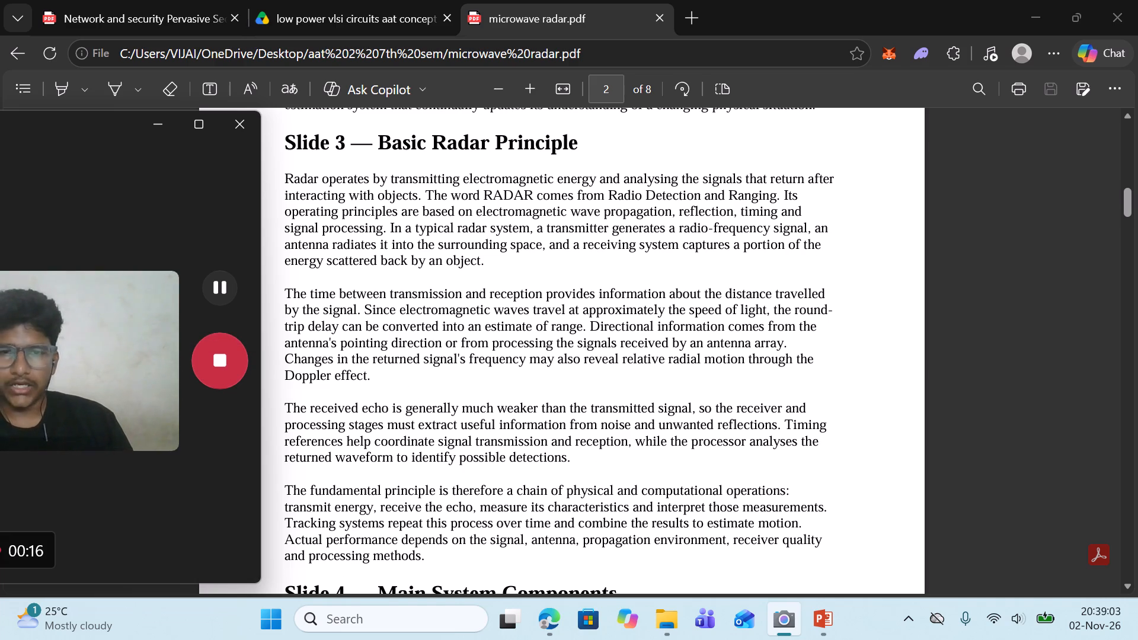
scroll(423, 352, down, 1)
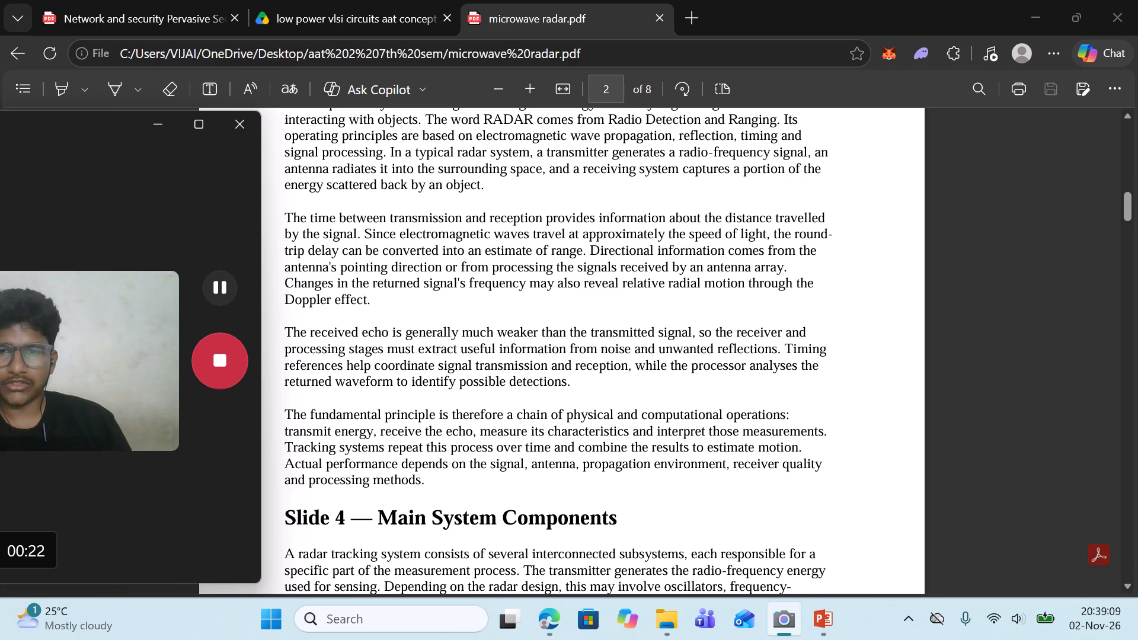
scroll(423, 352, down, 1)
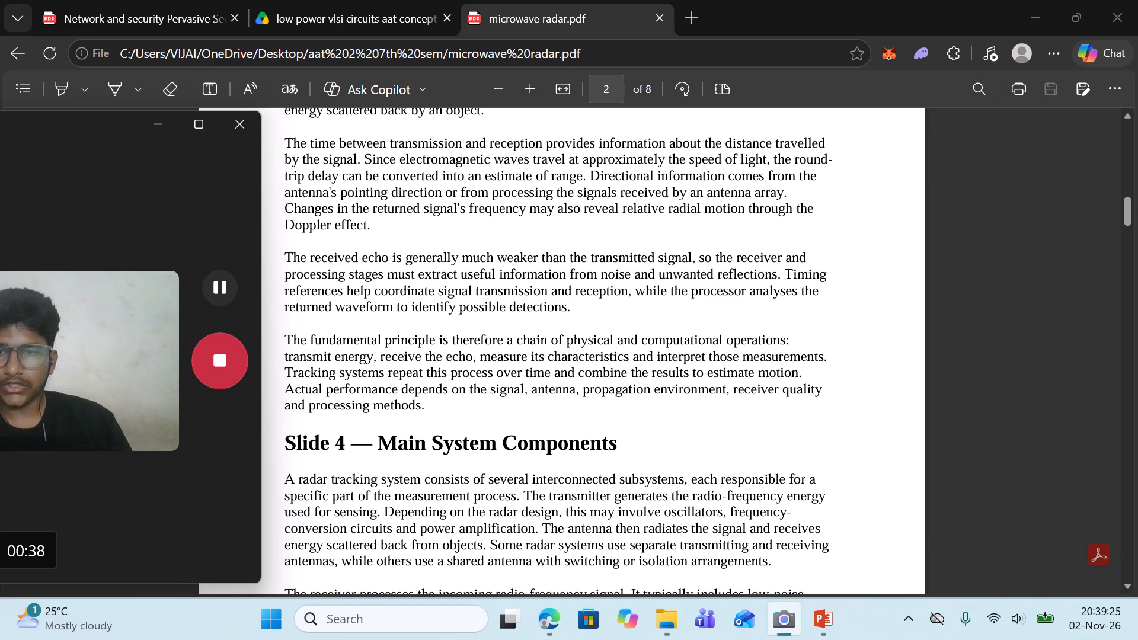
scroll(462, 370, down, 2)
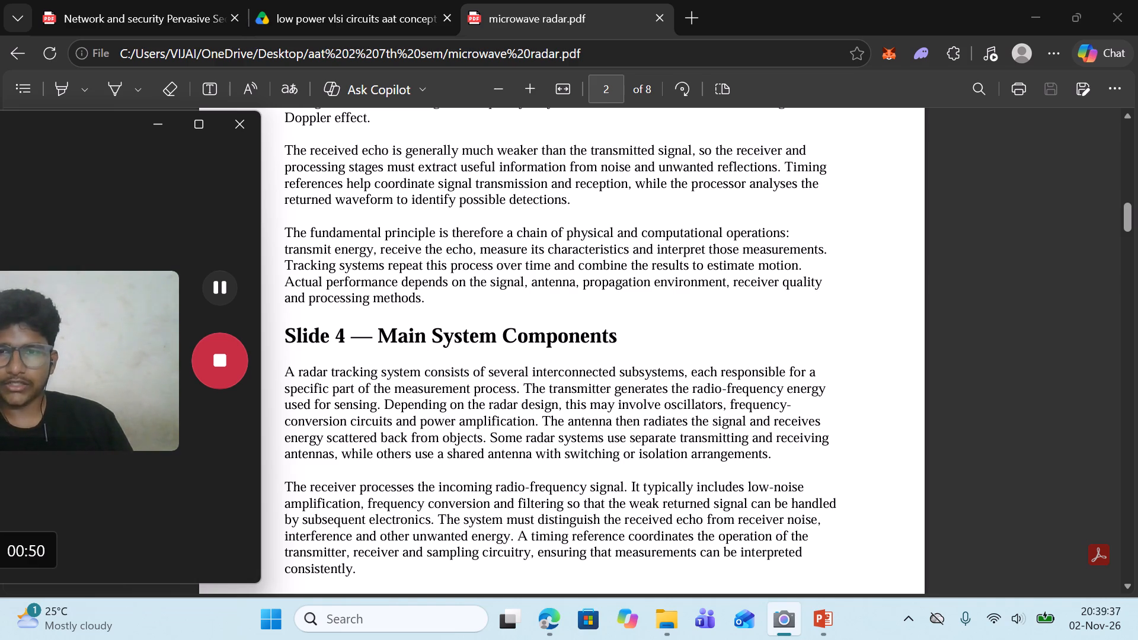
scroll(492, 283, down, 2)
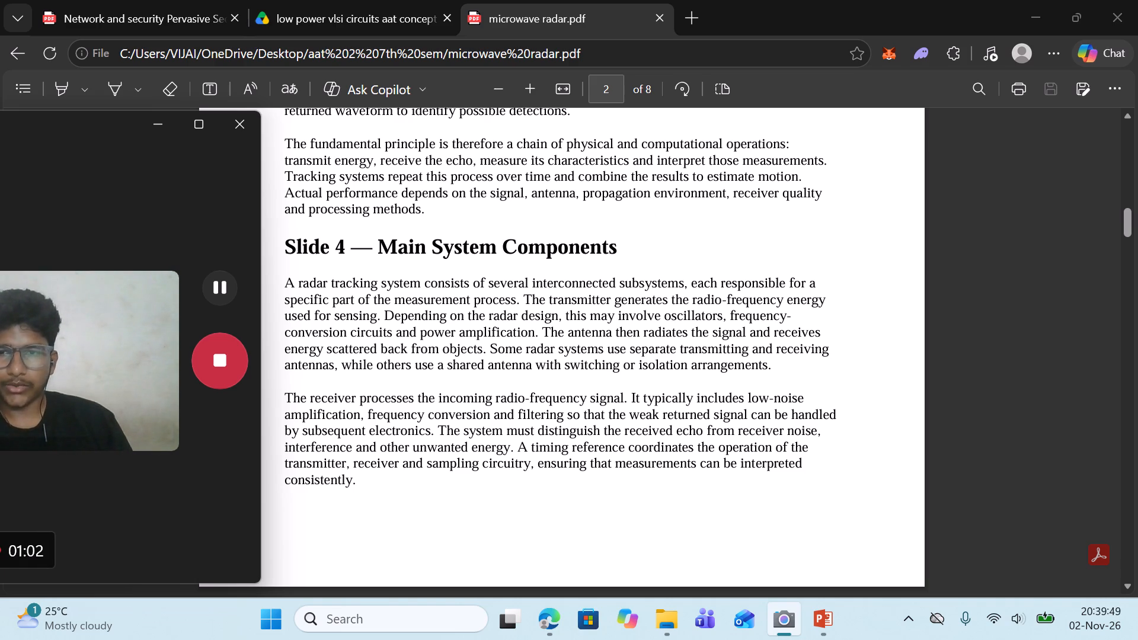
click(234, 354)
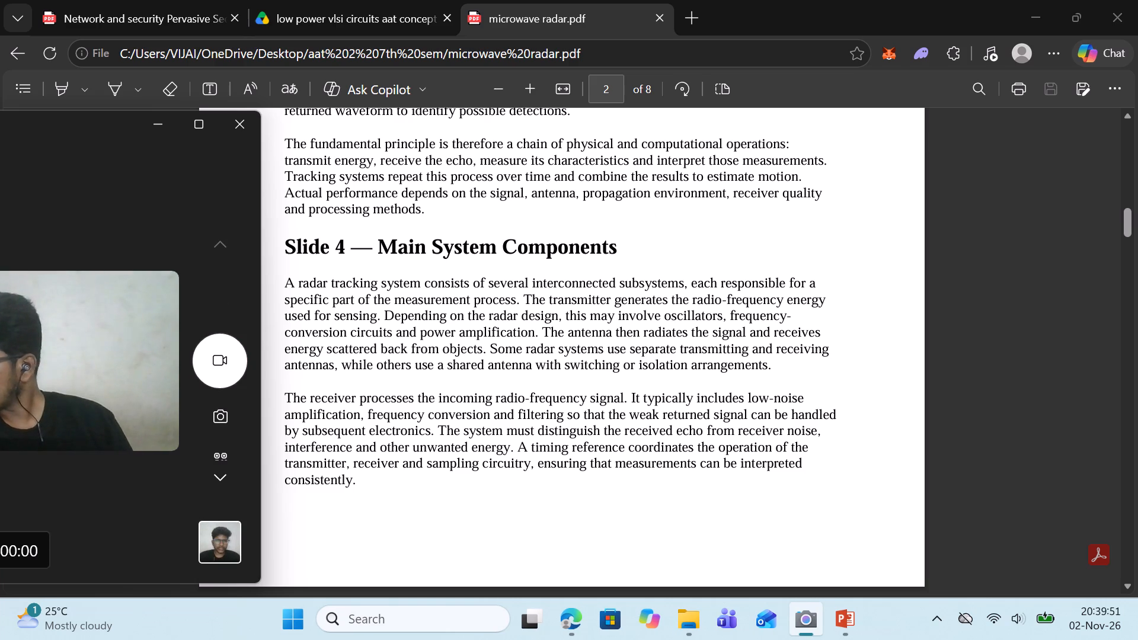
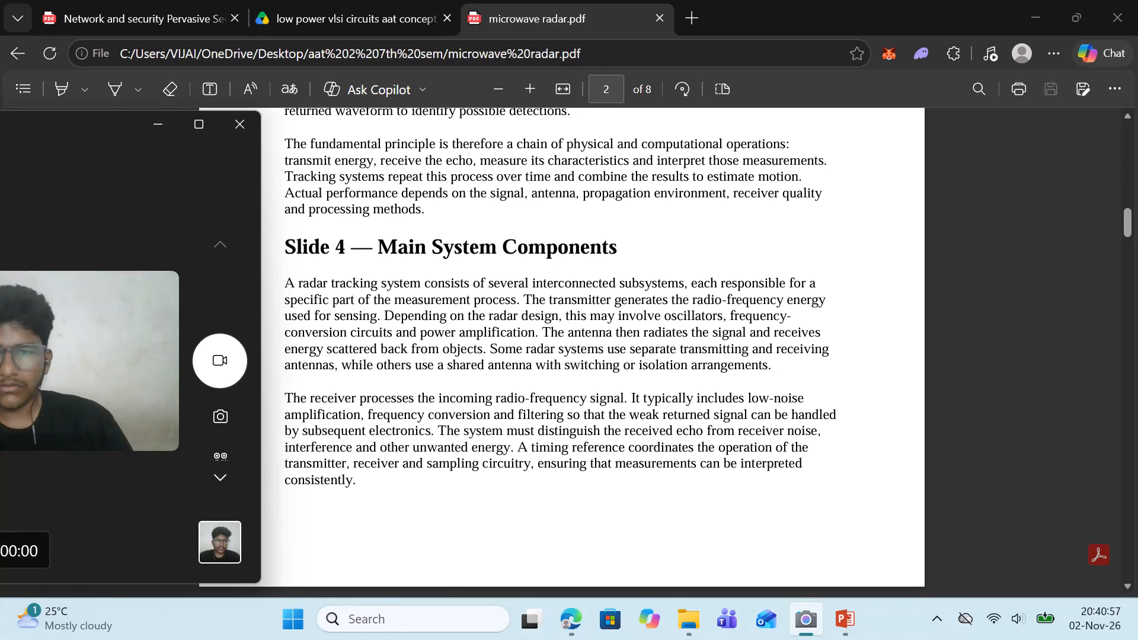
Switch to PowerPoint, then save and close the Network and security Pervasive Security presentation, accepting the font limitations.
scroll(410, 239, down, 1)
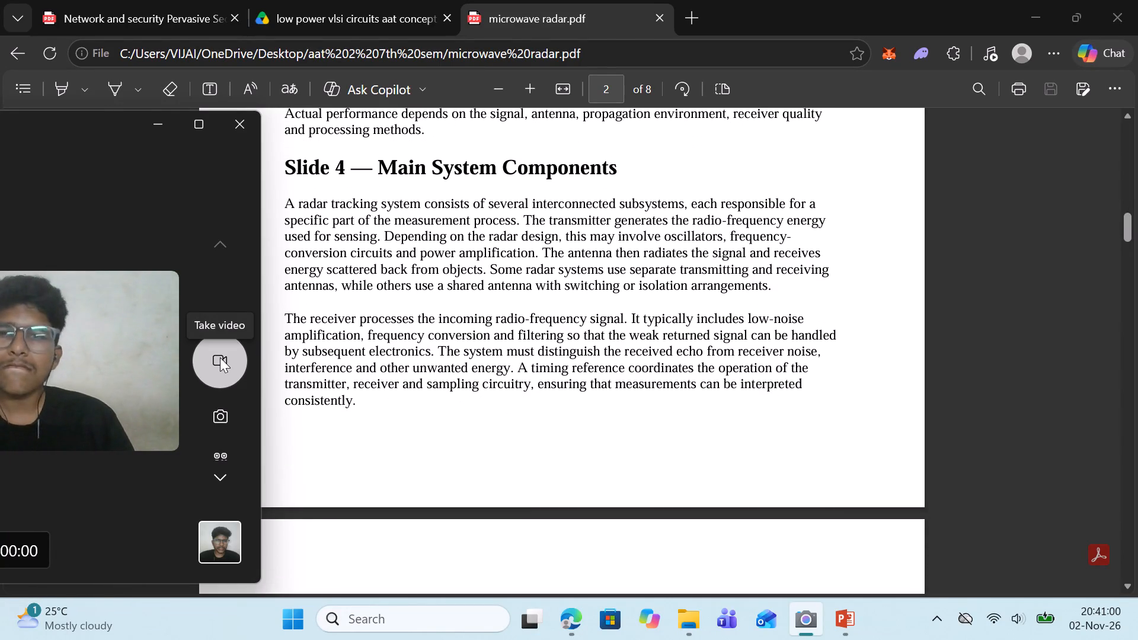
click(305, 2)
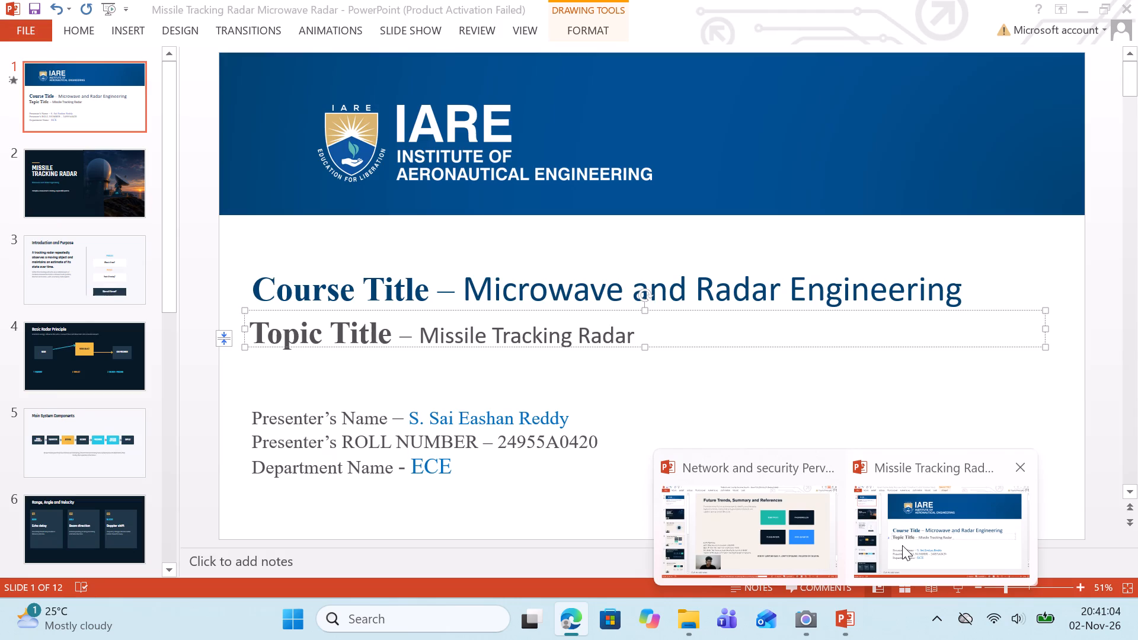
click(783, 530)
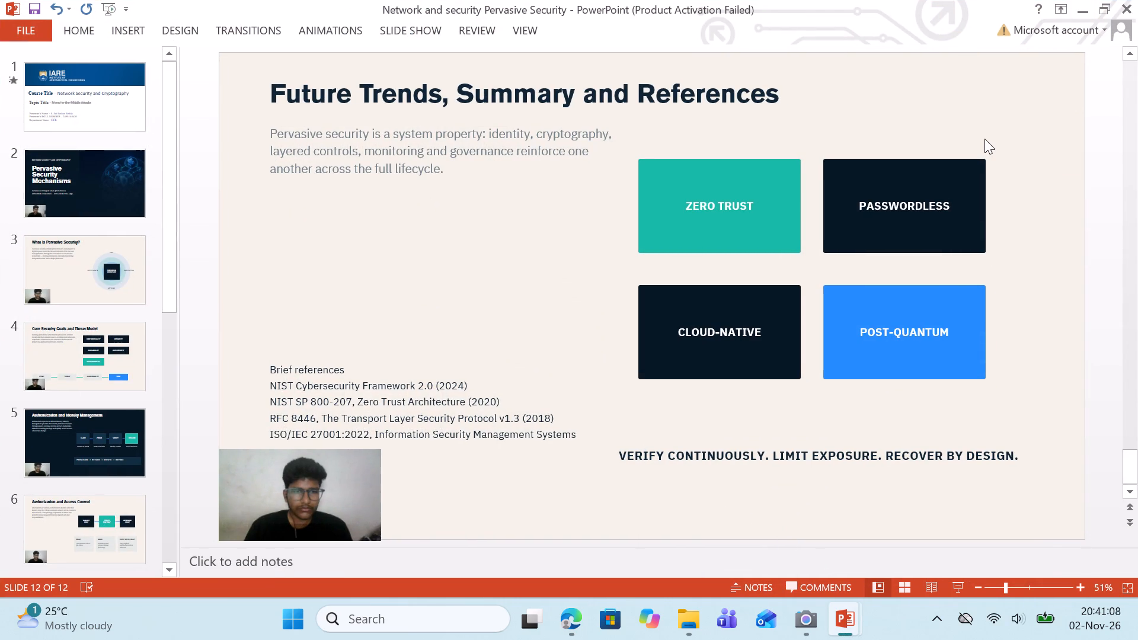
click(1127, 0)
click(512, 340)
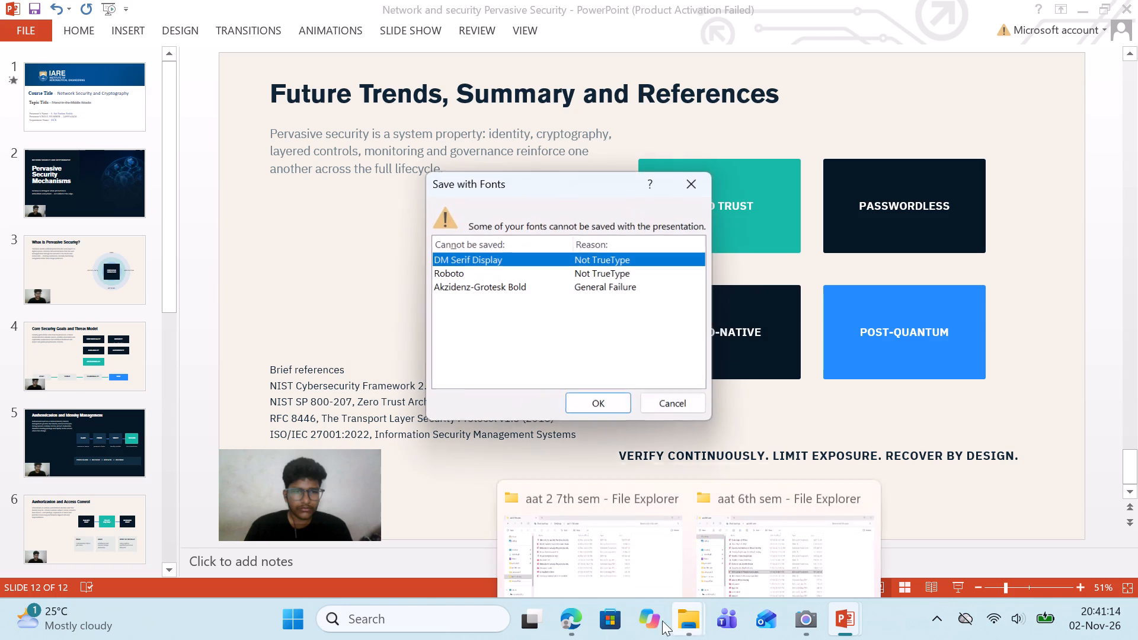
click(592, 409)
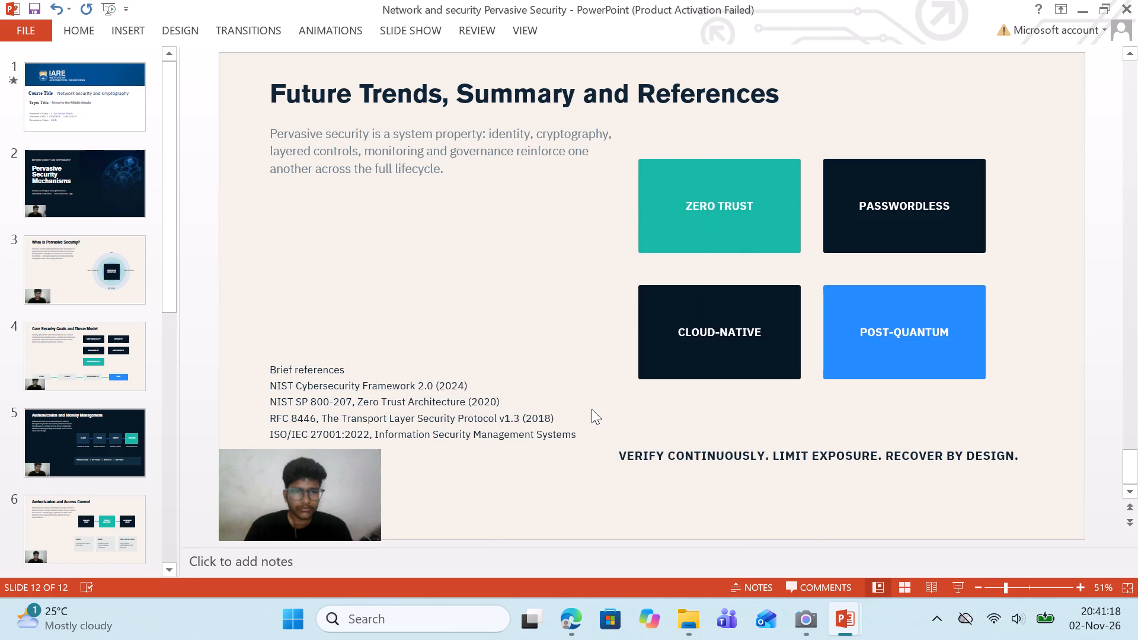
click(1137, 0)
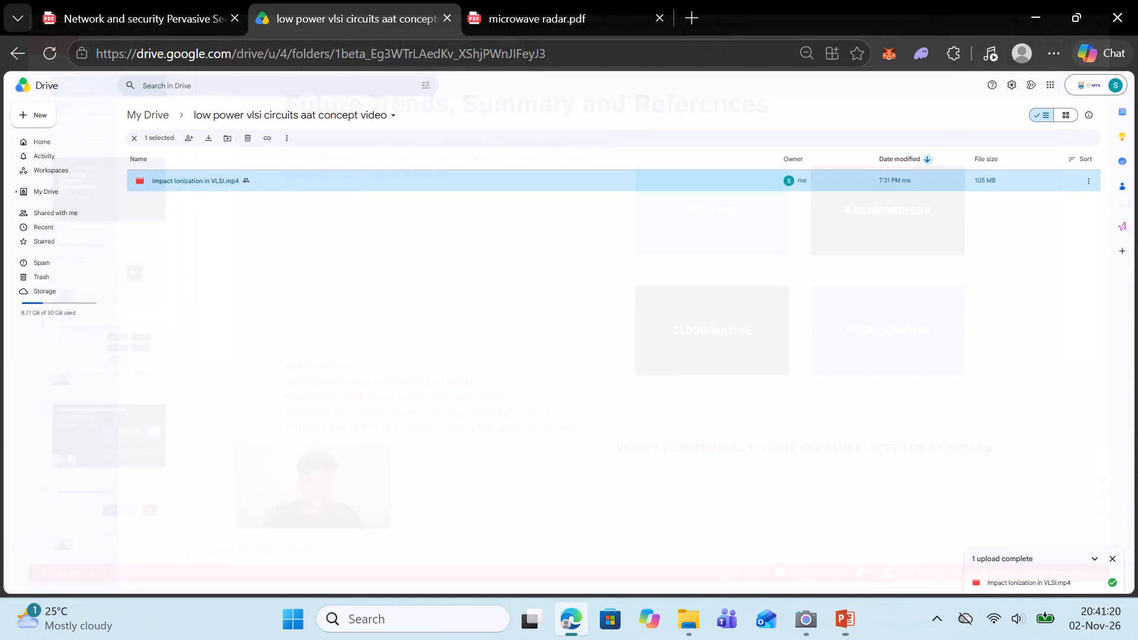
Upload the Network and security Pervasive Security MP4 from the aat 2 7th sem folder to Drive's Network Security and Cryptography concpt video folder.
click(162, 109)
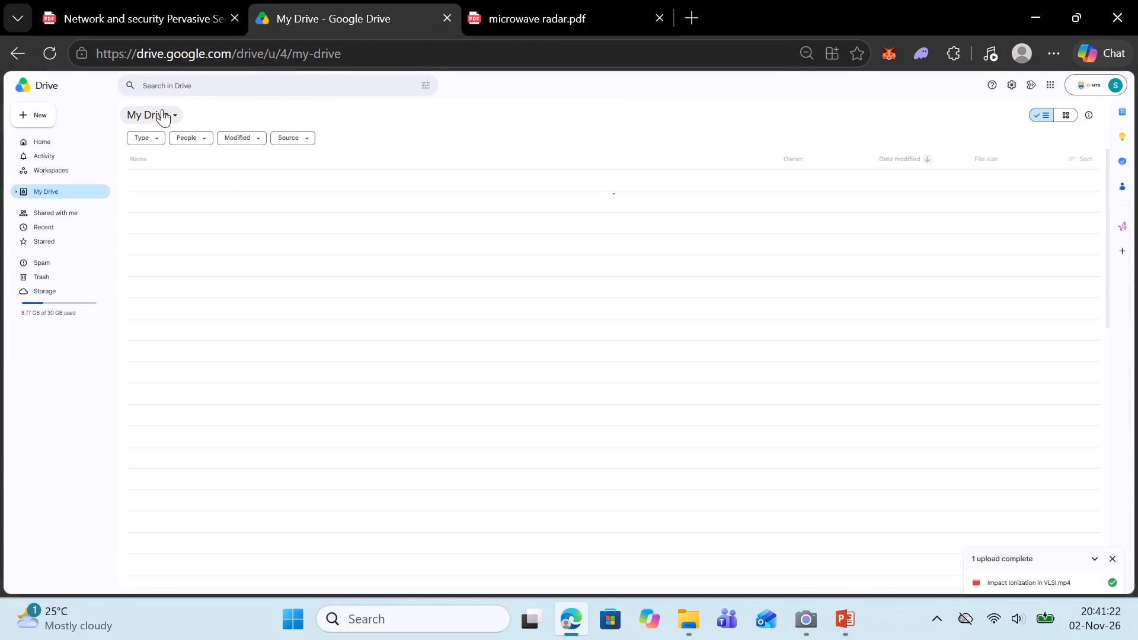
double_click(222, 226)
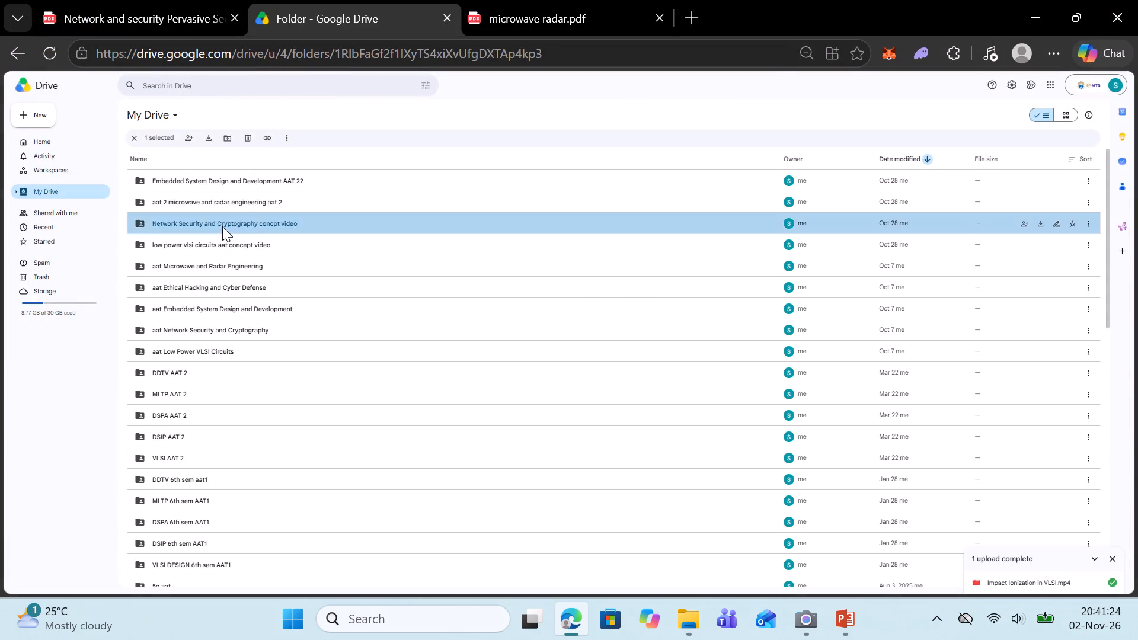
click(684, 616)
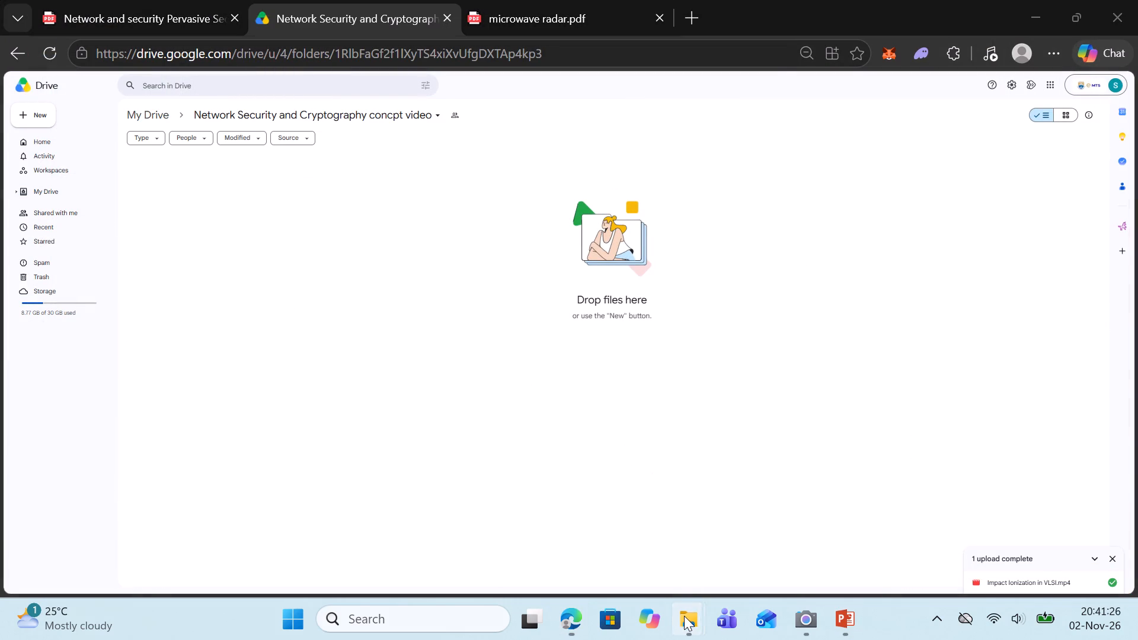
click(626, 535)
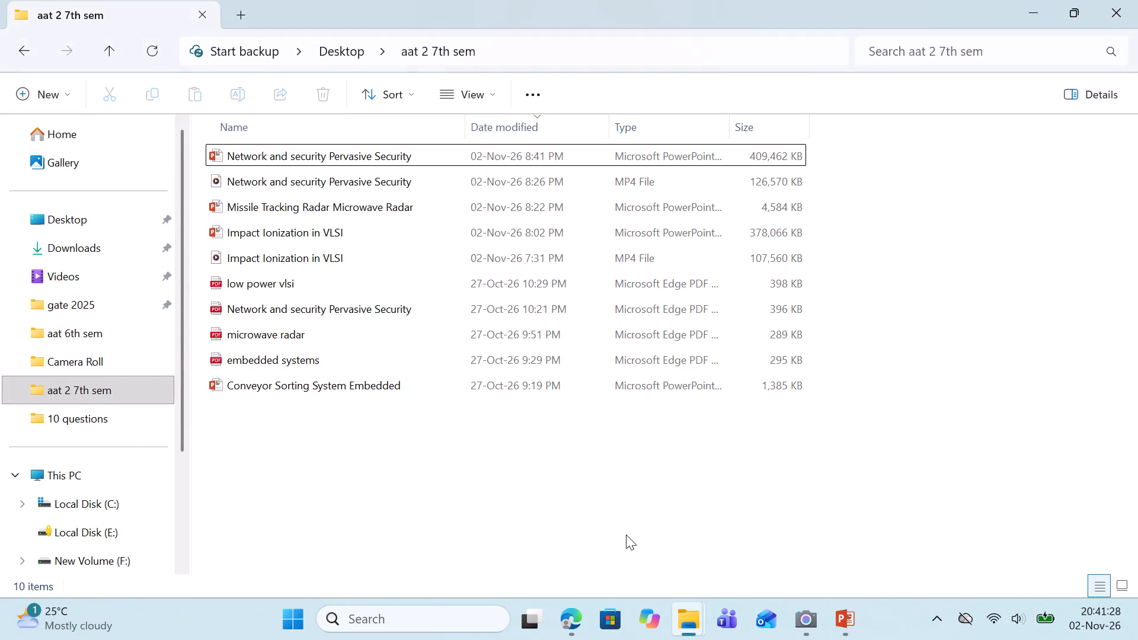
key(ctrl+r)
click(417, 184)
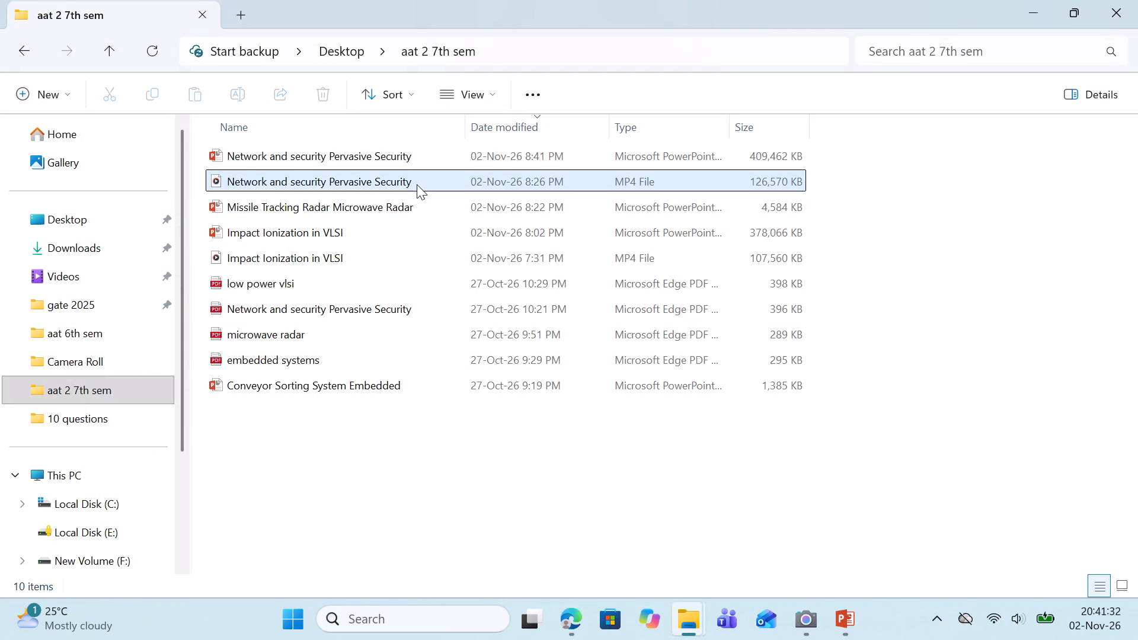
drag(416, 184, 624, 442)
click(1124, 4)
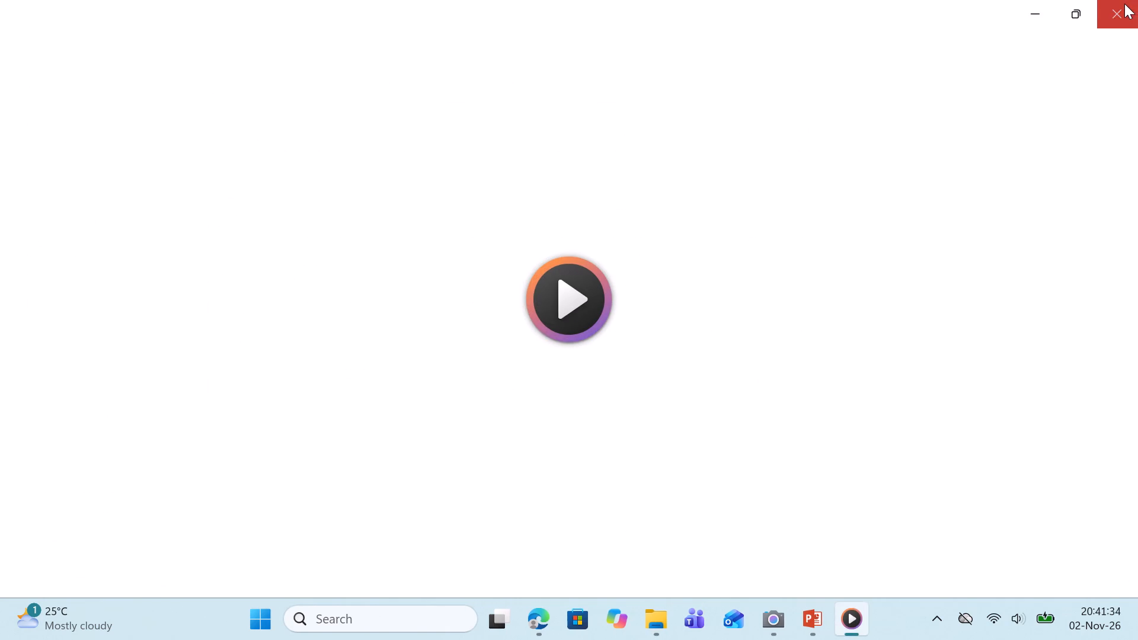
drag(340, 183, 637, 538)
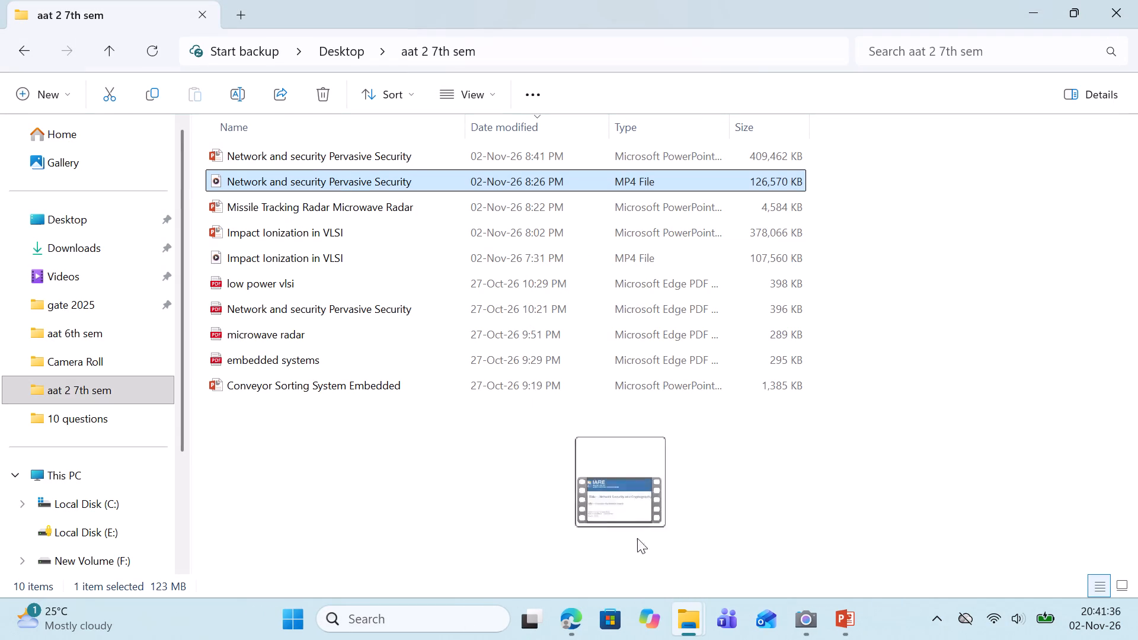
drag(637, 538, 563, 340)
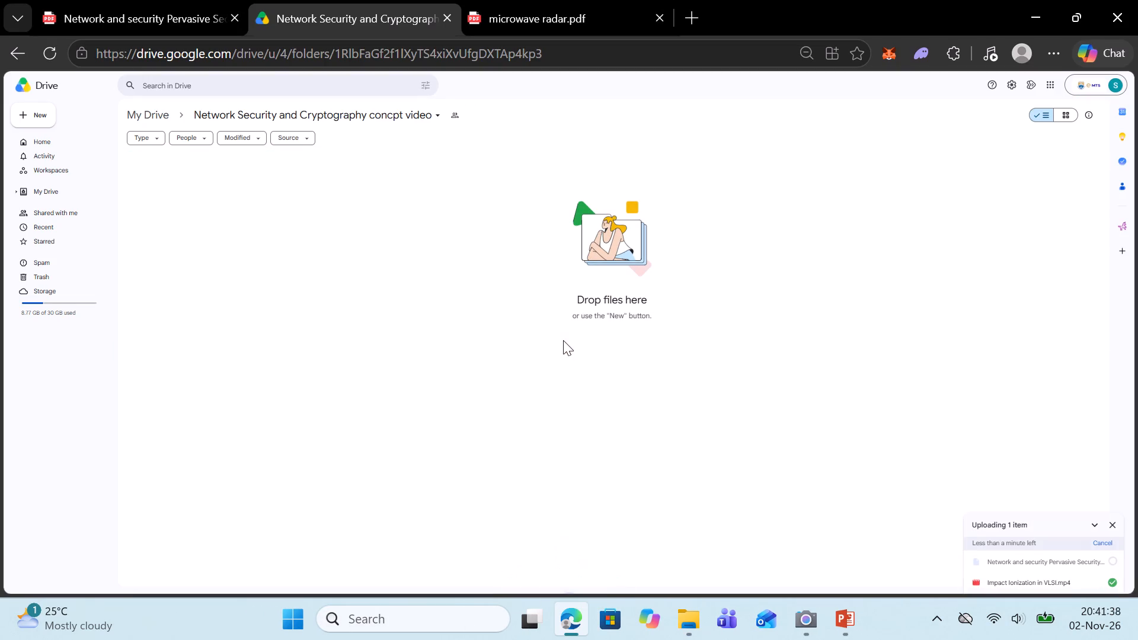
Close the Network and security Pervasive Security script PDF in the browser.
click(157, 0)
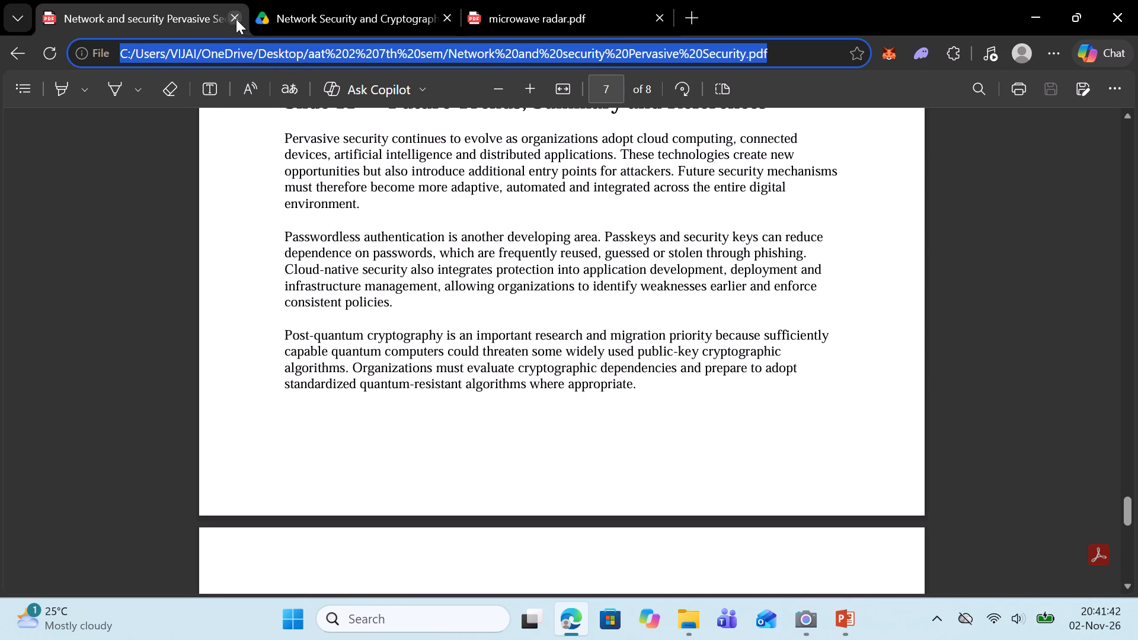
click(235, 19)
Record a camera video narrating the Slide 4 — Main System Components script from microwave radar.pdf through its last paragraph, and stop the recording.
click(284, 7)
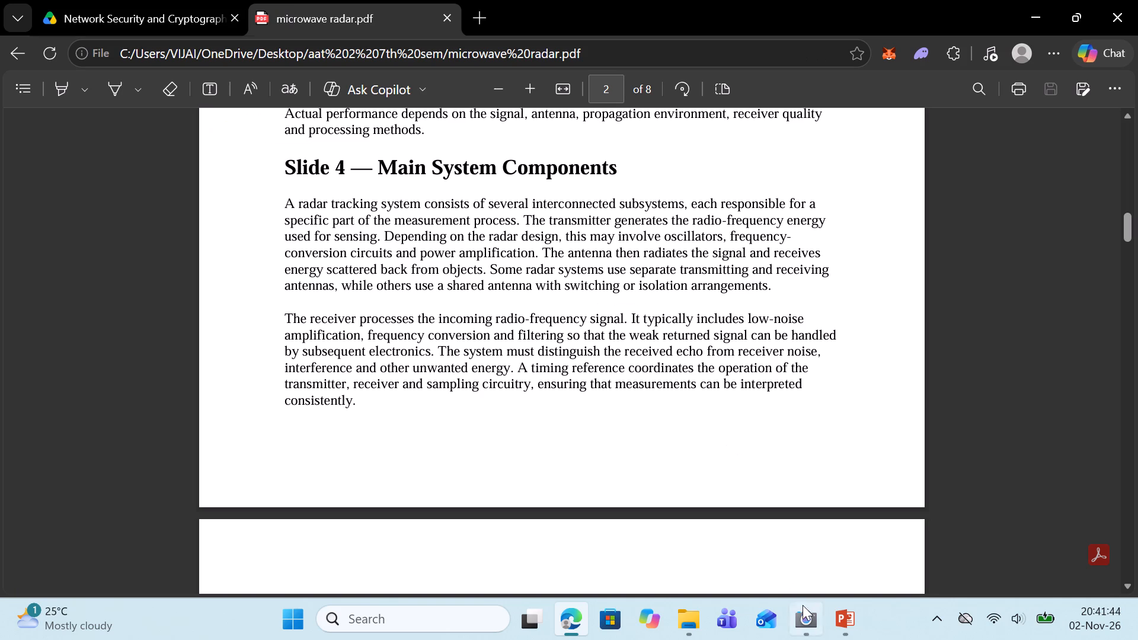
click(809, 629)
click(228, 348)
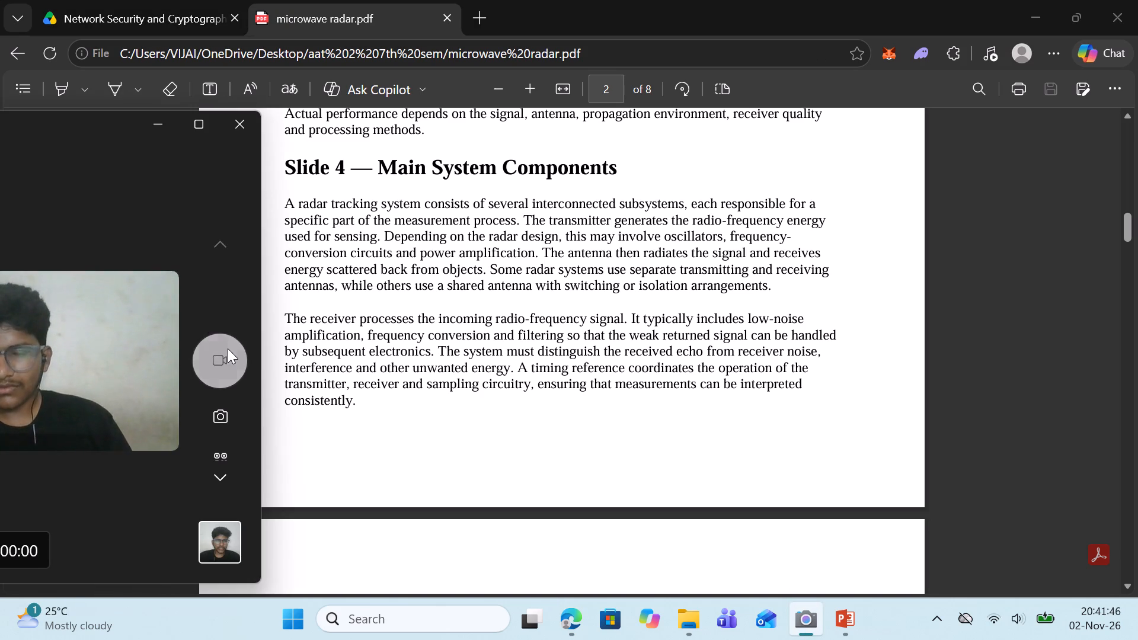
scroll(403, 388, down, 1)
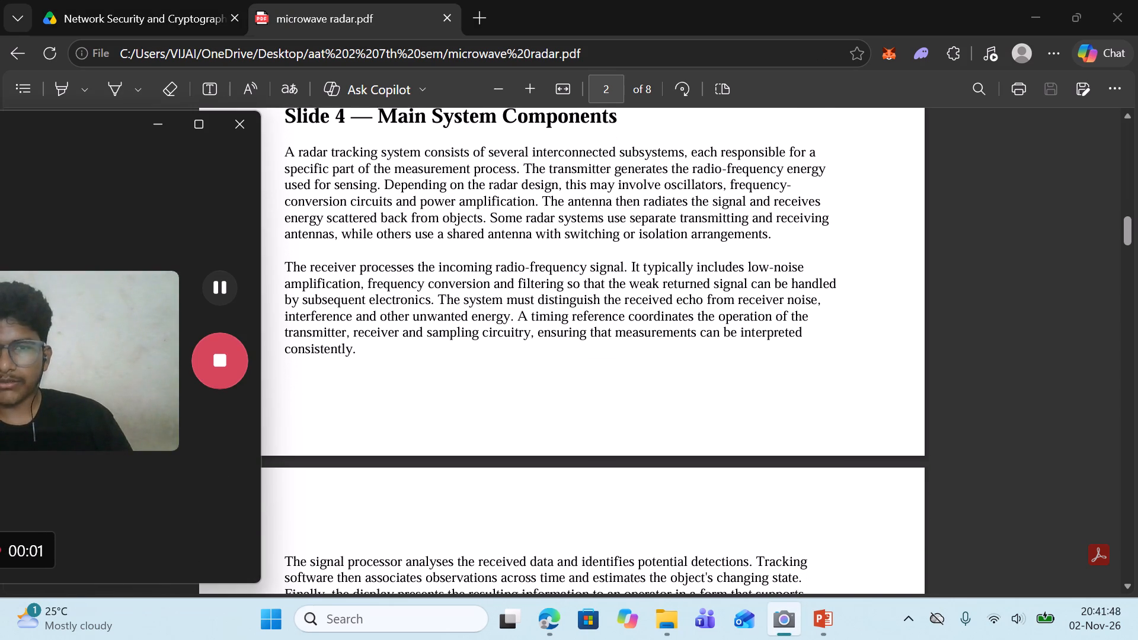
scroll(403, 388, down, 1)
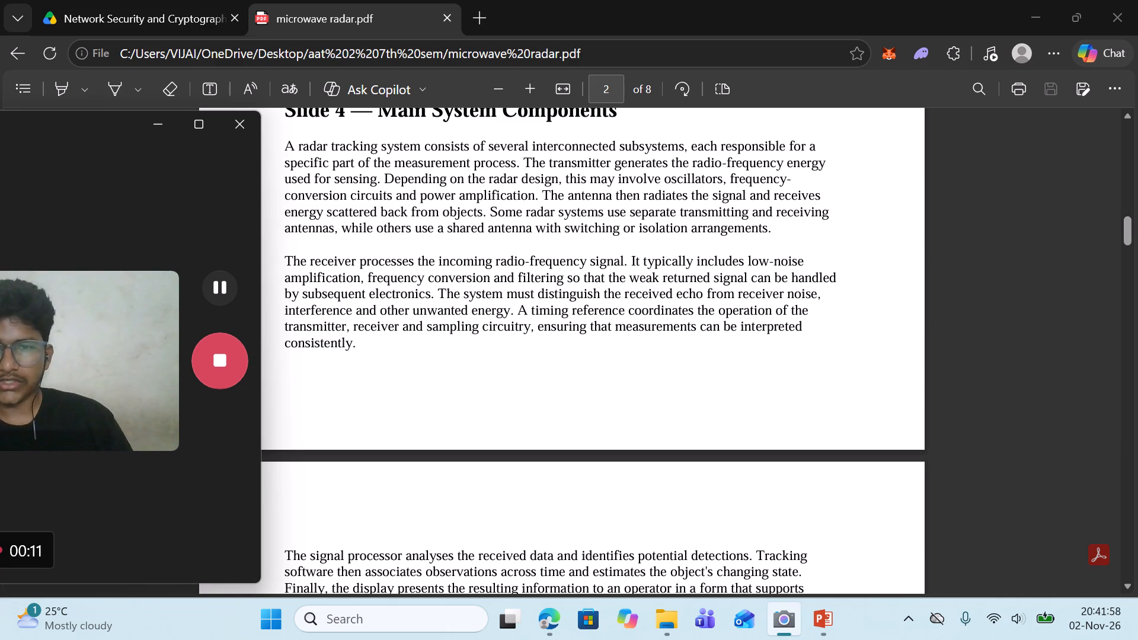
scroll(403, 388, down, 1)
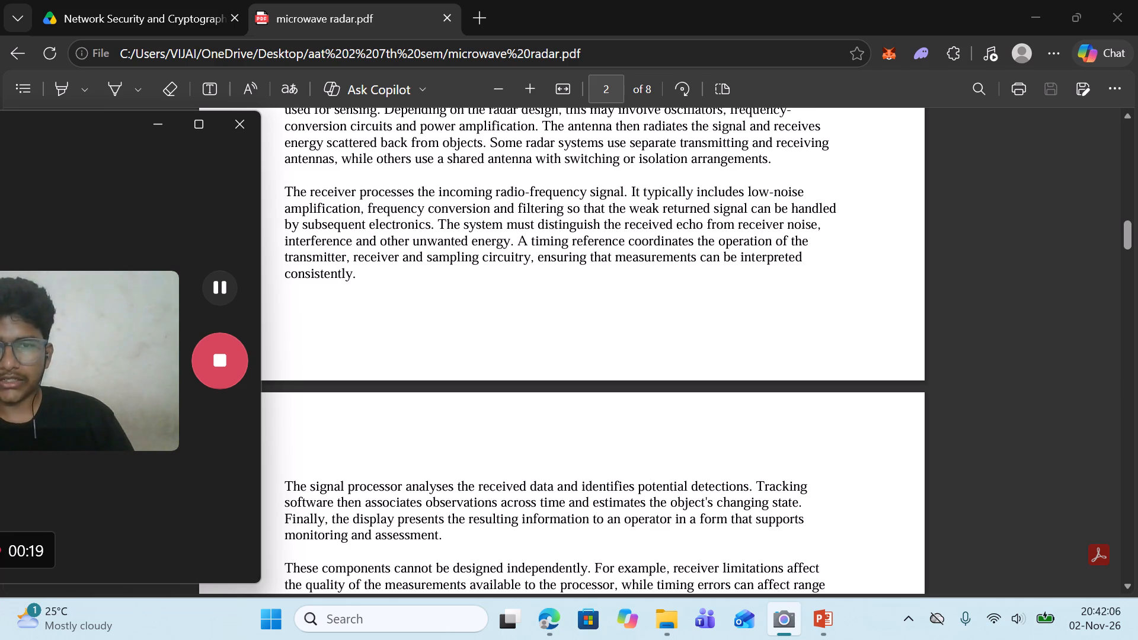
scroll(403, 388, down, 1)
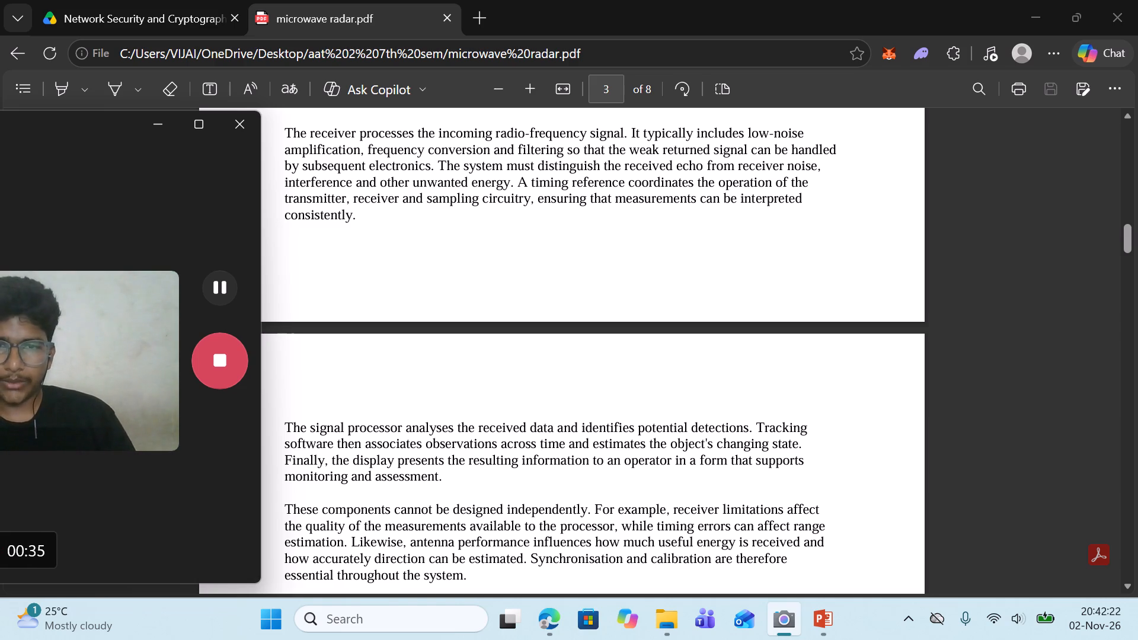
scroll(403, 388, down, 1)
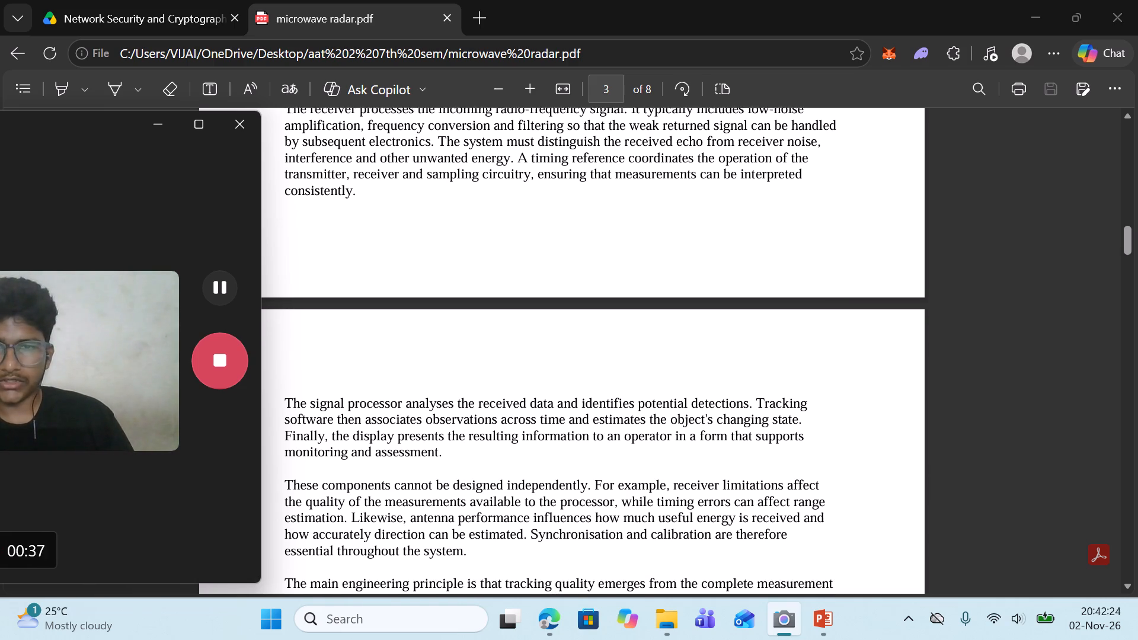
scroll(403, 388, down, 1)
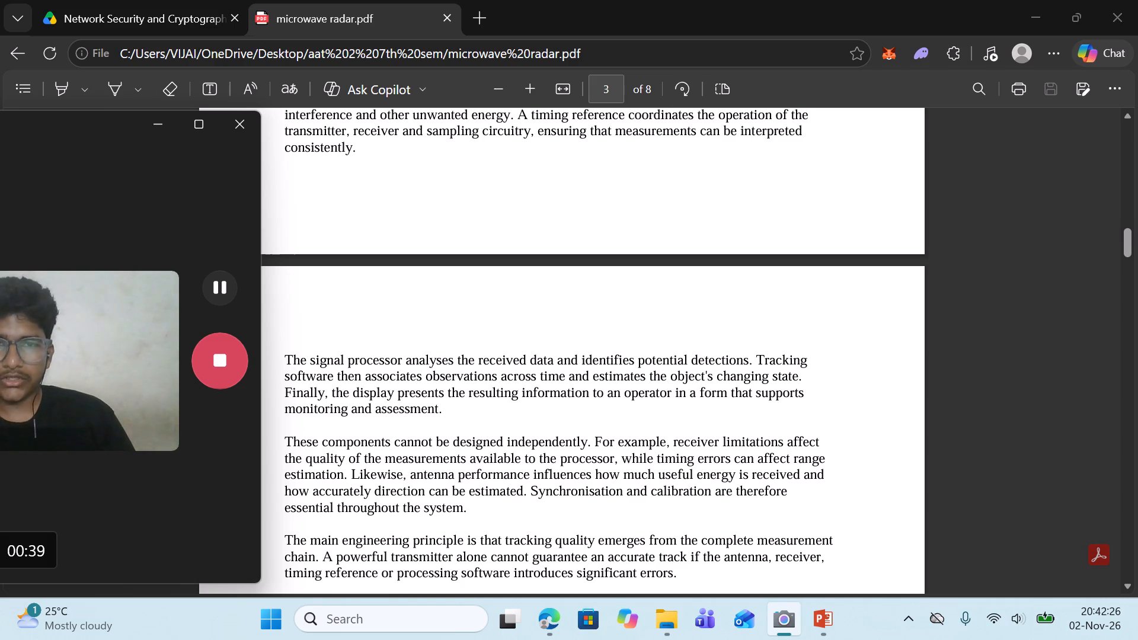
scroll(403, 388, down, 3)
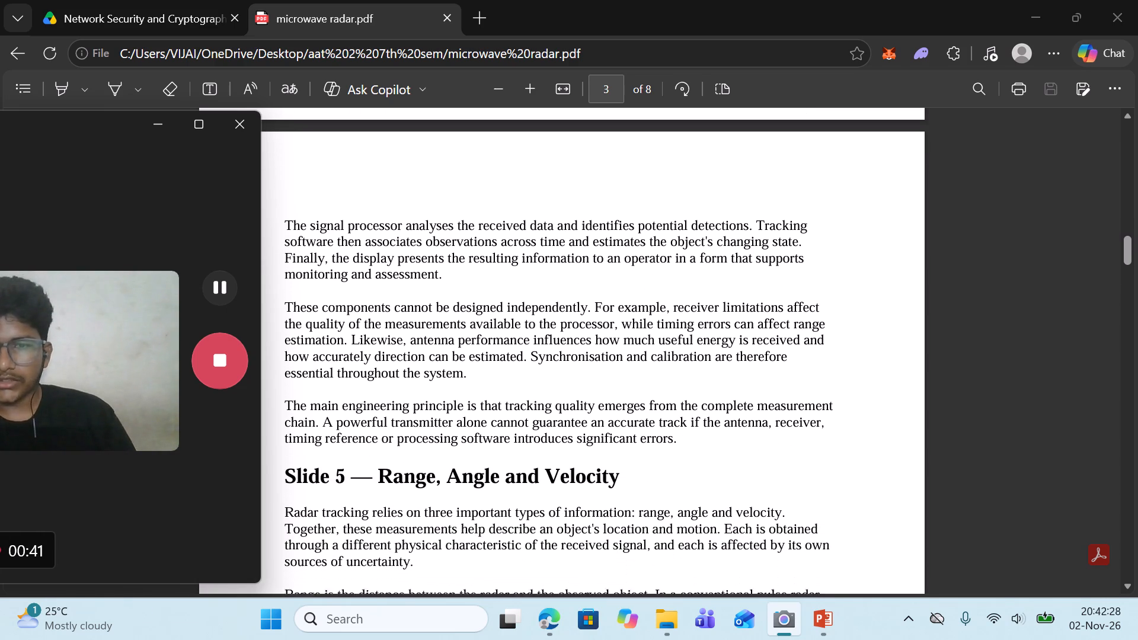
scroll(403, 388, down, 1)
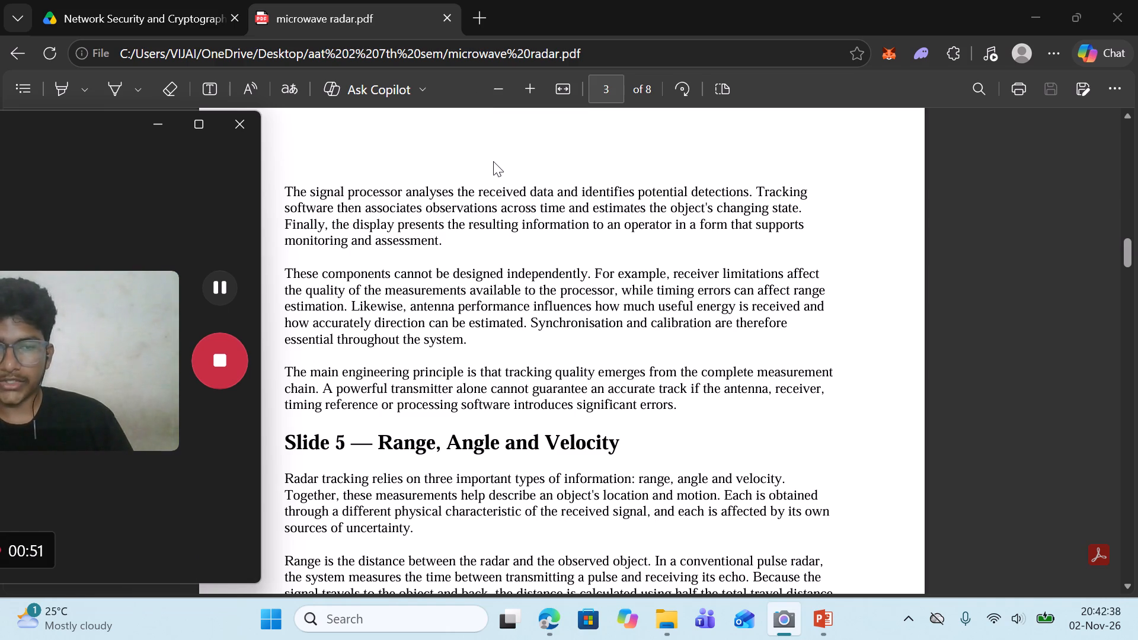
scroll(514, 230, down, 1)
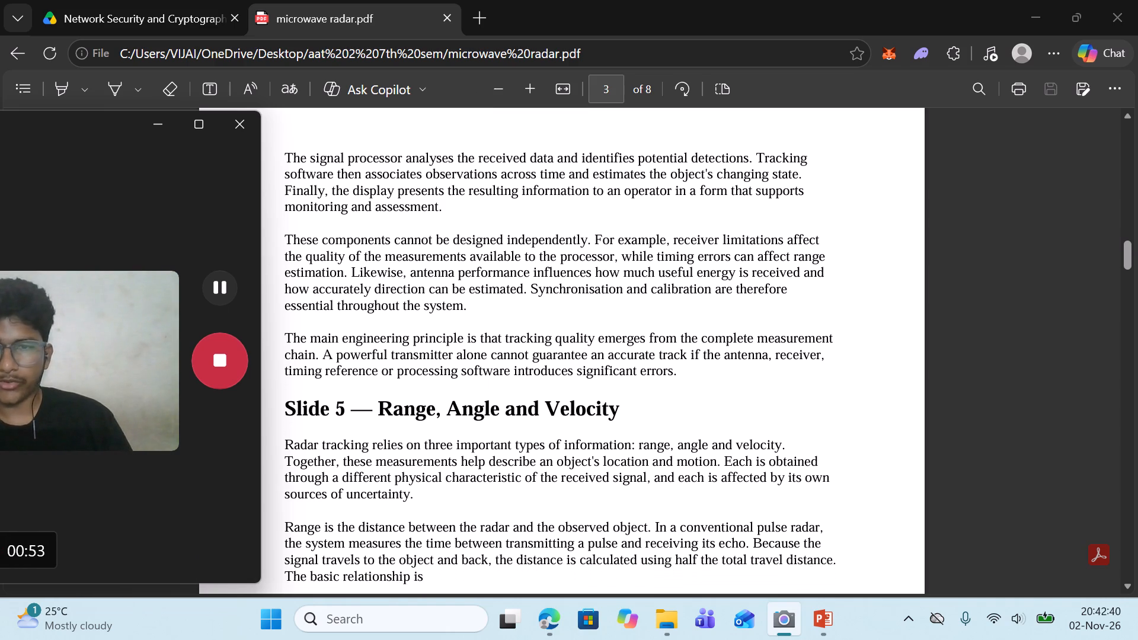
scroll(514, 230, down, 2)
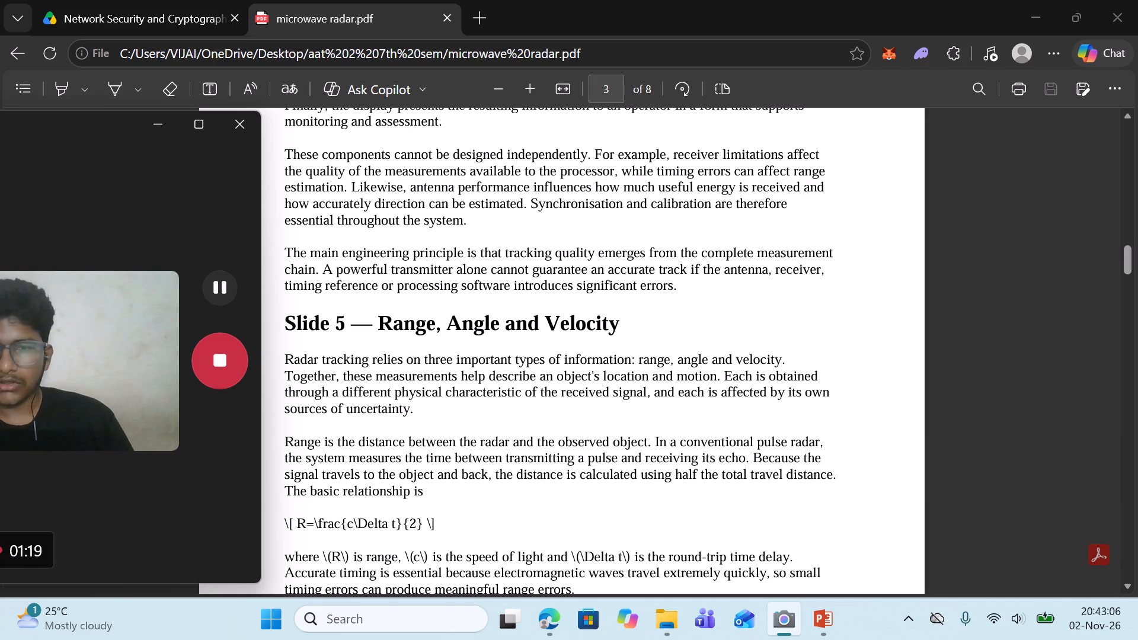
click(220, 383)
Record a camera video narrating the Slide 5 — Range, Angle and Velocity script from microwave radar.pdf through its last paragraph, and stop the recording.
scroll(346, 426, down, 1)
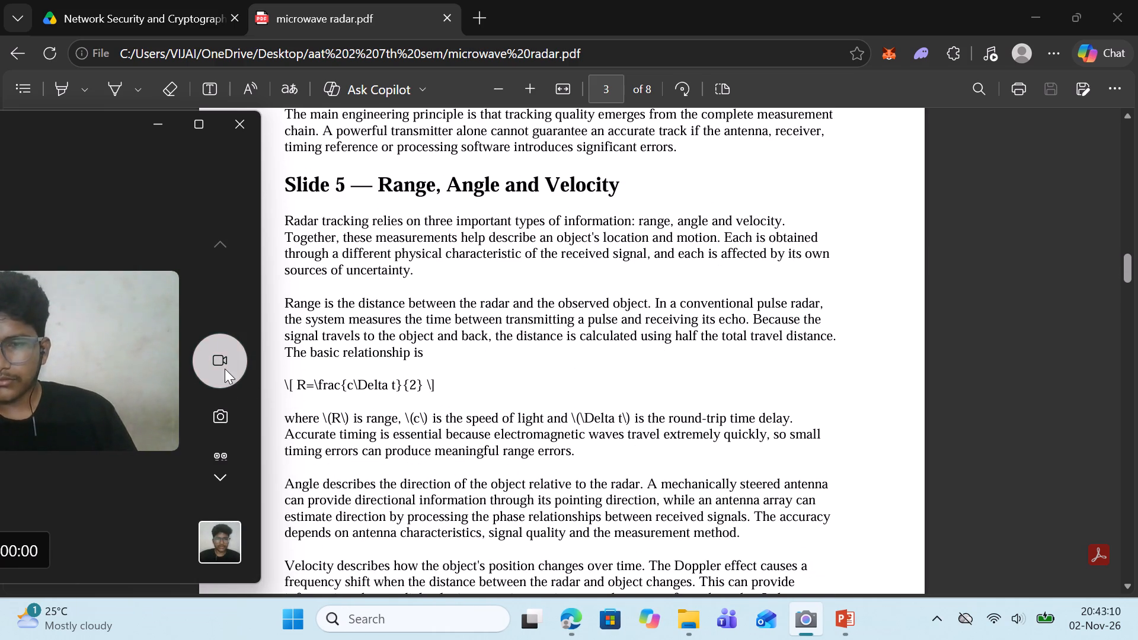
click(225, 369)
scroll(518, 363, down, 1)
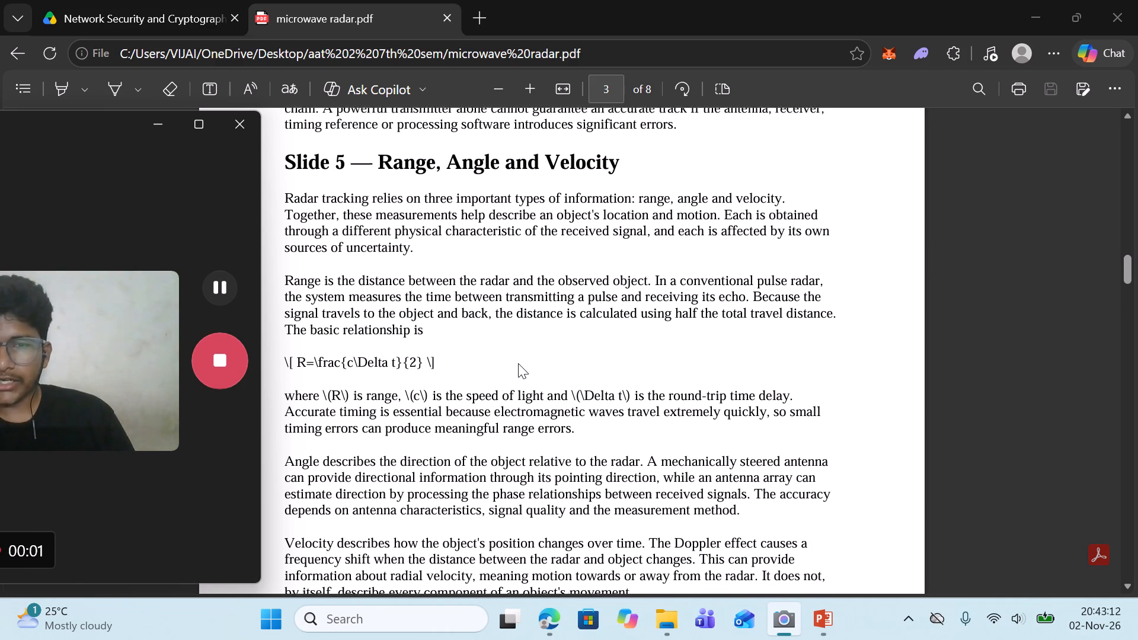
scroll(518, 363, down, 1)
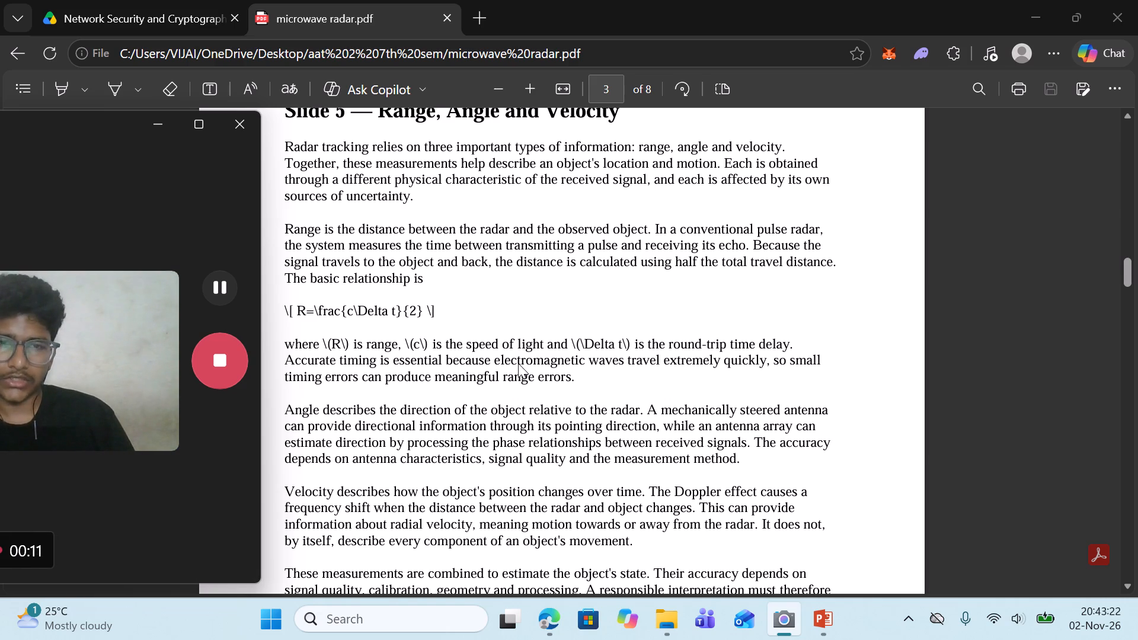
scroll(582, 354, down, 1)
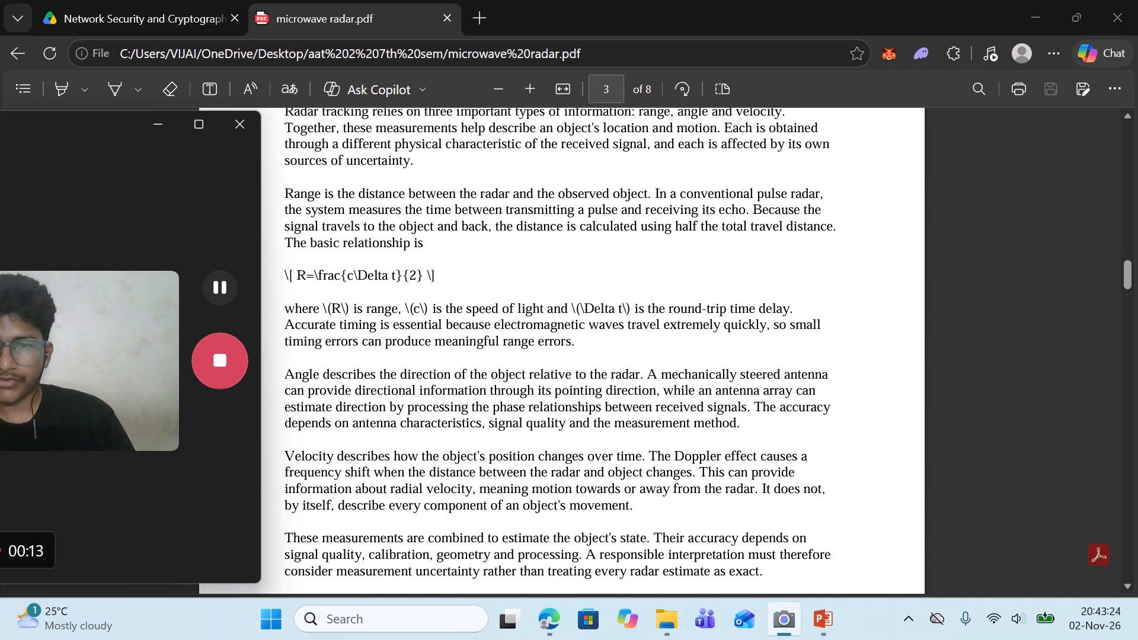
scroll(582, 354, down, 1)
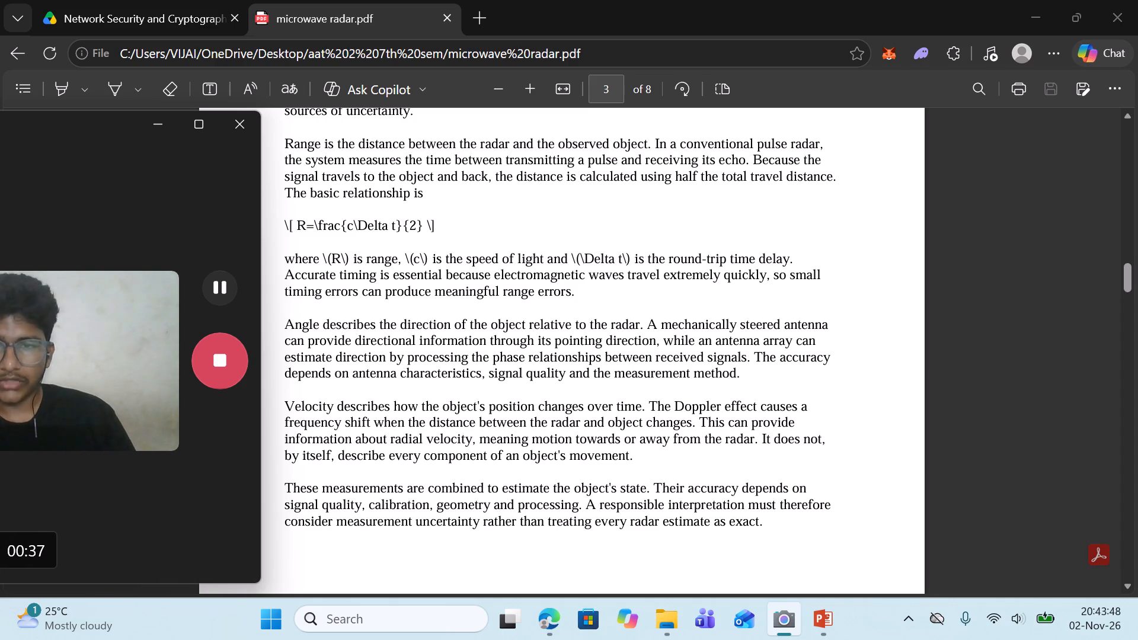
scroll(672, 350, down, 1)
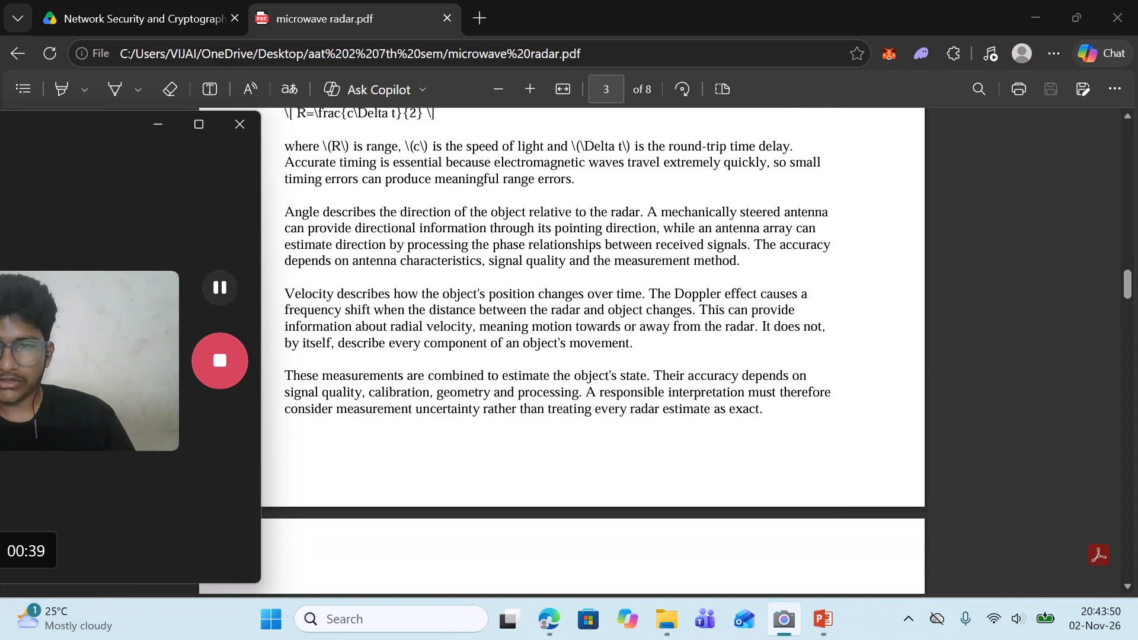
scroll(672, 350, down, 2)
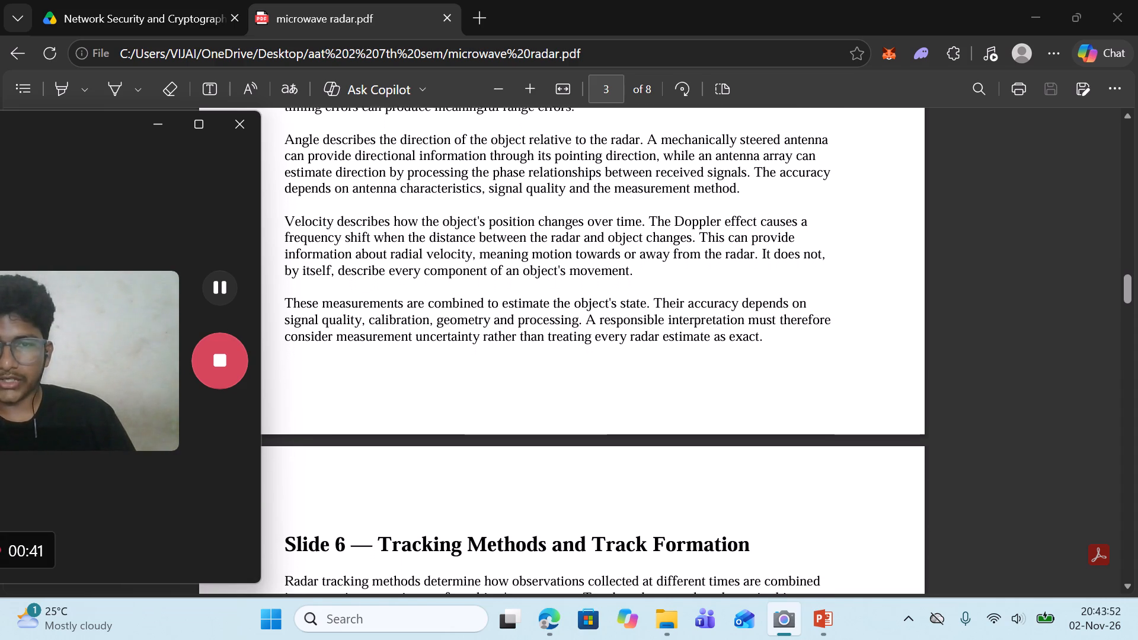
scroll(672, 350, down, 1)
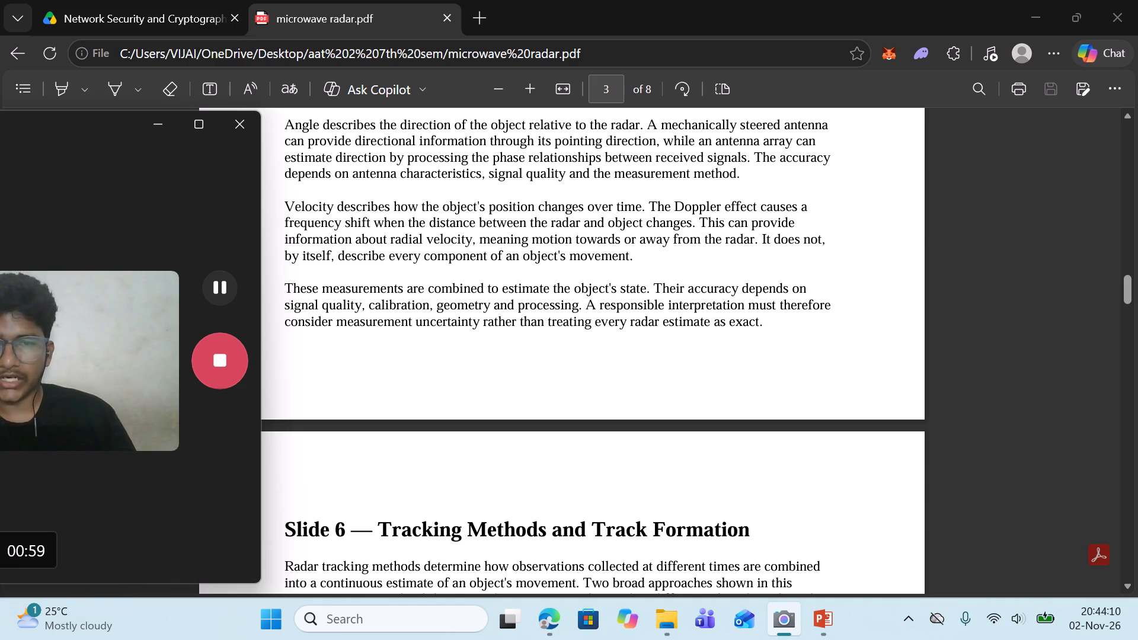
scroll(672, 350, down, 2)
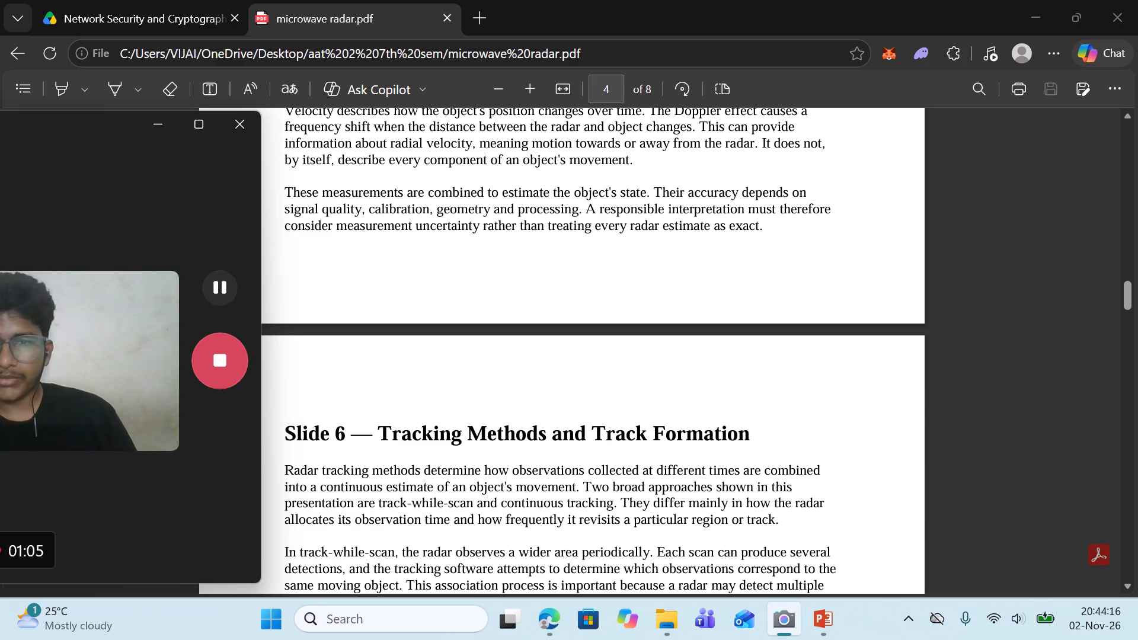
scroll(672, 350, down, 1)
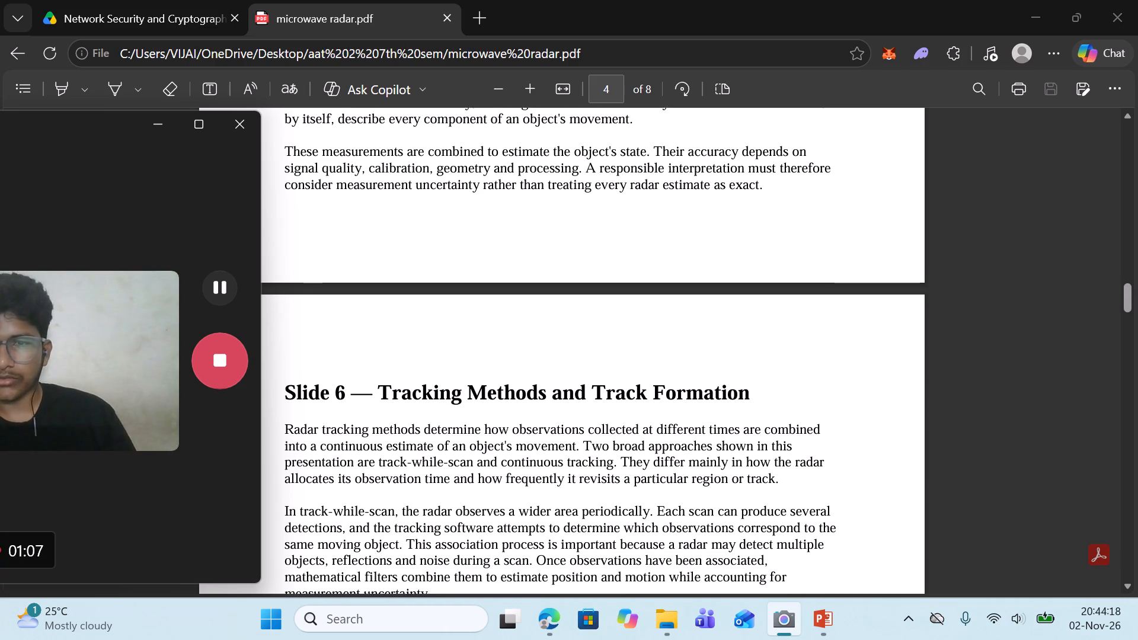
scroll(672, 350, down, 1)
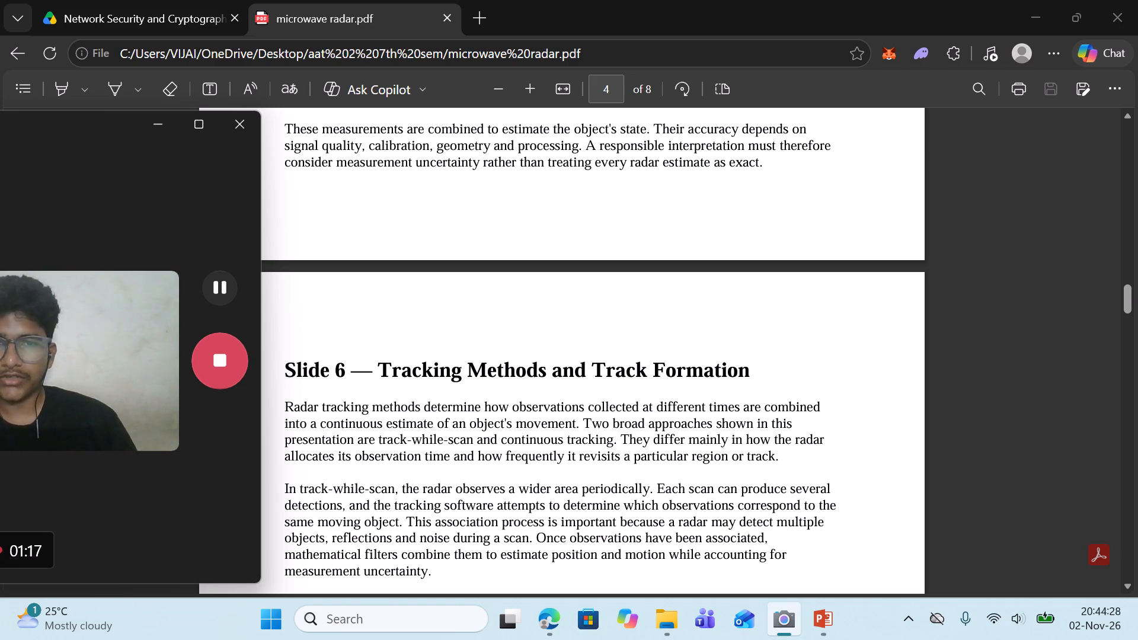
click(231, 349)
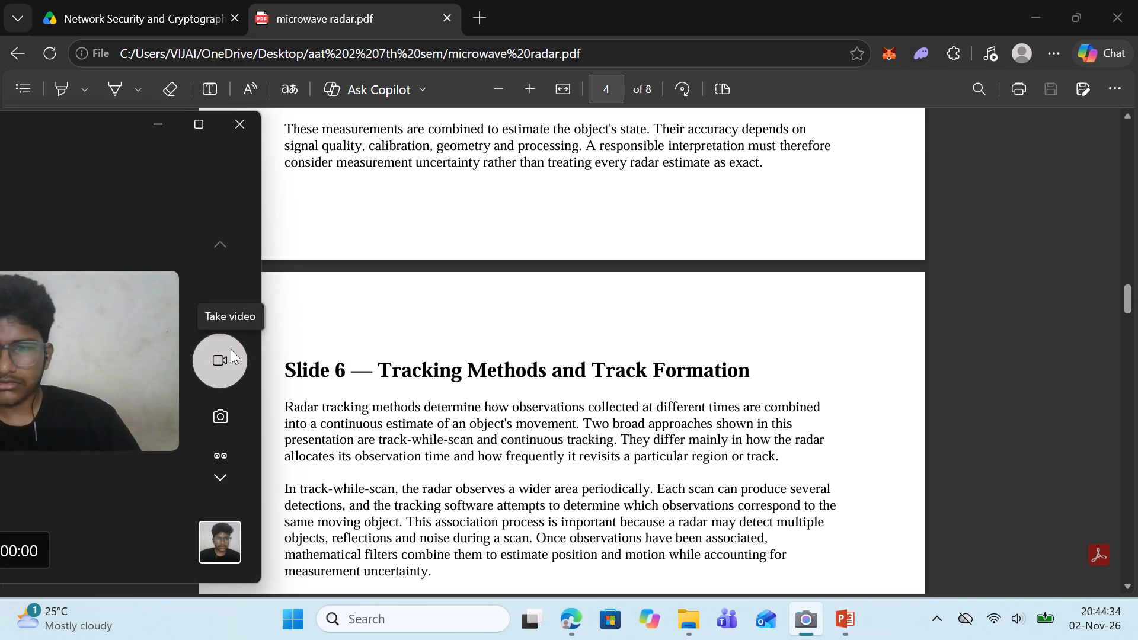
Record a camera video narrating the Slide 6 — Tracking Methods and Track Formation script through its filtering methods paragraph, and stop the recording.
scroll(353, 366, down, 4)
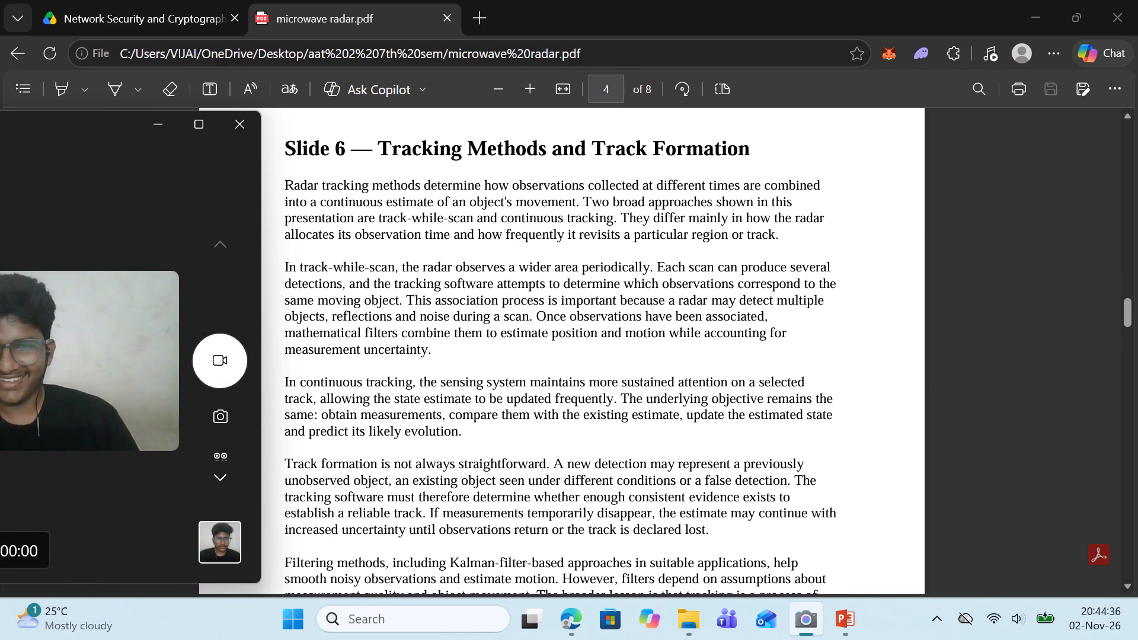
scroll(349, 358, down, 1)
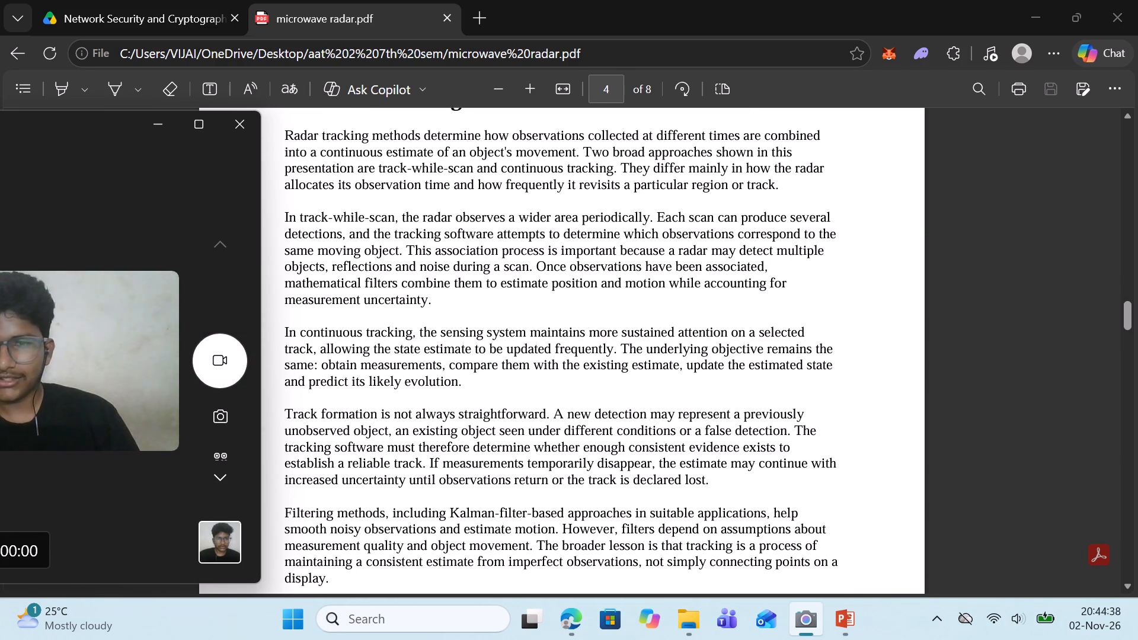
scroll(349, 358, down, 1)
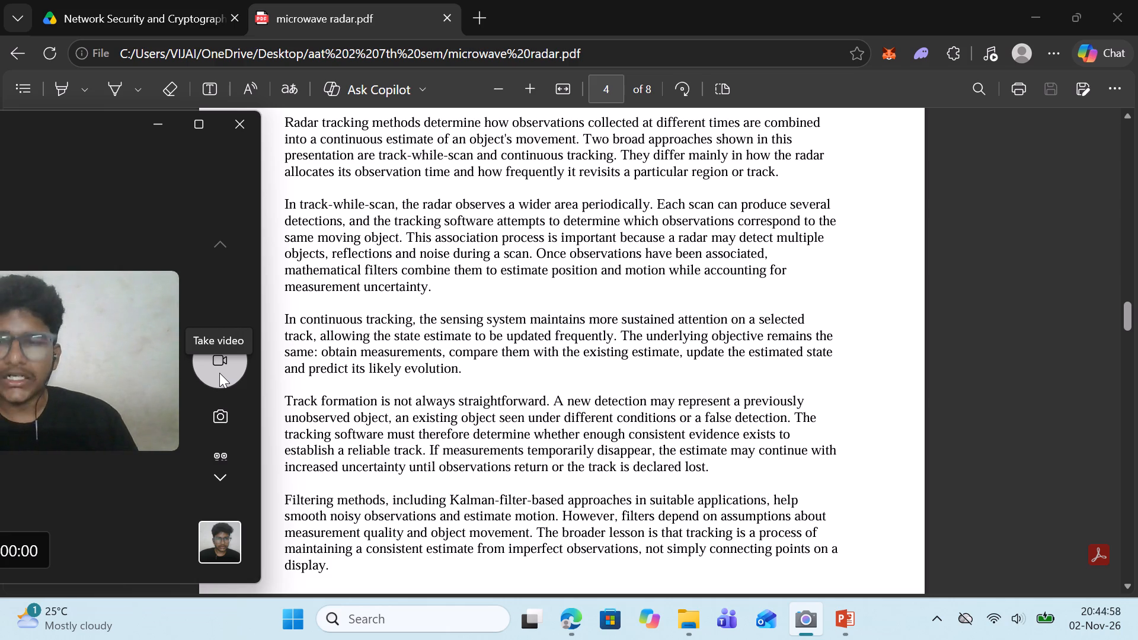
click(220, 372)
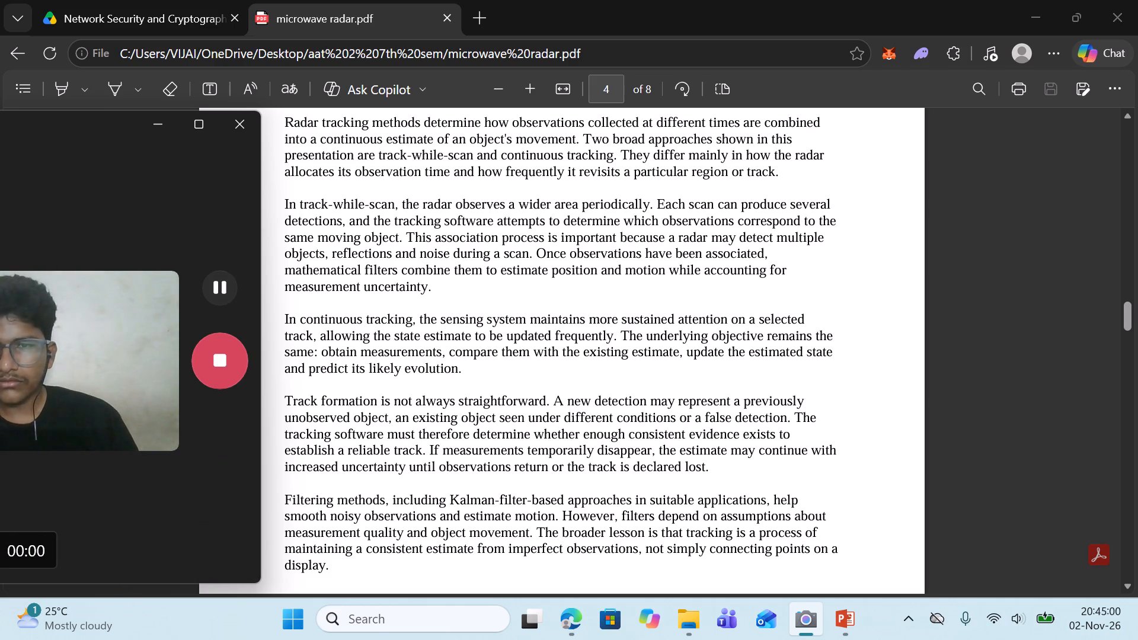
scroll(554, 306, up, 1)
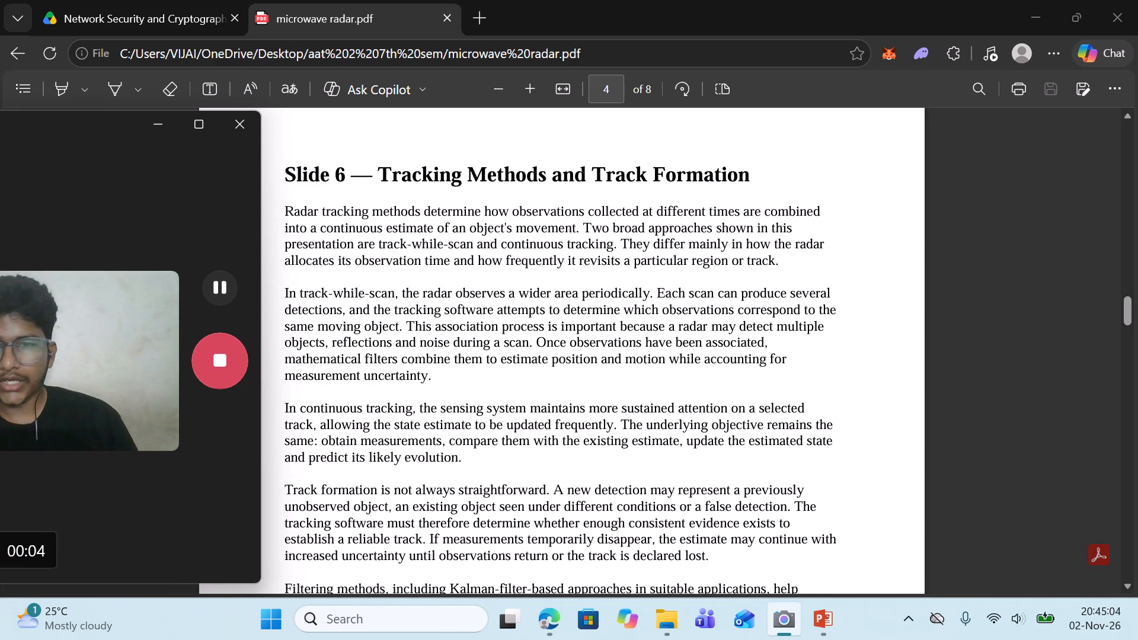
scroll(614, 268, down, 1)
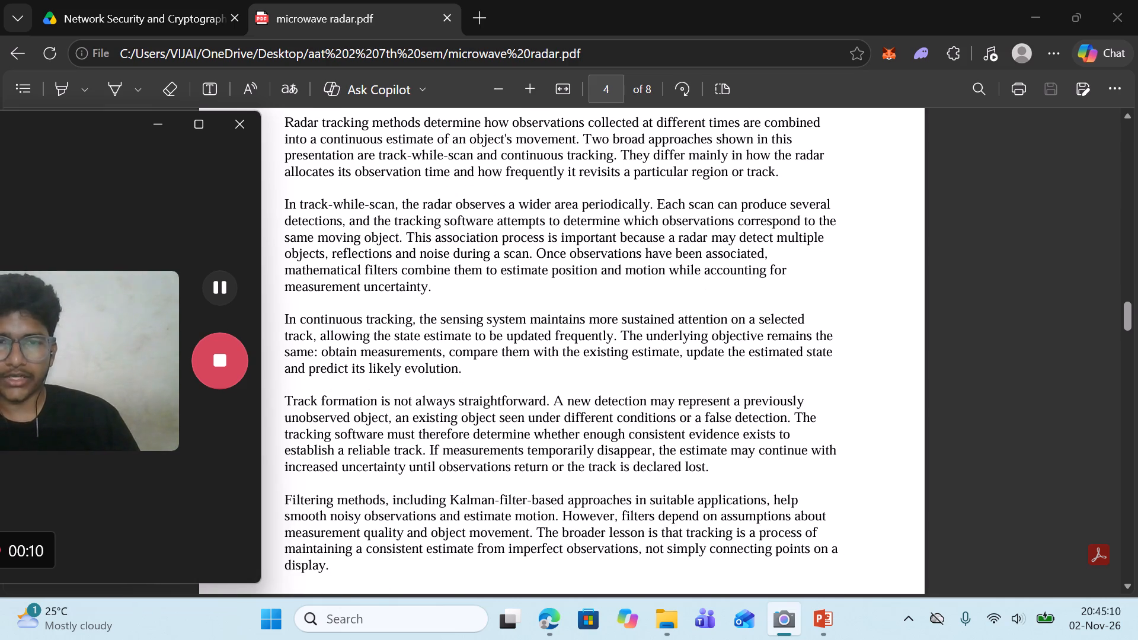
scroll(610, 209, down, 1)
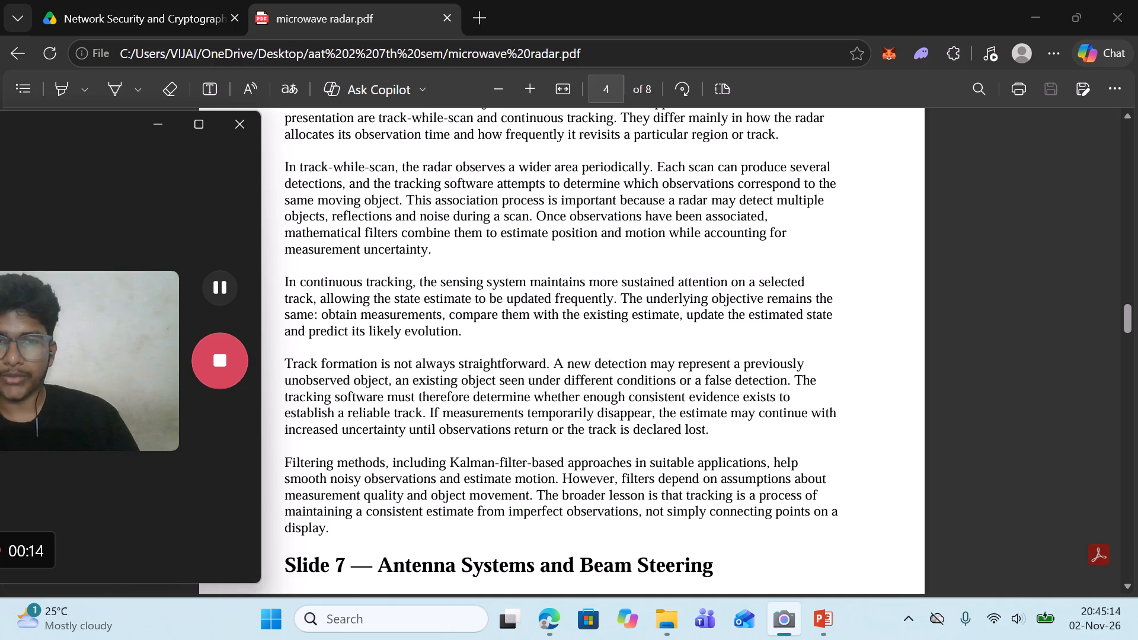
scroll(610, 209, down, 1)
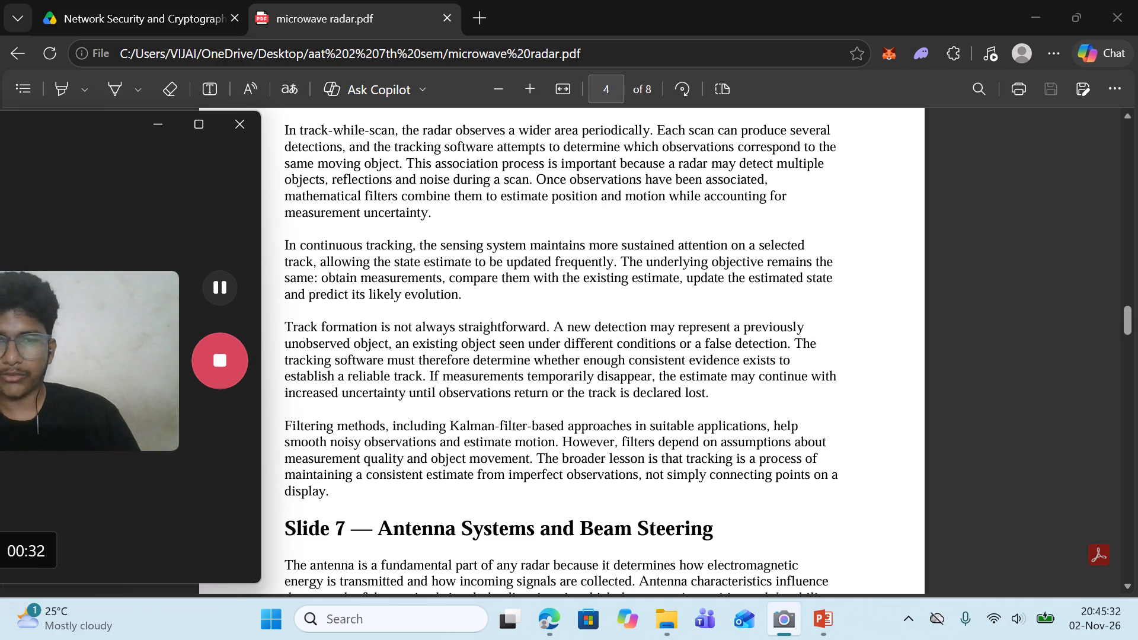
scroll(610, 209, down, 1)
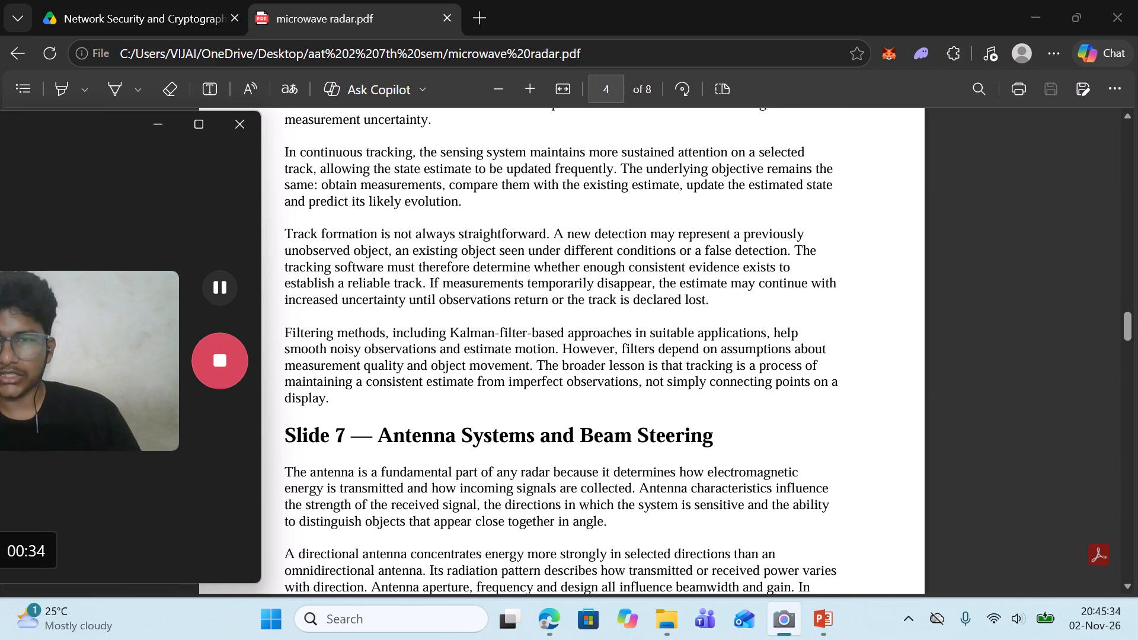
scroll(610, 209, down, 1)
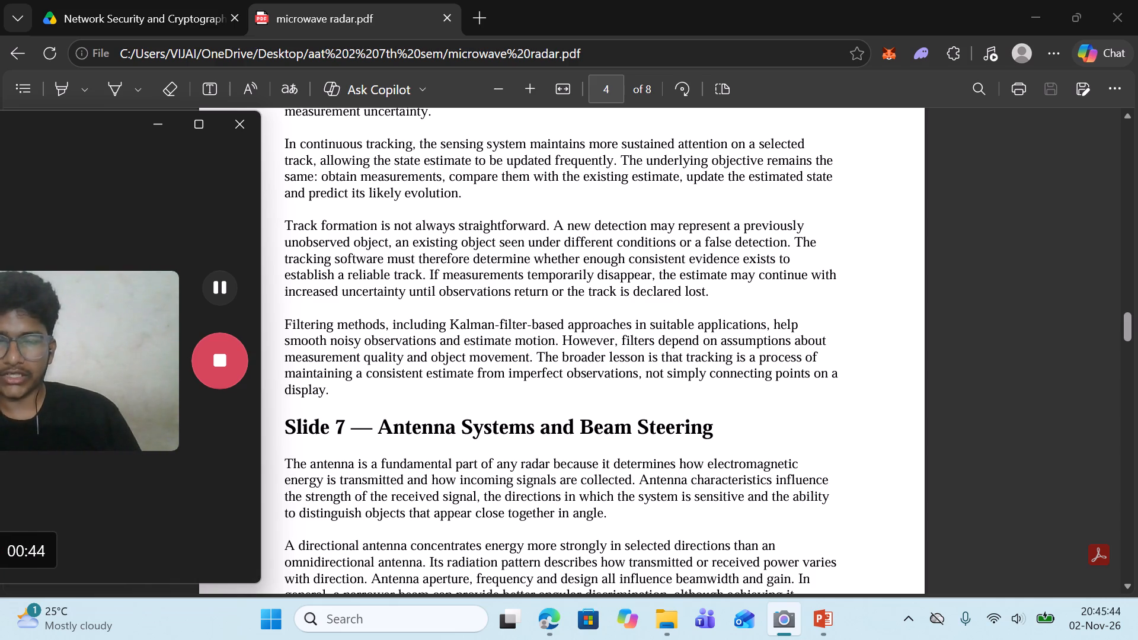
scroll(610, 209, down, 1)
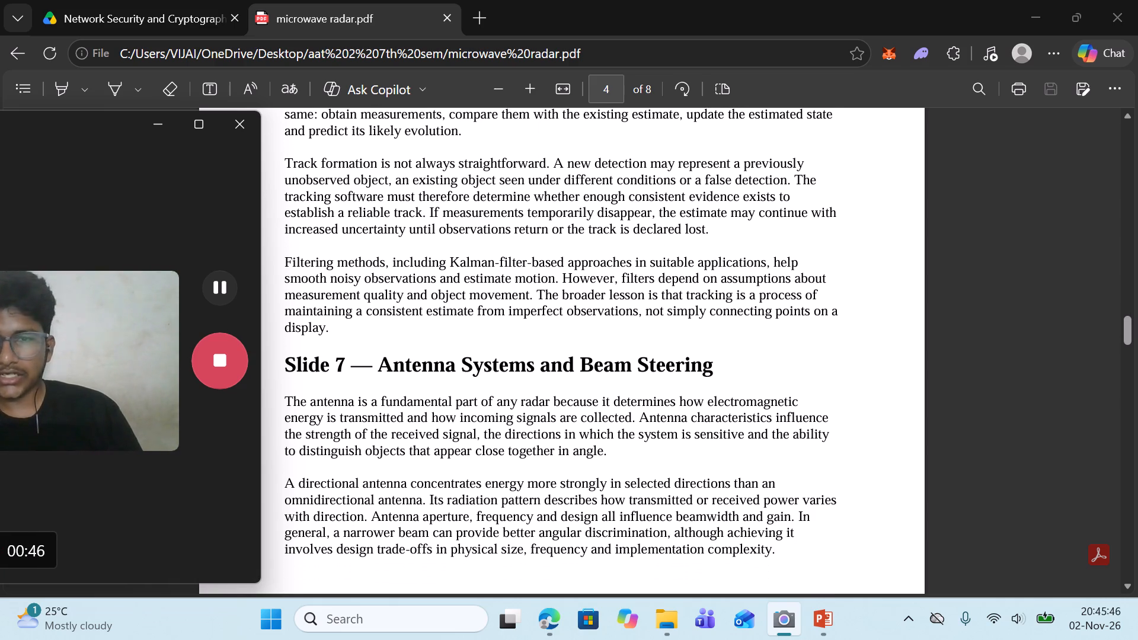
scroll(610, 209, down, 1)
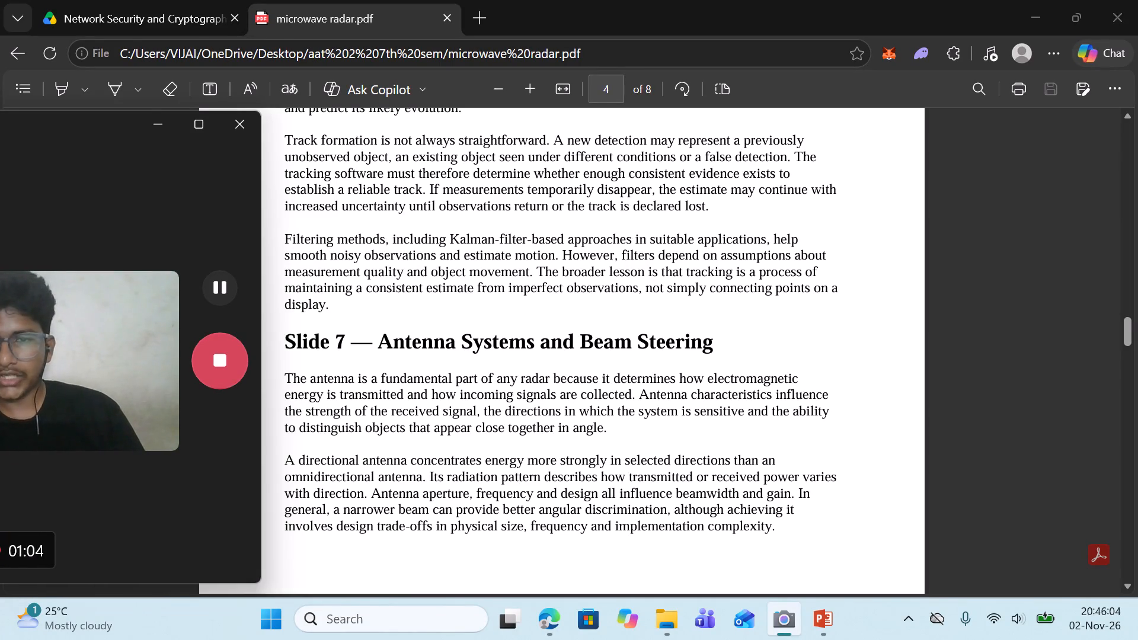
scroll(679, 305, down, 1)
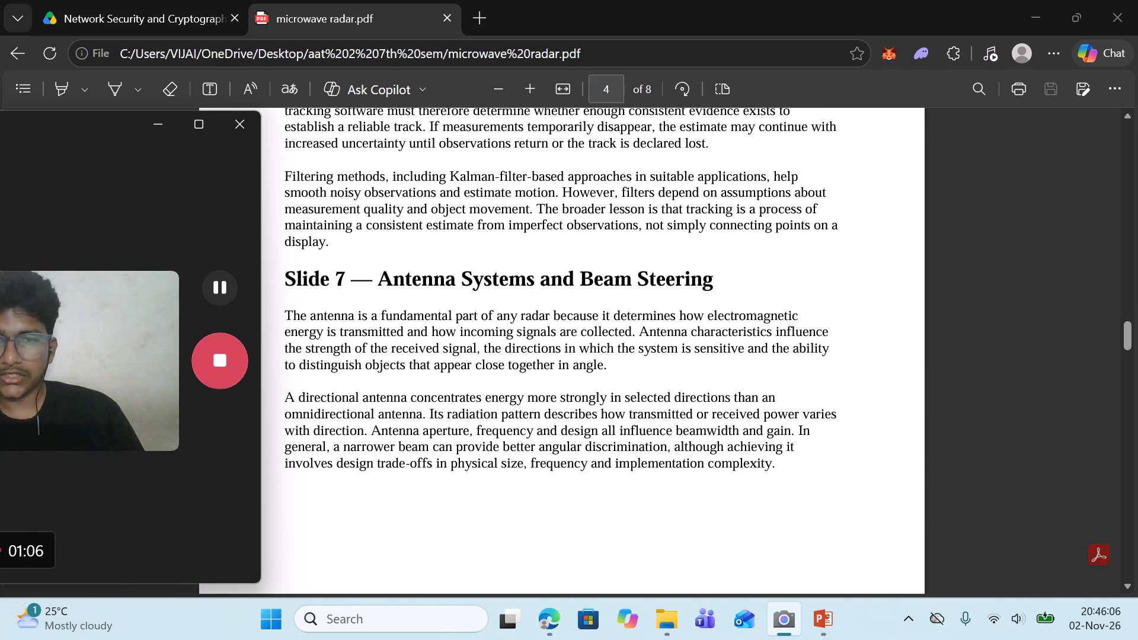
scroll(679, 305, down, 1)
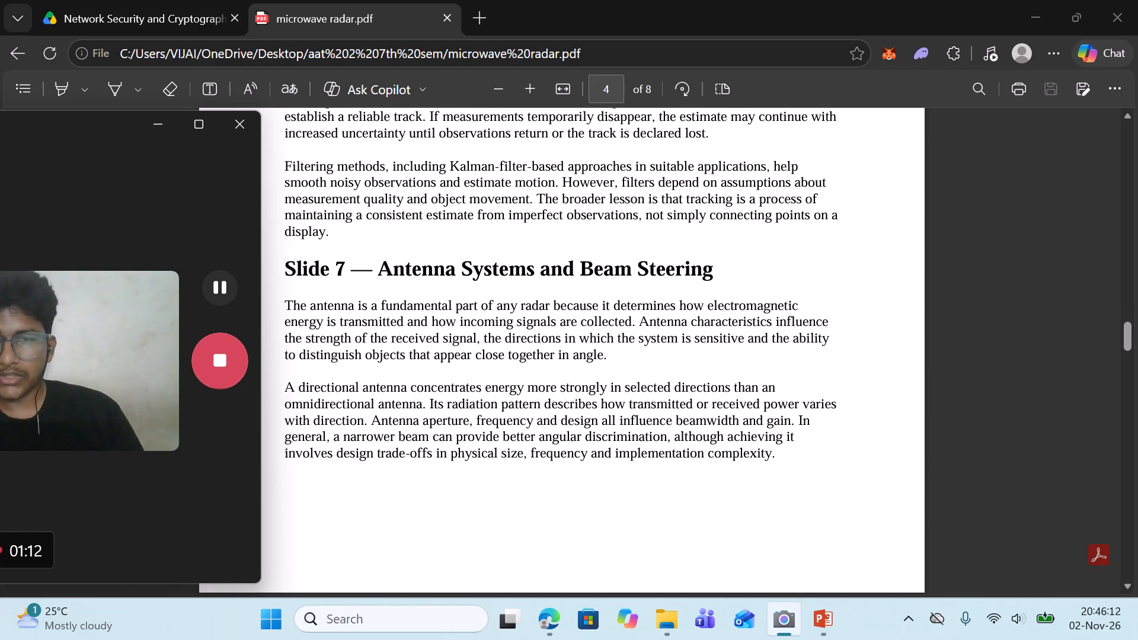
click(229, 349)
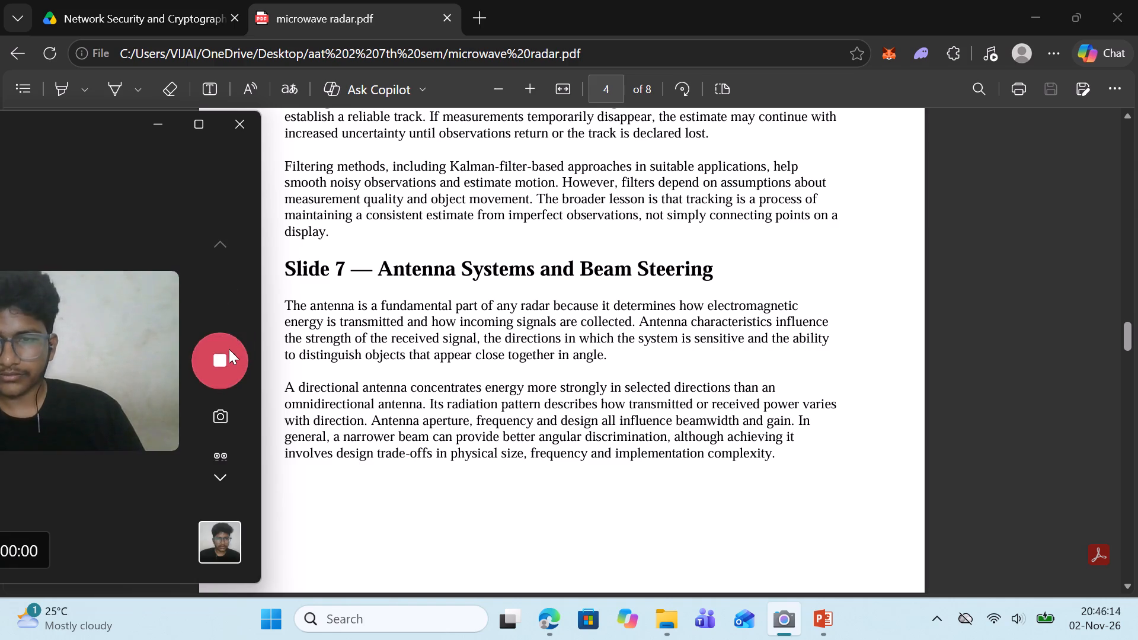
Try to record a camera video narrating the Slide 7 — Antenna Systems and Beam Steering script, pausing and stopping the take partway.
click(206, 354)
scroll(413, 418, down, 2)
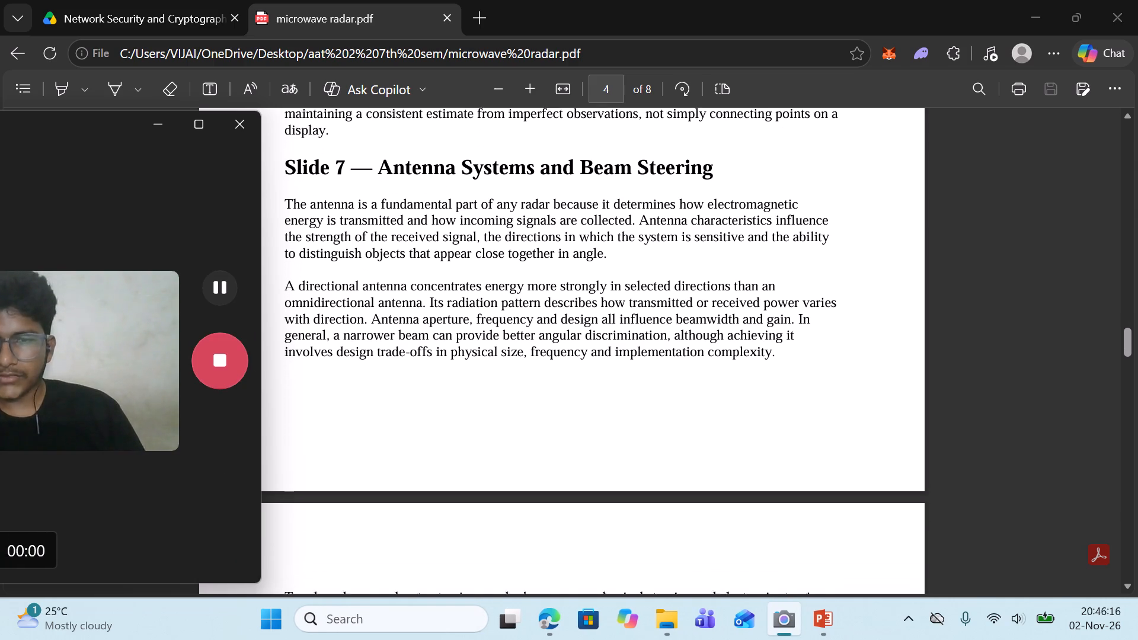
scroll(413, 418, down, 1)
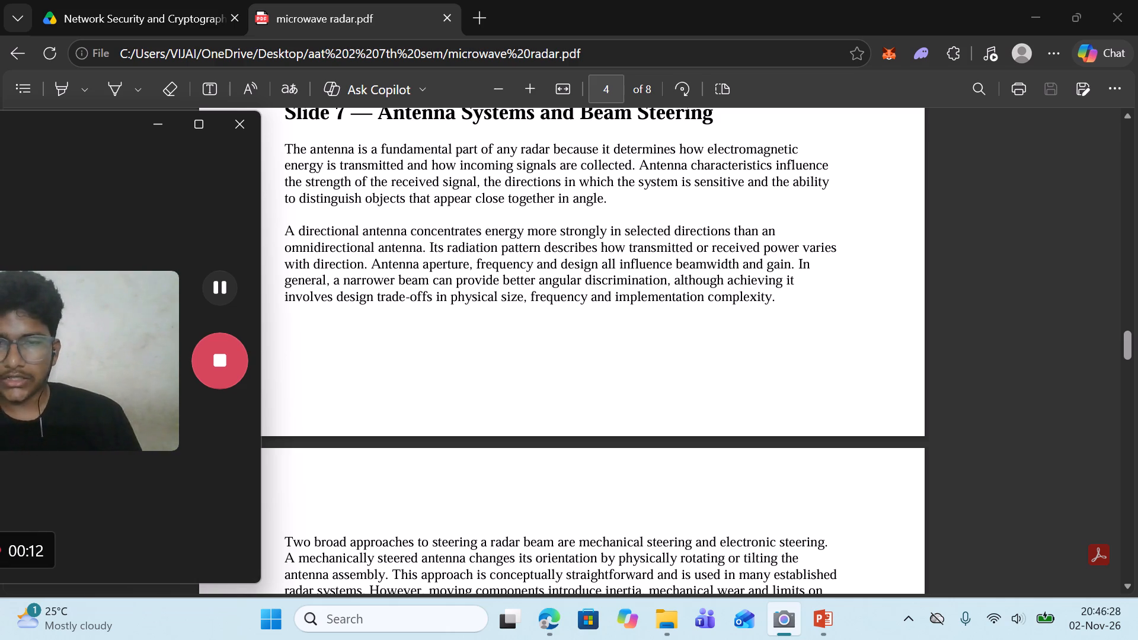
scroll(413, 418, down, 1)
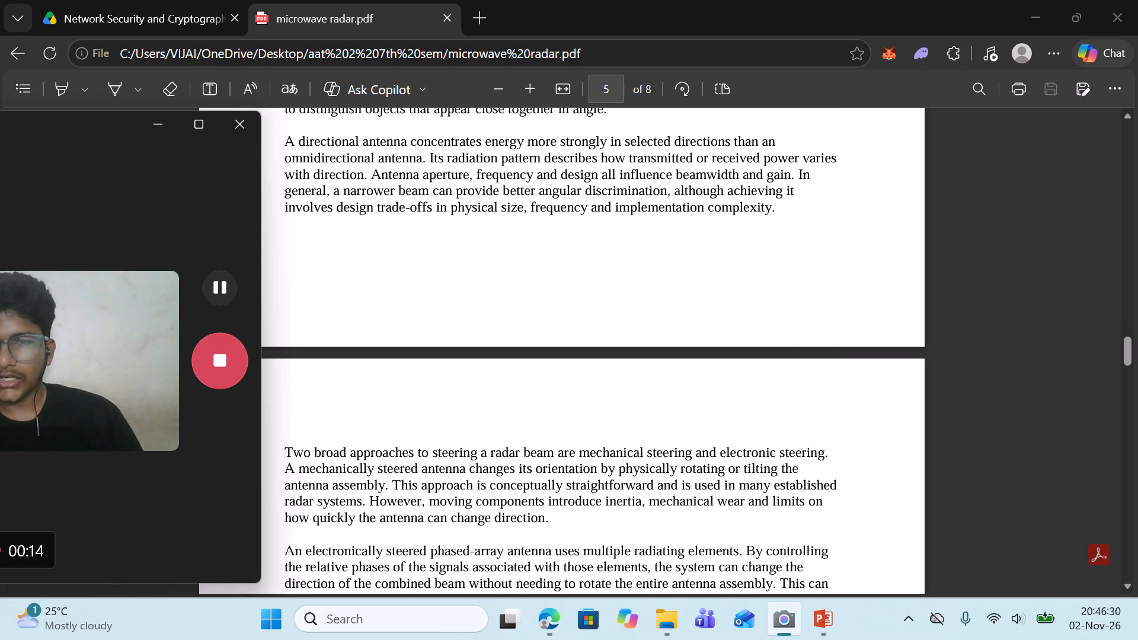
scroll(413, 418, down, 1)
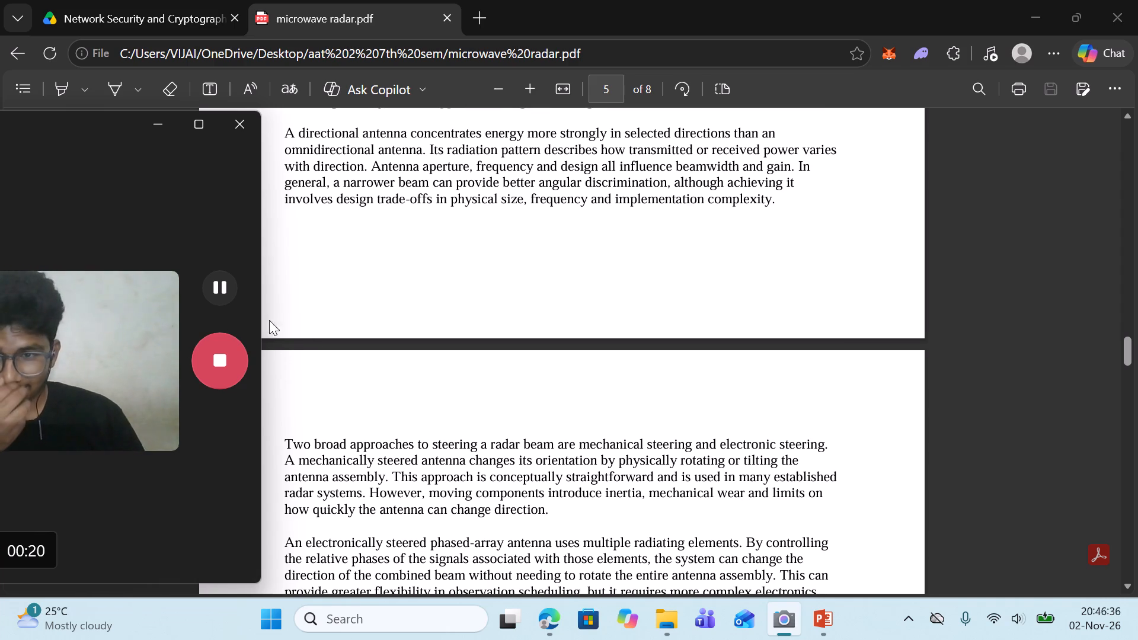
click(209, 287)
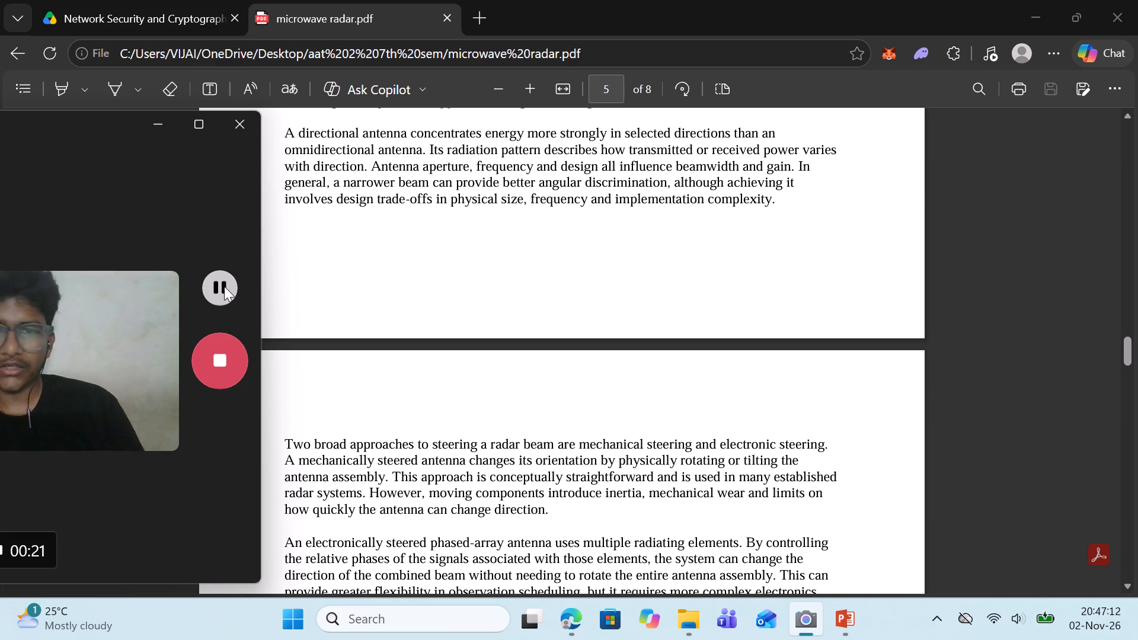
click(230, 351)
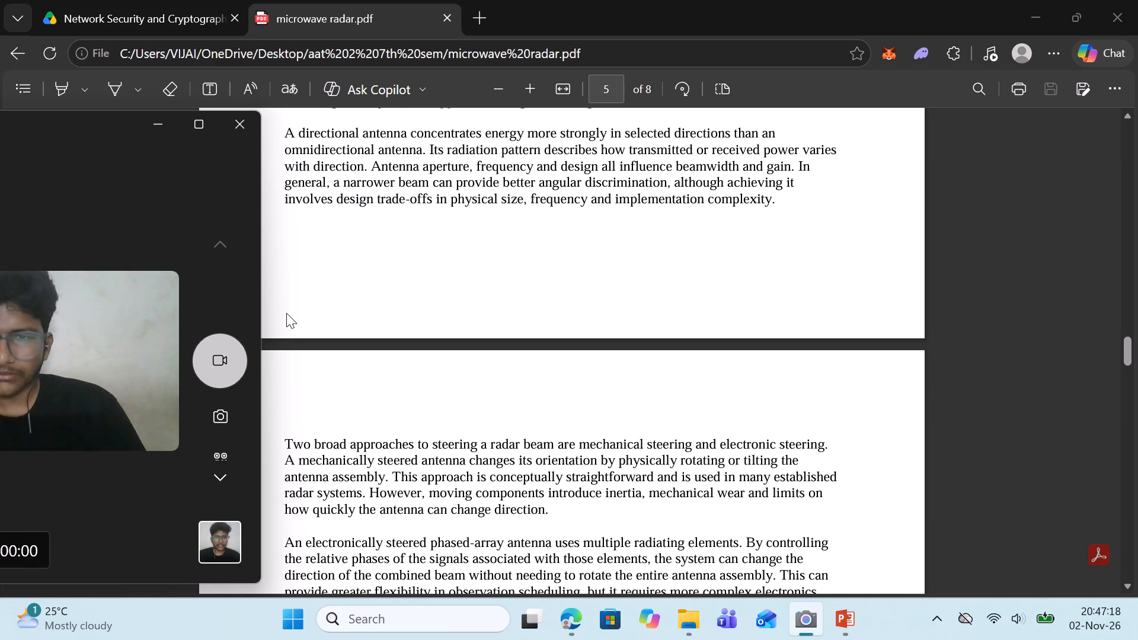
Record a camera video narrating the Slide 7 — Antenna Systems and Beam Steering script through its last paragraph, and stop the recording.
scroll(286, 313, up, 2)
scroll(286, 313, down, 1)
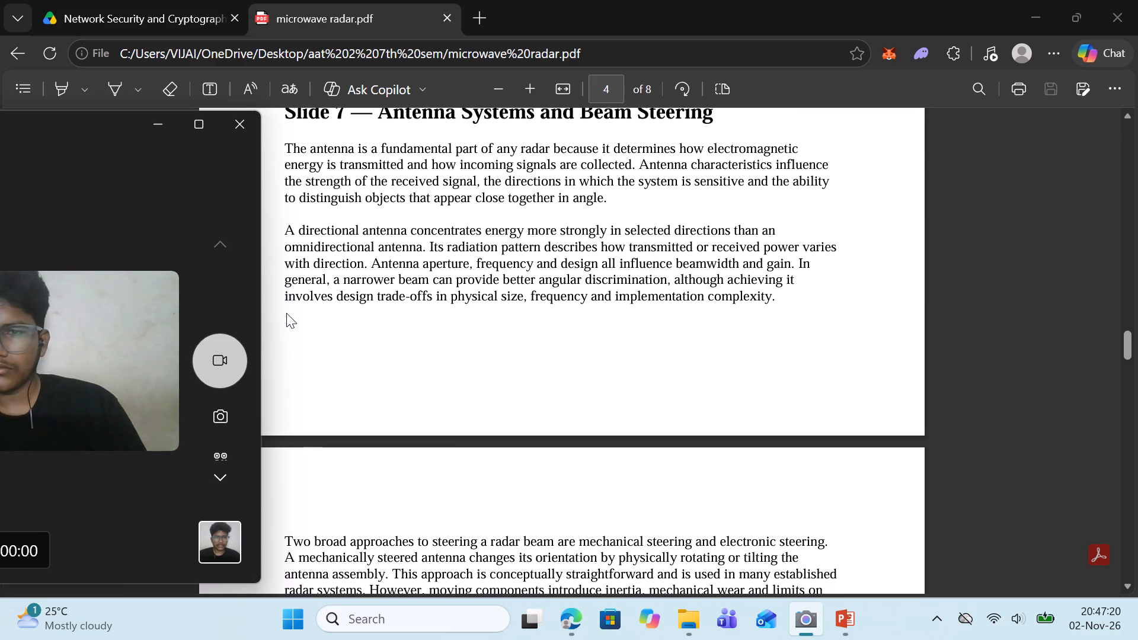
scroll(286, 313, down, 1)
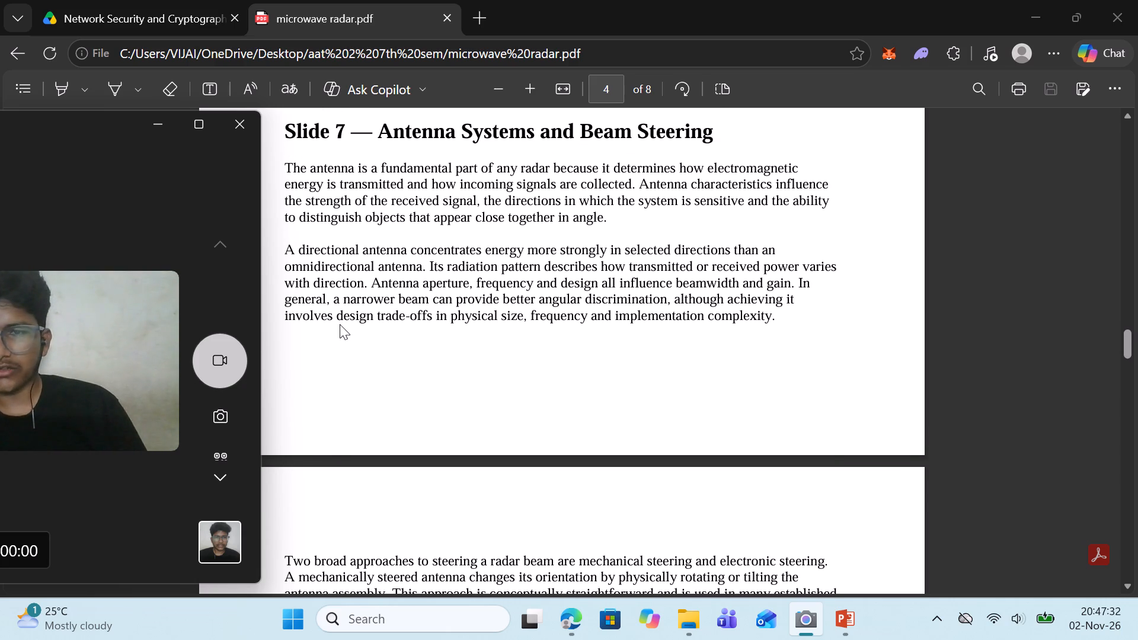
click(222, 380)
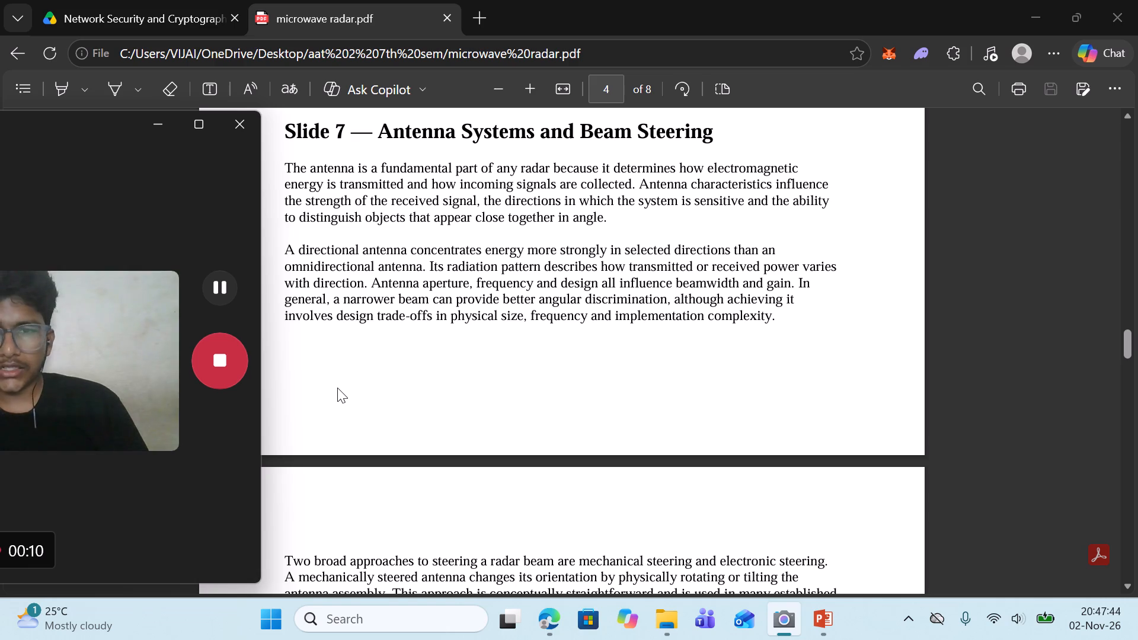
scroll(337, 388, down, 1)
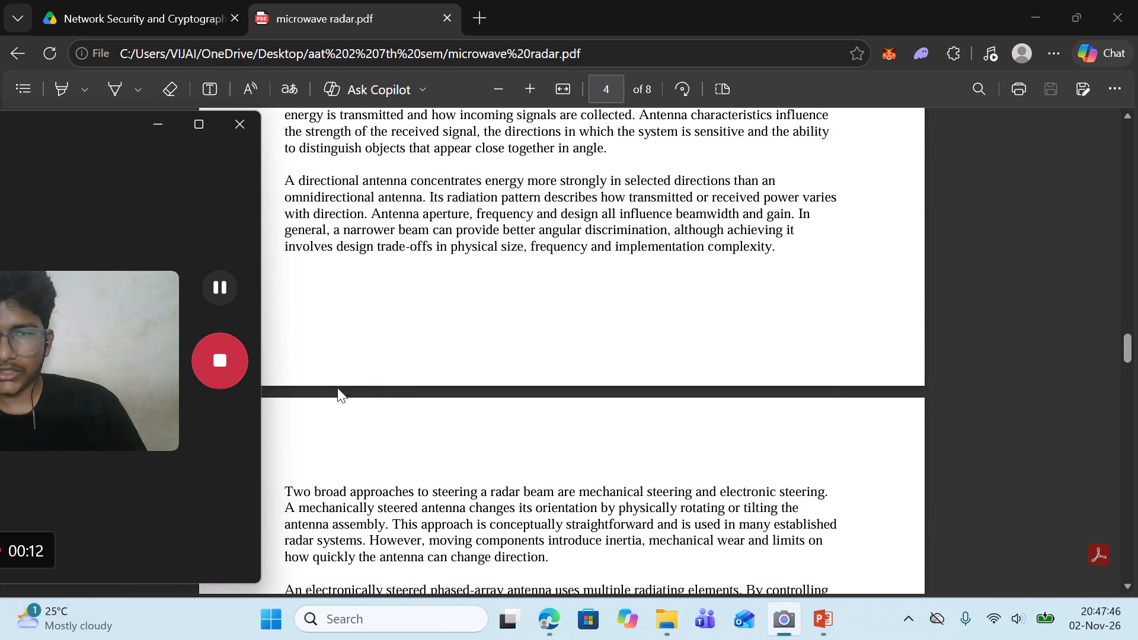
scroll(337, 388, down, 1)
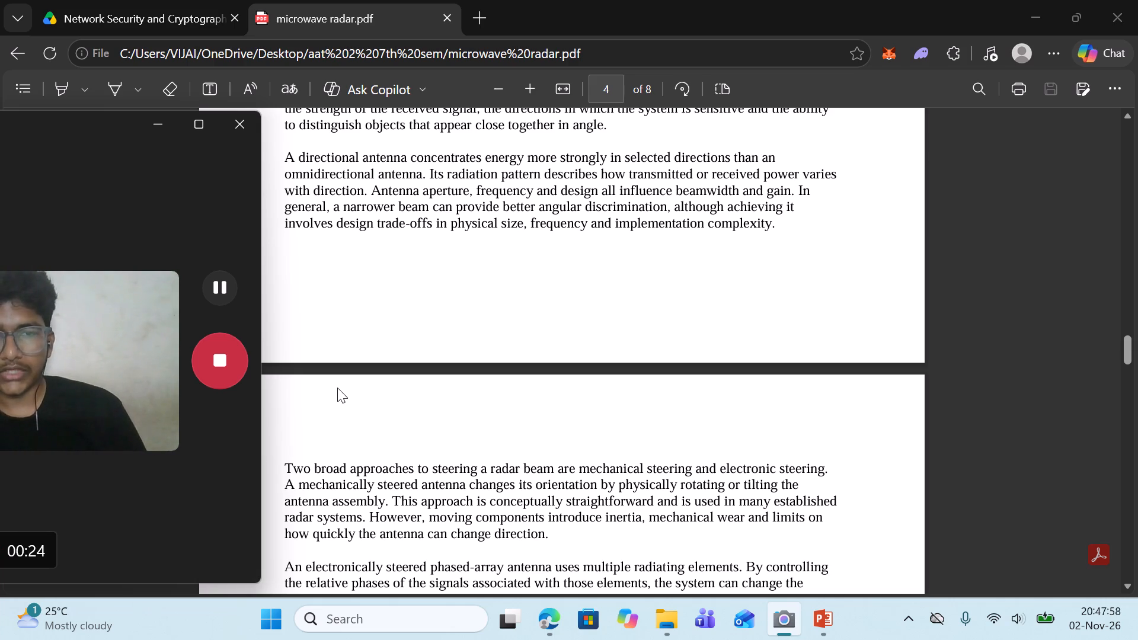
scroll(337, 388, down, 1)
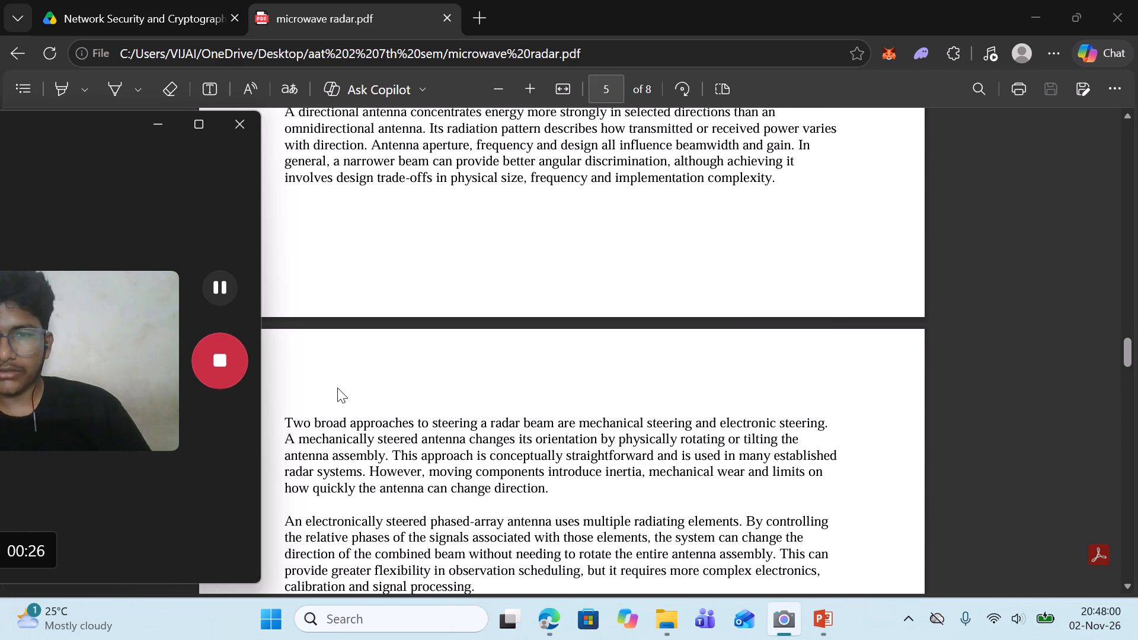
scroll(337, 388, down, 1)
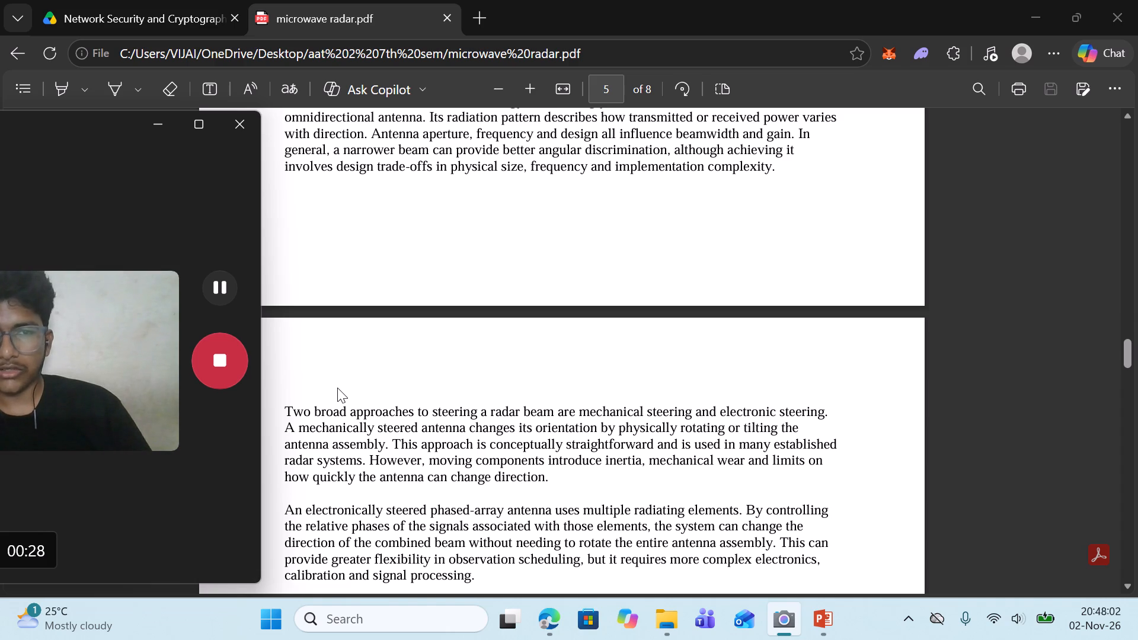
scroll(337, 388, down, 1)
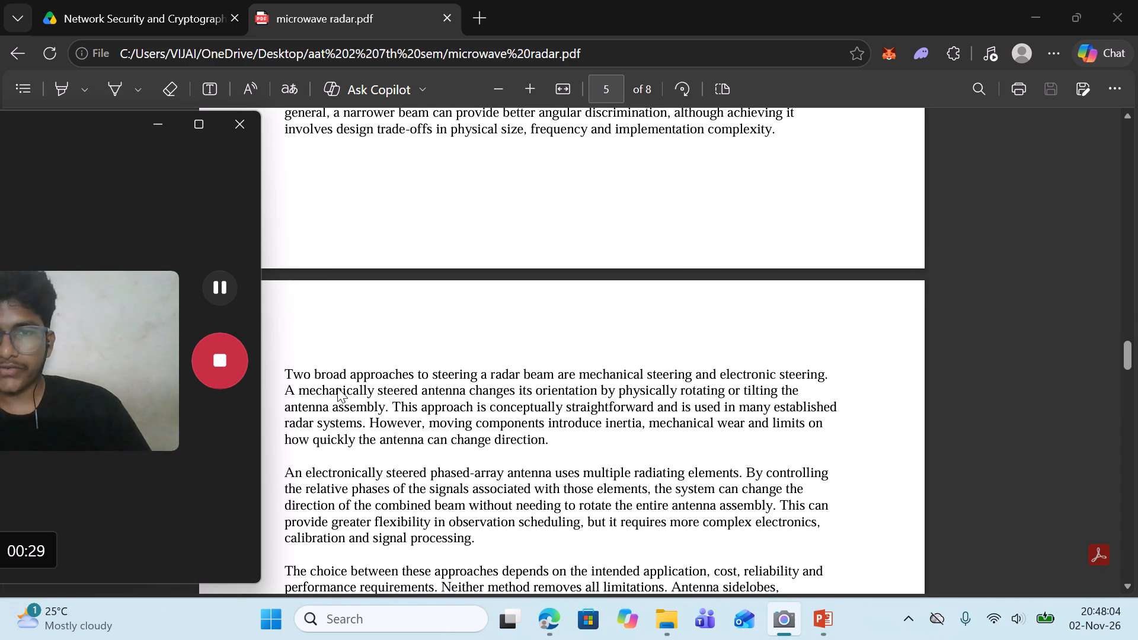
scroll(337, 388, down, 3)
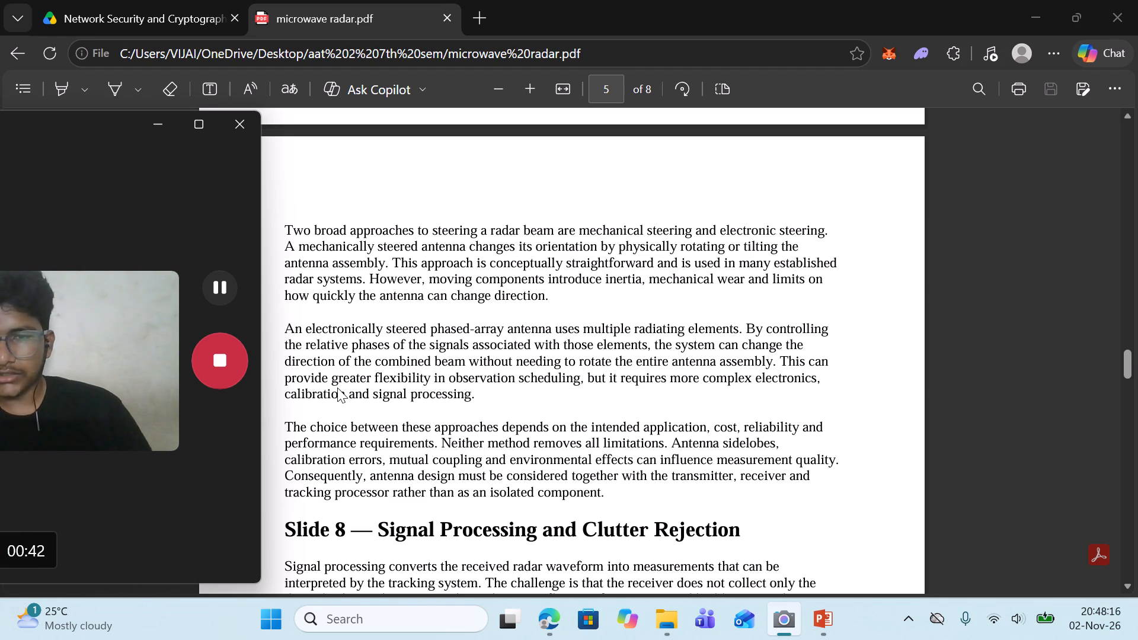
scroll(337, 388, down, 2)
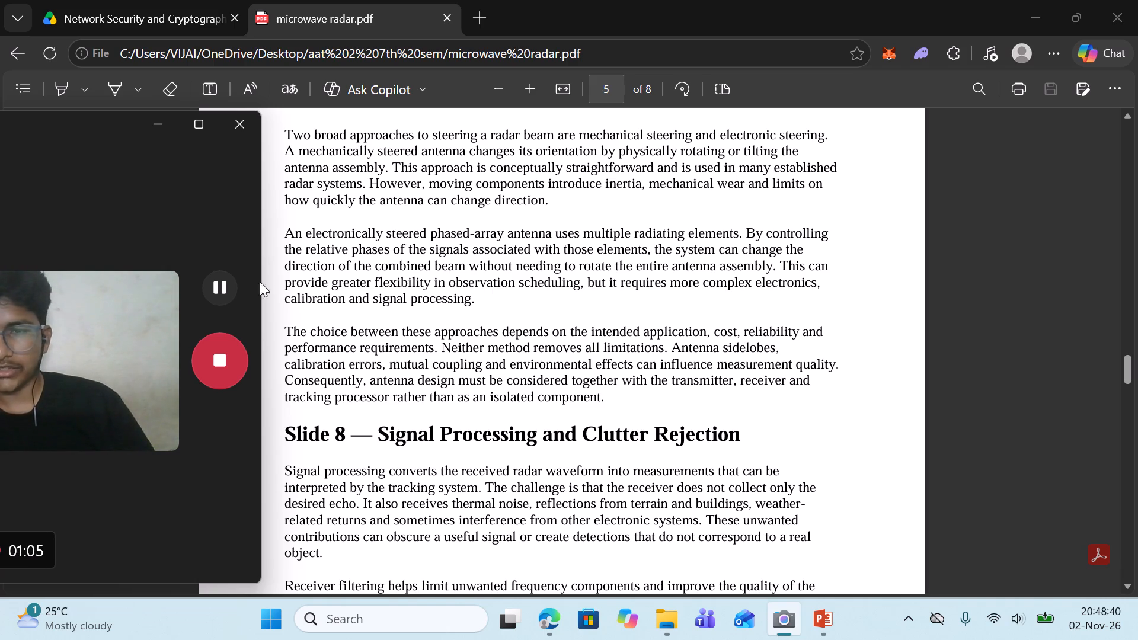
click(228, 337)
Record a camera video narrating the Slide 8 — Signal Processing and Clutter Rejection script, pausing and resuming once partway, and stop at its end.
scroll(392, 367, down, 1)
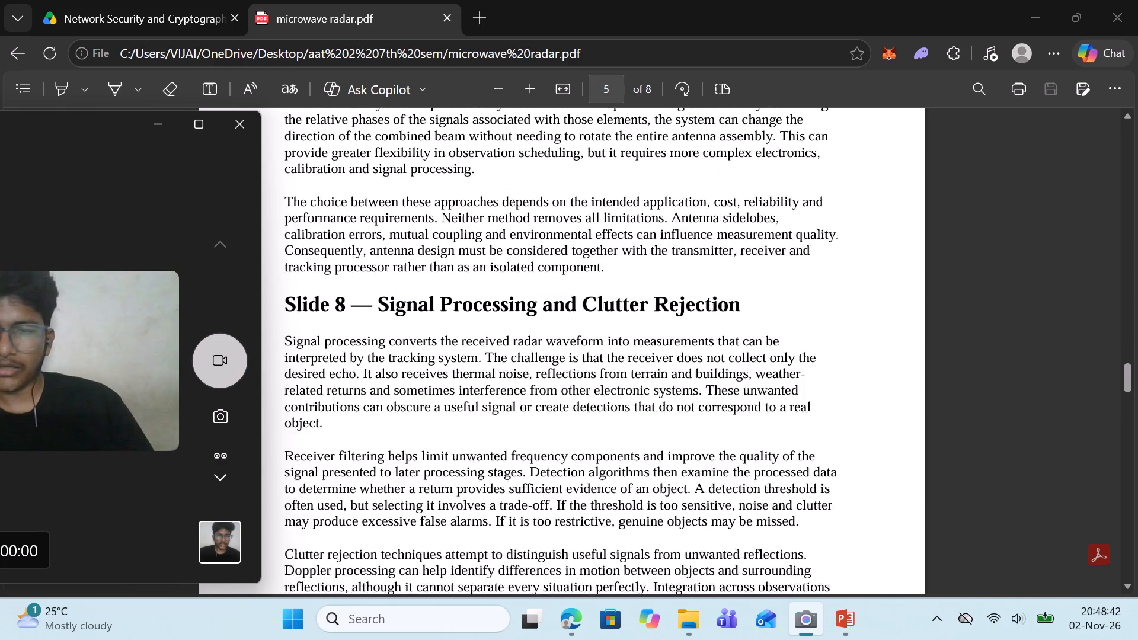
scroll(392, 367, down, 4)
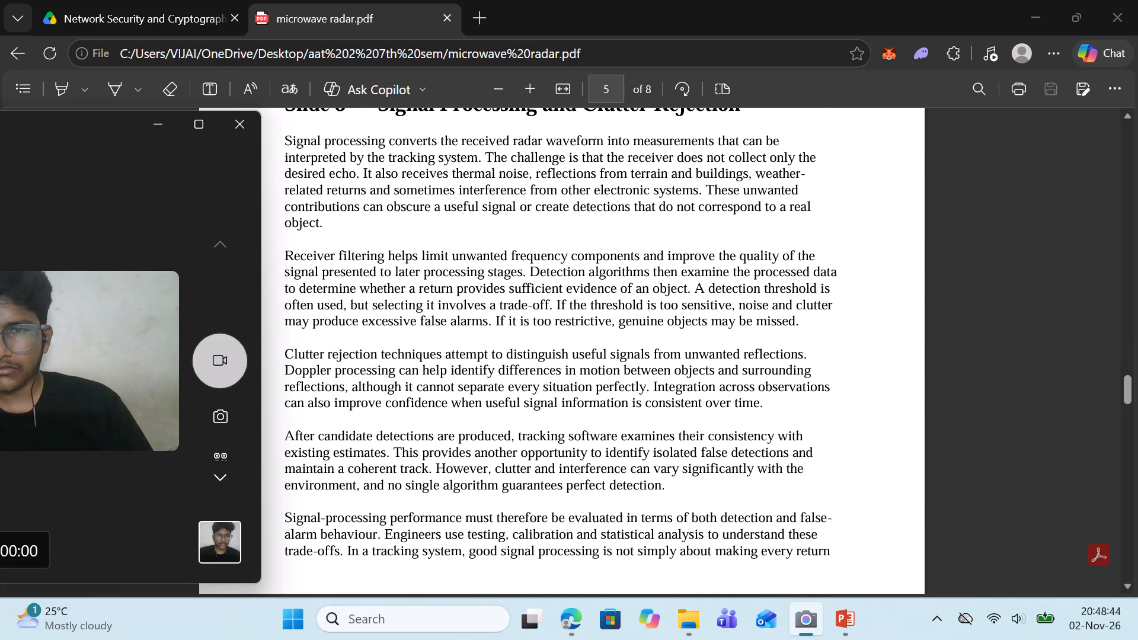
click(229, 363)
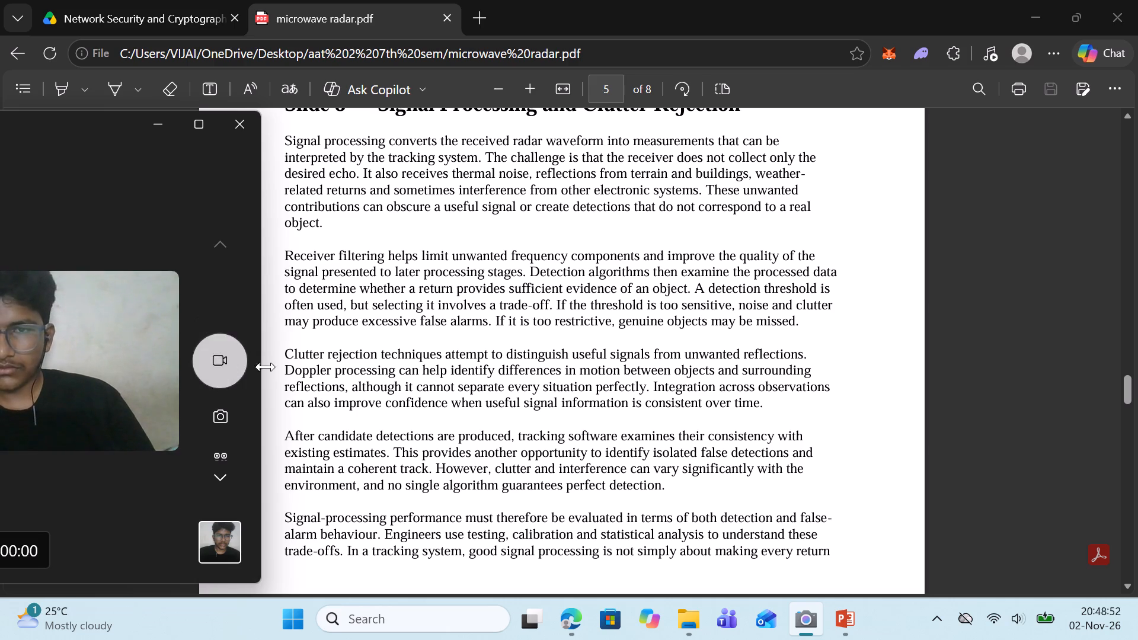
scroll(409, 417, right, 1)
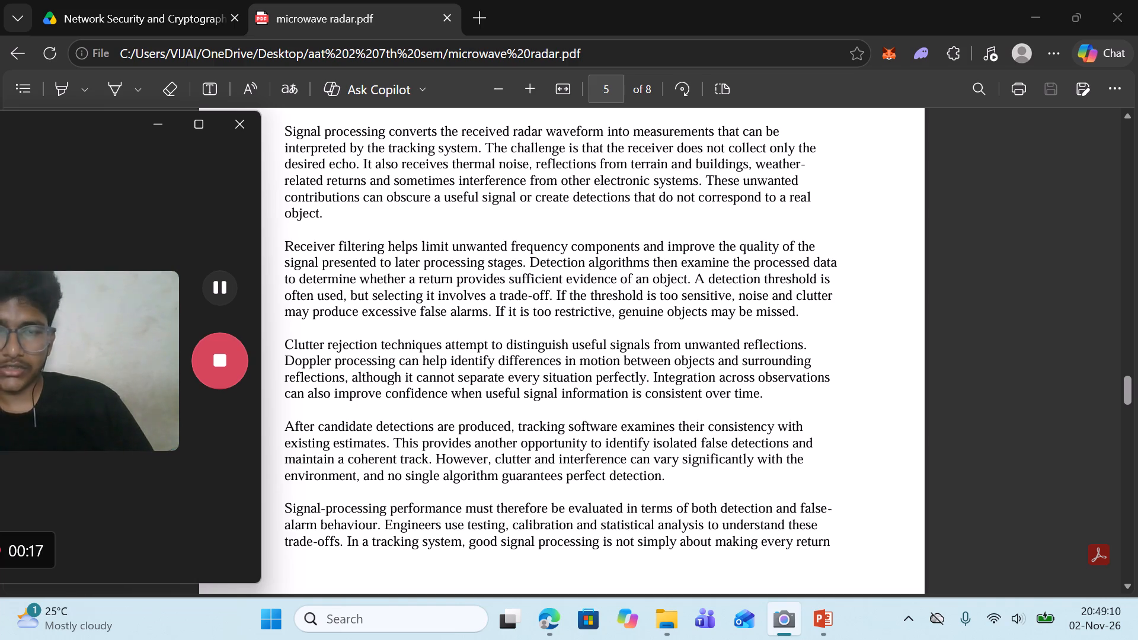
scroll(409, 417, down, 2)
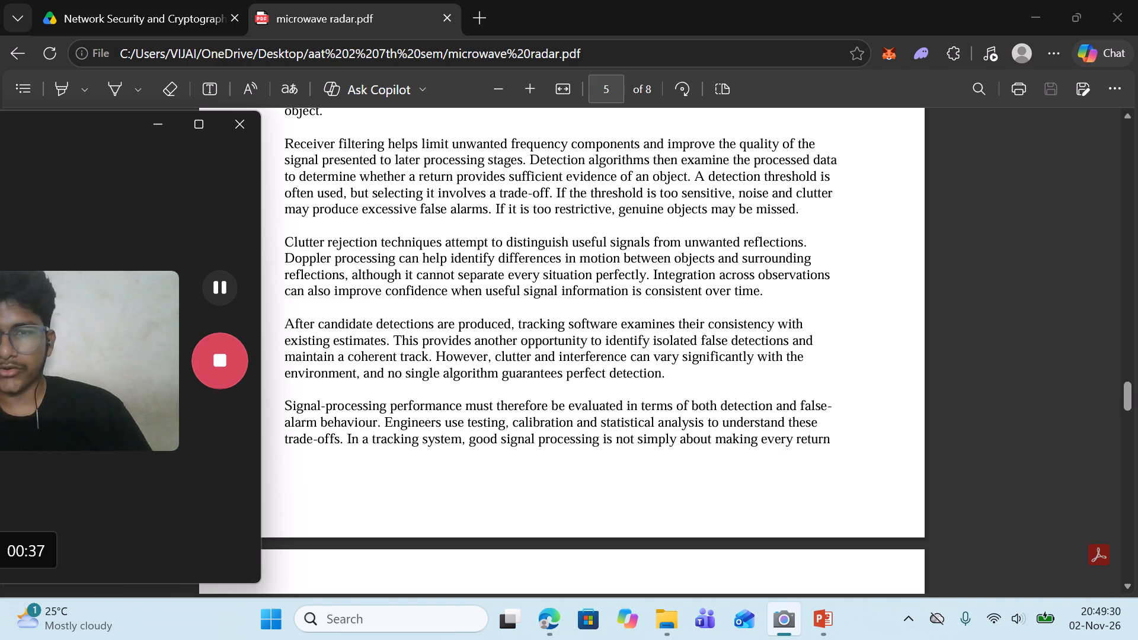
scroll(571, 283, down, 1)
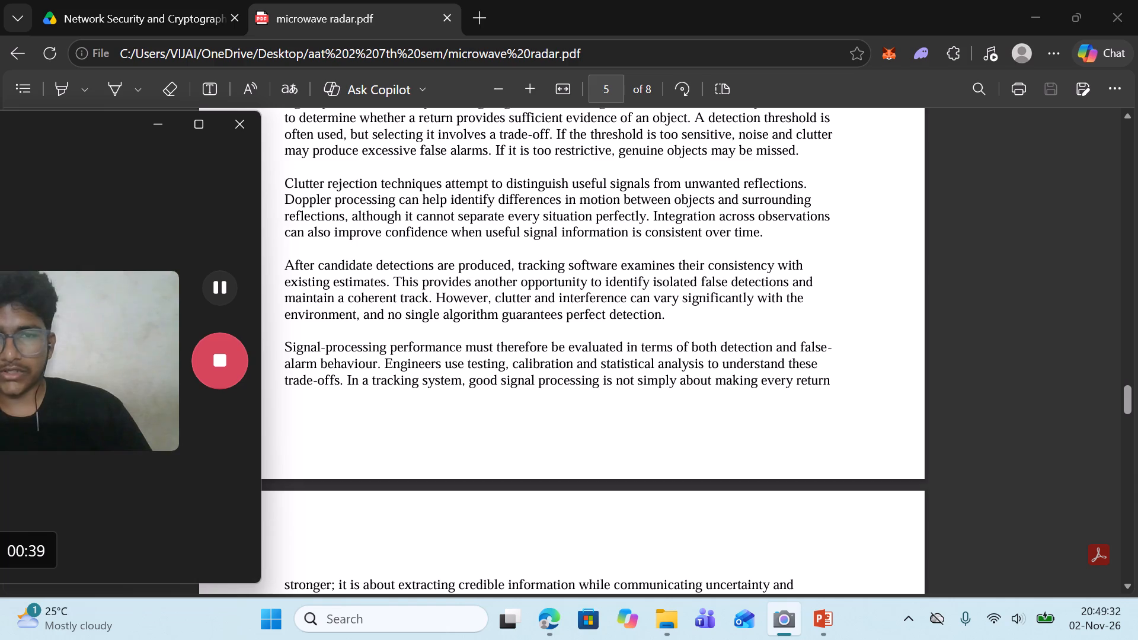
scroll(571, 283, down, 1)
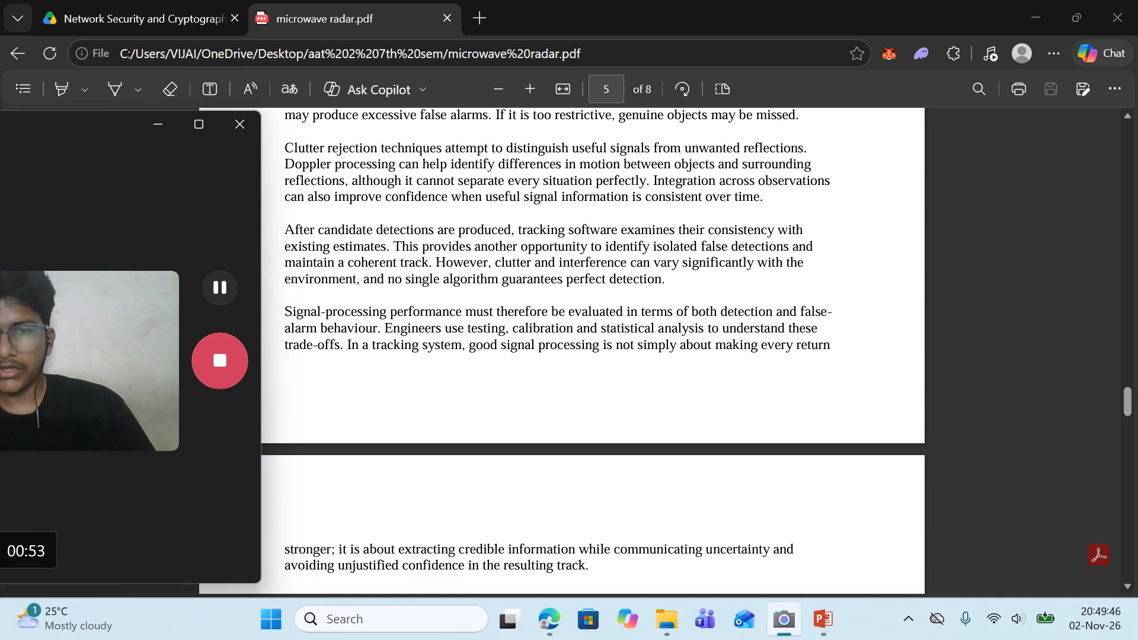
click(221, 298)
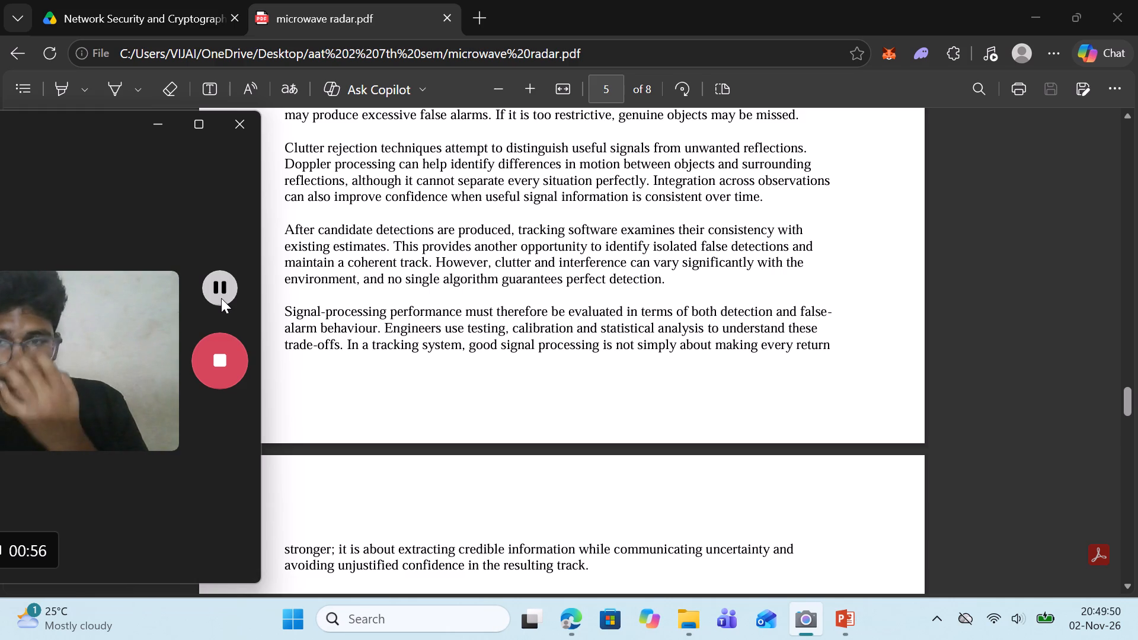
click(221, 298)
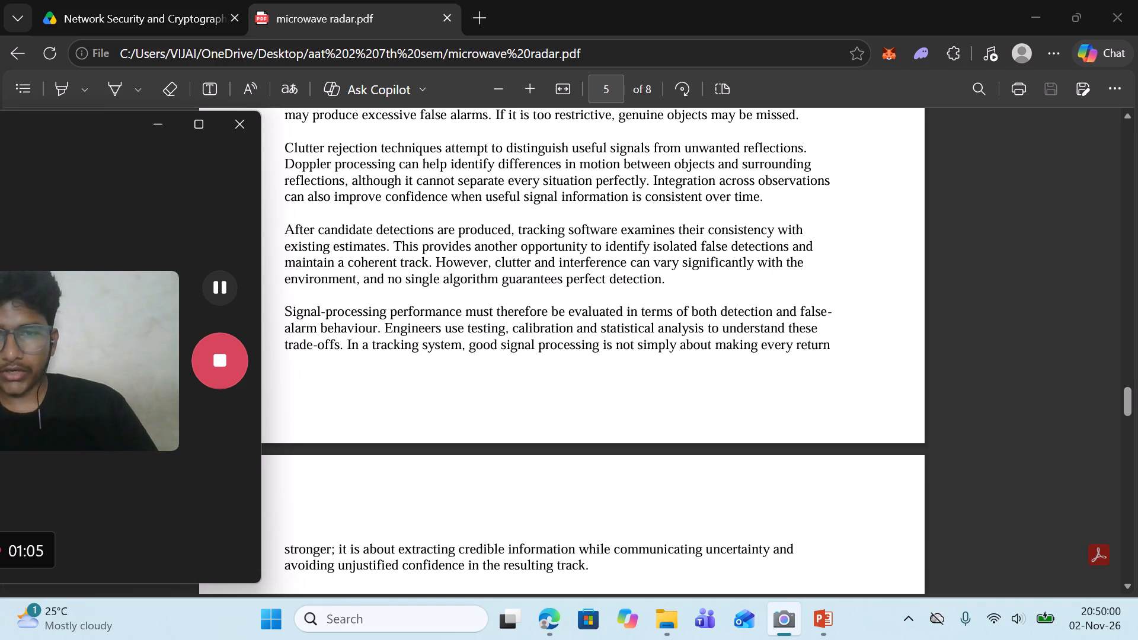
scroll(544, 347, down, 2)
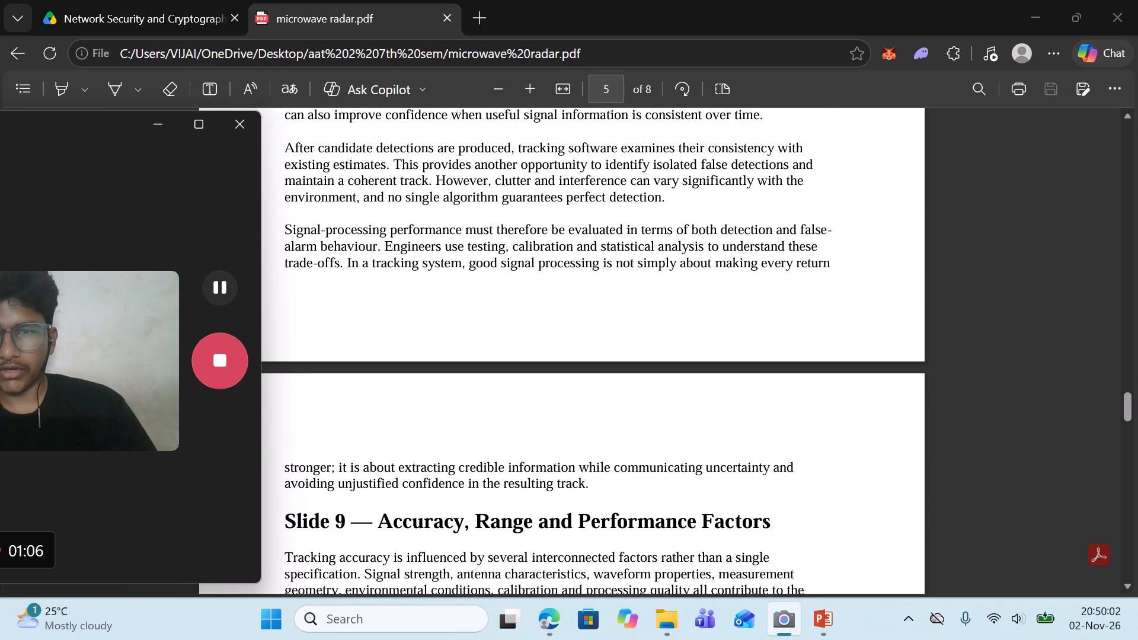
scroll(544, 347, down, 1)
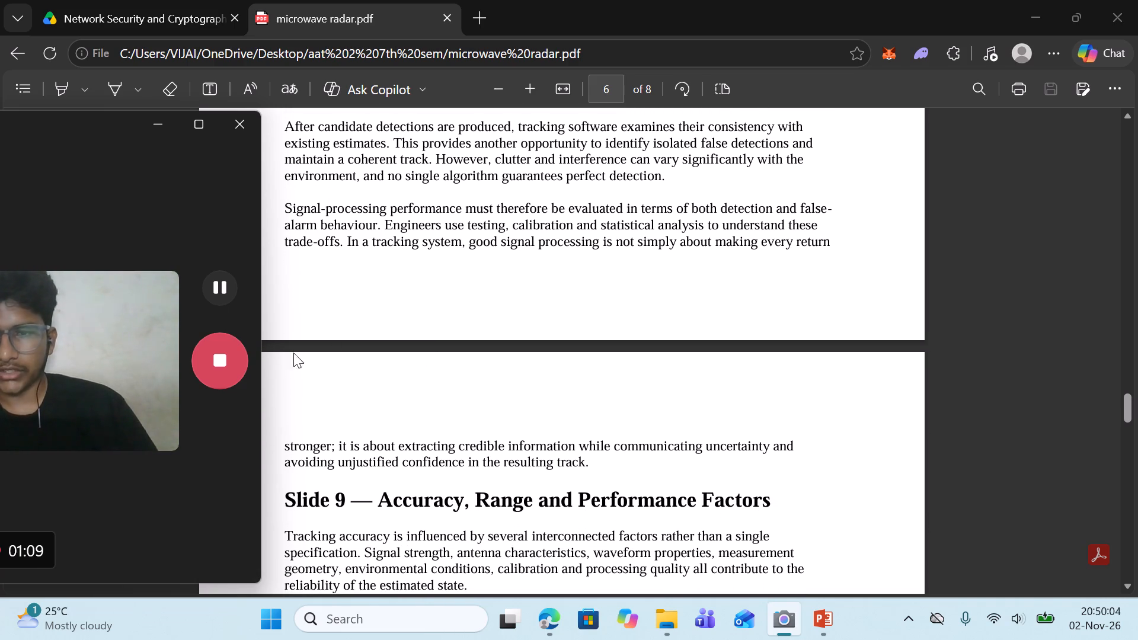
click(205, 354)
Record a camera video narrating the Slide 9 — Accuracy, Range and Performance Factors script through its last paragraph, and stop the recording.
scroll(481, 412, down, 3)
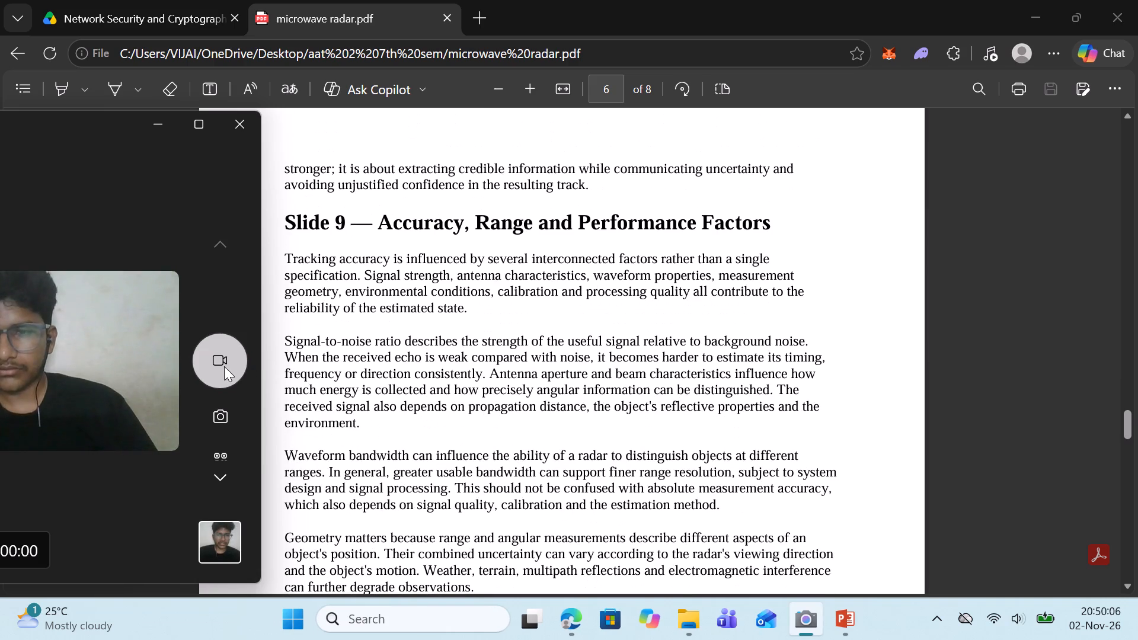
click(224, 366)
scroll(498, 434, down, 2)
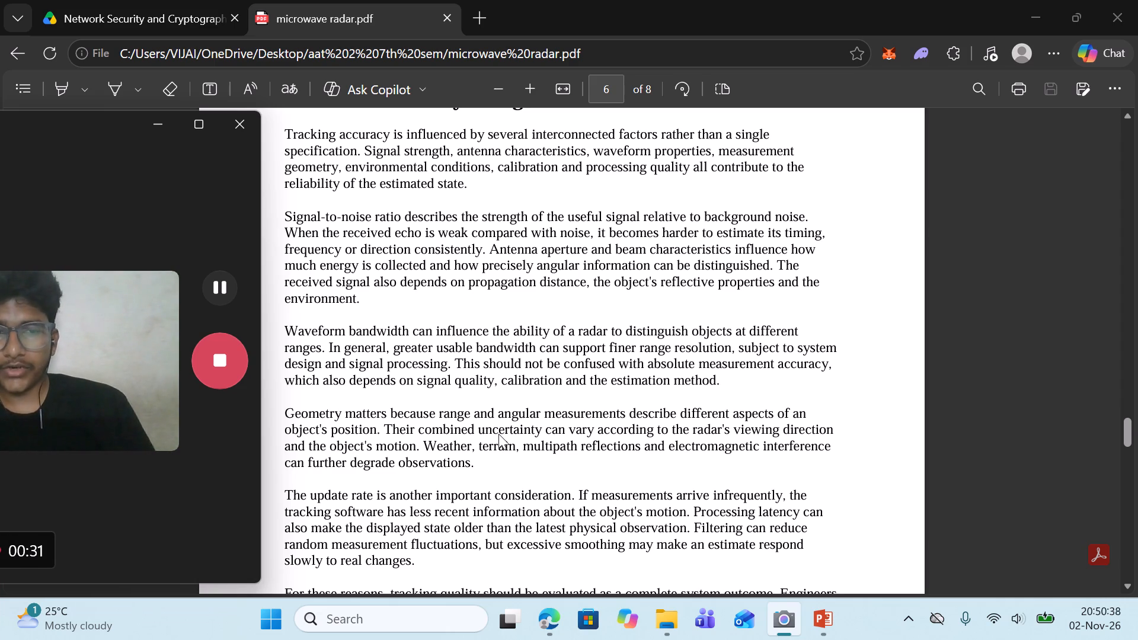
scroll(566, 414, down, 2)
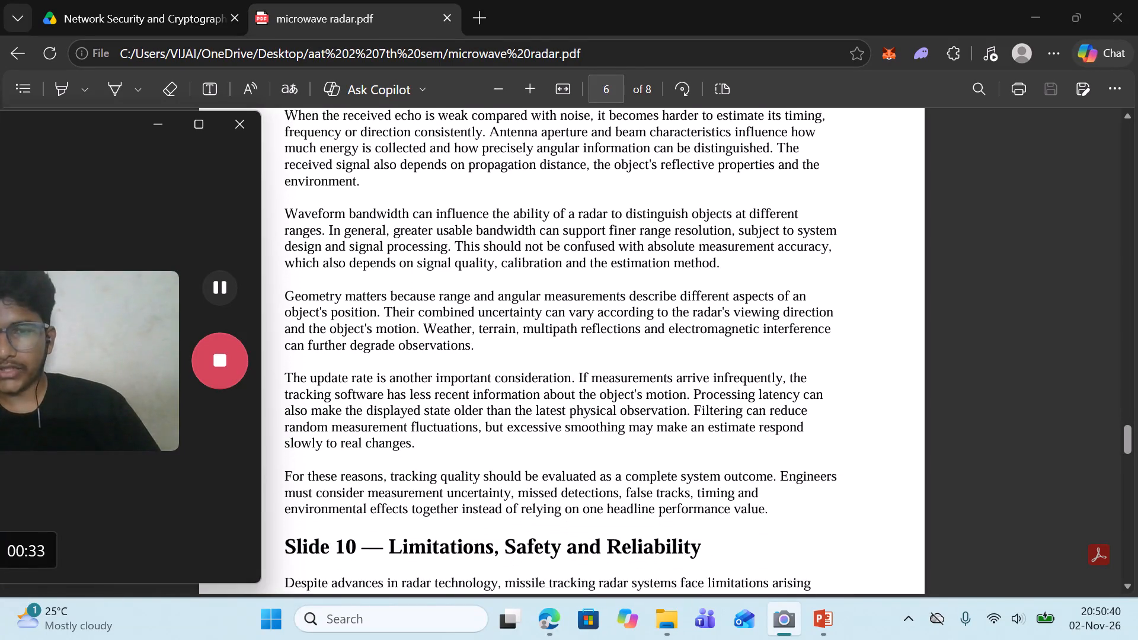
scroll(566, 414, down, 1)
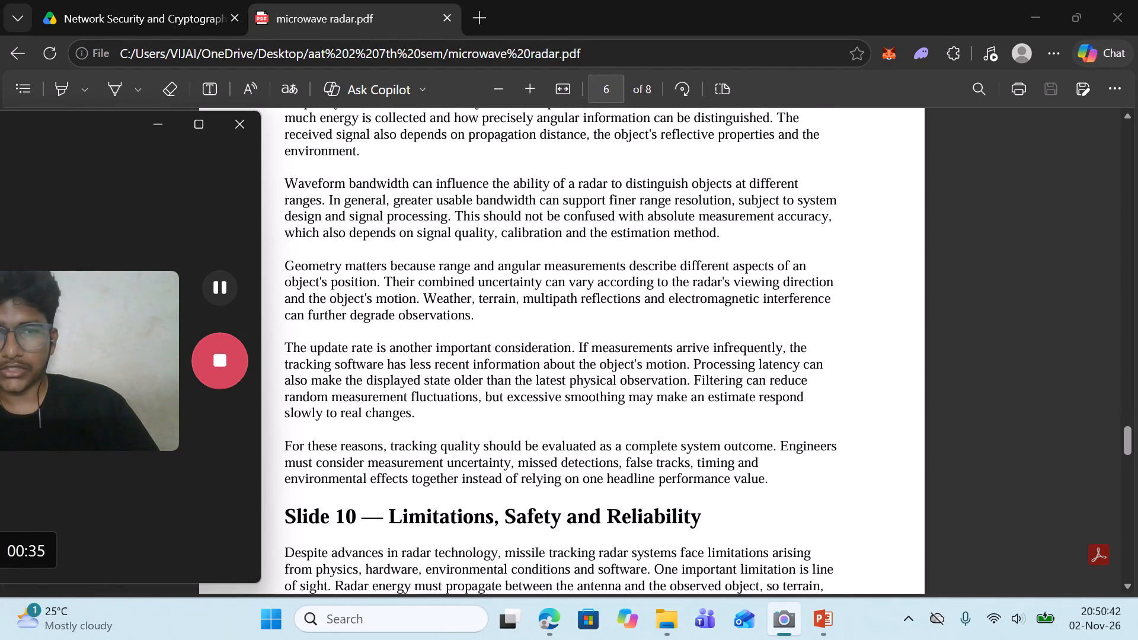
scroll(566, 414, down, 1)
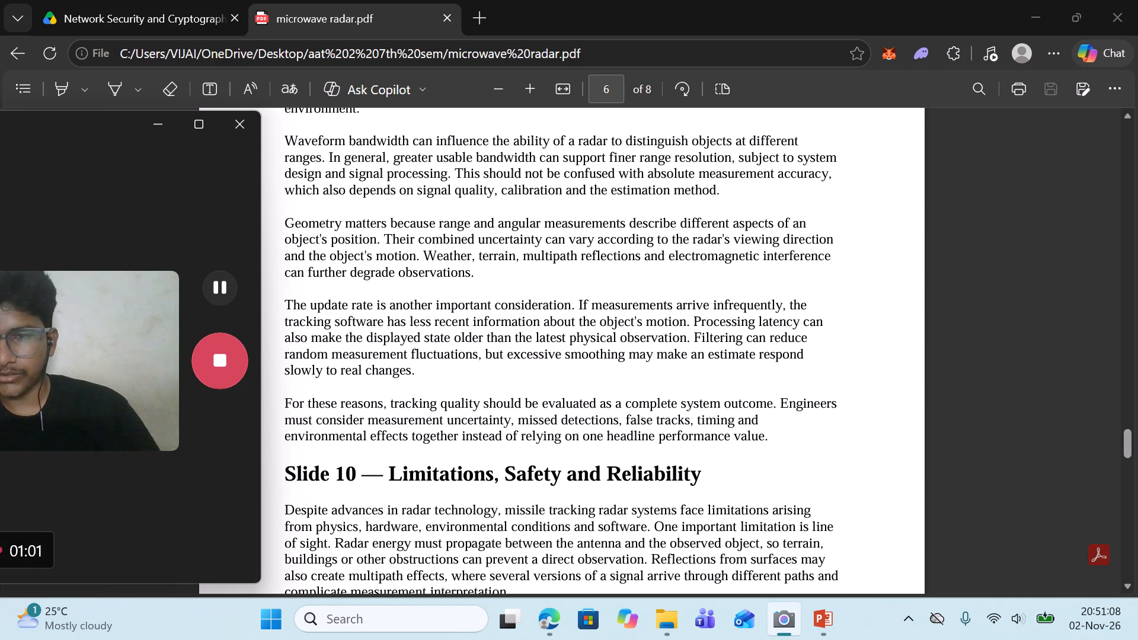
scroll(755, 409, down, 2)
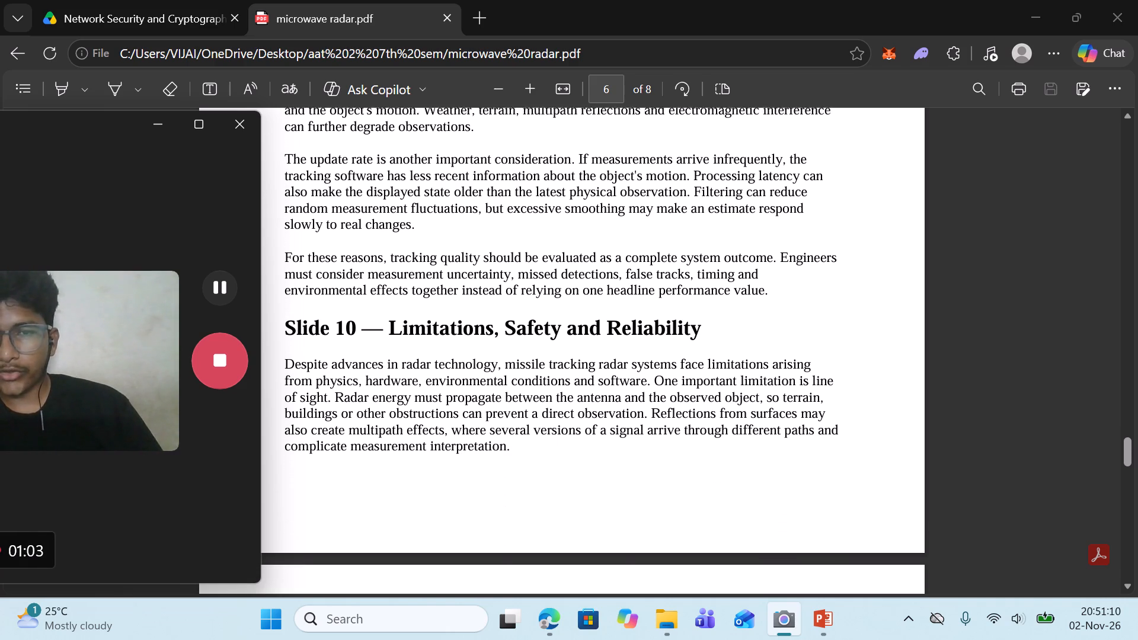
scroll(755, 409, down, 1)
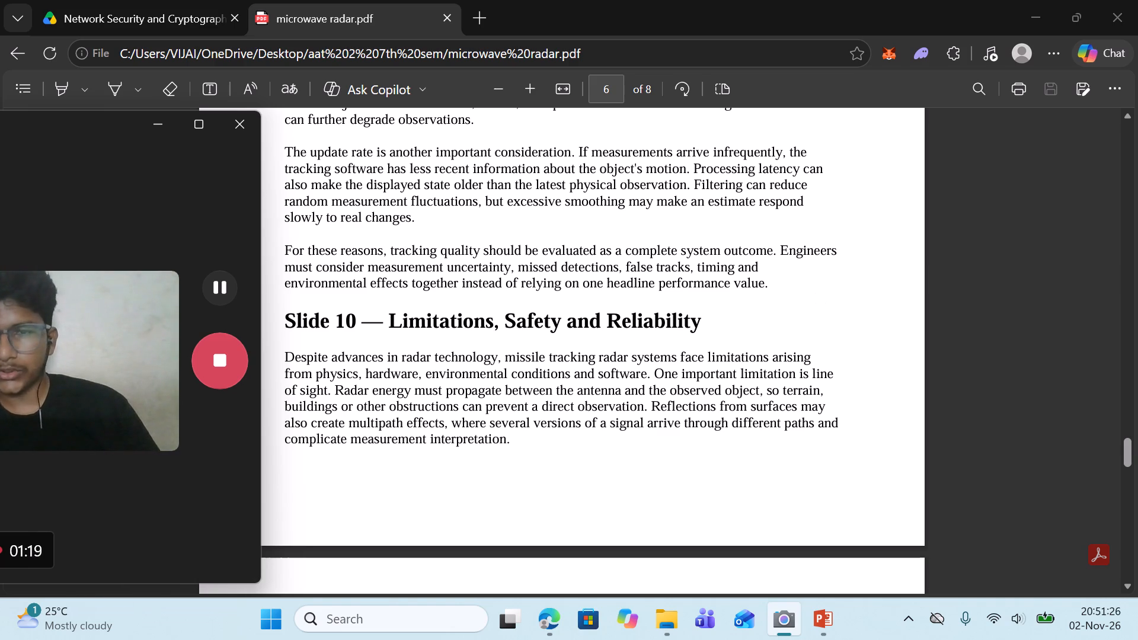
click(208, 359)
Record a camera video narrating the Slide 10 — Limitations, Safety and Reliability script, pausing and resuming at the page break, and stop at its end.
scroll(454, 421, down, 1)
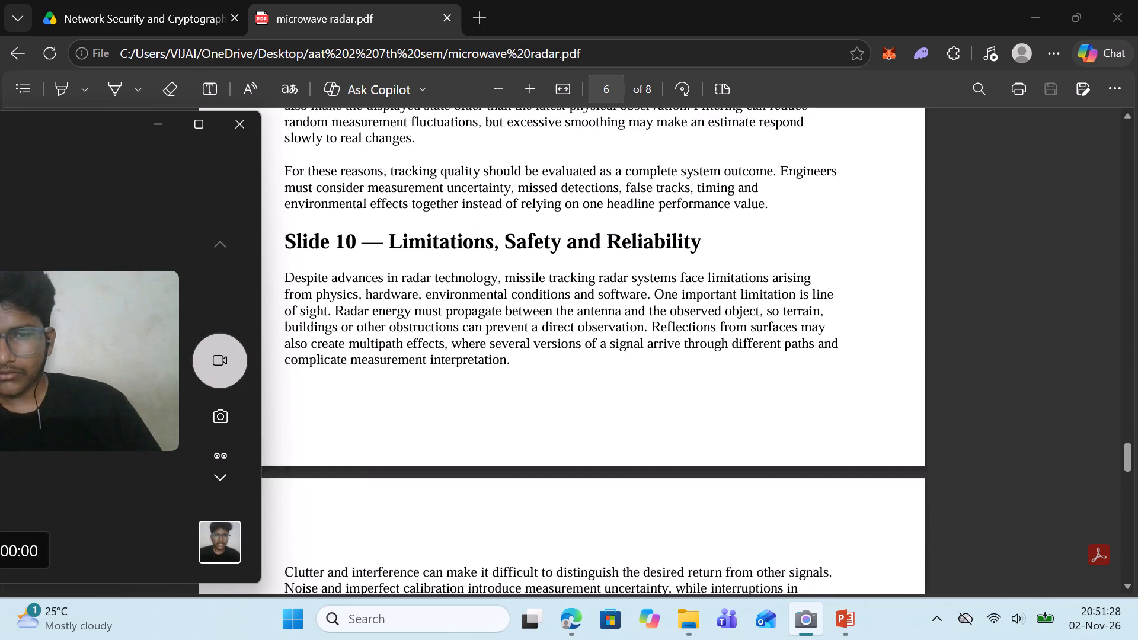
scroll(454, 421, down, 1)
click(216, 354)
scroll(414, 441, down, 1)
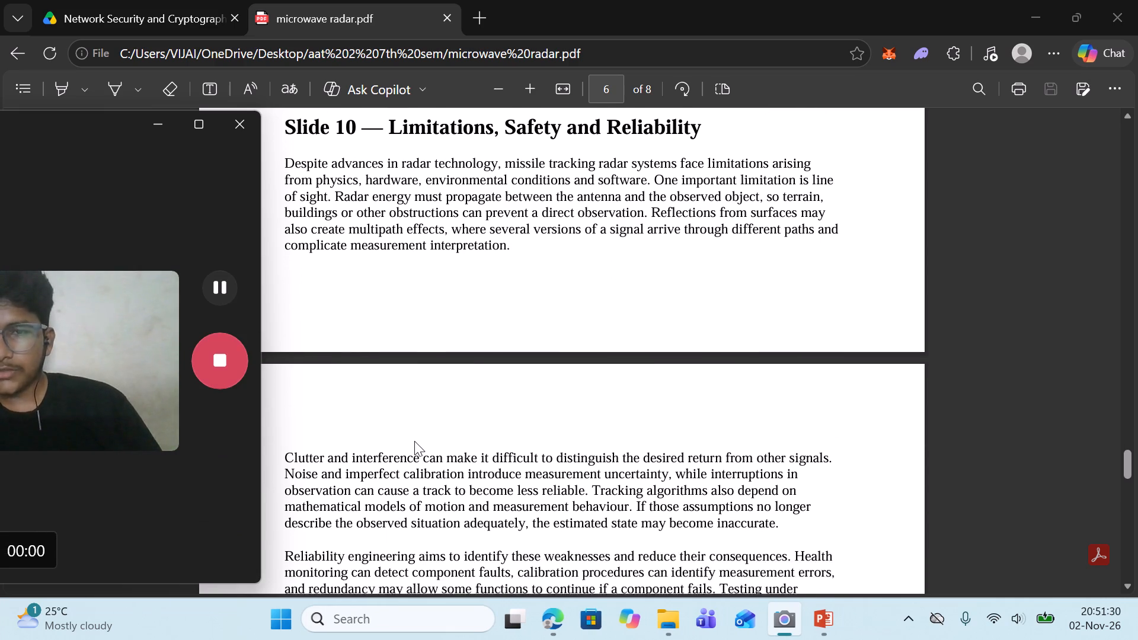
scroll(414, 441, down, 1)
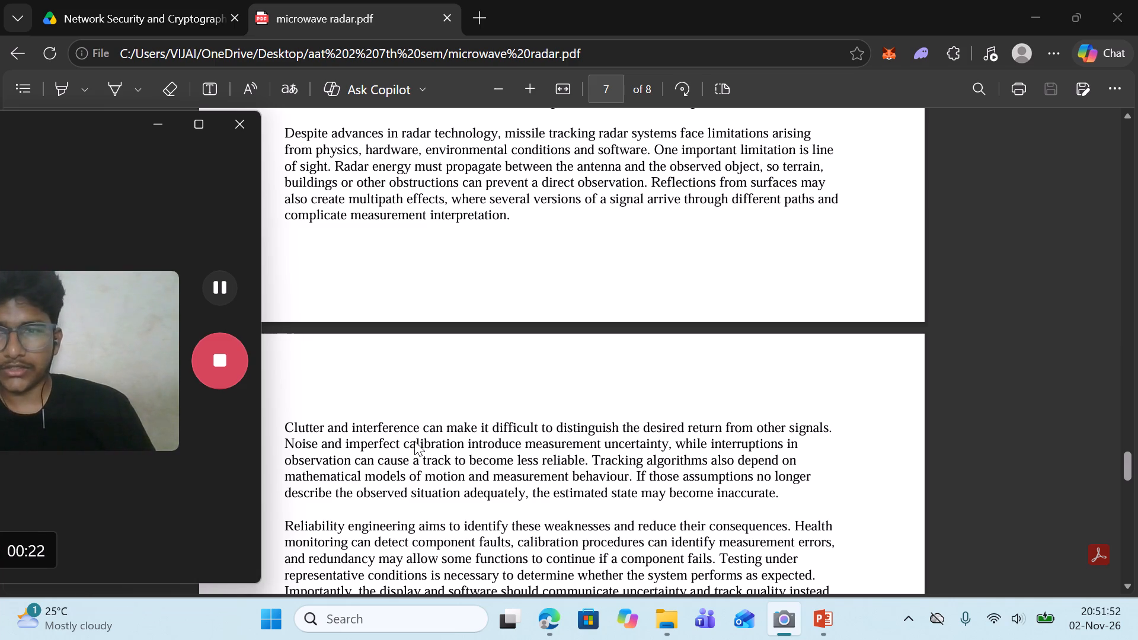
click(227, 289)
scroll(391, 382, down, 2)
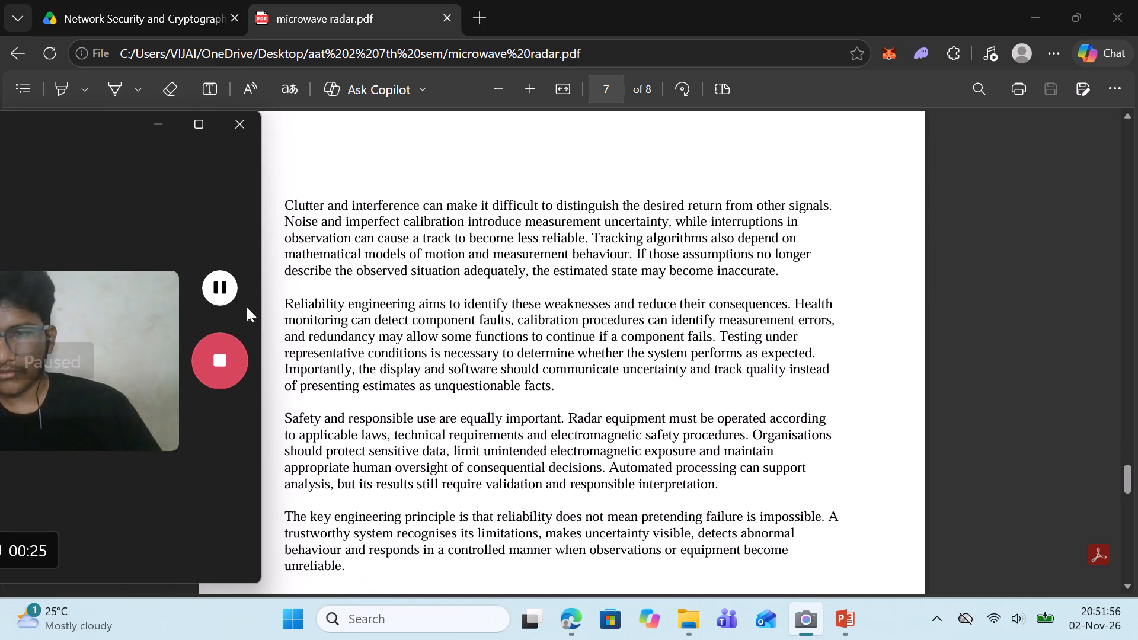
click(220, 281)
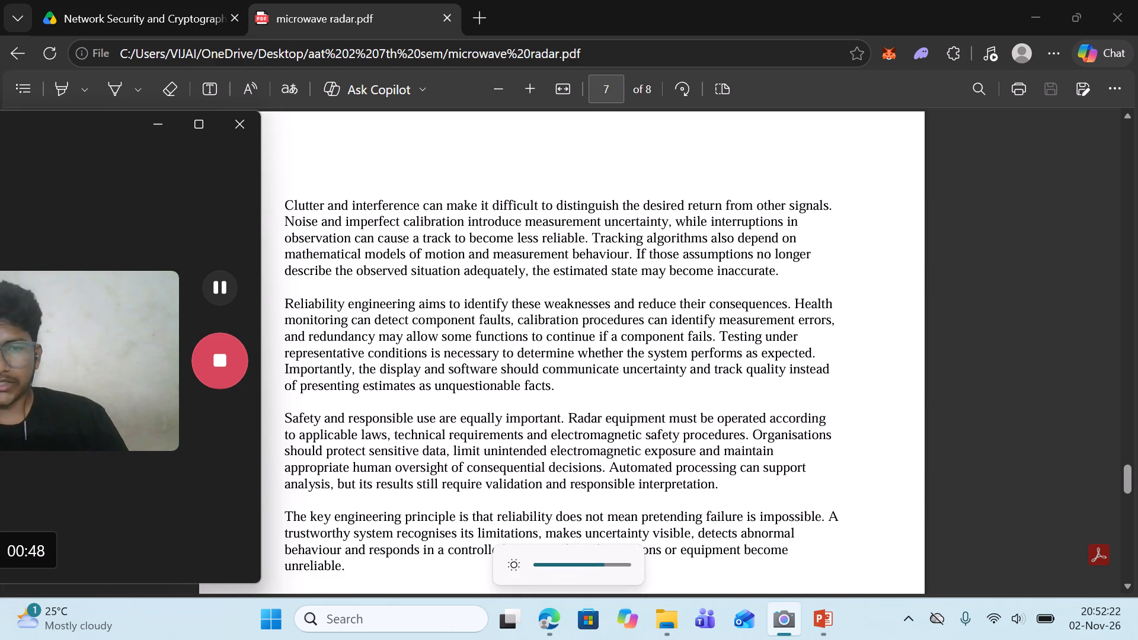
scroll(488, 299, down, 1)
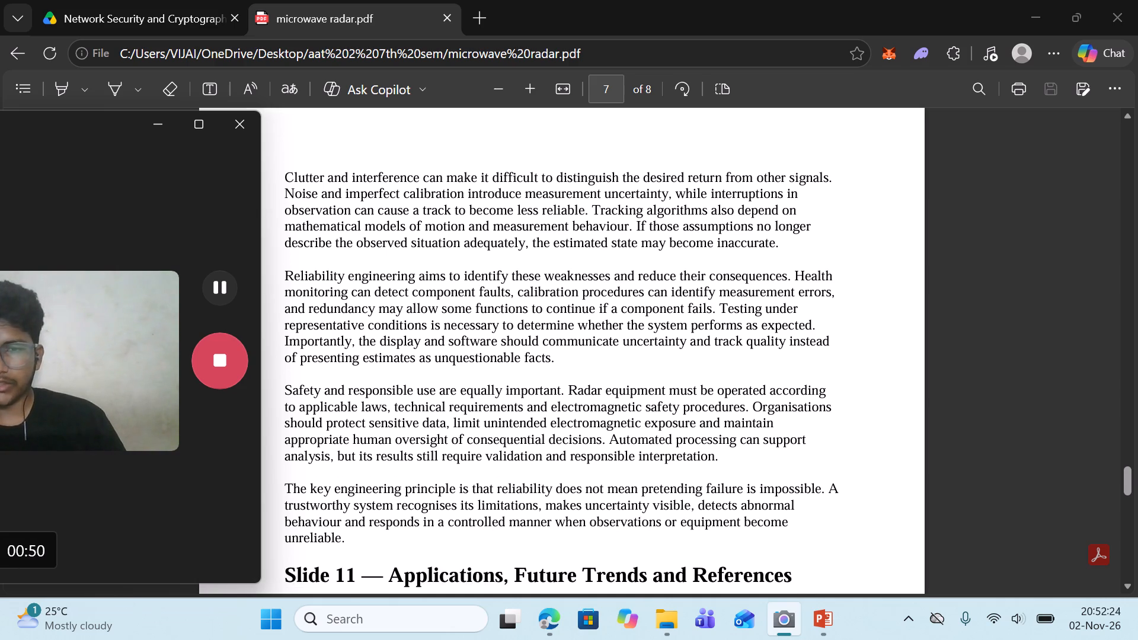
scroll(488, 299, down, 1)
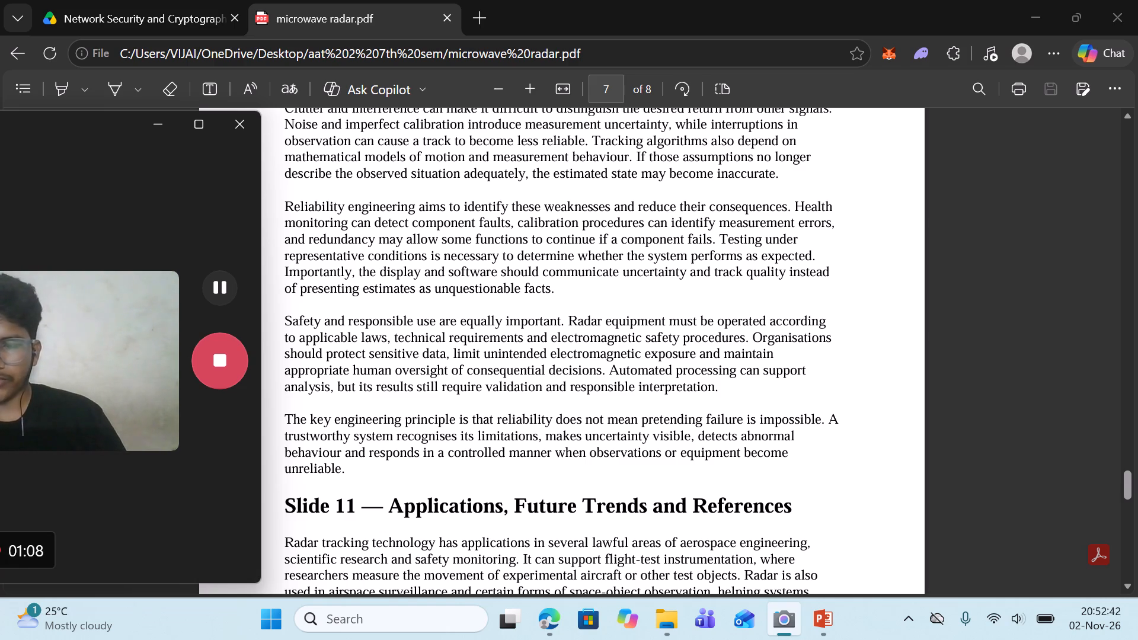
click(212, 367)
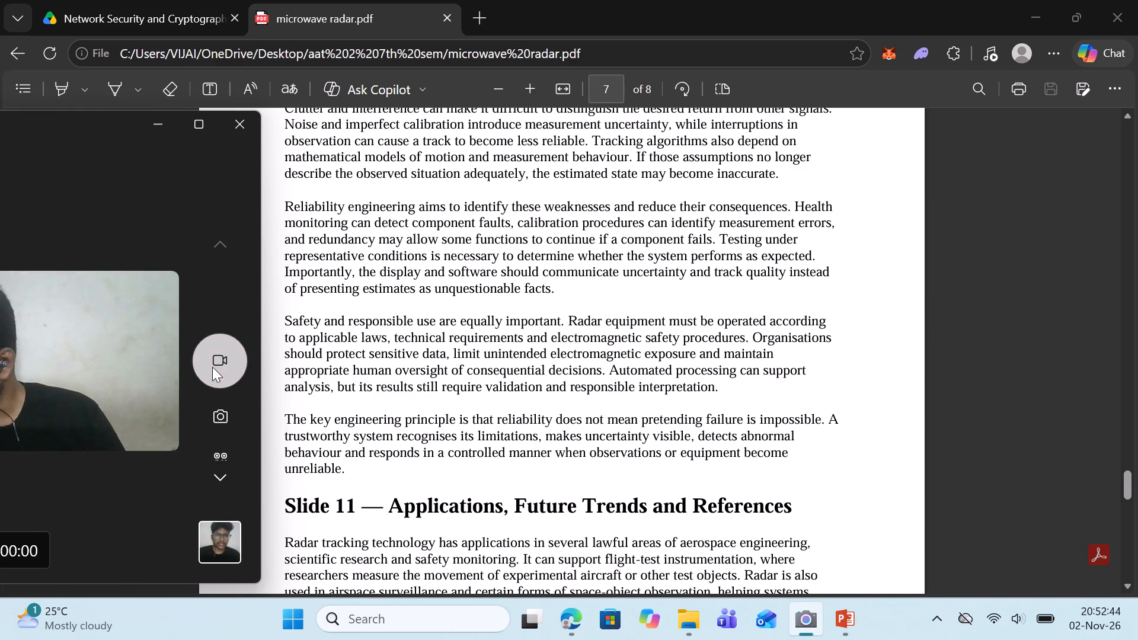
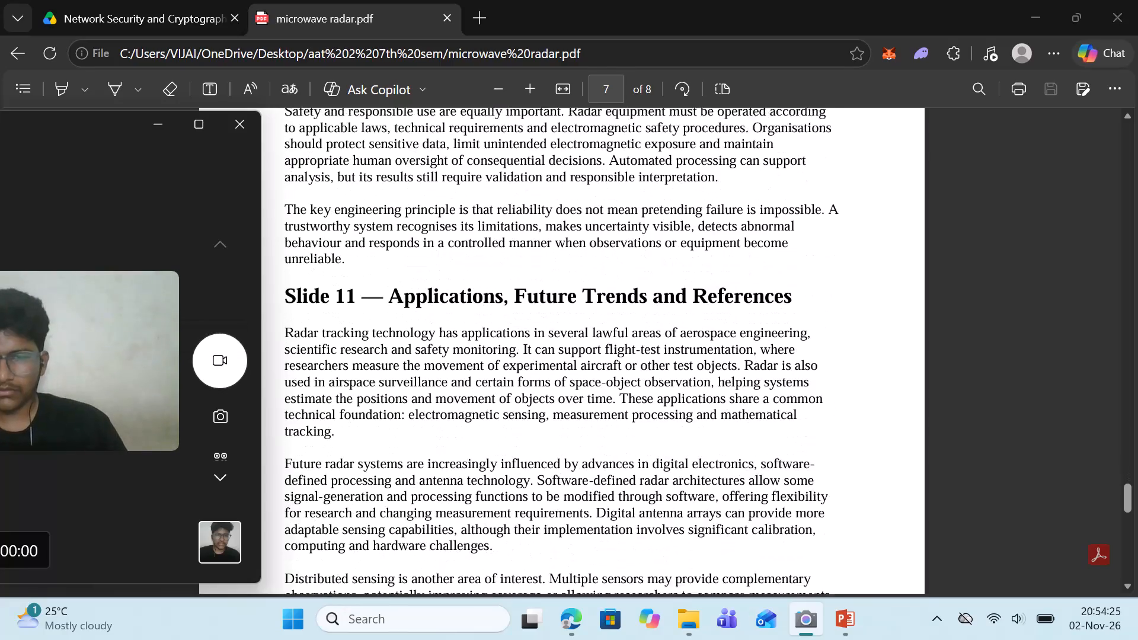
Record a camera video narrating the Slide 11 — Applications, Future Trends and References script through its concluding paragraph, and stop the recording.
scroll(384, 410, down, 6)
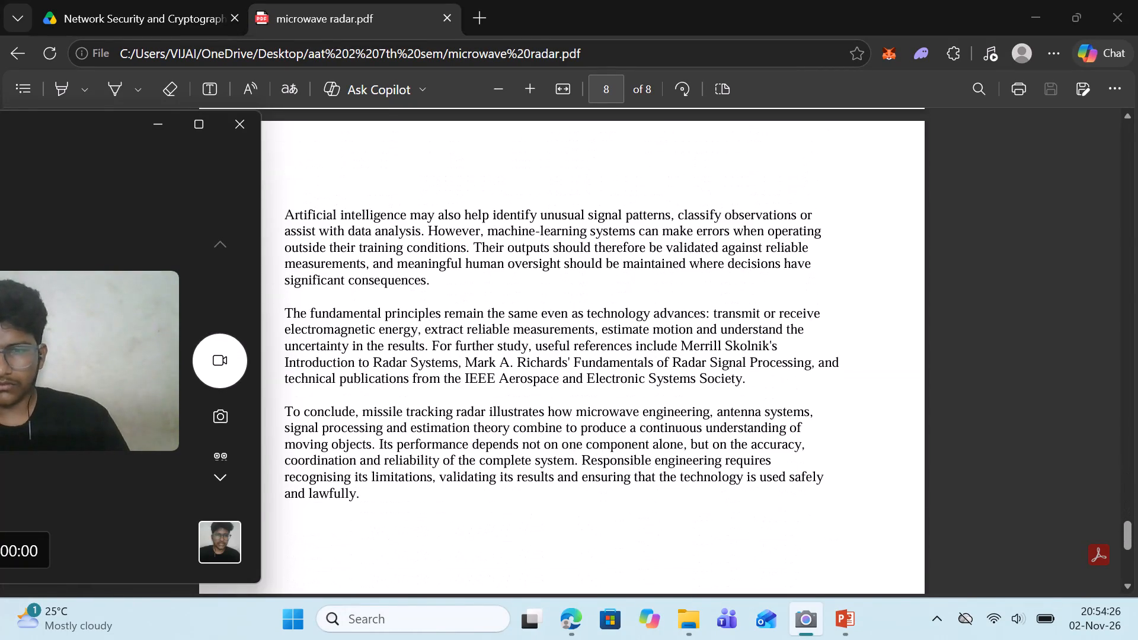
scroll(384, 410, up, 4)
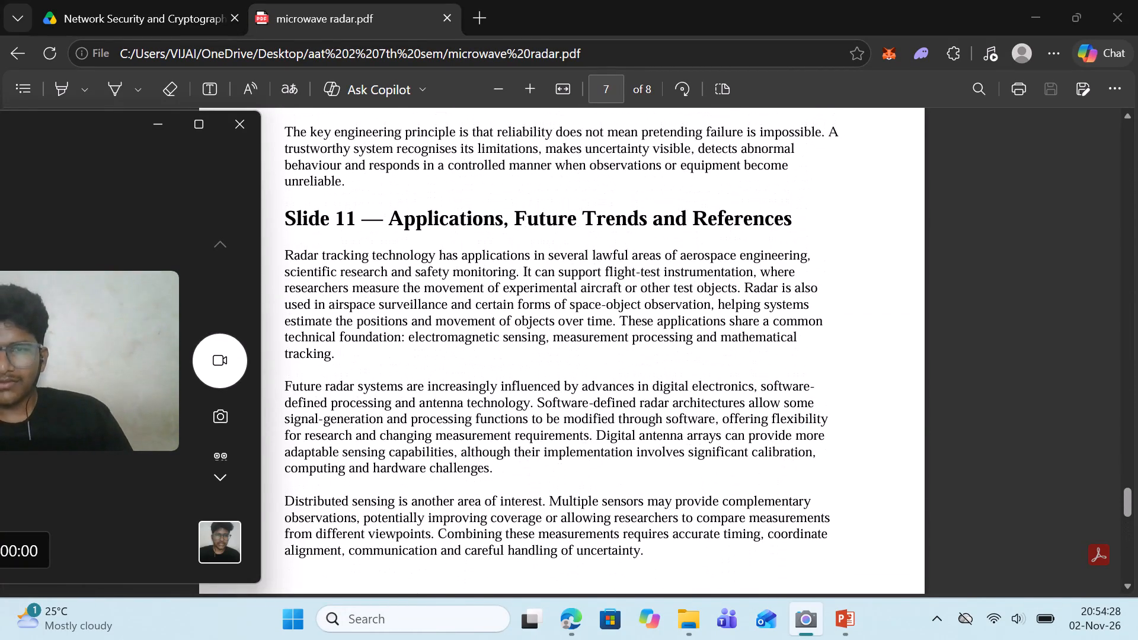
click(228, 355)
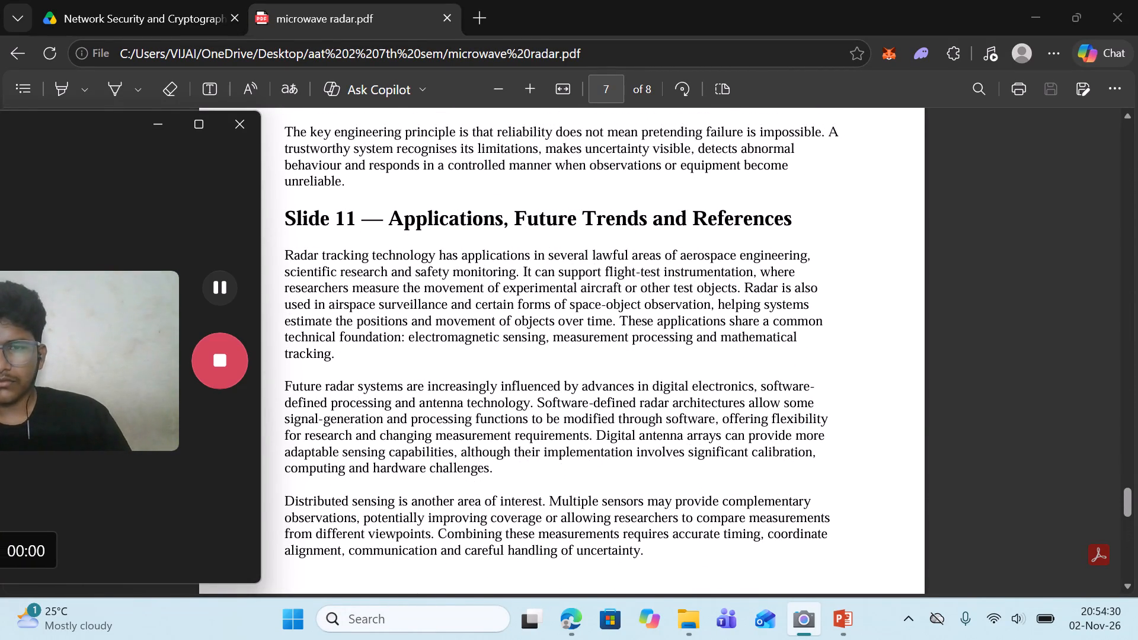
scroll(362, 425, down, 2)
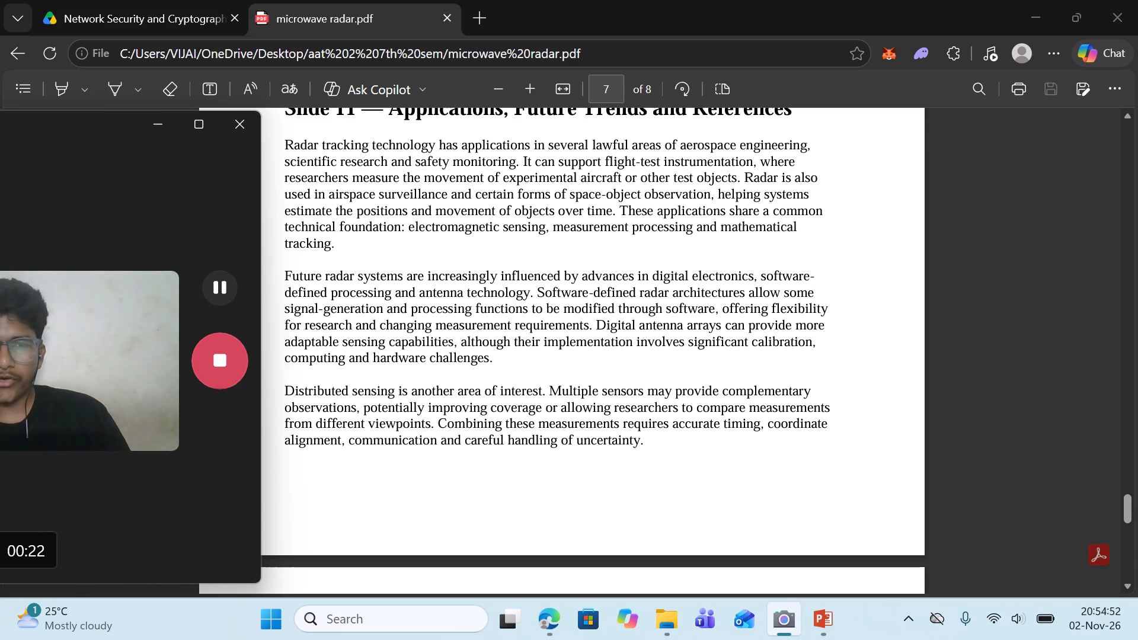
scroll(458, 322, down, 2)
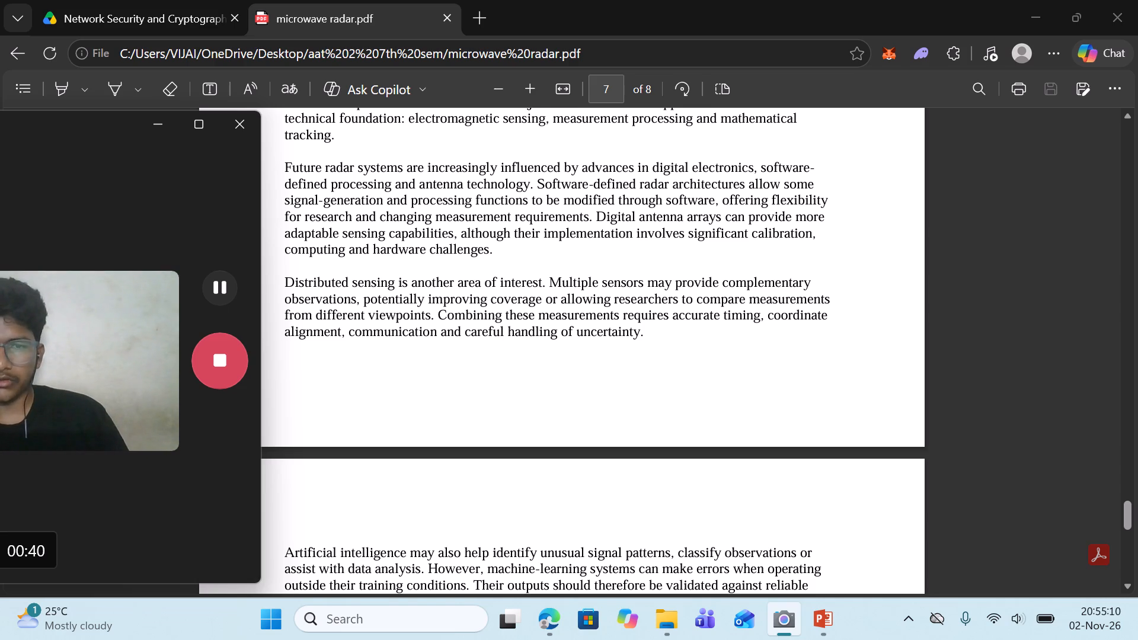
scroll(561, 265, down, 3)
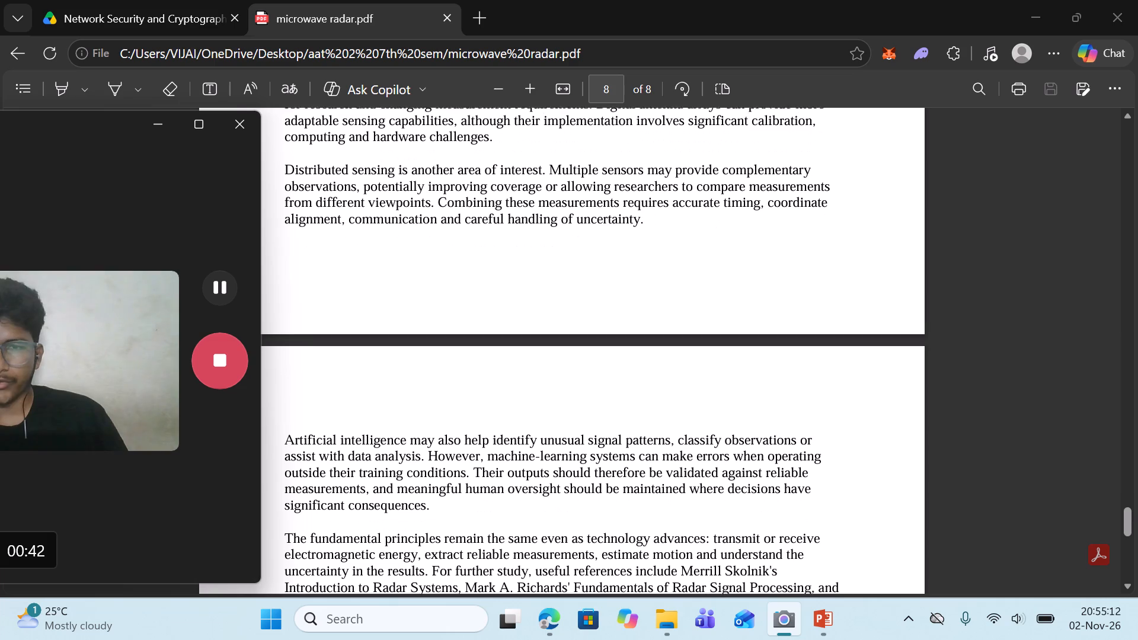
scroll(561, 265, down, 1)
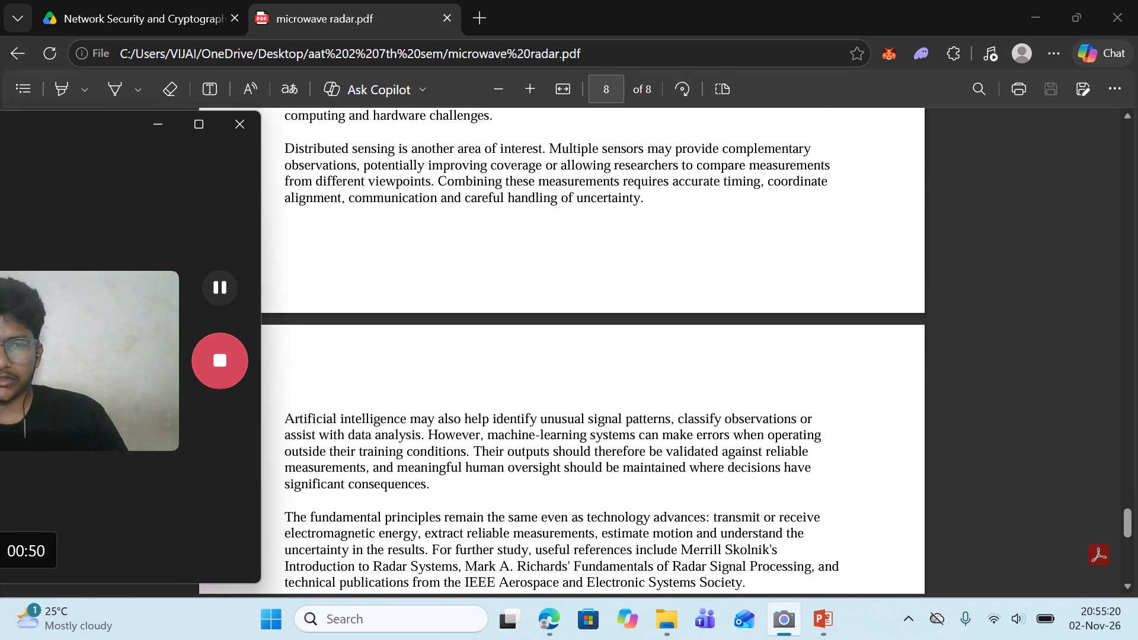
scroll(561, 265, down, 4)
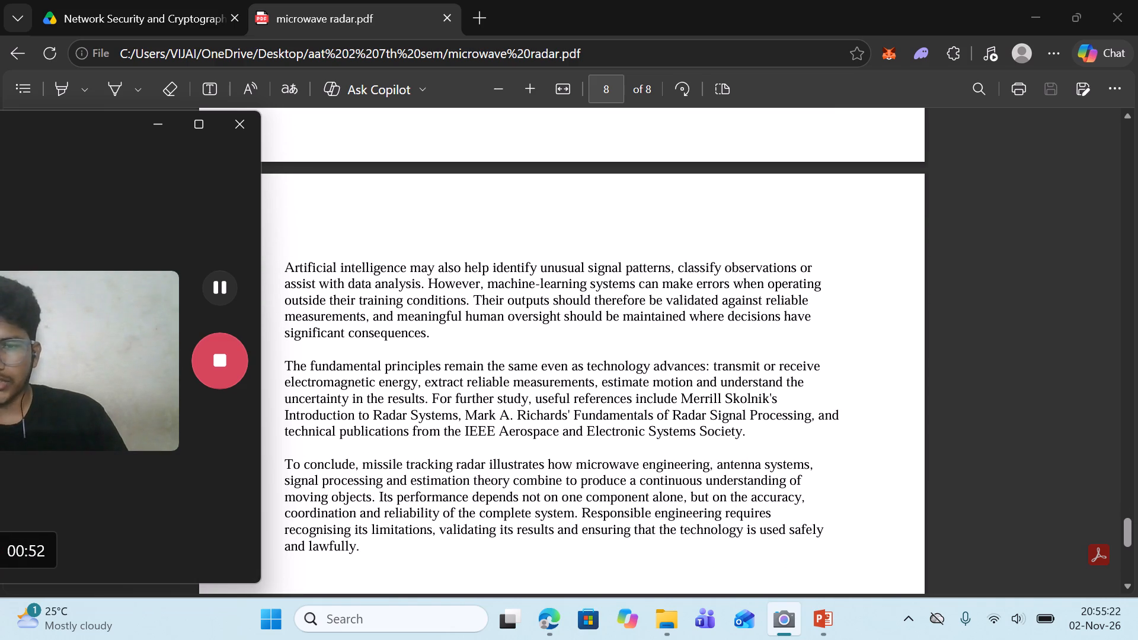
scroll(561, 265, down, 1)
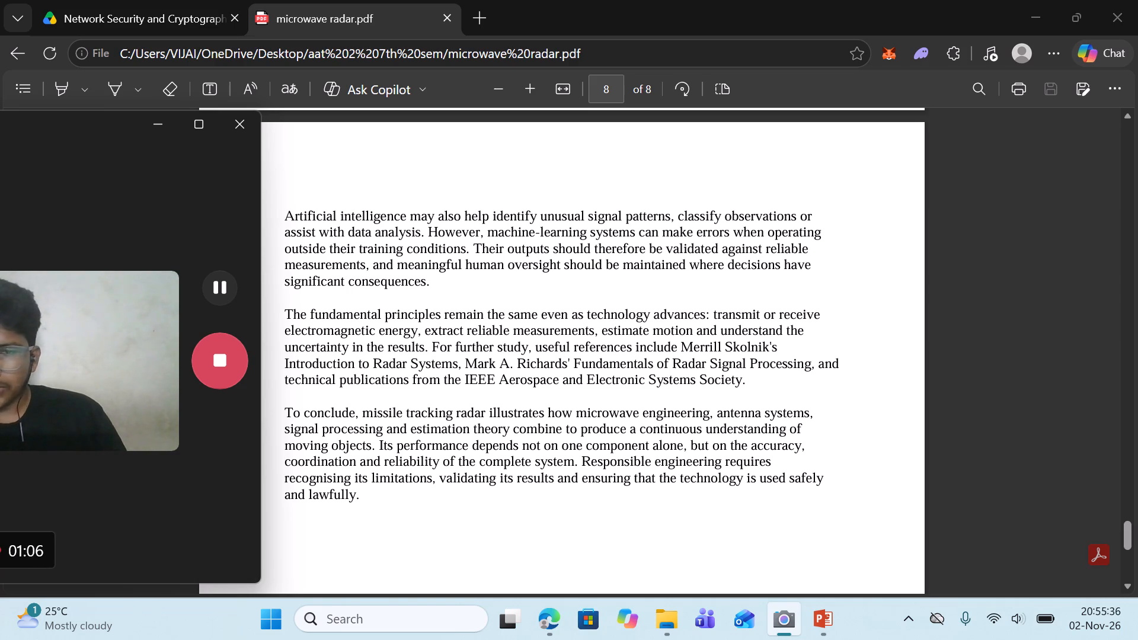
scroll(561, 265, down, 2)
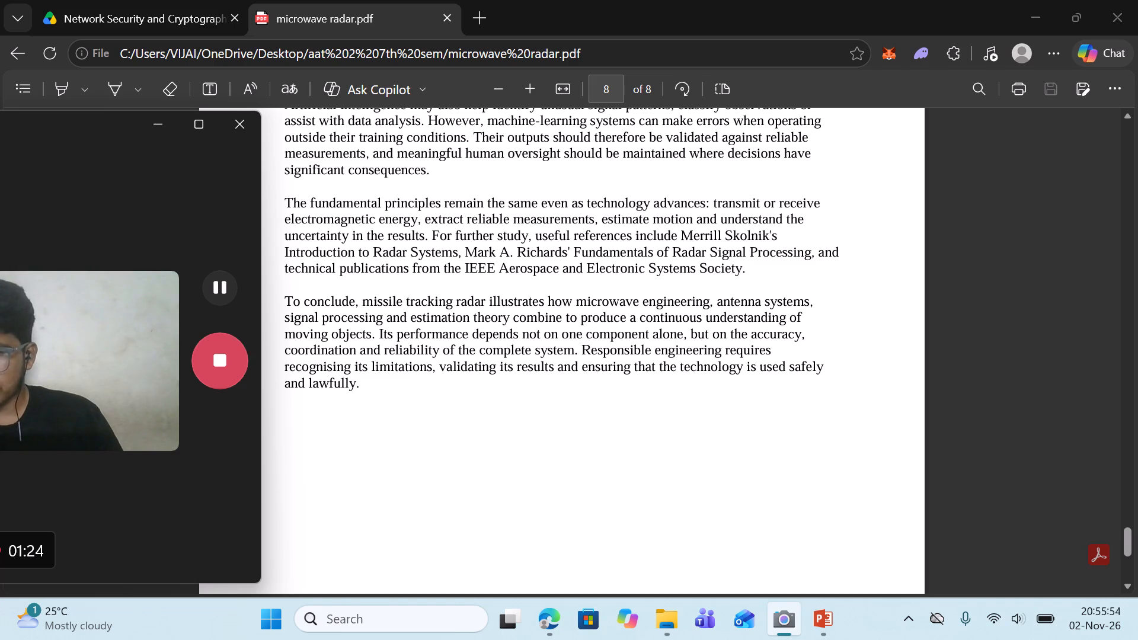
click(220, 362)
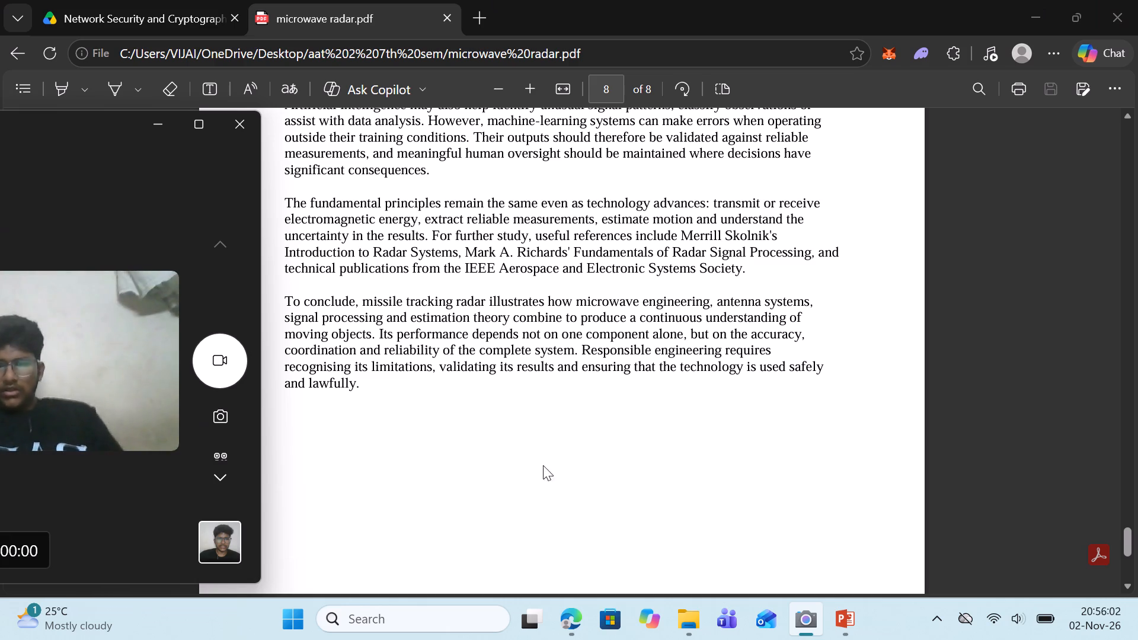
Switch to the Missile Tracking Radar presentation in PowerPoint and start inserting a video from this computer on slide 2.
click(856, 612)
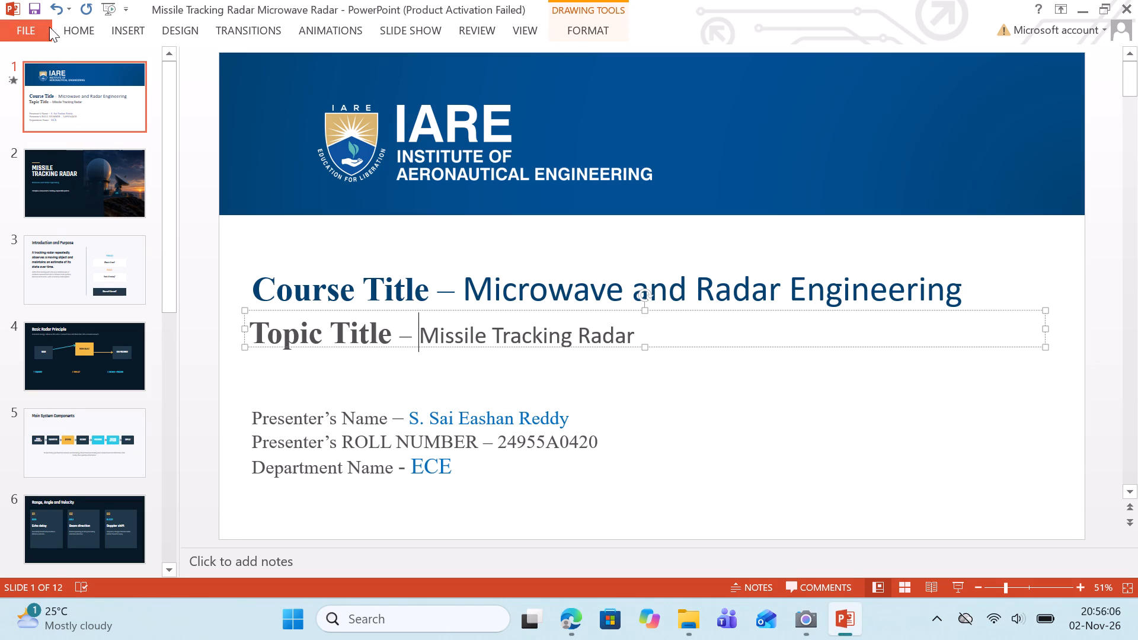
click(94, 185)
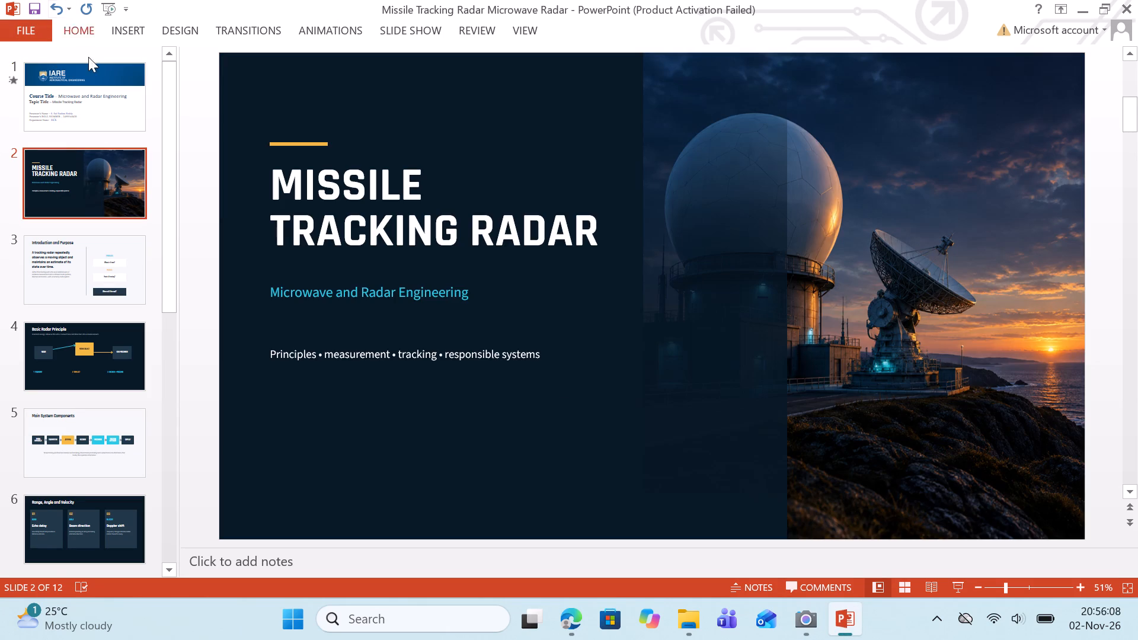
click(124, 31)
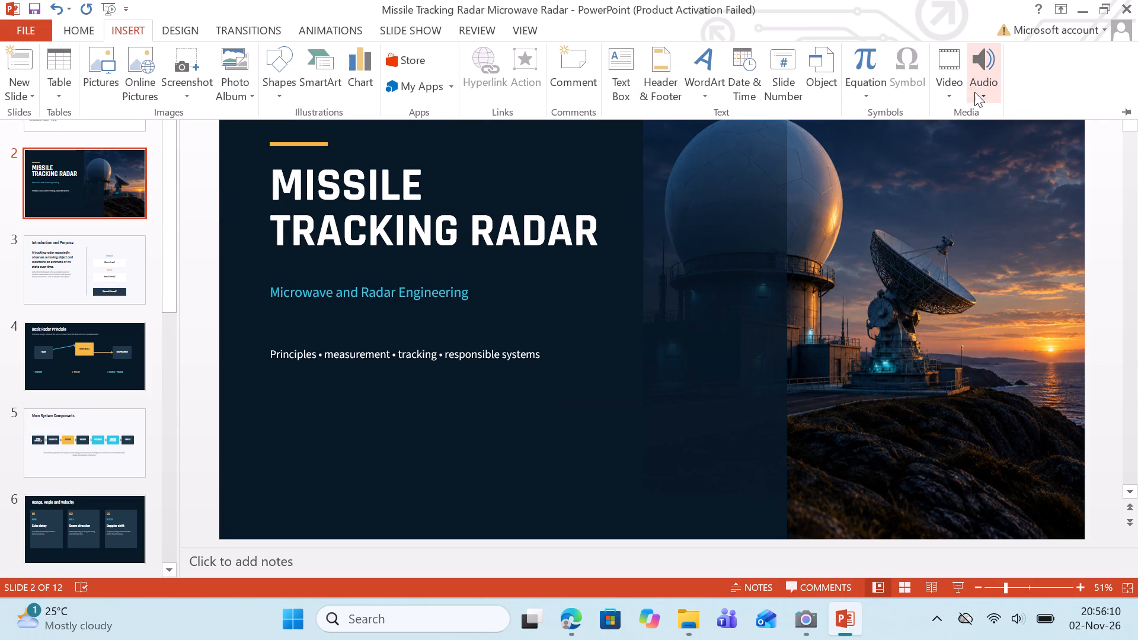
click(953, 87)
click(953, 132)
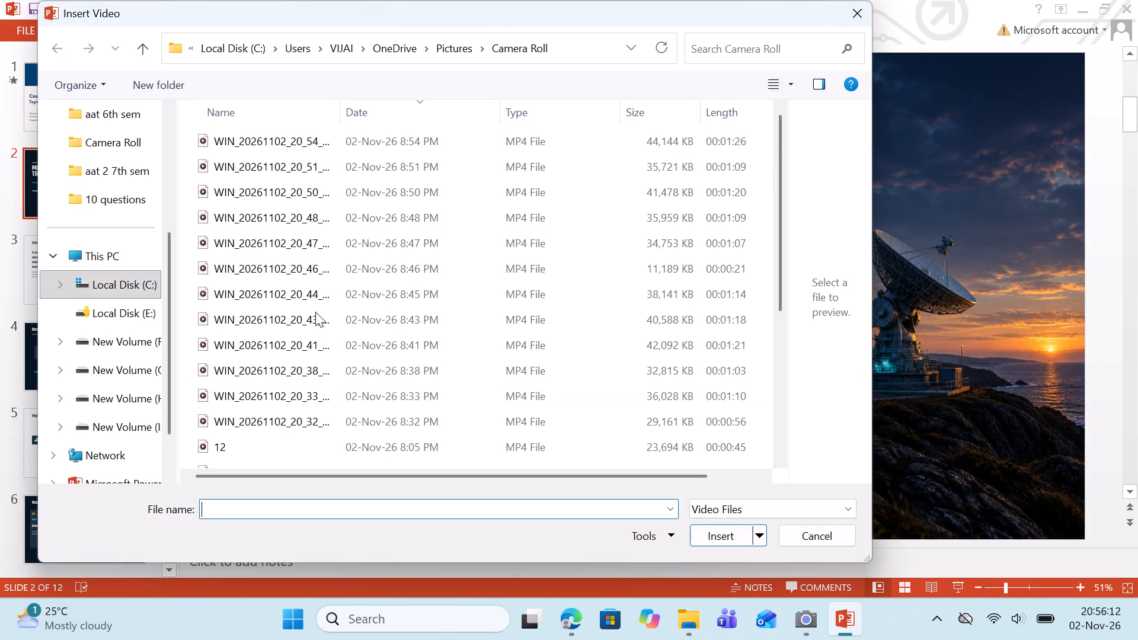
Delete the older videos named 2, 3, 4, 5, 6 and 7 from the Camera Roll folder.
scroll(330, 284, down, 8)
click(341, 447)
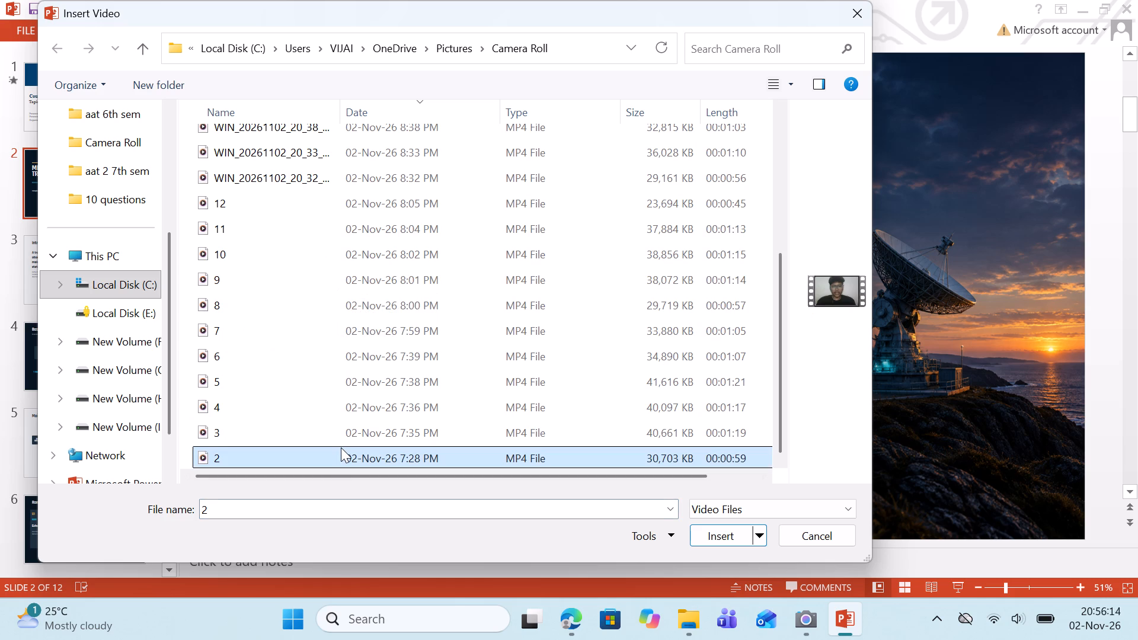
key(Delete)
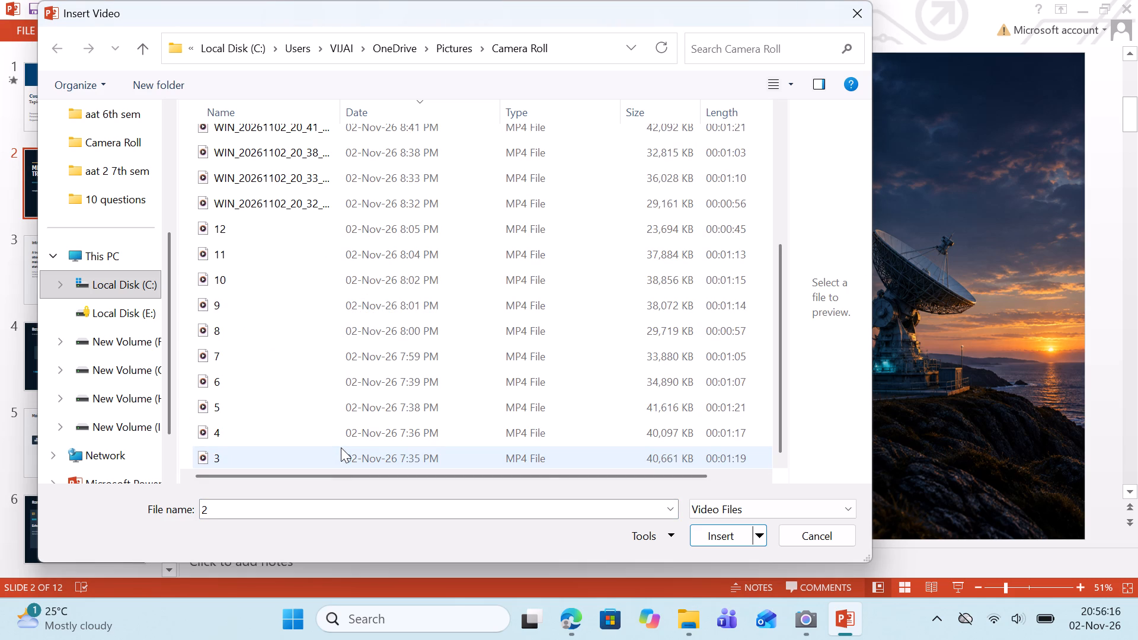
click(341, 447)
key(Delete)
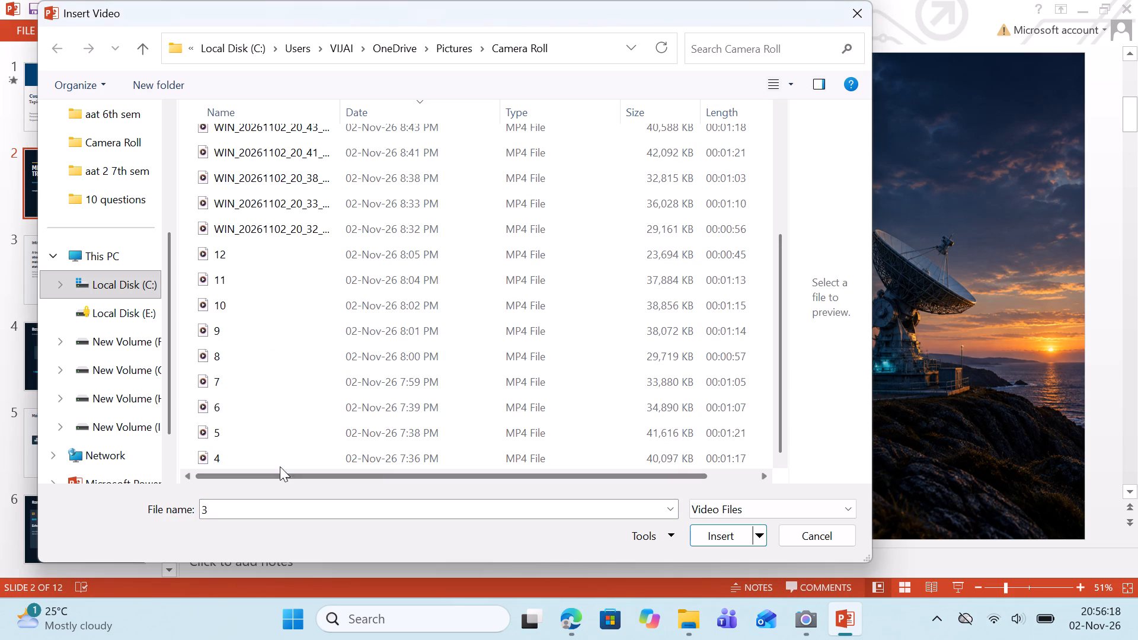
click(271, 458)
key(Delete)
click(262, 448)
key(Delete)
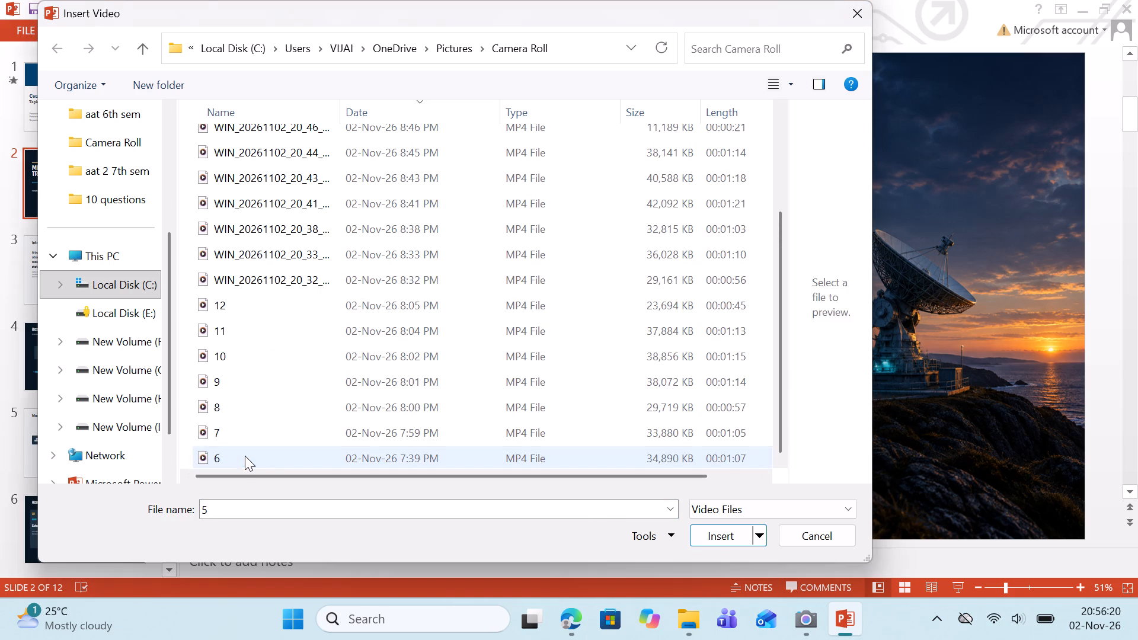
click(245, 456)
key(Delete)
click(245, 456)
key(Delete)
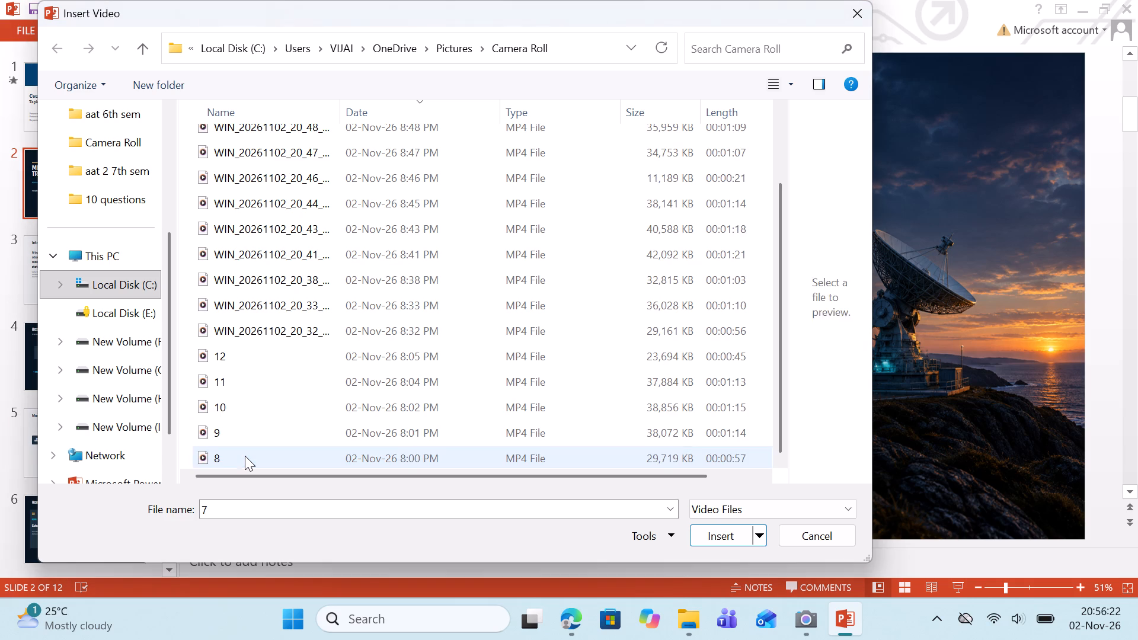
Delete the remaining older videos named 8, 9, 10, 11 and 12 from the Camera Roll folder.
click(245, 456)
key(Delete)
click(245, 456)
key(Delete)
click(245, 456)
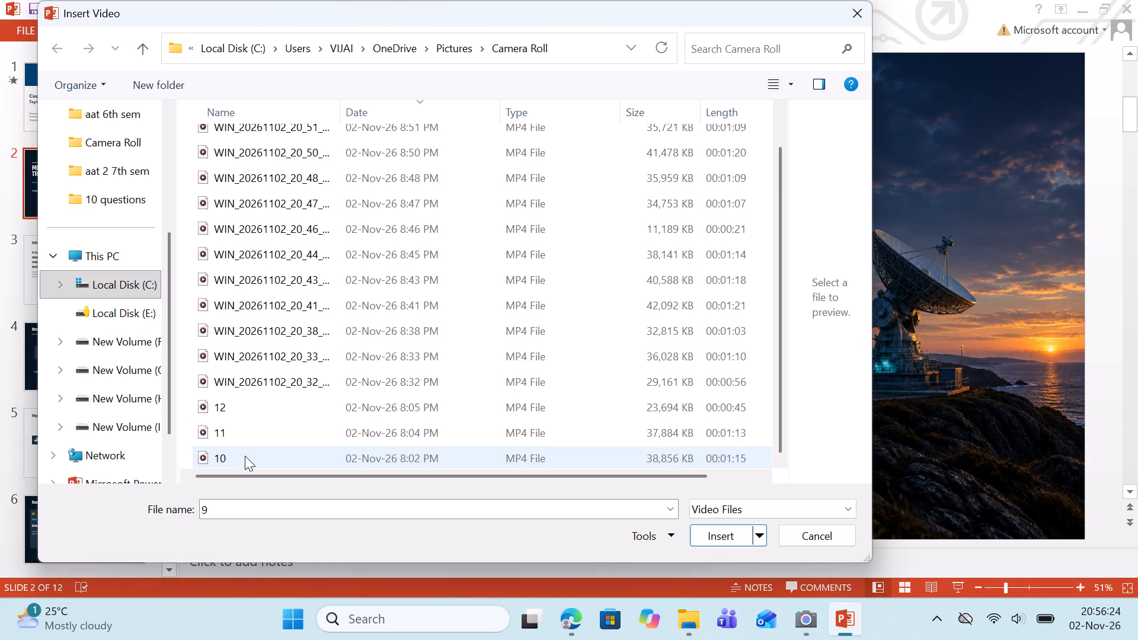
key(Delete)
click(235, 429)
key(Delete)
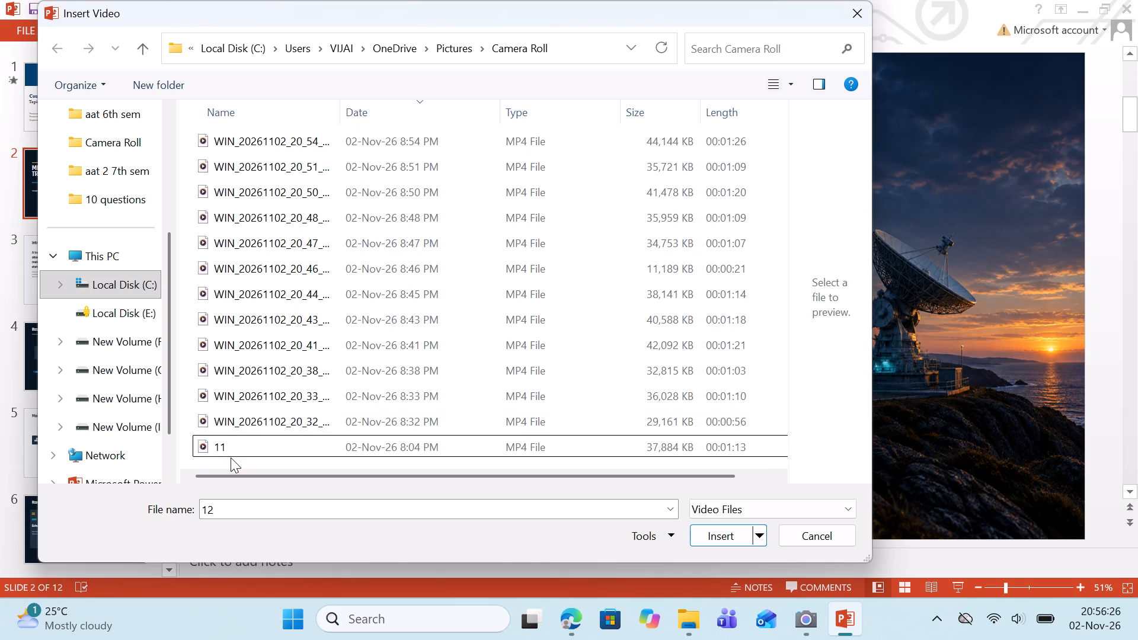
click(231, 452)
key(Delete)
Rename the new recordings from 8:32, 8:33 and 8:38 PM as 2, 3 and 4.
click(271, 418)
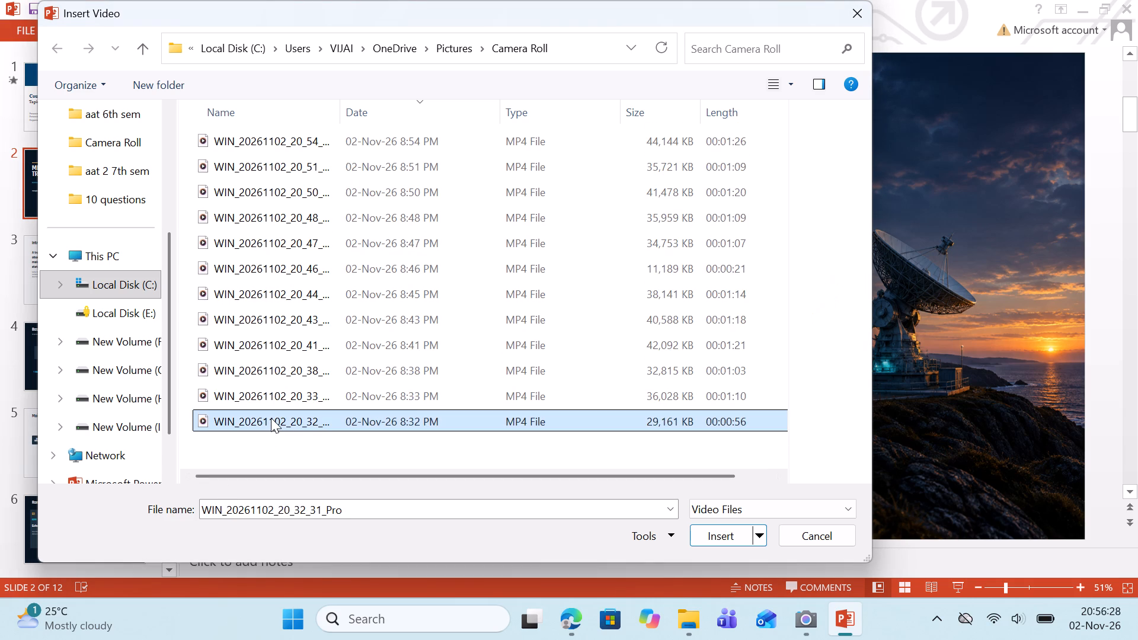
key(F2)
key(2)
click(261, 402)
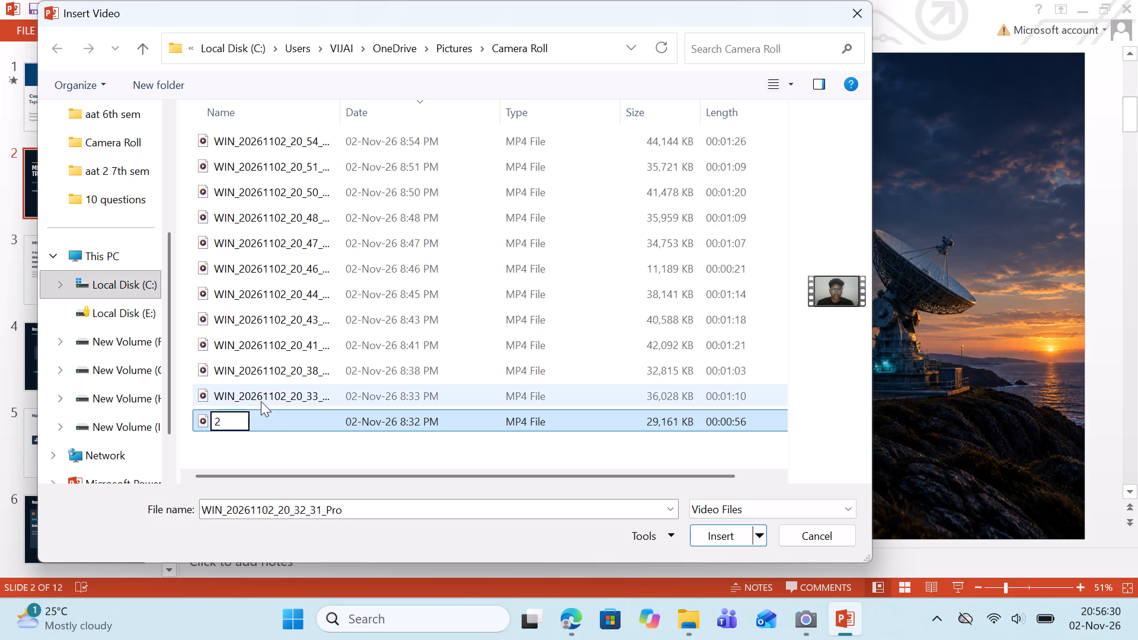
click(256, 393)
key(F2)
key(3)
click(287, 364)
key(F2)
key(4)
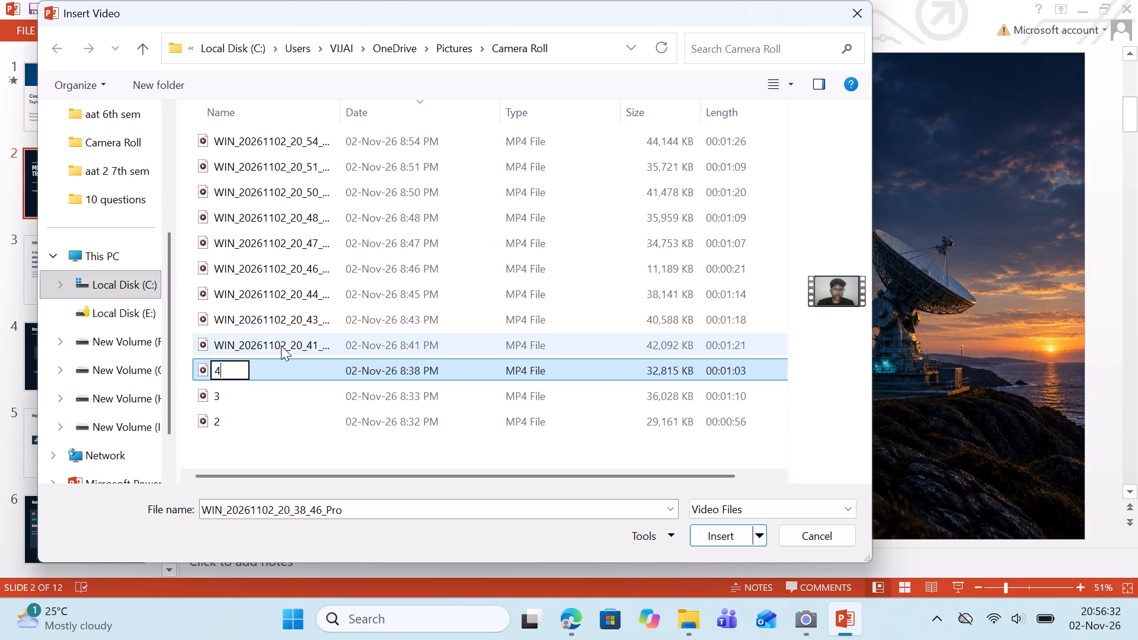
Rename the recordings from 8:41, 8:43 and 8:45 PM as 5, 6 and 7.
click(281, 340)
key(F2)
key(5)
click(281, 317)
key(F2)
key(6)
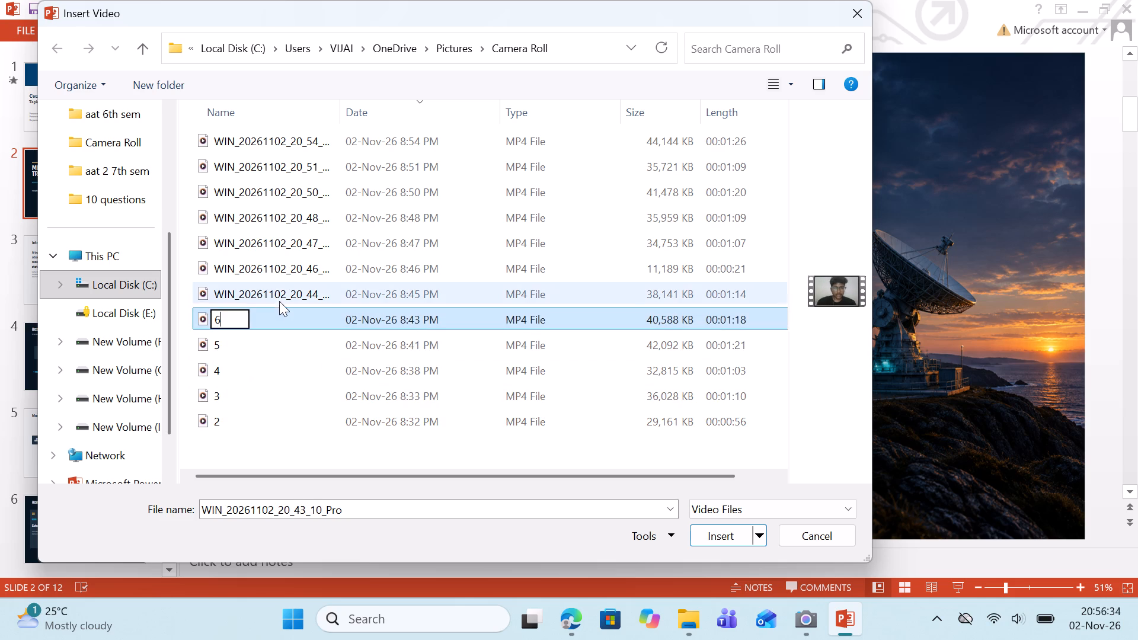
click(277, 289)
key(F2)
key(7)
Rename the recordings from 8:46, 8:47 and 8:48 PM as 8, 9 and 10.
click(274, 262)
key(F2)
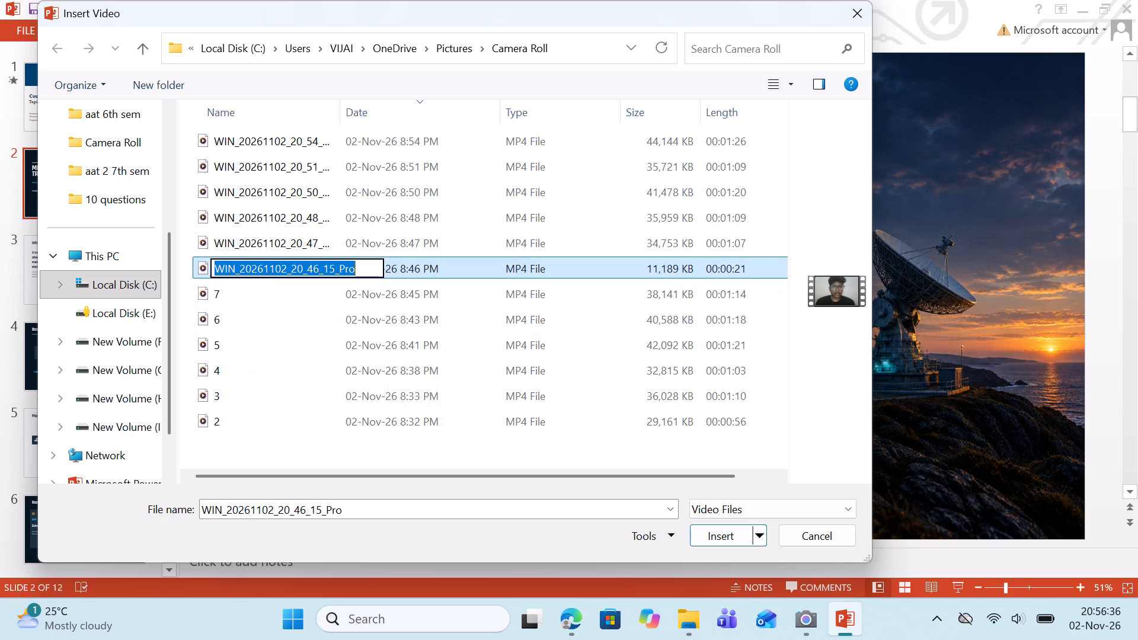
key(8)
click(274, 241)
key(F2)
key(9)
click(276, 209)
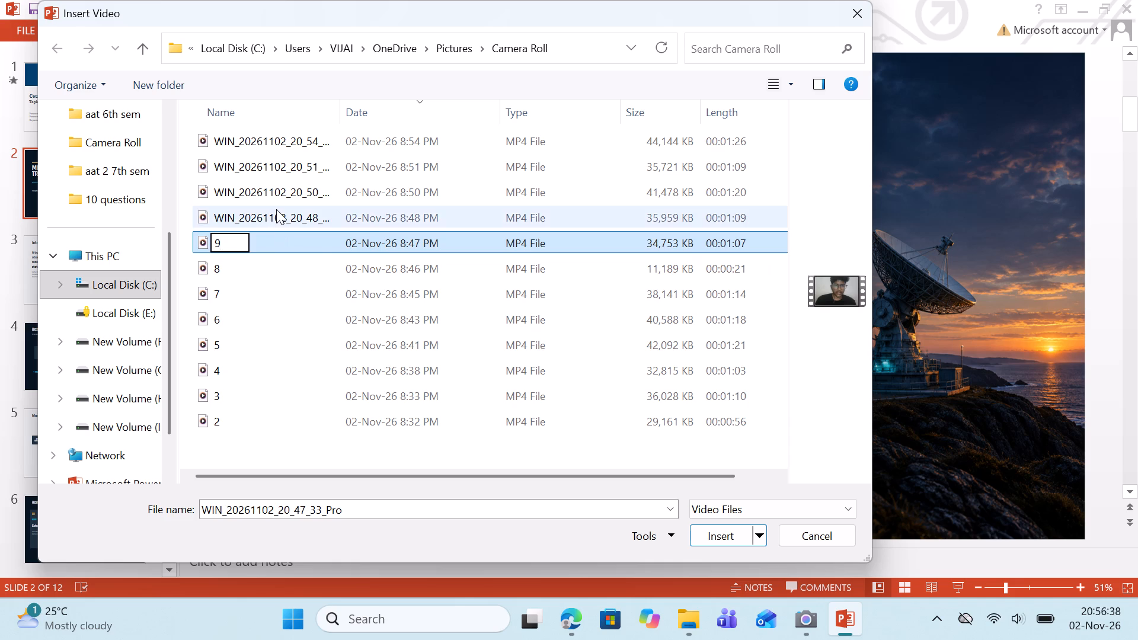
key(F2)
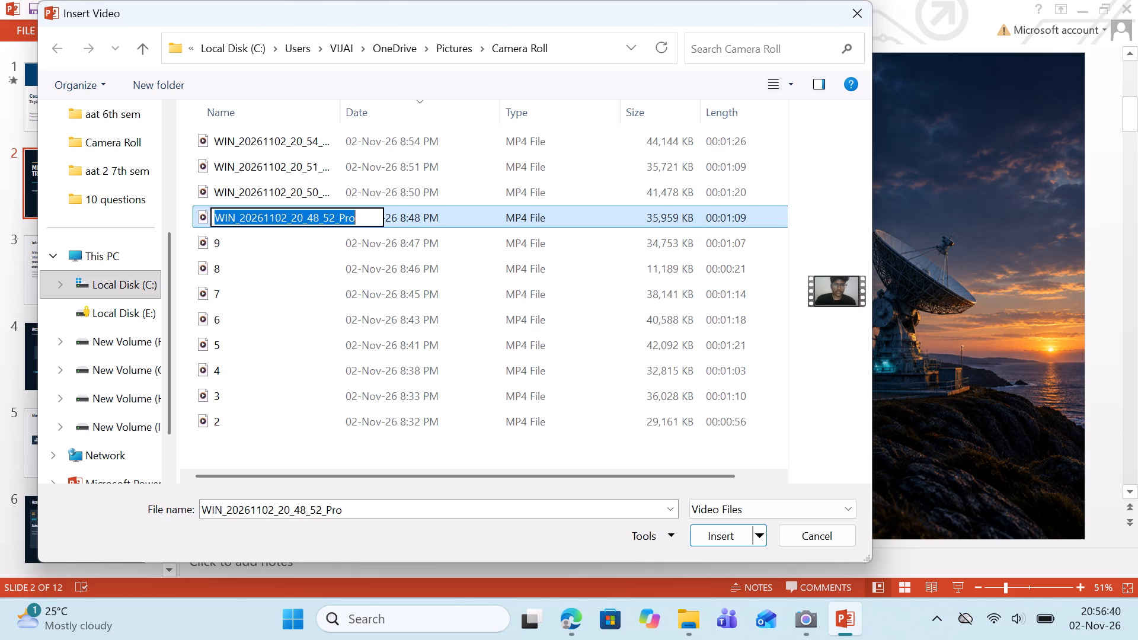
text(10)
Rename the recordings from 8:50, 8:51 and 8:54 PM as 11, 12 and 13.
click(266, 196)
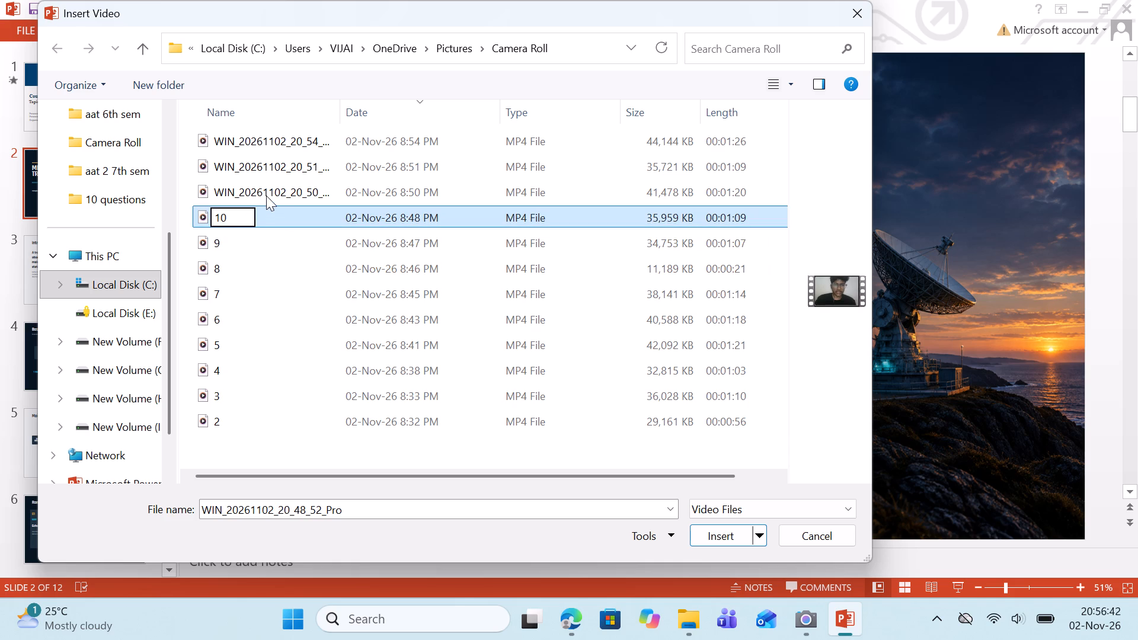
key(F2)
text(11)
click(266, 157)
key(F2)
text(12)
click(265, 134)
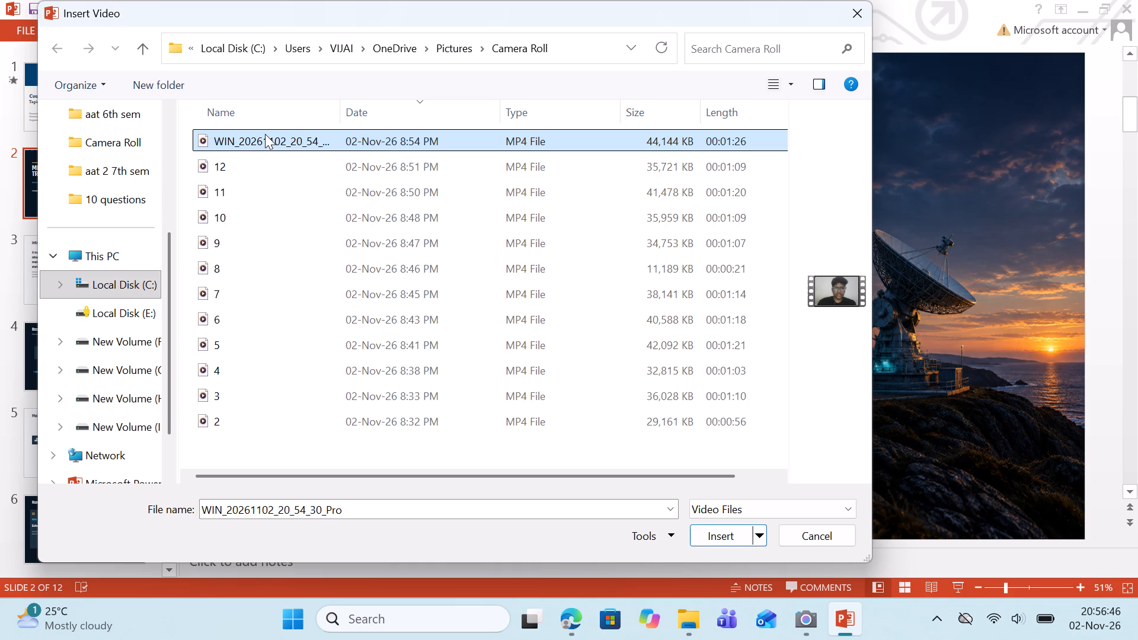
key(F2)
text(13)
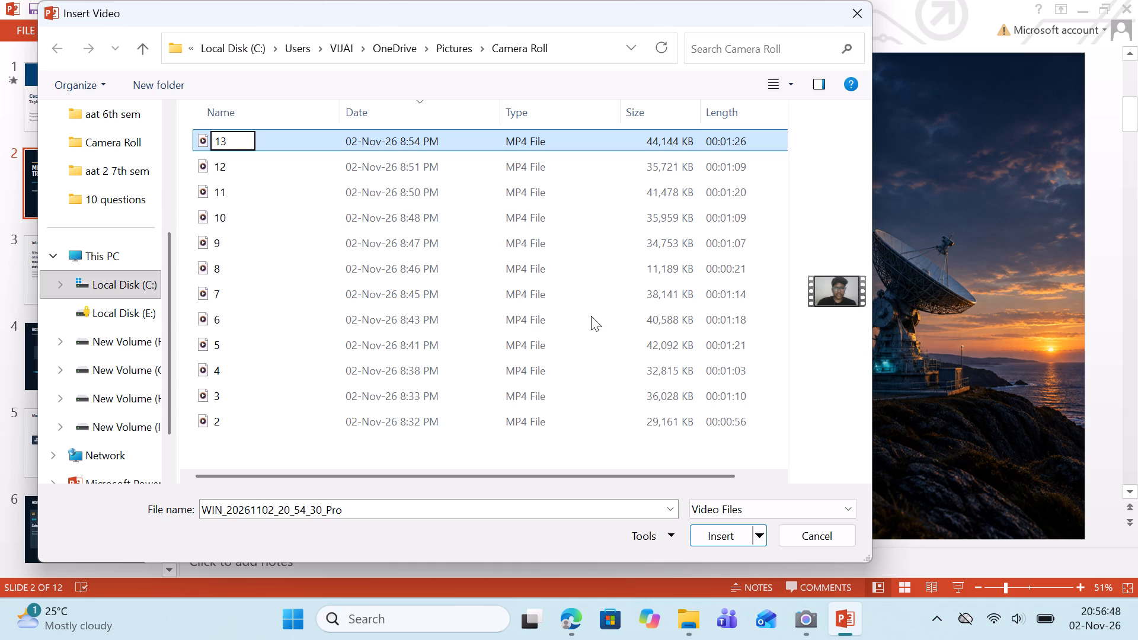
click(724, 535)
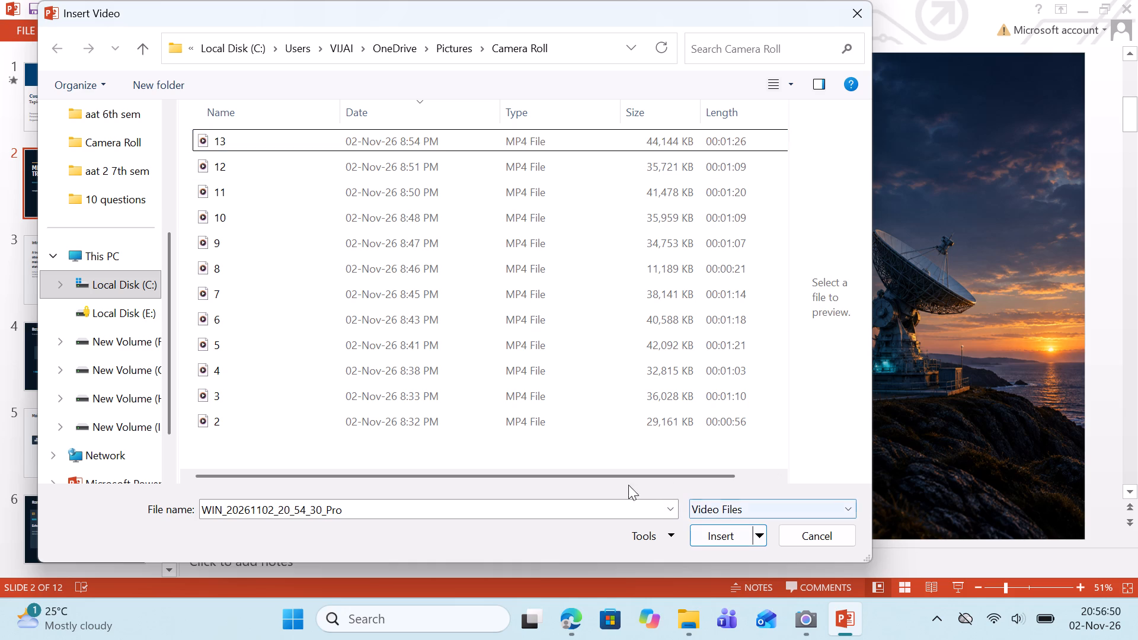
Insert video 2 from the Camera Roll folder onto slide 2, the Missile Tracking Radar title slide.
click(404, 423)
click(718, 521)
click(712, 534)
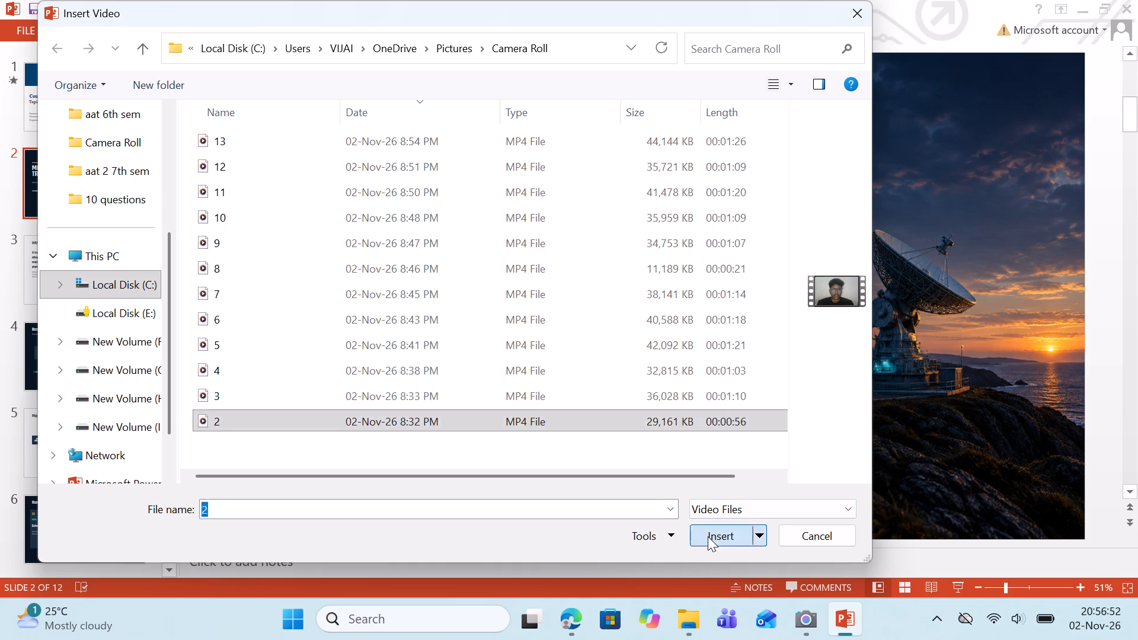
Insert video 3 from the Camera Roll folder onto slide 3, Introduction and Purpose.
click(103, 258)
click(124, 40)
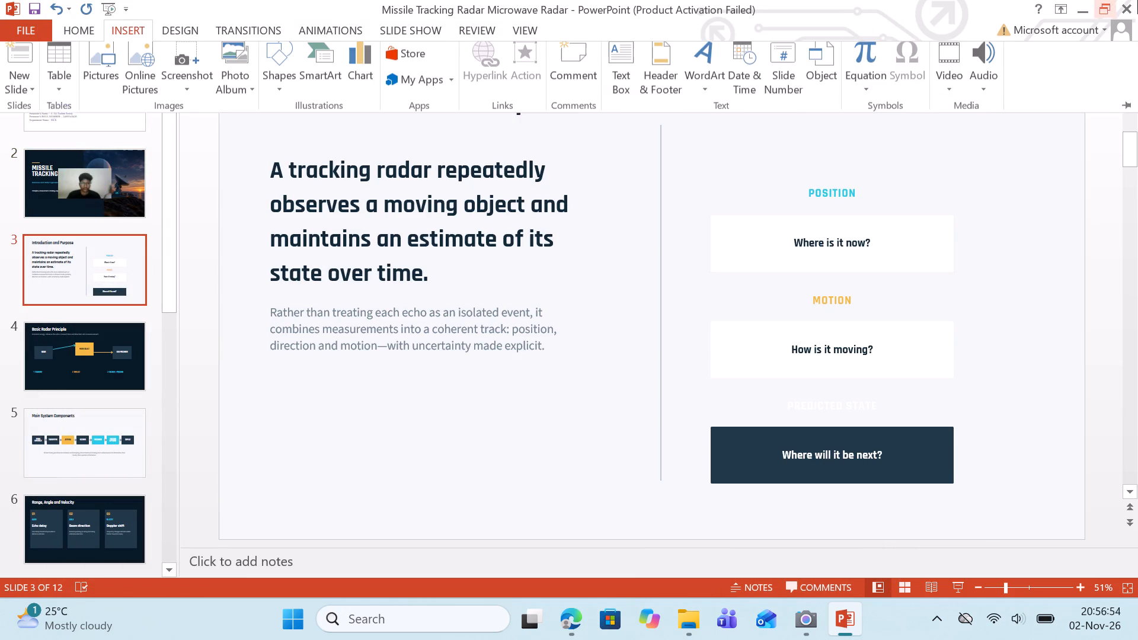
click(942, 82)
click(967, 141)
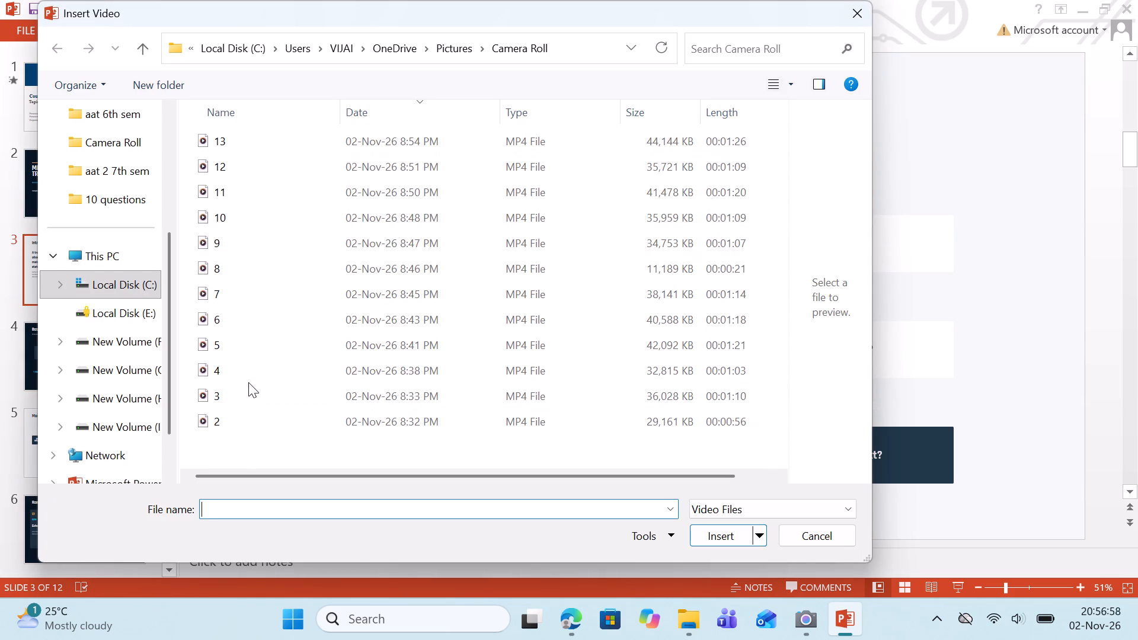
click(254, 388)
click(714, 538)
Insert video 4 from the Camera Roll folder onto slide 4, Basic Radar Principle.
click(83, 352)
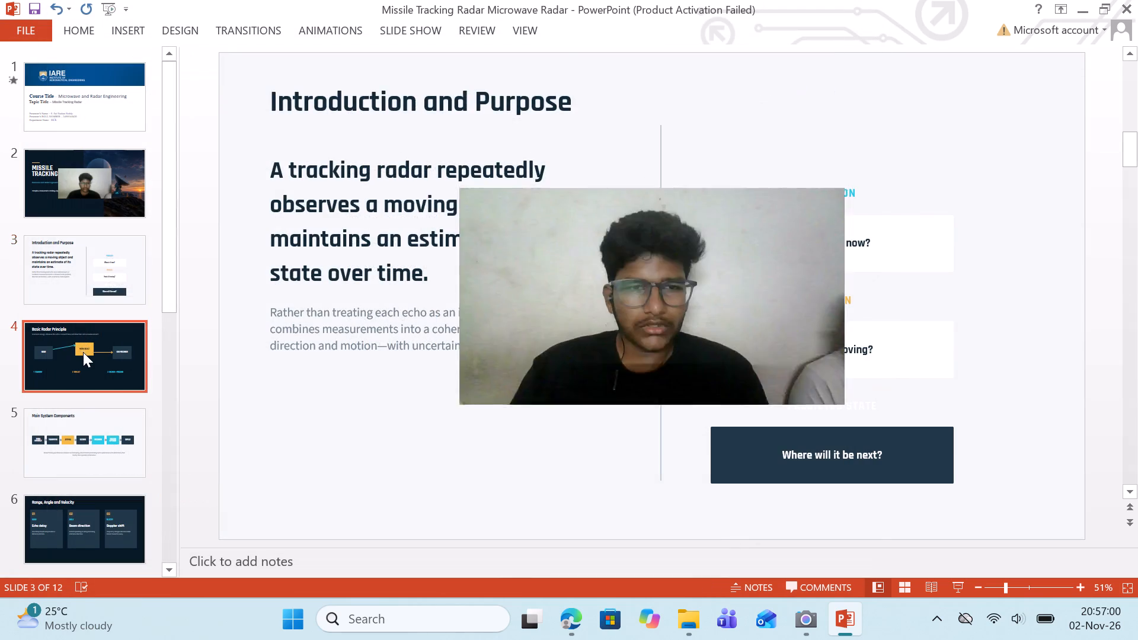
click(136, 30)
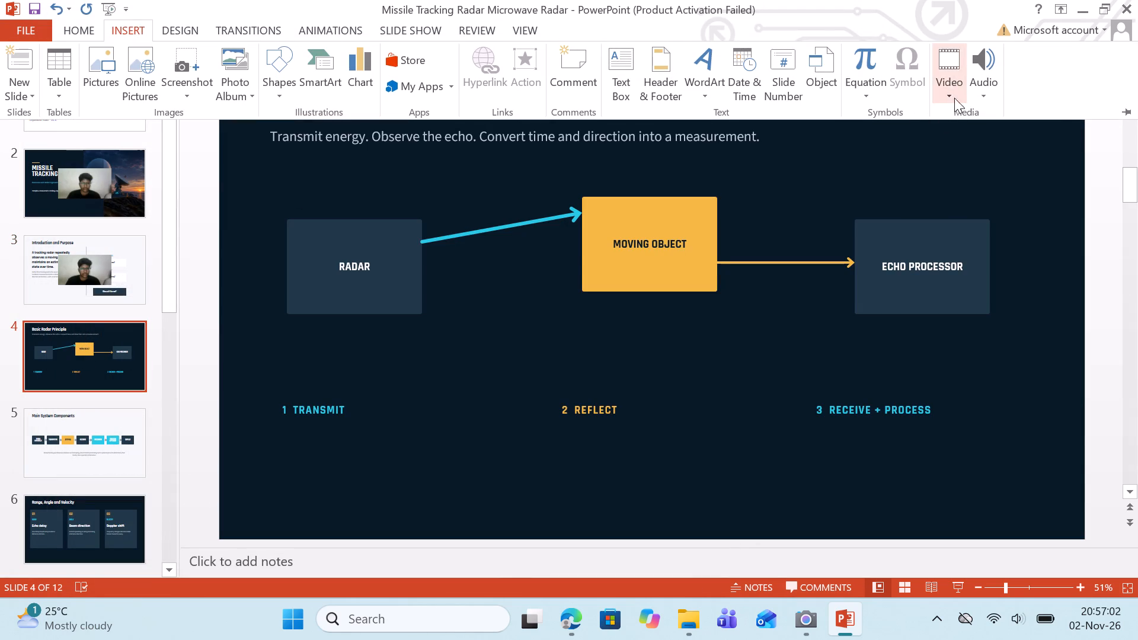
click(948, 89)
click(949, 137)
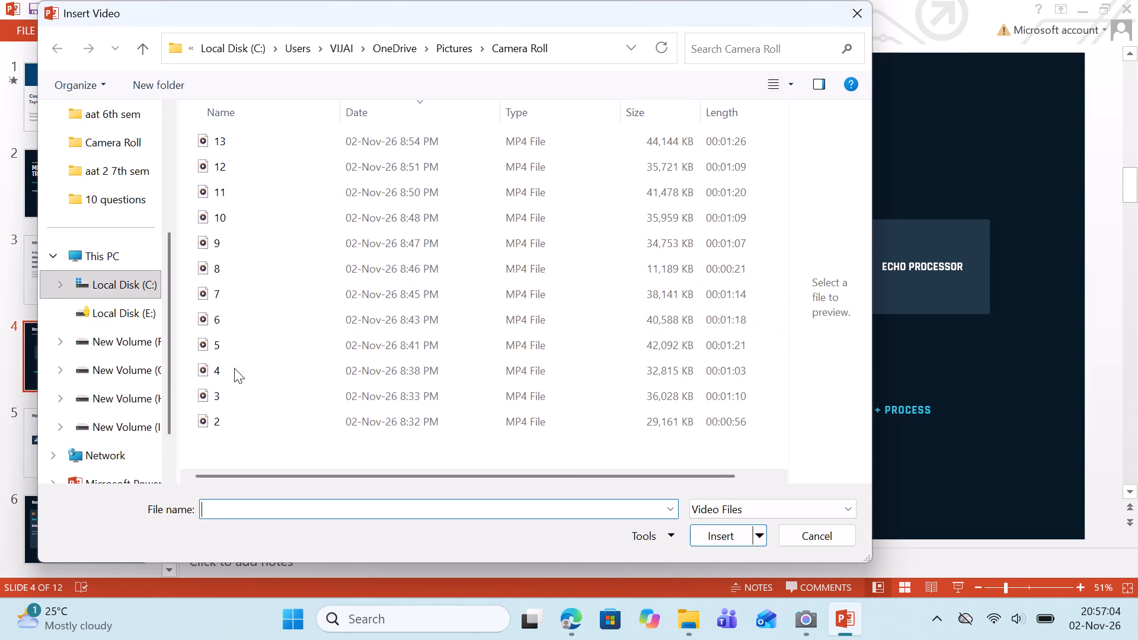
click(232, 377)
click(730, 537)
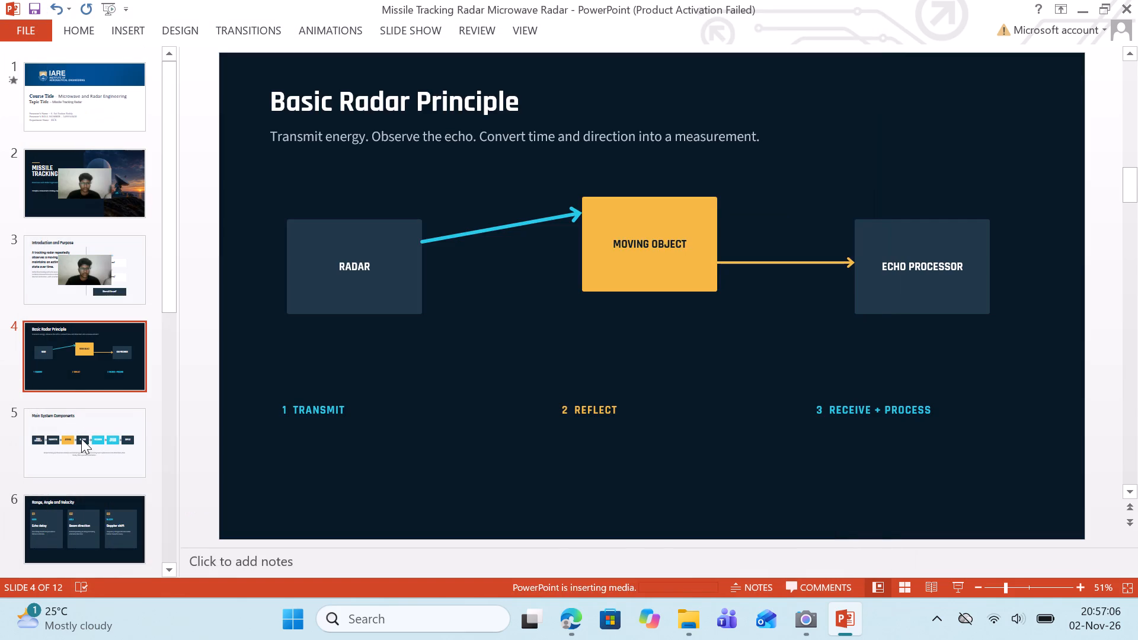
Insert video 5 from the Camera Roll folder onto slide 5, Main System Components.
click(81, 439)
scroll(76, 219, down, 6)
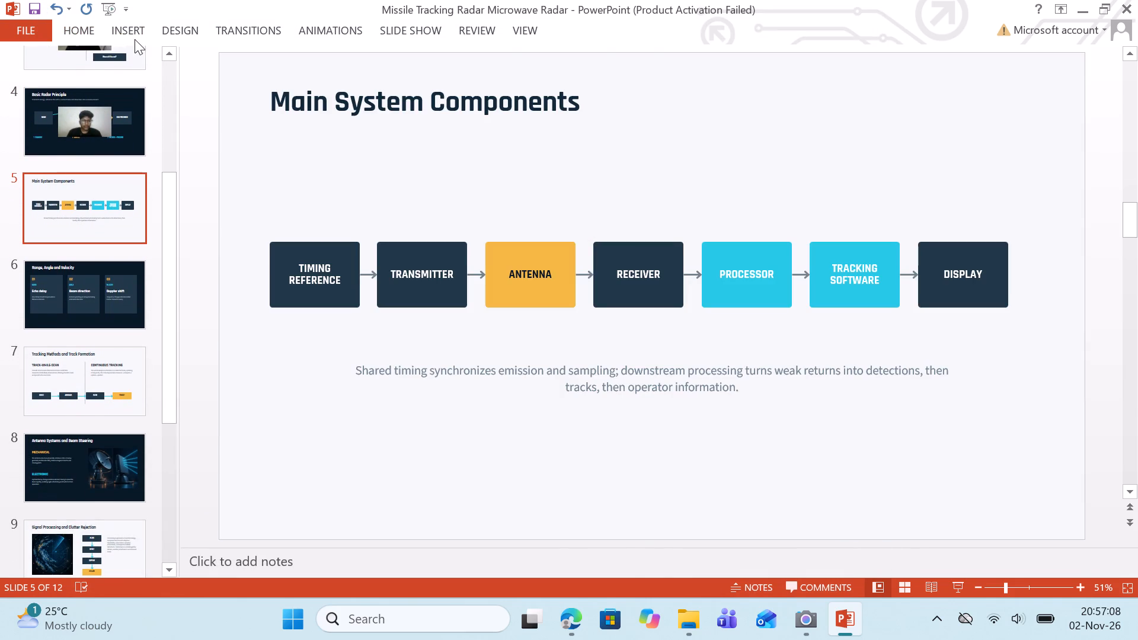
click(135, 39)
click(948, 94)
click(967, 134)
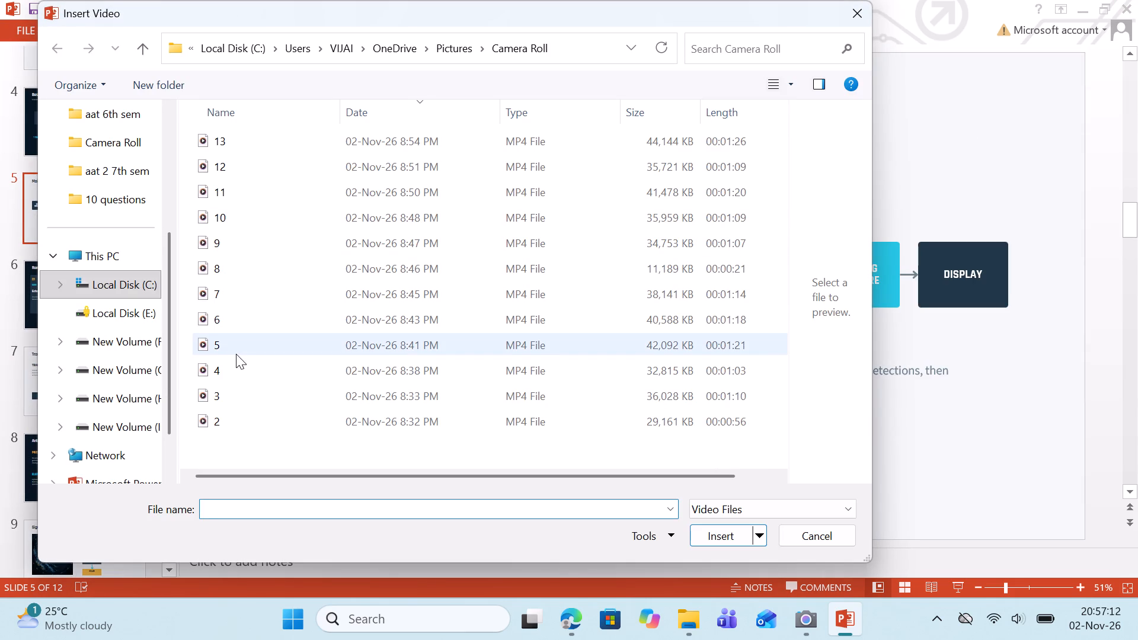
click(243, 347)
click(737, 539)
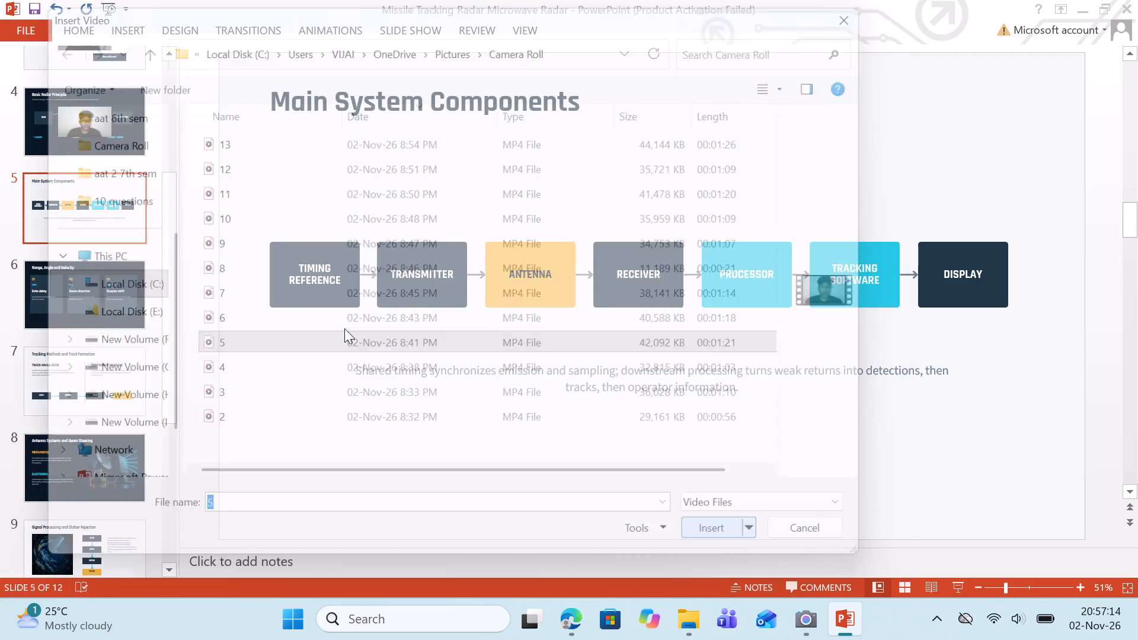
Insert video 6 from the Camera Roll folder onto slide 6, Range, Angle and Velocity.
click(60, 295)
click(121, 30)
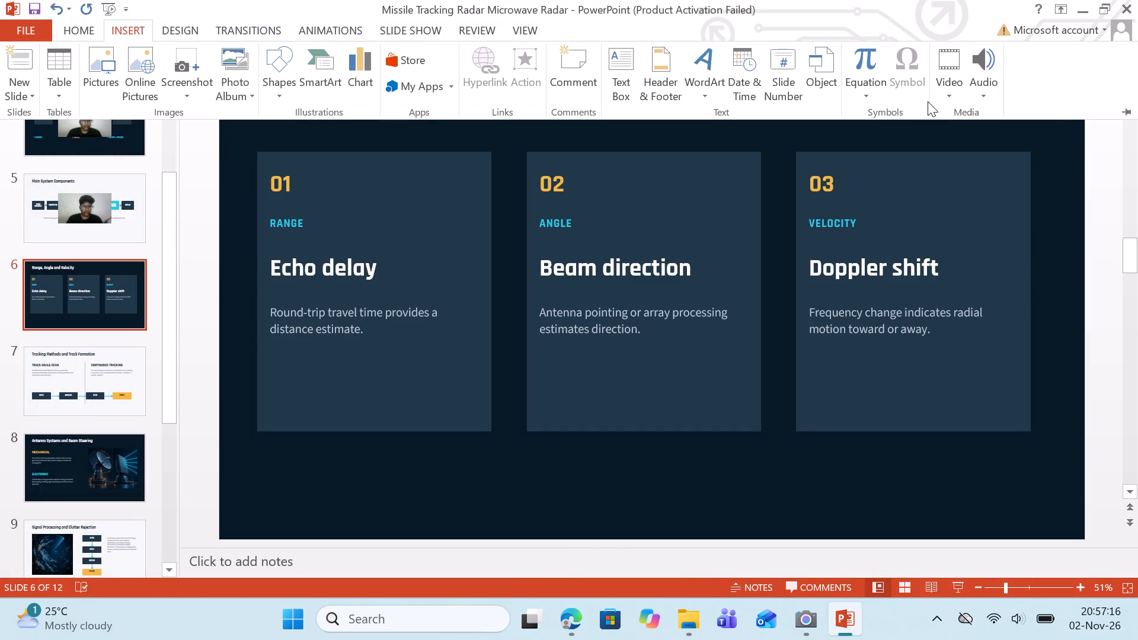
click(950, 91)
click(991, 131)
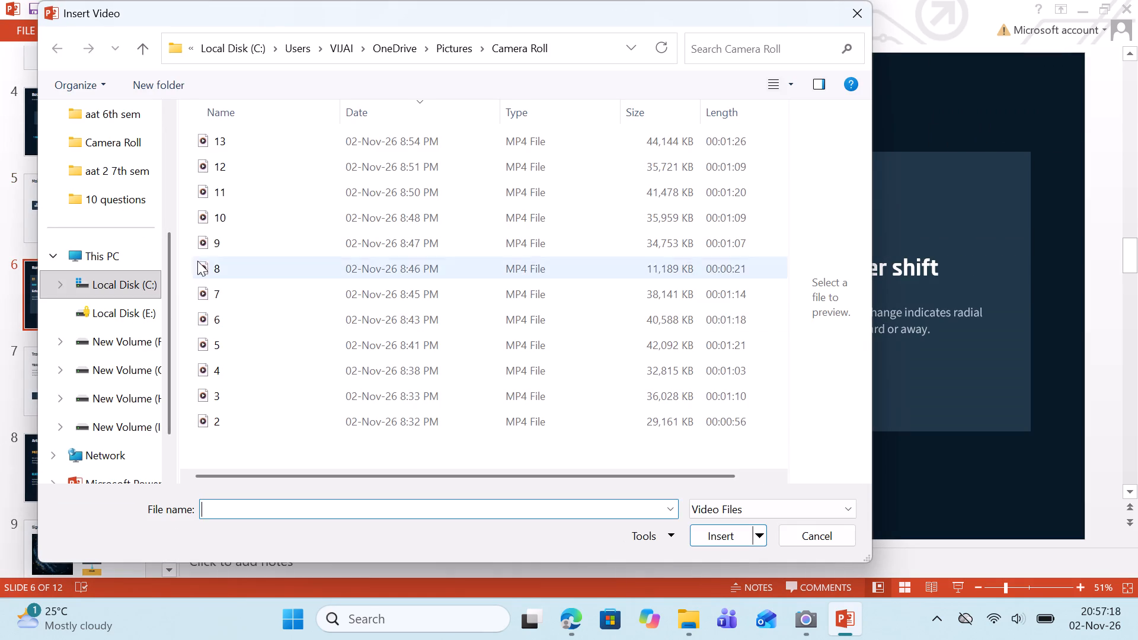
click(236, 316)
click(741, 531)
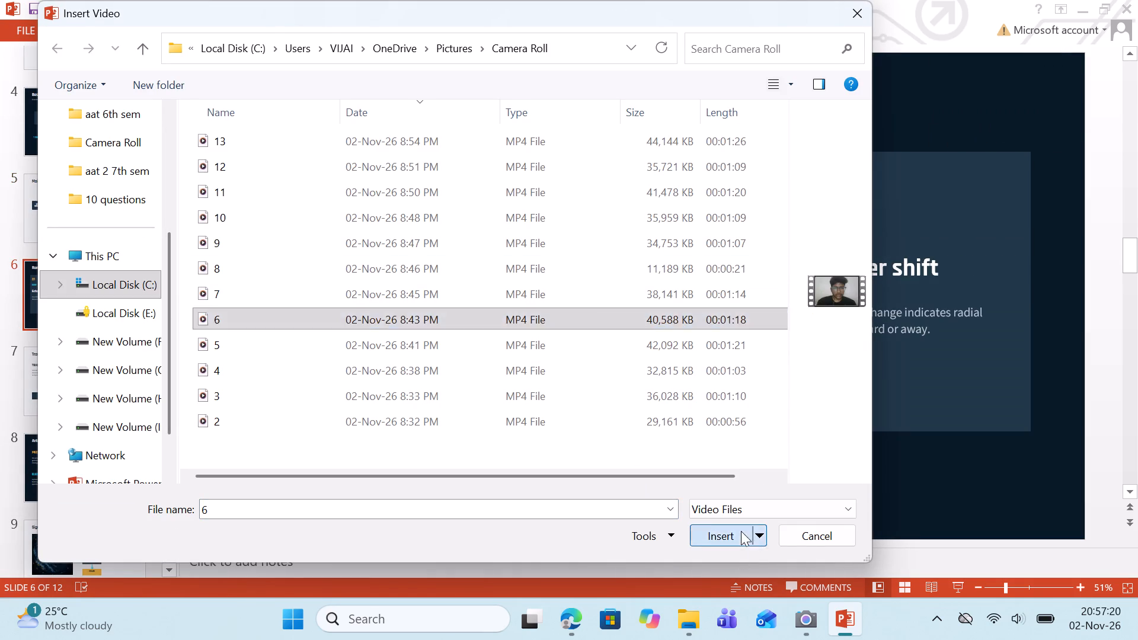
Insert video 7 from the Camera Roll folder onto slide 7, Tracking Methods and Track Formation.
click(124, 383)
click(119, 28)
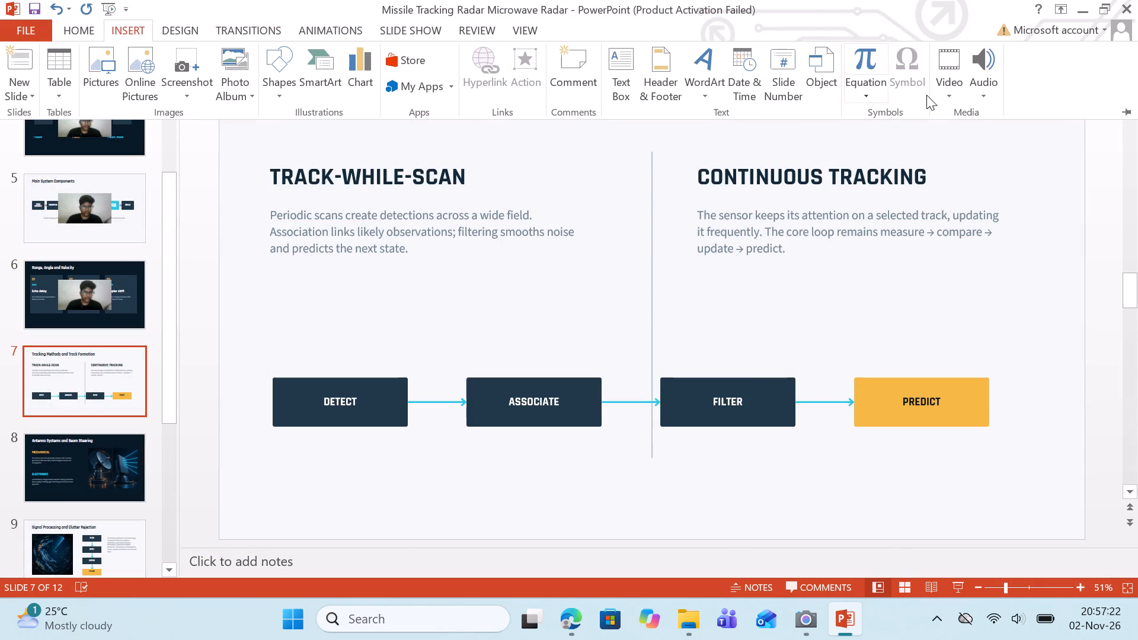
click(952, 96)
click(955, 130)
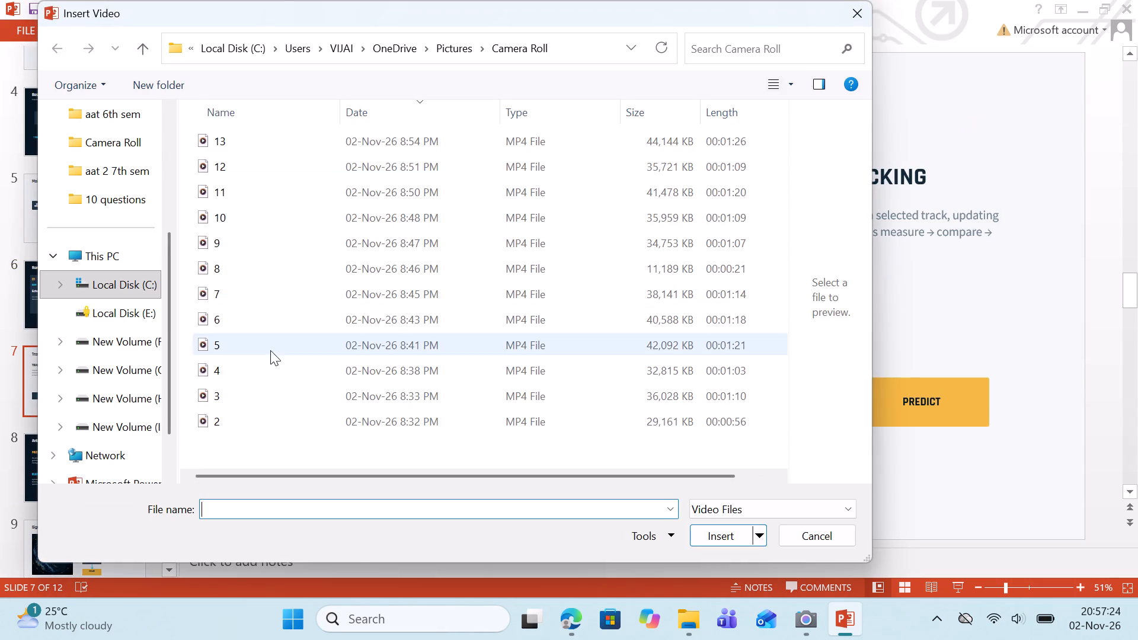
click(254, 296)
click(733, 524)
Insert video 8 from the Camera Roll folder onto slide 8, Antenna Systems and Beam Steering.
scroll(19, 178, down, 2)
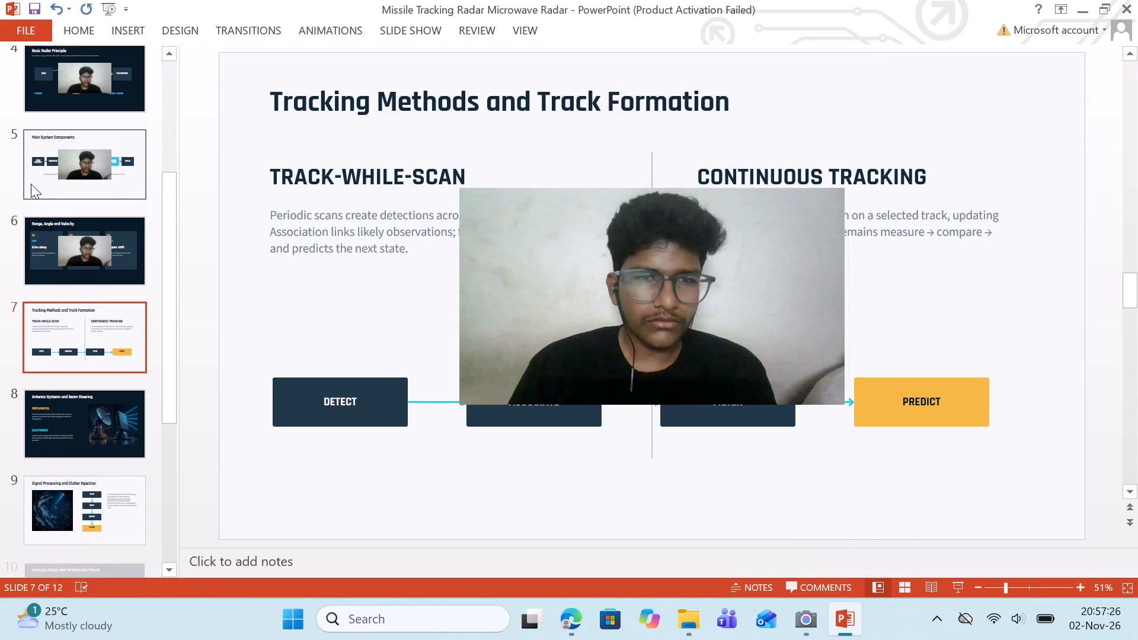
scroll(31, 184, down, 1)
click(76, 366)
click(127, 32)
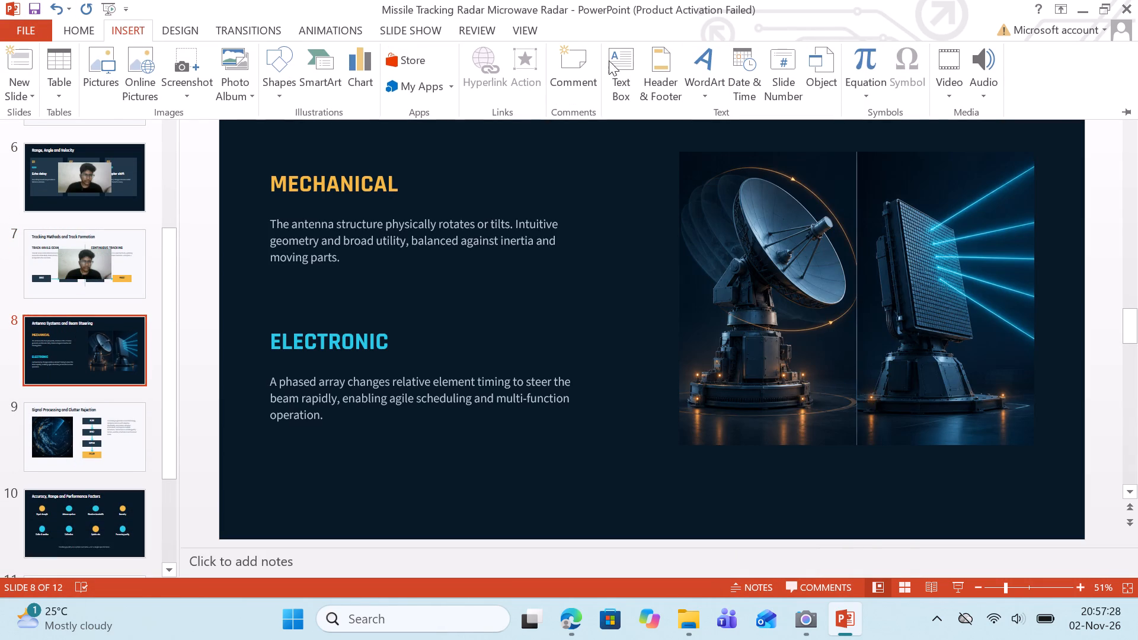
click(932, 94)
click(958, 129)
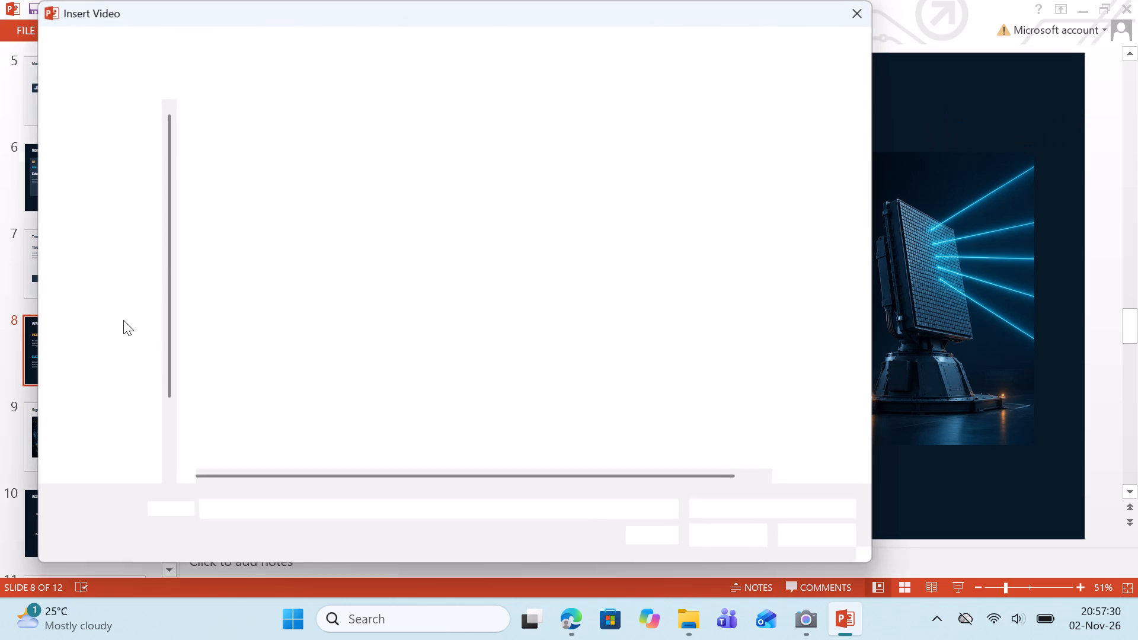
click(280, 261)
click(727, 532)
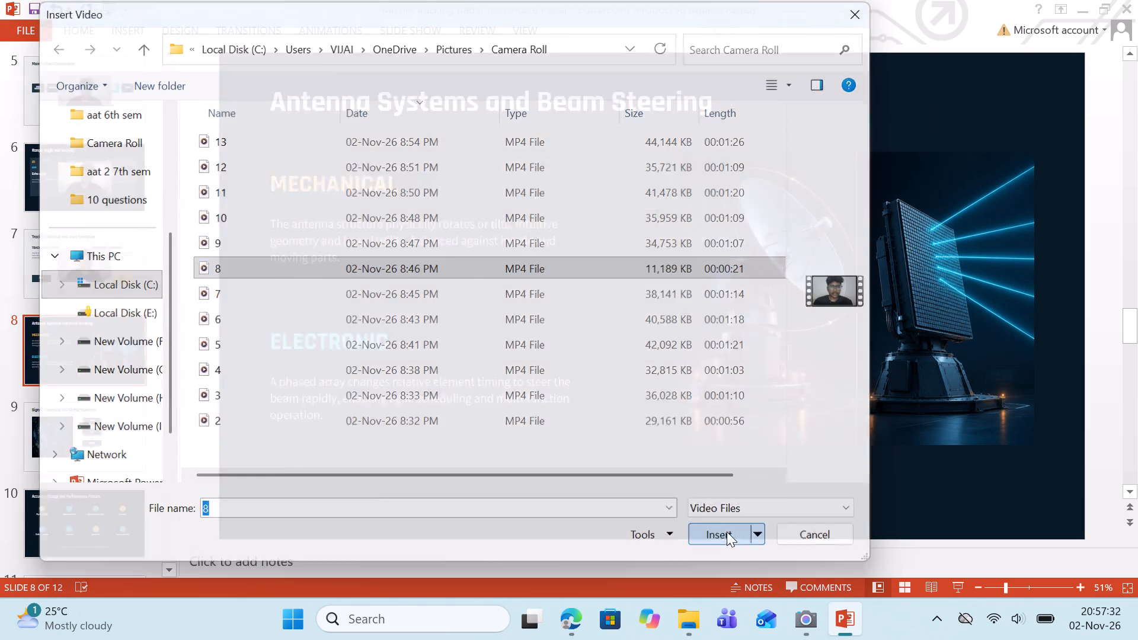
Insert video 9 from the Camera Roll folder onto slide 9, Signal Processing and Clutter Rejection.
scroll(62, 226, down, 2)
click(68, 393)
click(69, 395)
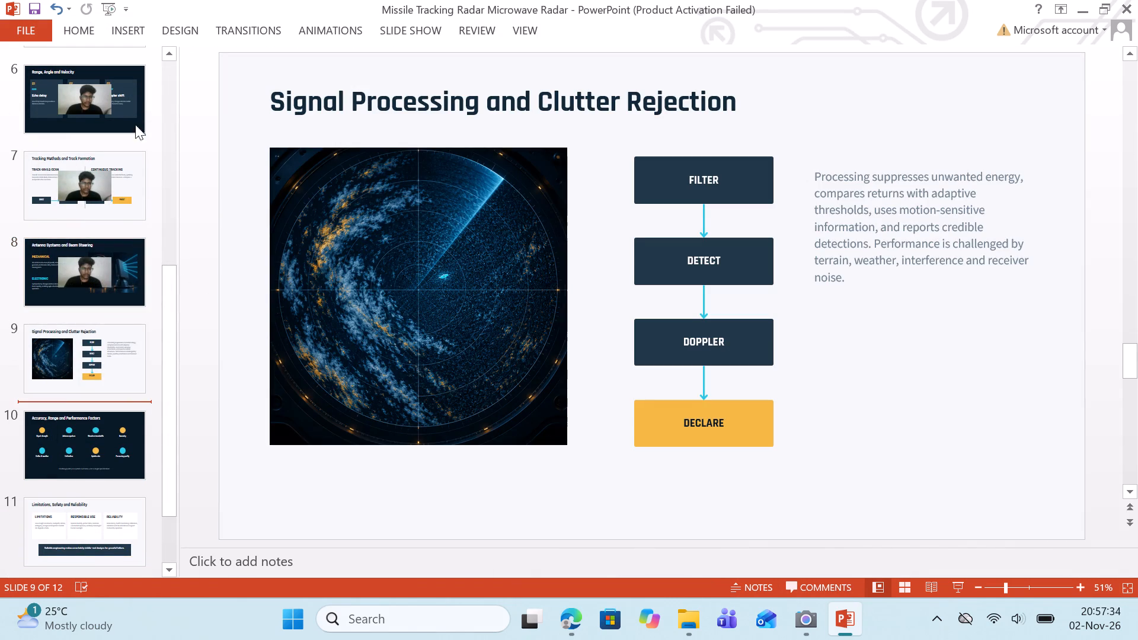
click(91, 358)
click(137, 28)
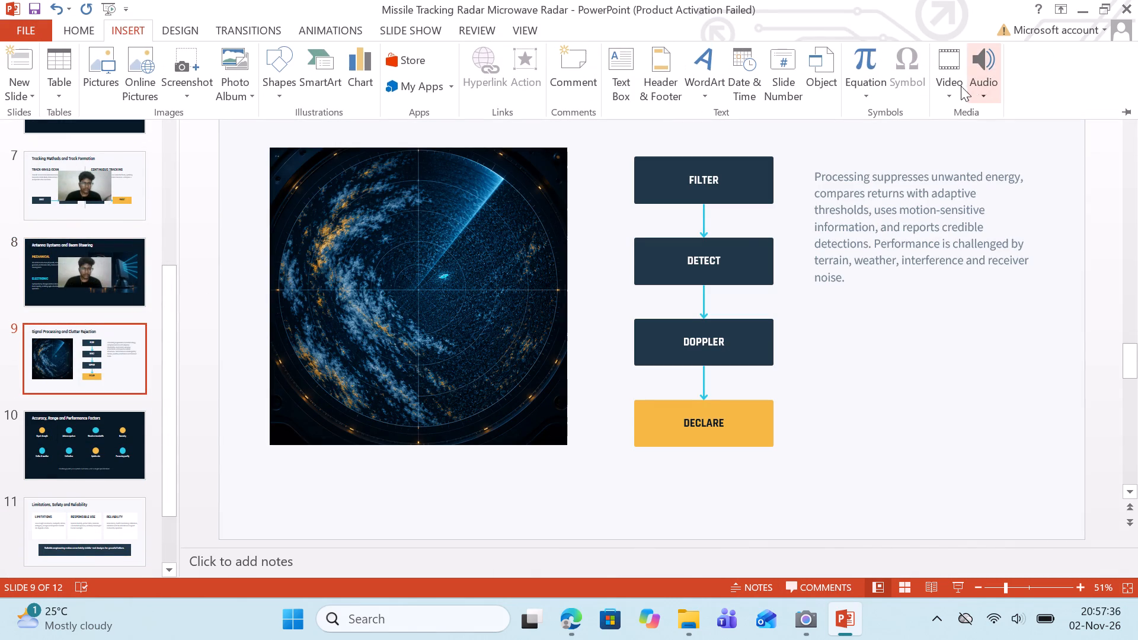
click(955, 85)
click(955, 137)
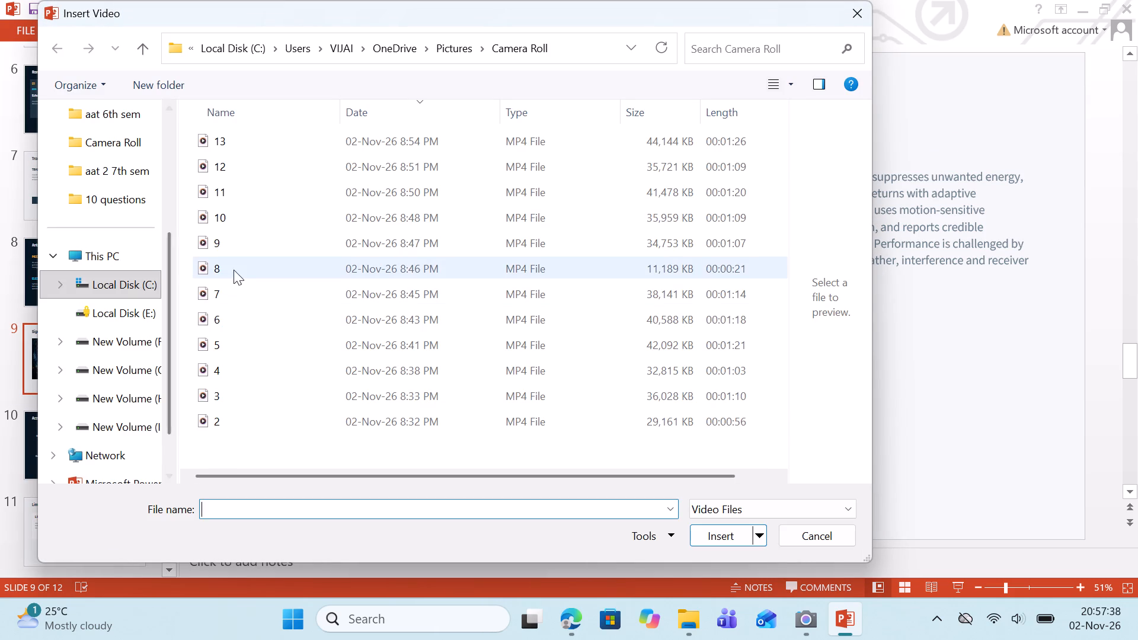
click(243, 245)
click(732, 534)
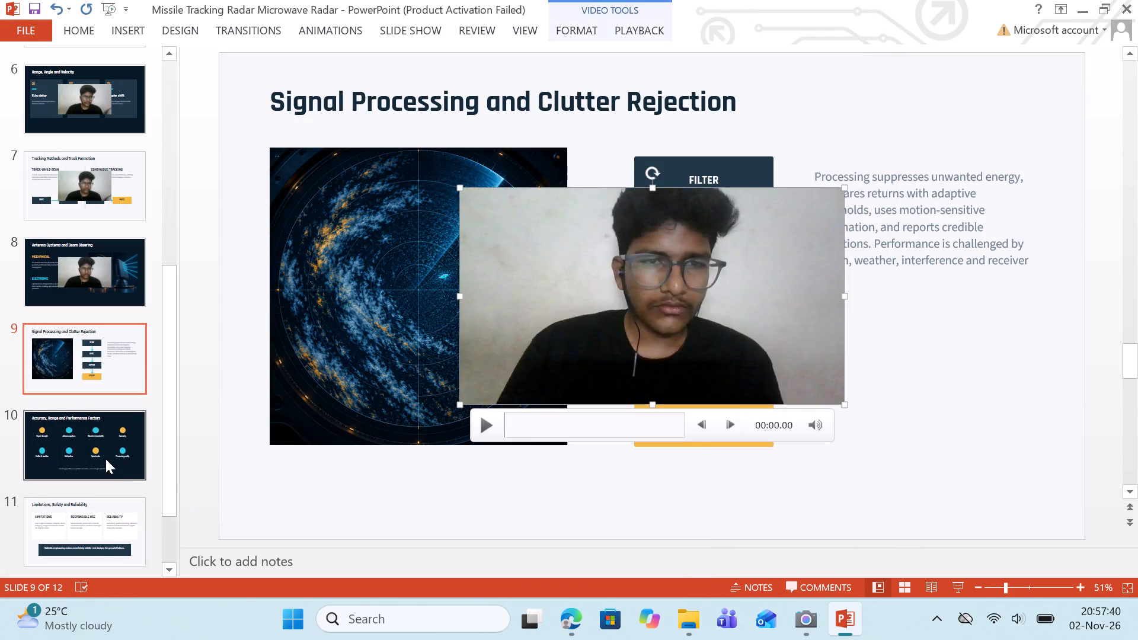
Insert video 10 from the Camera Roll folder onto slide 10, Accuracy, Range and Performance Factors.
click(104, 459)
scroll(98, 155, down, 3)
scroll(101, 91, down, 3)
click(135, 31)
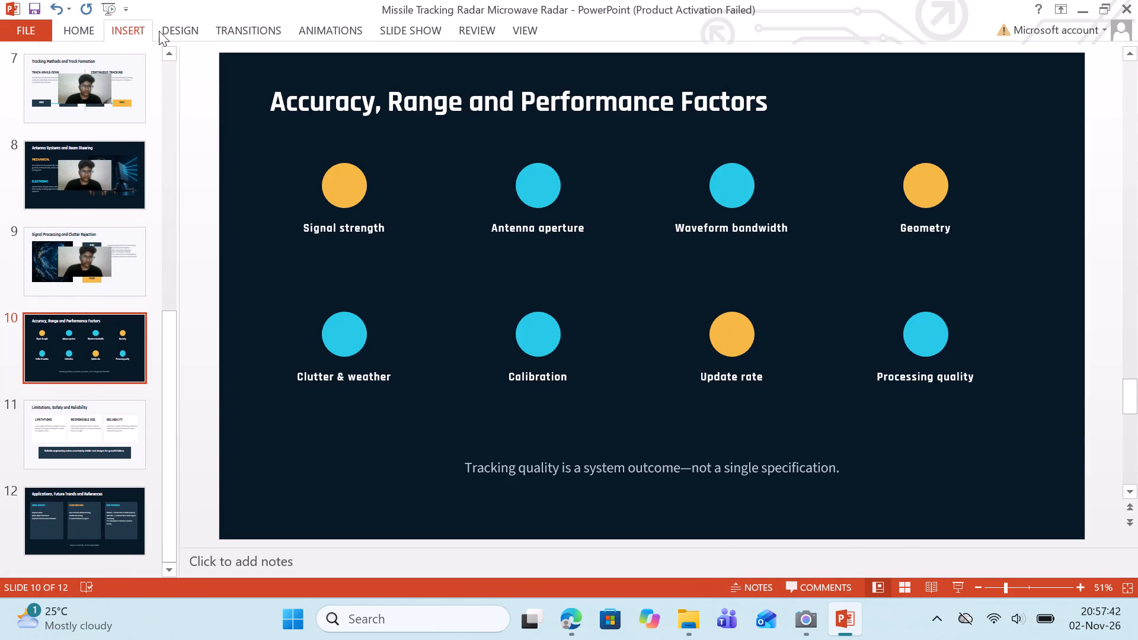
click(955, 91)
click(957, 136)
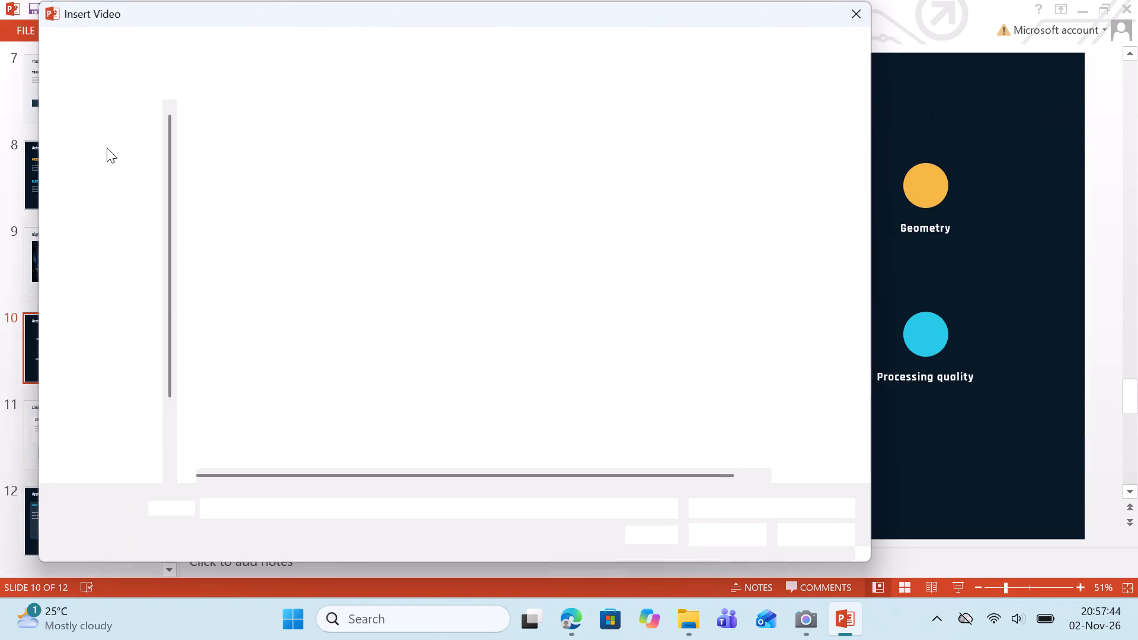
click(249, 213)
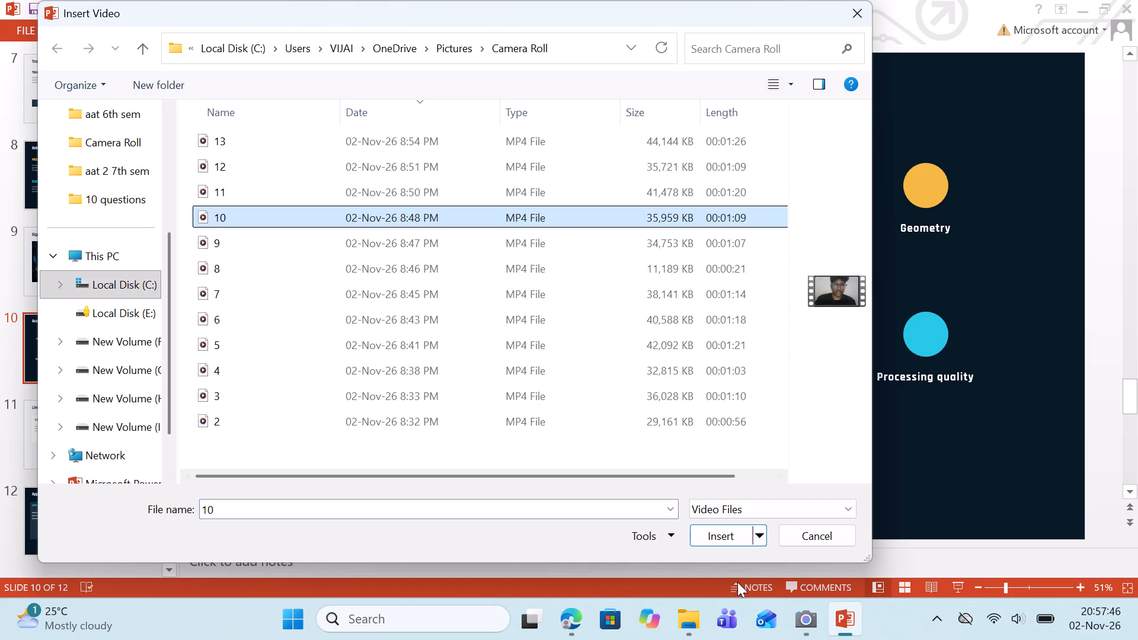
click(719, 534)
Insert video 11 from the Camera Roll folder onto slide 11, Limitations, Safety and Reliability.
click(62, 430)
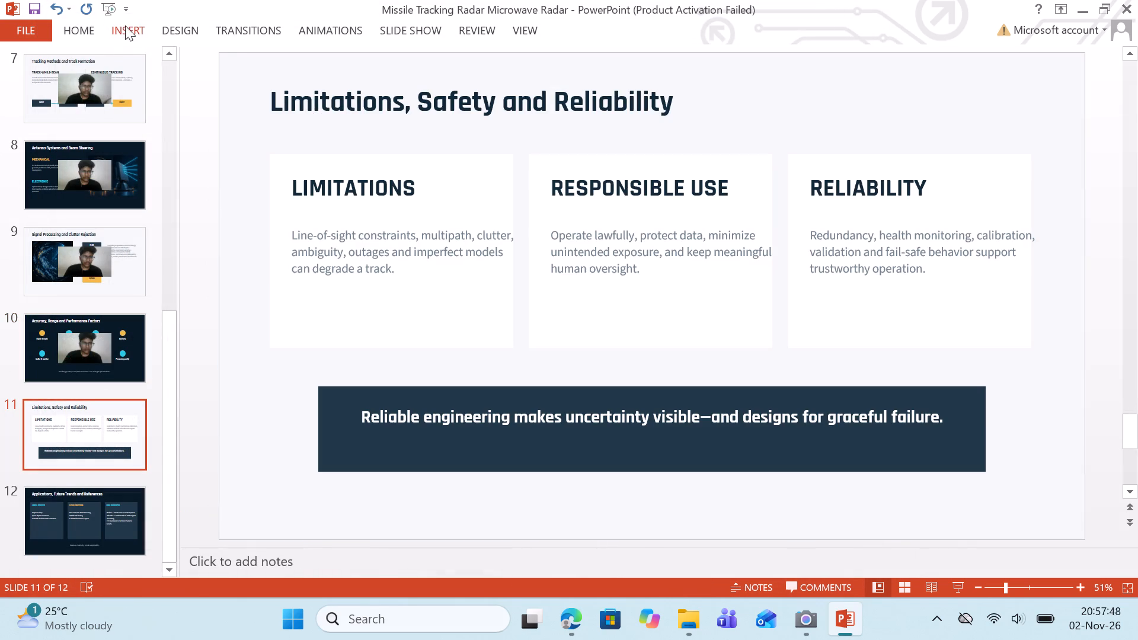
click(126, 27)
click(944, 81)
click(970, 140)
click(263, 182)
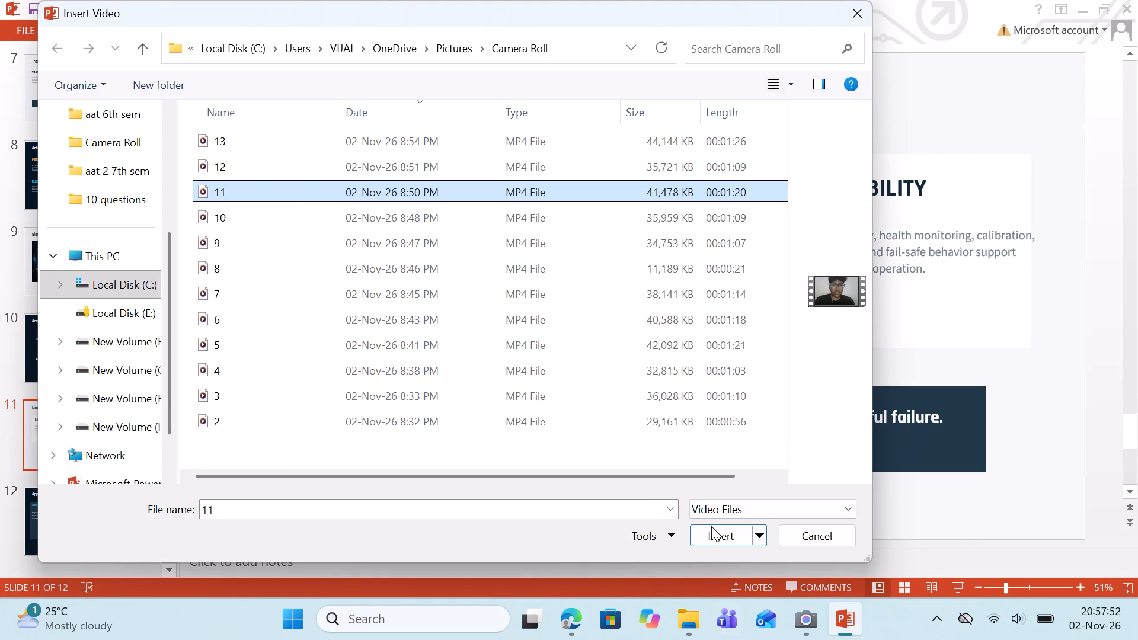
click(711, 526)
Insert video 13 from the Camera Roll folder onto slide 12, Applications, Future Trends and References.
scroll(117, 347, down, 2)
click(76, 530)
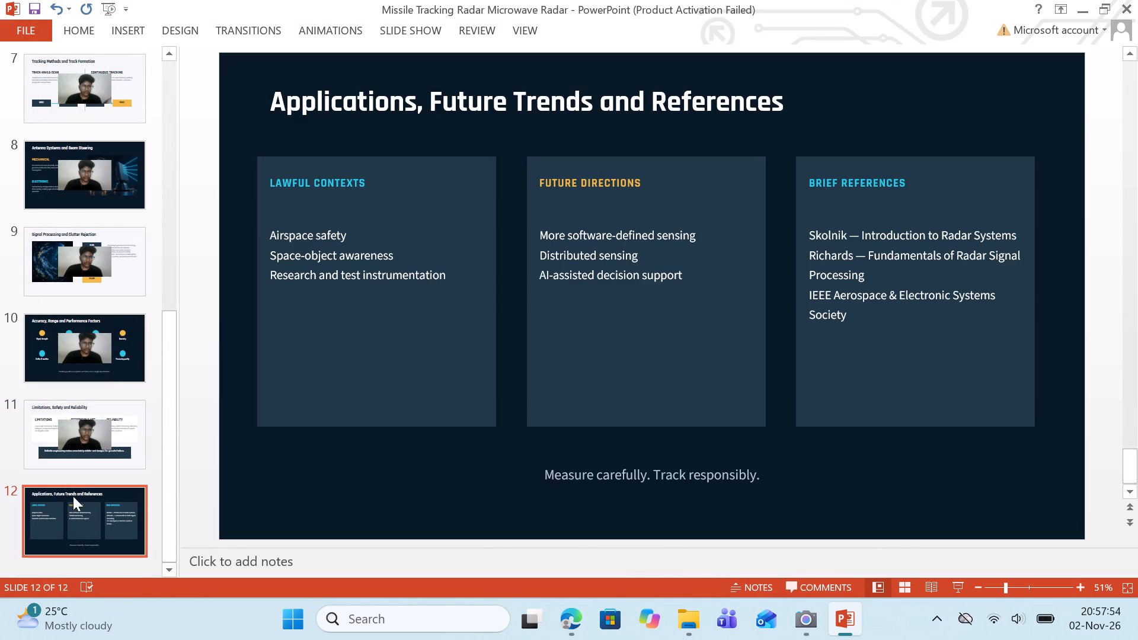
click(123, 35)
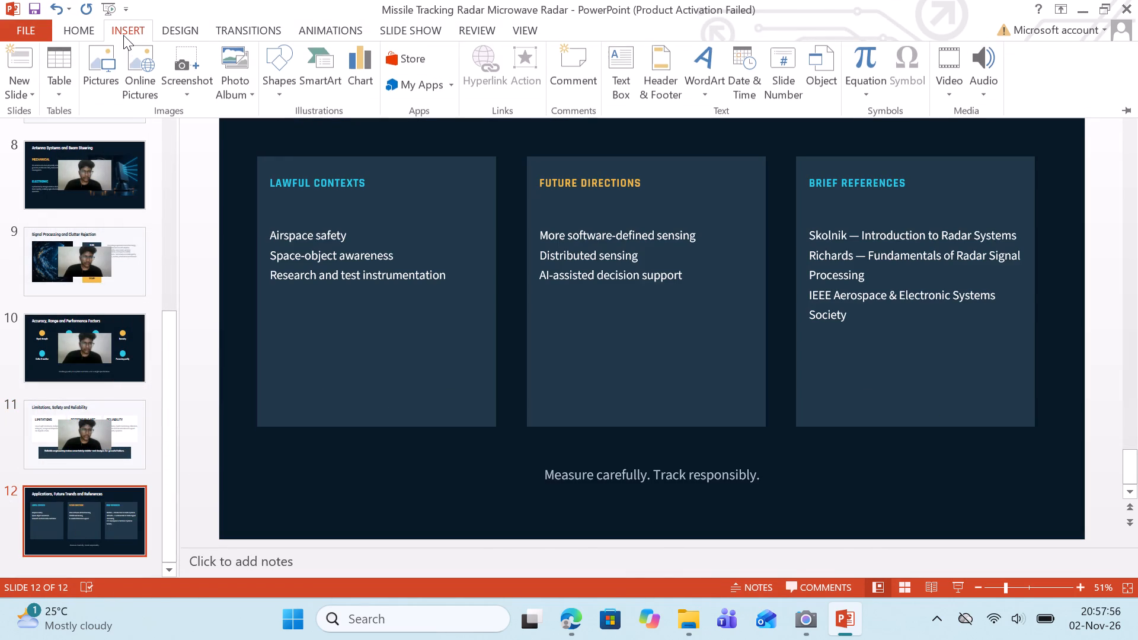
click(951, 91)
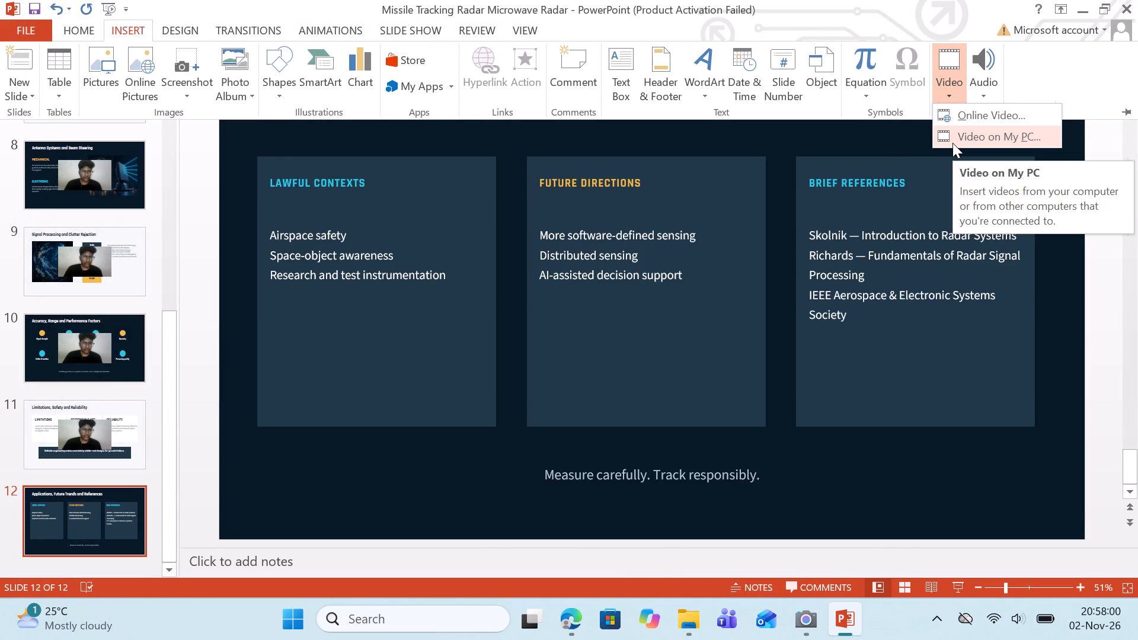
click(952, 143)
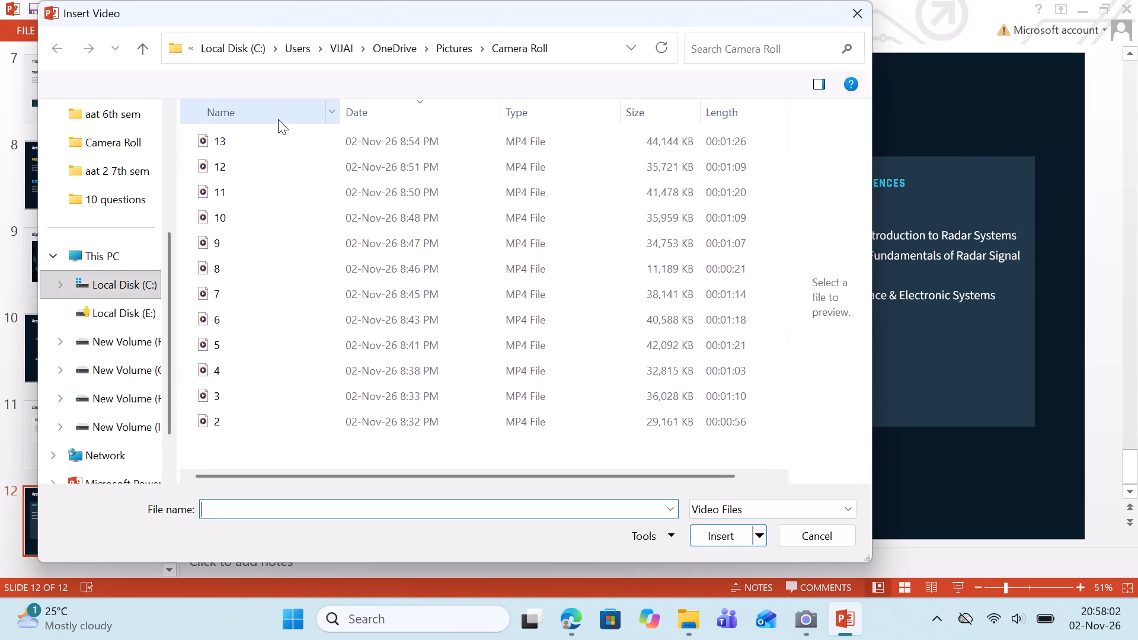
click(315, 169)
click(327, 145)
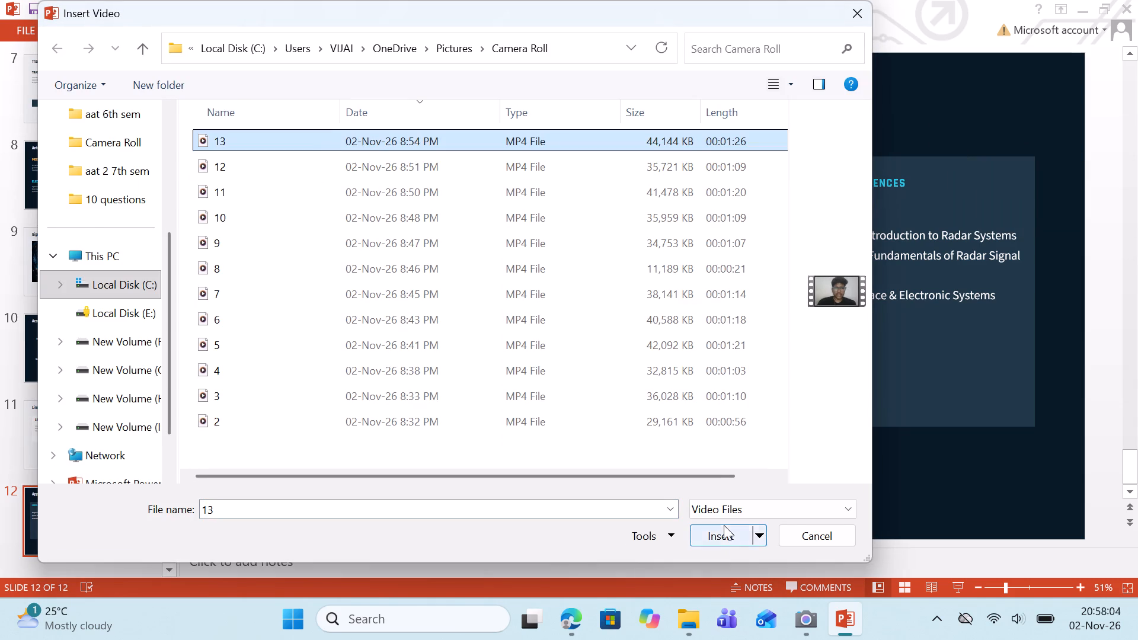
click(724, 525)
Delete the "Measure carefully. Track responsibly." text box from slide 12 and go back to slide 11.
click(656, 471)
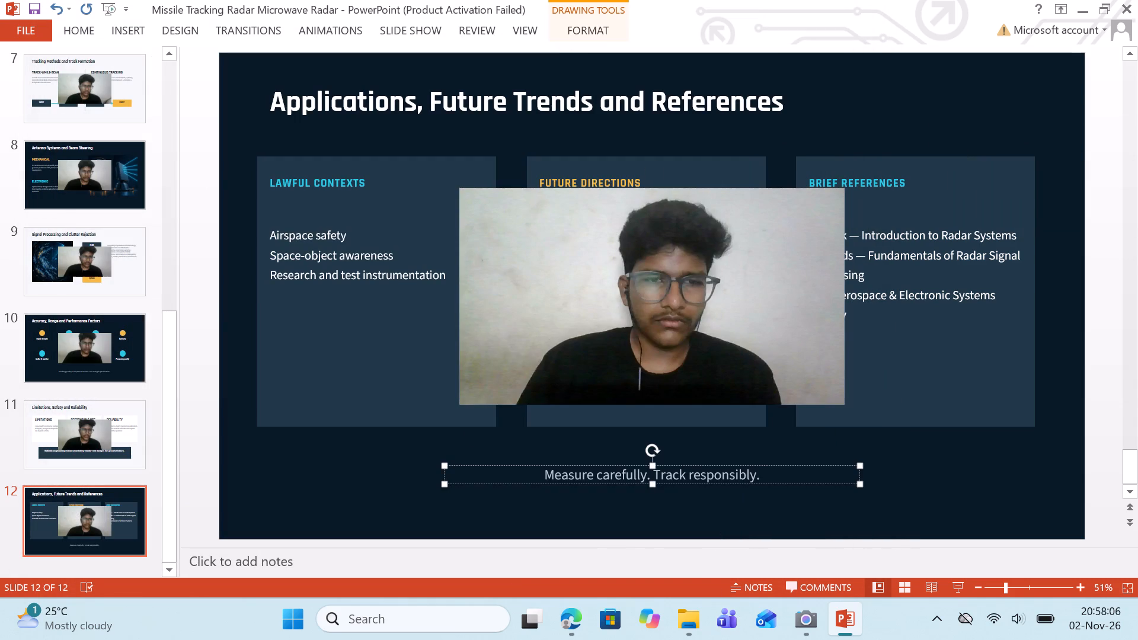
click(784, 461)
key(Delete)
click(143, 411)
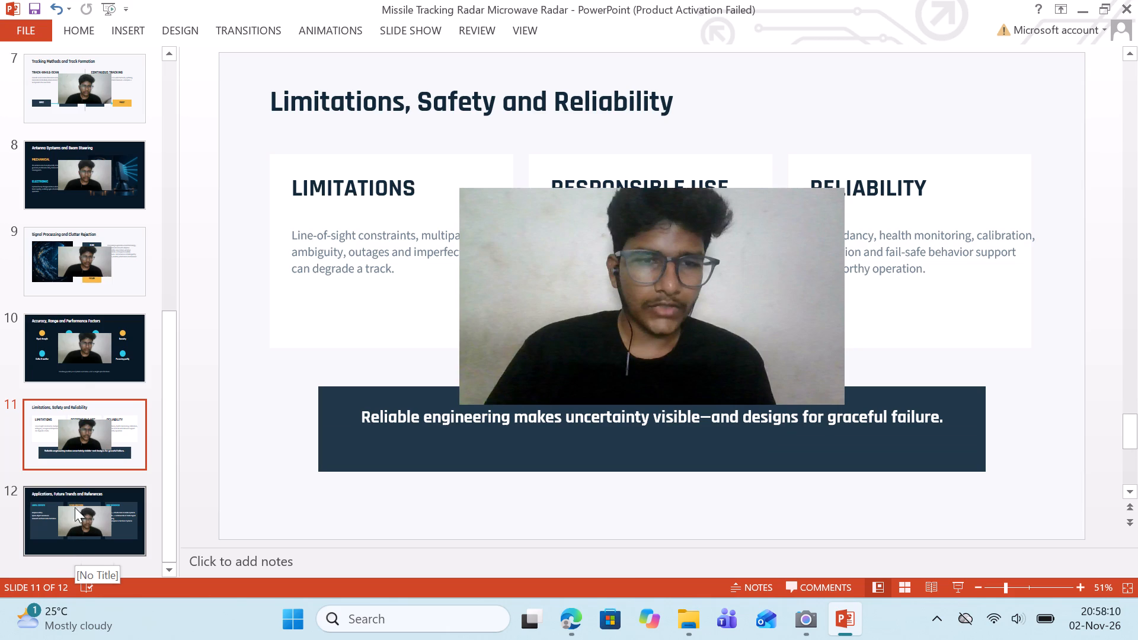
Shrink the camera video on slide 2, Missile Tracking Radar, to about a fifth of the slide's width and place it in the lower-left corner.
click(94, 503)
scroll(90, 353, down, 1)
scroll(85, 111, up, 9)
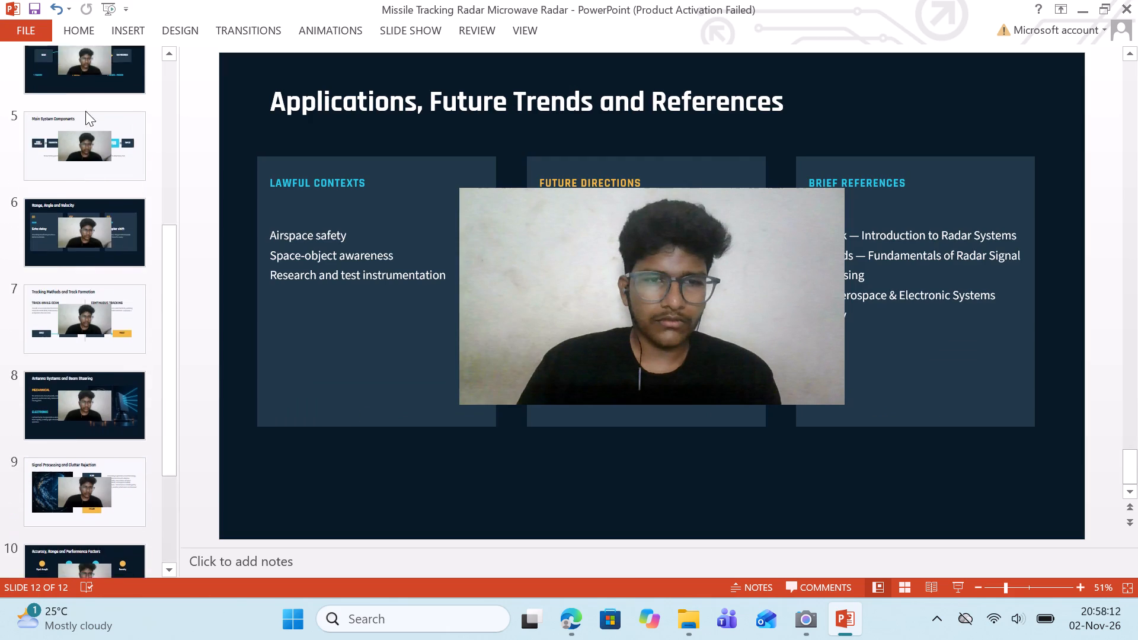
scroll(85, 111, up, 3)
scroll(123, 209, up, 3)
click(65, 161)
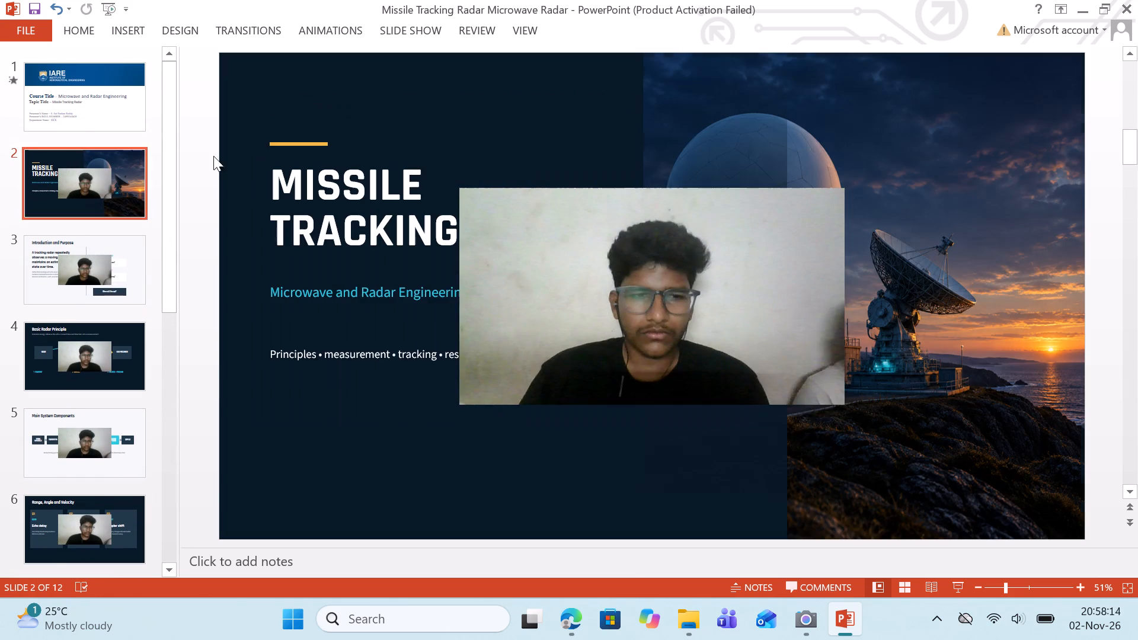
click(590, 392)
drag(845, 190, 608, 350)
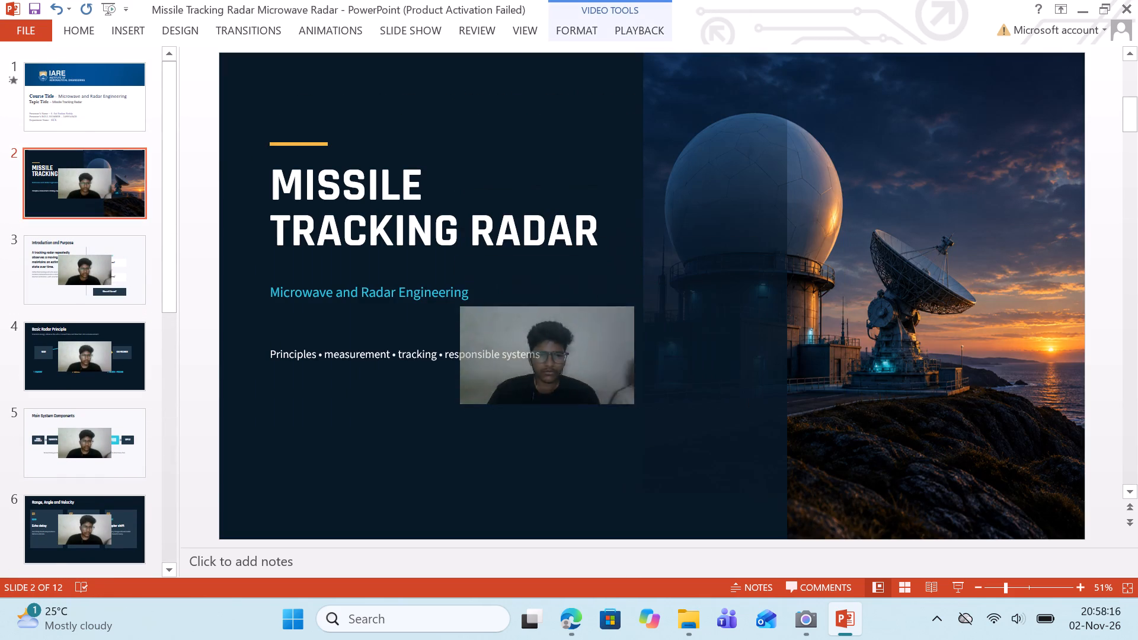
drag(608, 350, 567, 371)
drag(509, 366, 219, 478)
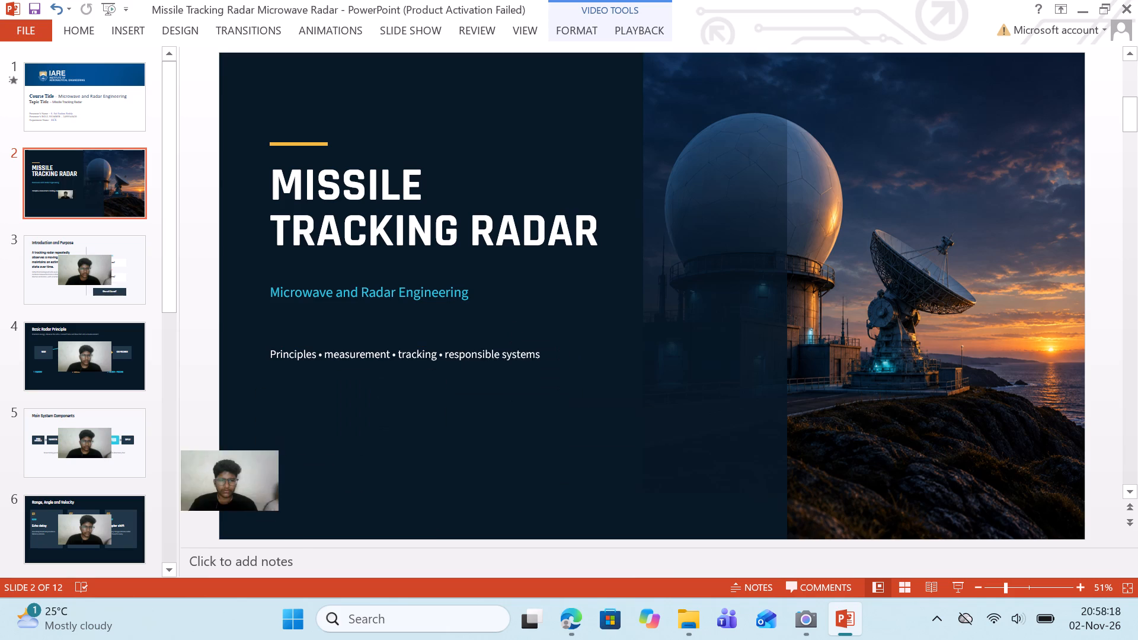
drag(219, 478, 266, 497)
click(266, 497)
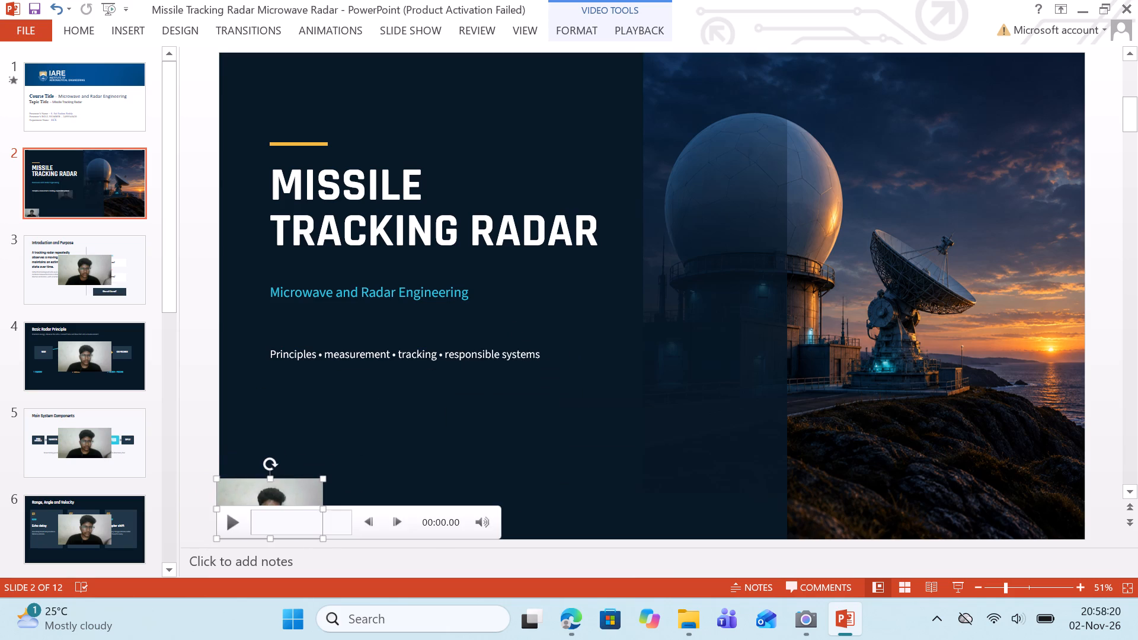
click(267, 493)
drag(327, 479, 404, 432)
Delete the "Principles • measurement • tracking • responsible systems" text box from slide 2.
click(431, 324)
click(437, 353)
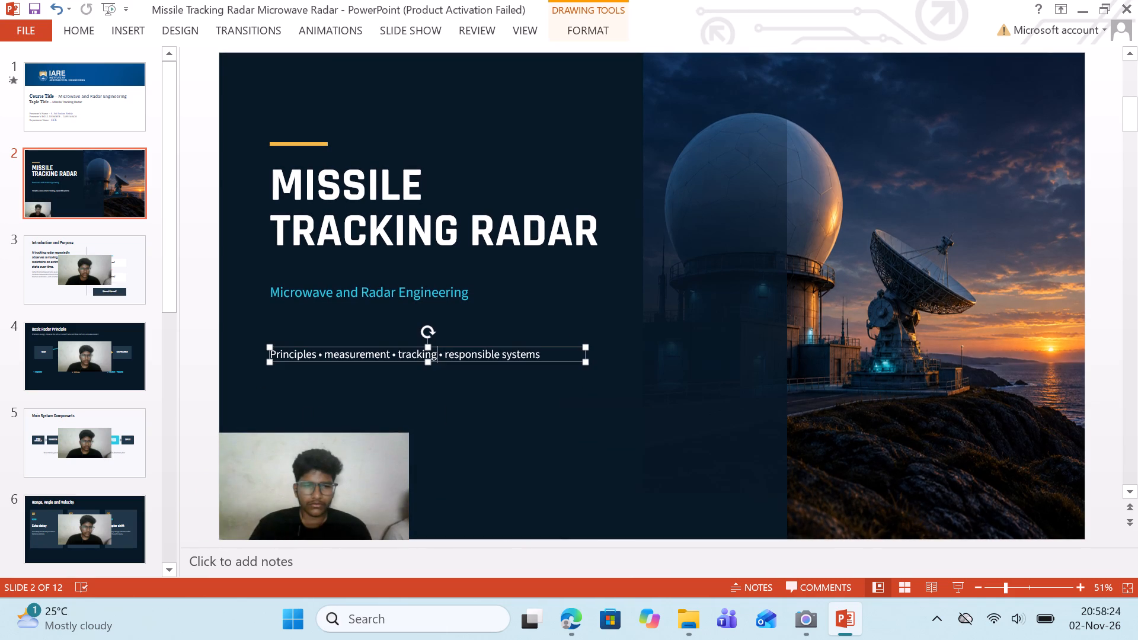
click(442, 345)
key(Delete)
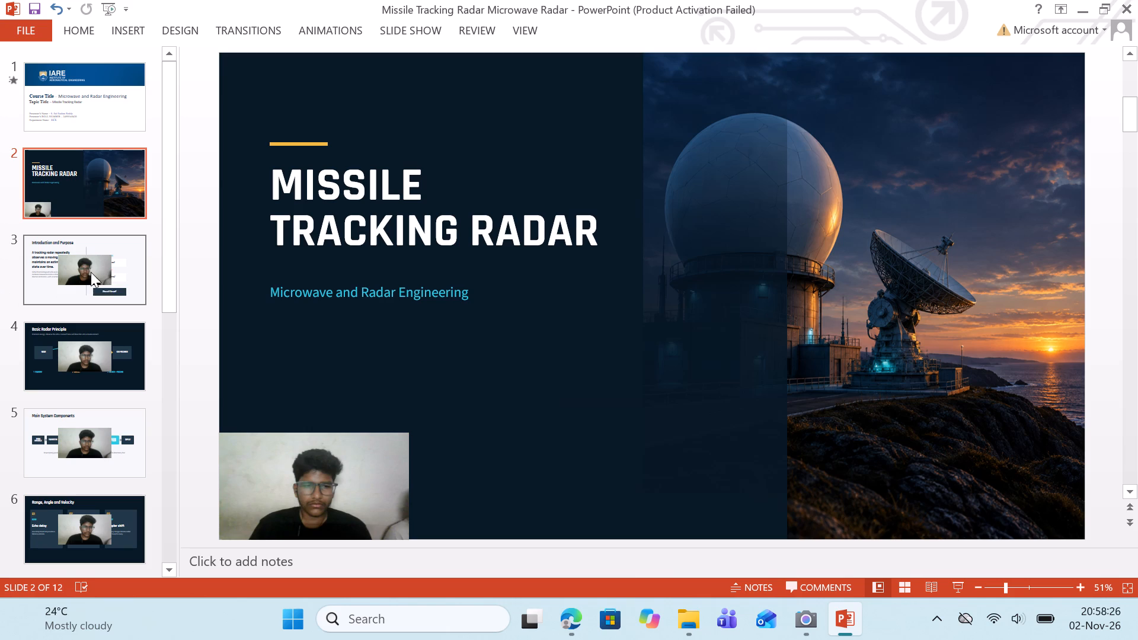
Shrink the camera video on slide 3, Introduction and Purpose, to about a quarter of the slide's width in the lower-left corner.
click(95, 270)
click(618, 266)
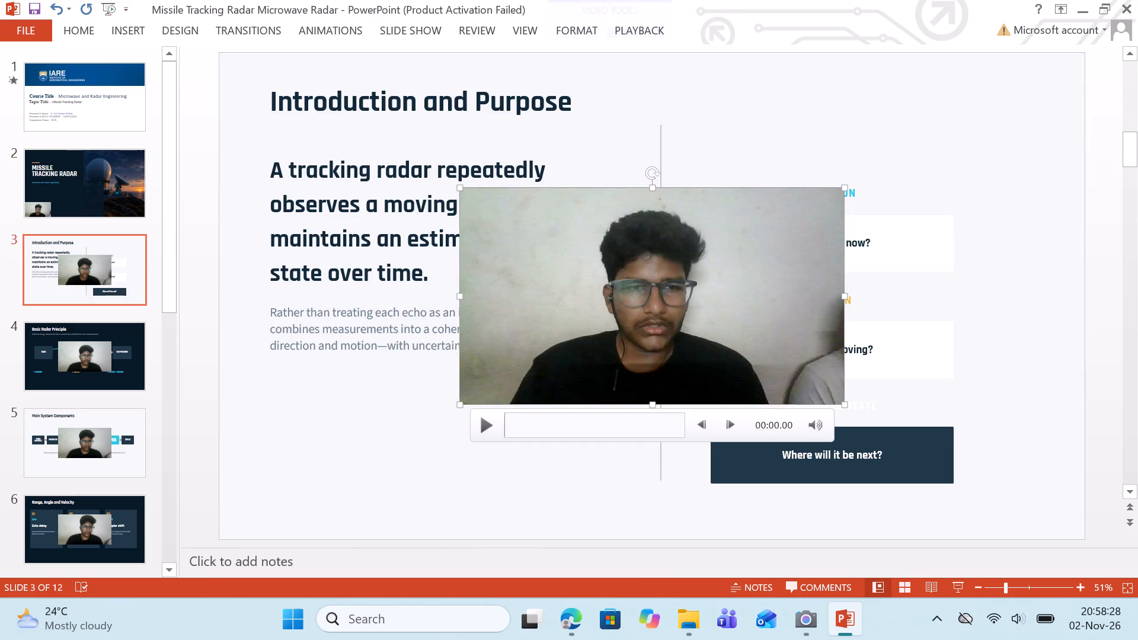
click(845, 183)
click(637, 287)
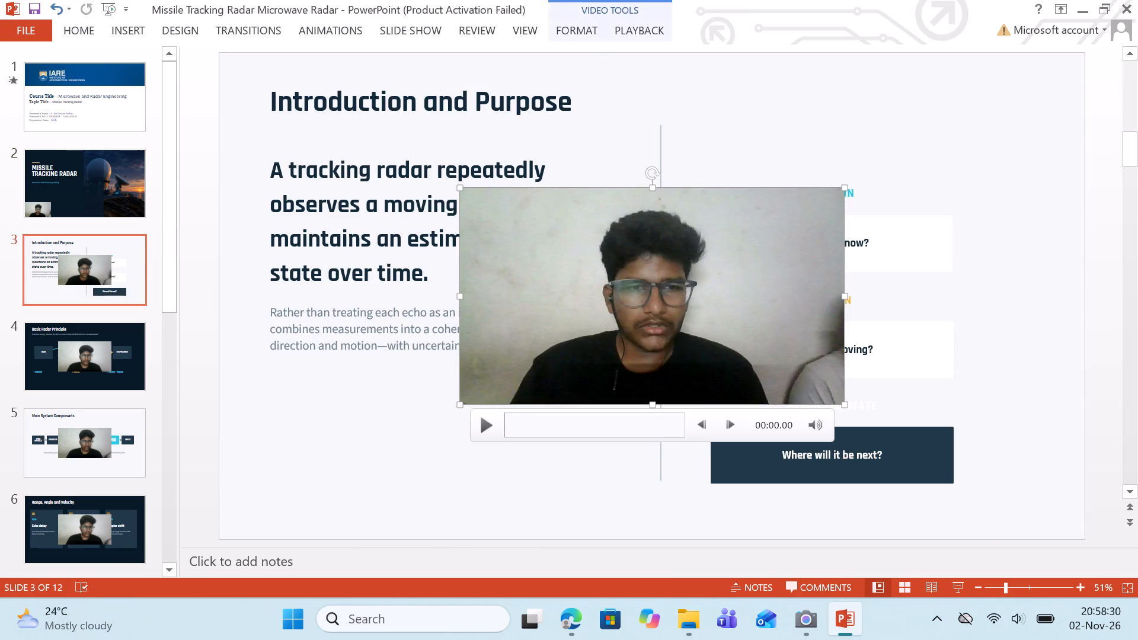
drag(843, 189, 666, 342)
drag(603, 345, 361, 479)
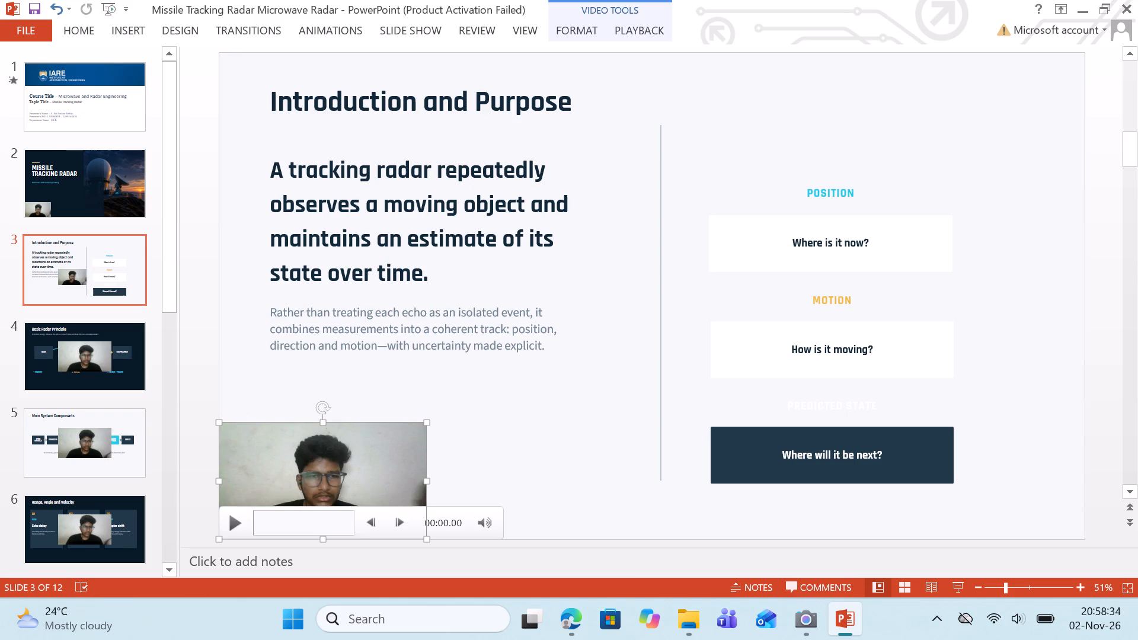
Shrink the camera video on slide 4, Basic Radar Principle, to about a fifth of the slide's width in the lower-left corner.
click(97, 362)
click(658, 308)
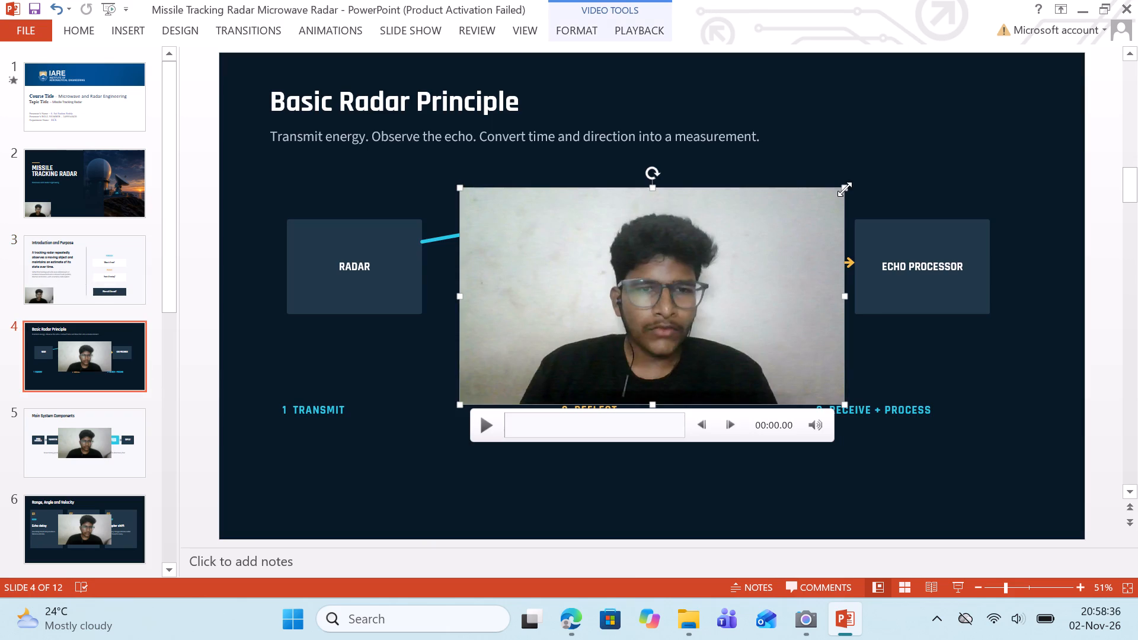
drag(845, 189, 622, 332)
drag(533, 367, 306, 516)
click(293, 508)
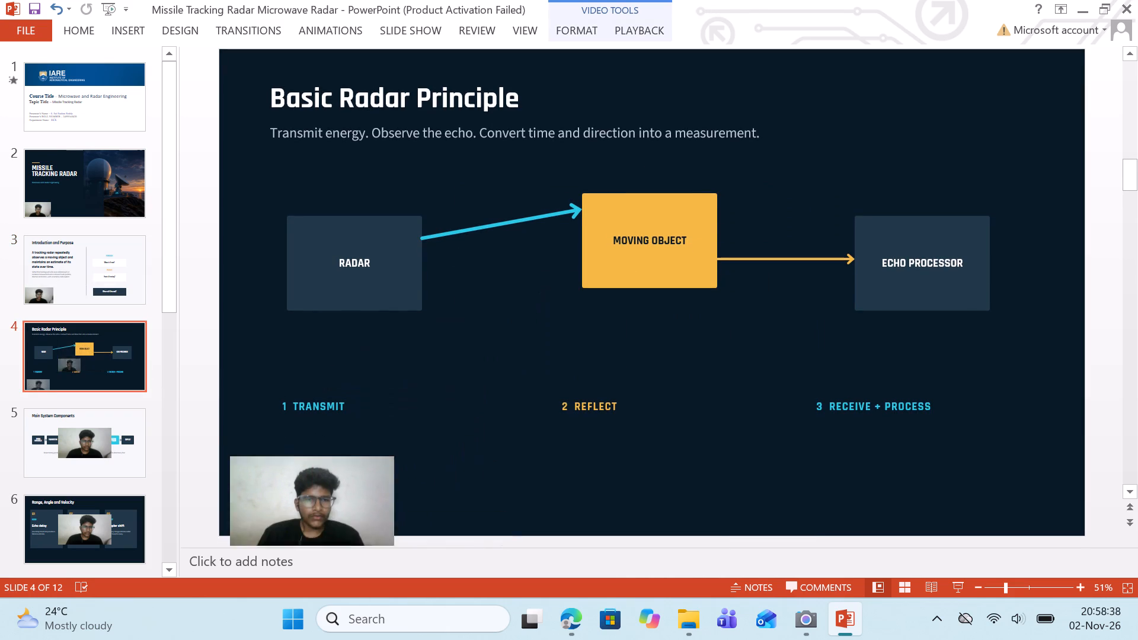
drag(286, 498, 278, 483)
Shrink the camera video on slide 5, Main System Components, and place it near the slide's lower-left corner, clear of the caption.
click(133, 475)
click(723, 249)
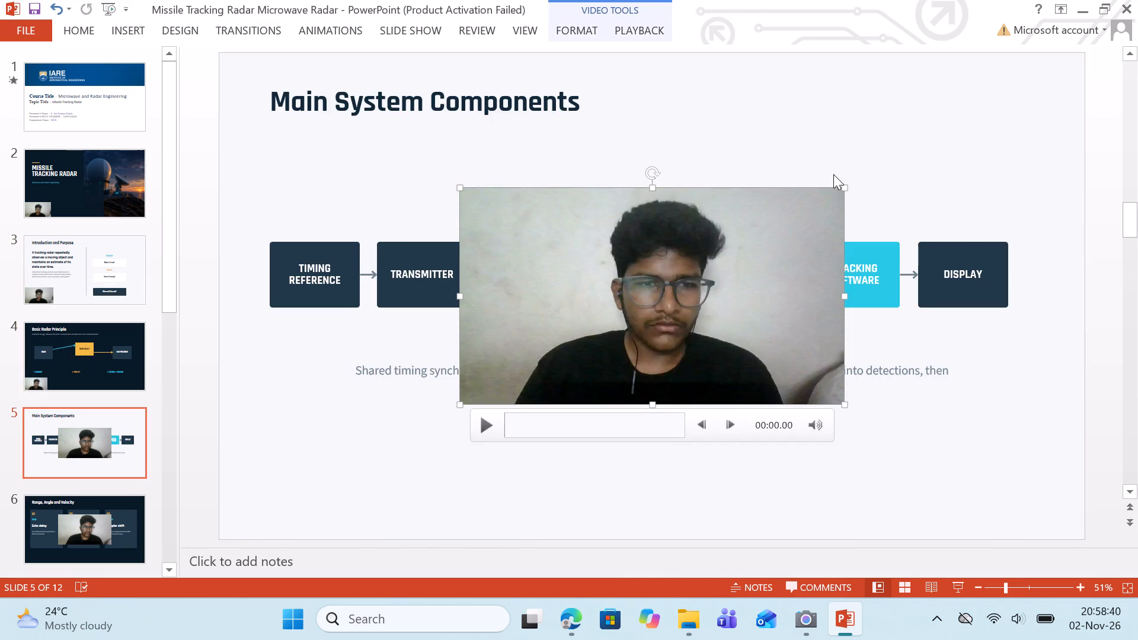
drag(842, 188, 528, 331)
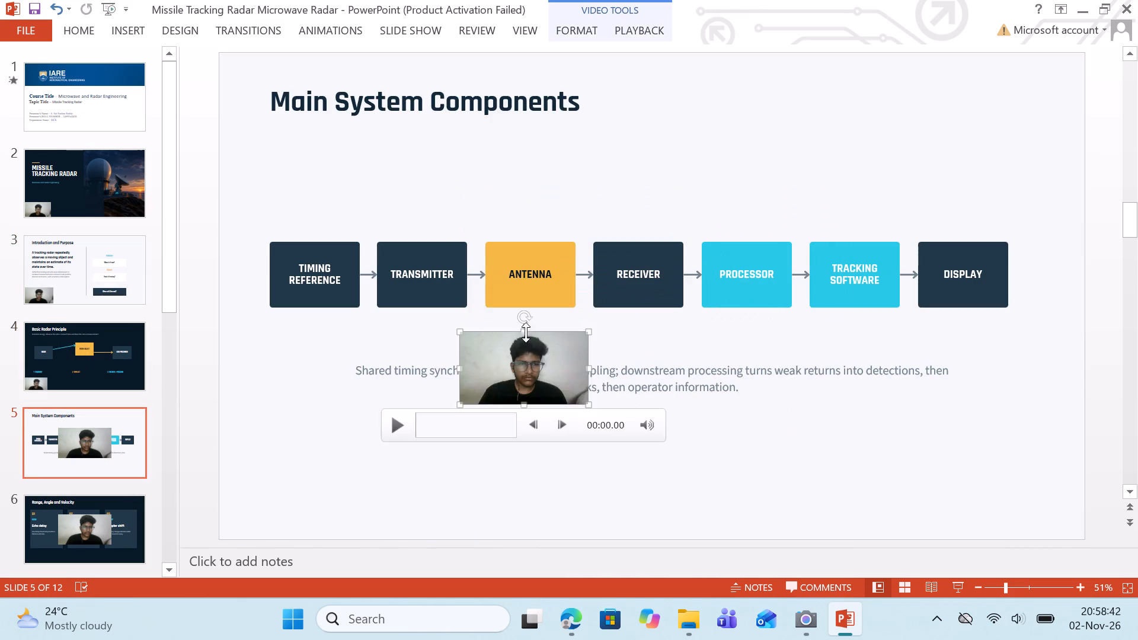
drag(510, 369, 273, 500)
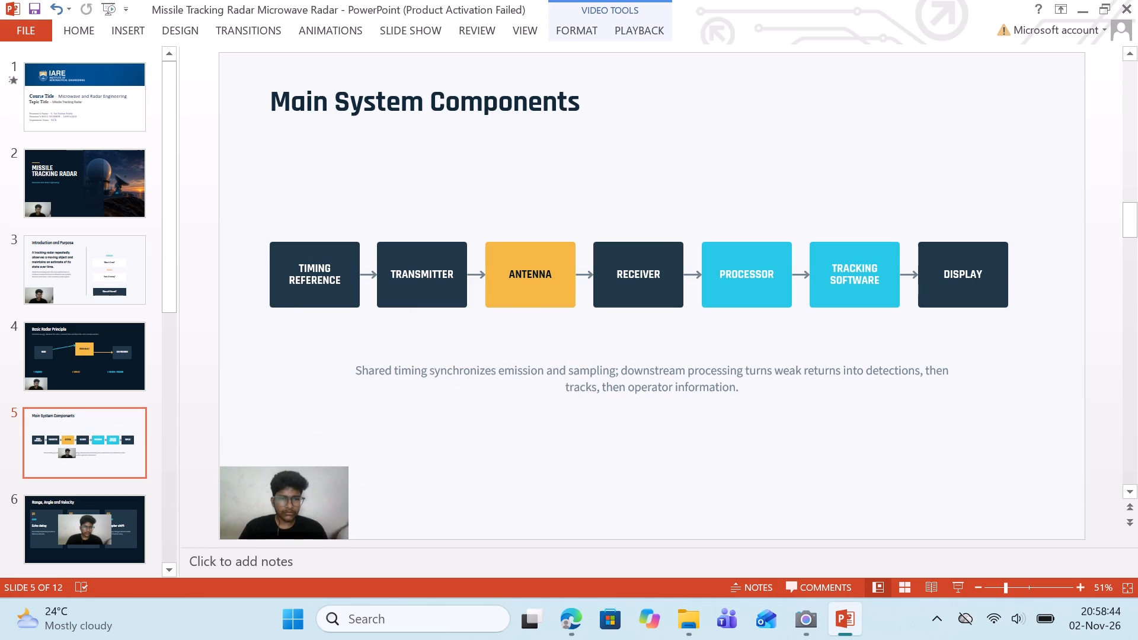
drag(273, 500, 273, 496)
Shrink the camera video on slide 6, Range, Angle and Velocity, and place it in the slide's lower-left corner below the cards.
scroll(136, 347, down, 3)
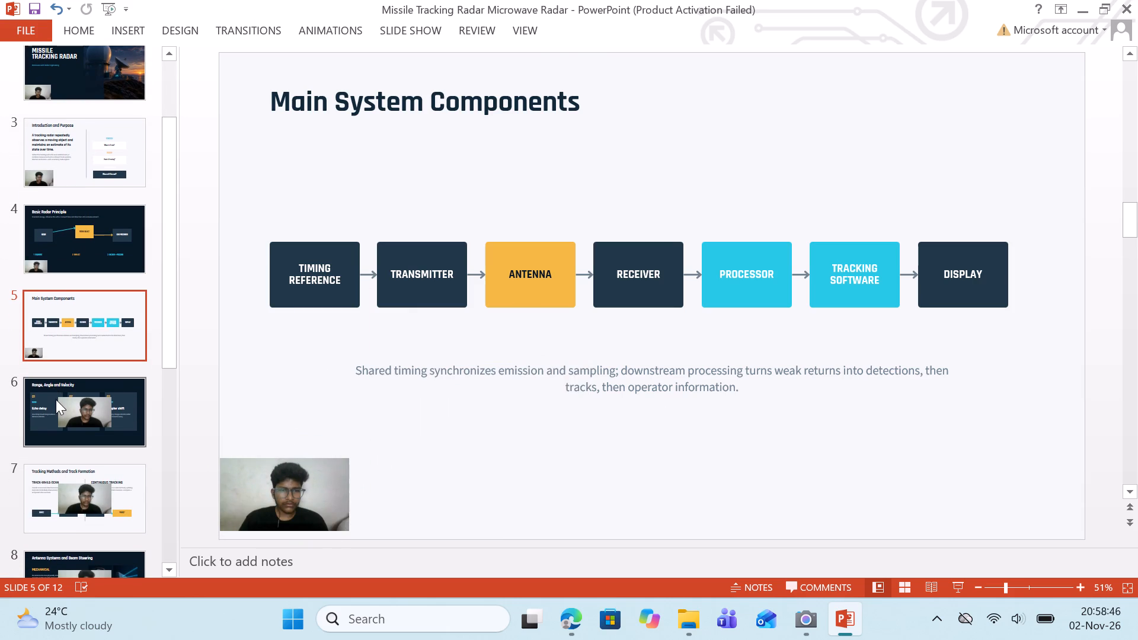
click(56, 399)
click(688, 309)
drag(846, 187, 641, 375)
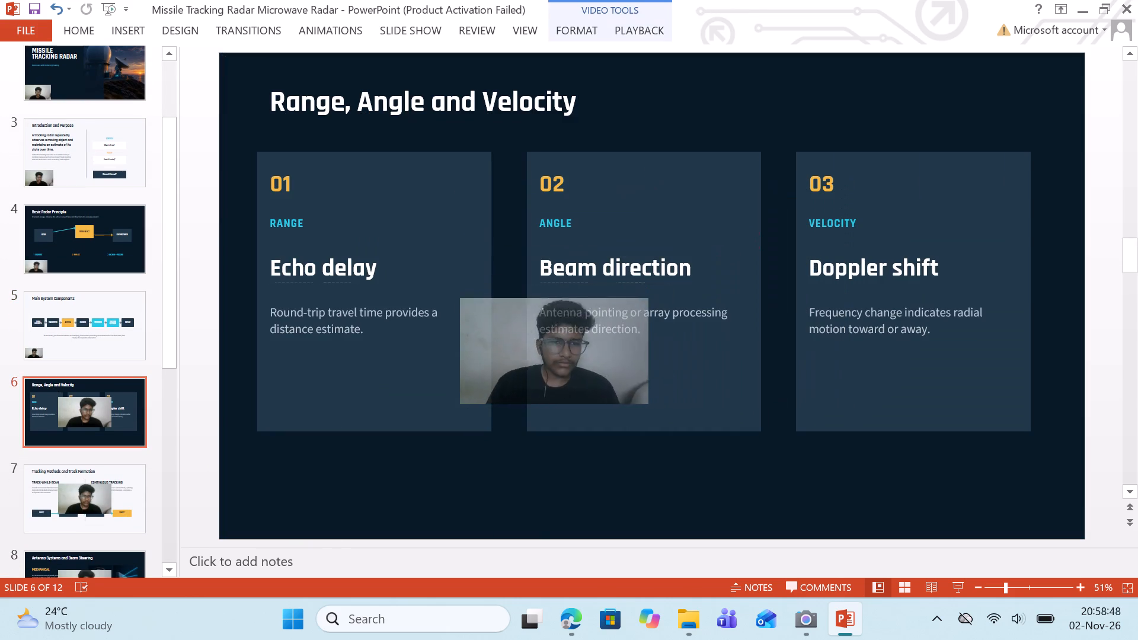
drag(641, 375, 614, 383)
drag(558, 349, 314, 484)
Shrink the camera video on slide 7, Tracking Methods and Track Formation, and place it in the lower-left corner below the Detect box.
scroll(319, 482, down, 1)
scroll(87, 286, down, 3)
click(78, 400)
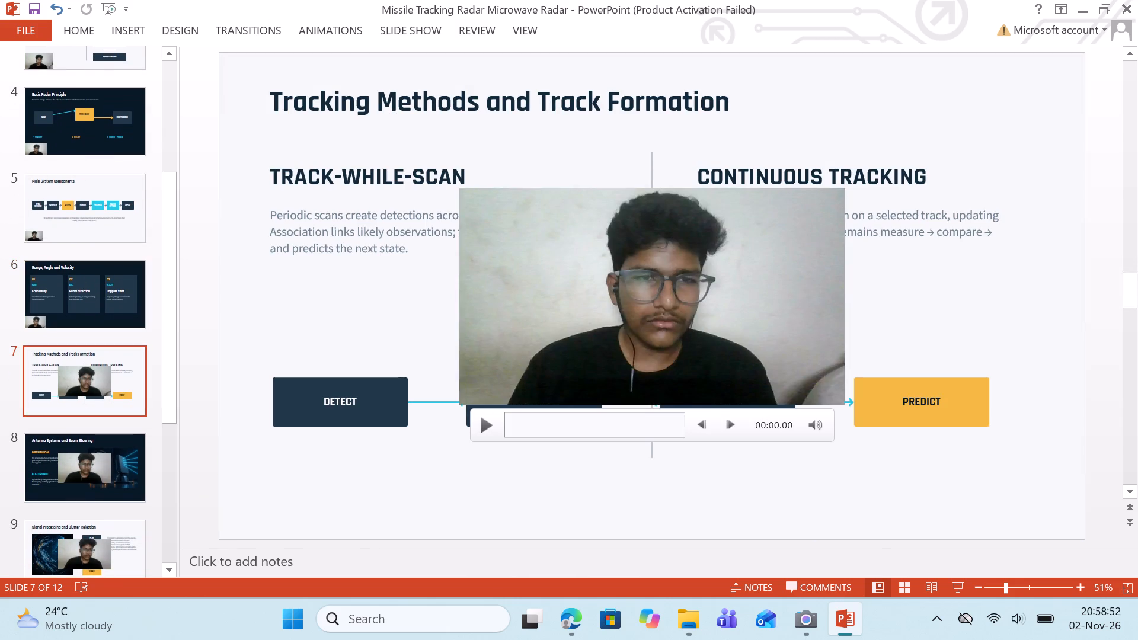
click(616, 340)
drag(845, 189, 648, 347)
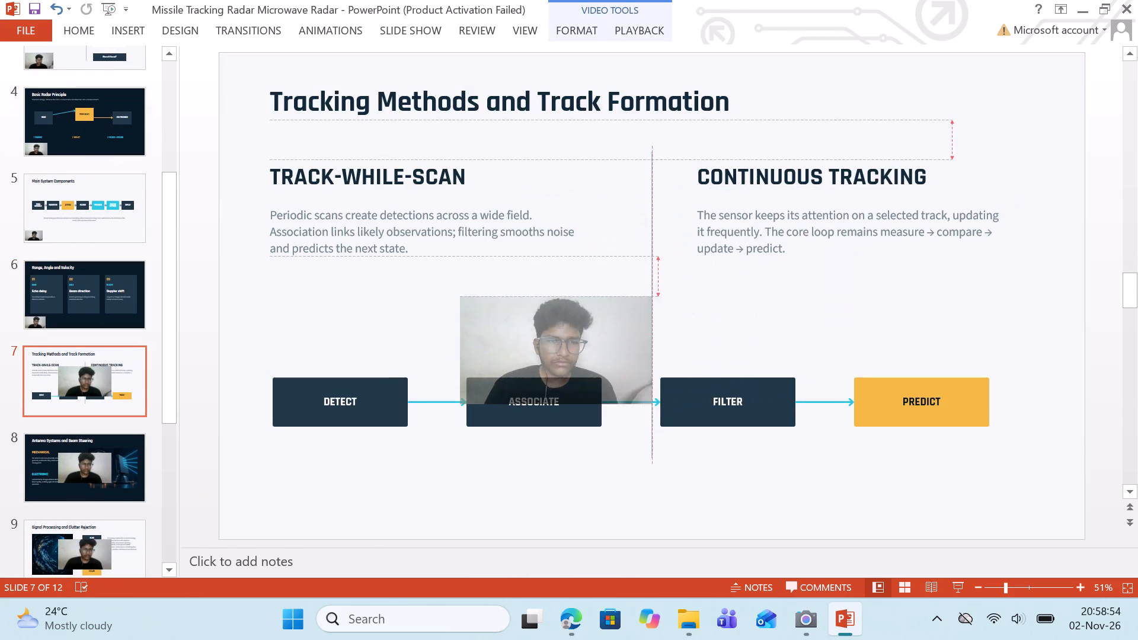
drag(648, 347, 630, 352)
drag(536, 341, 298, 481)
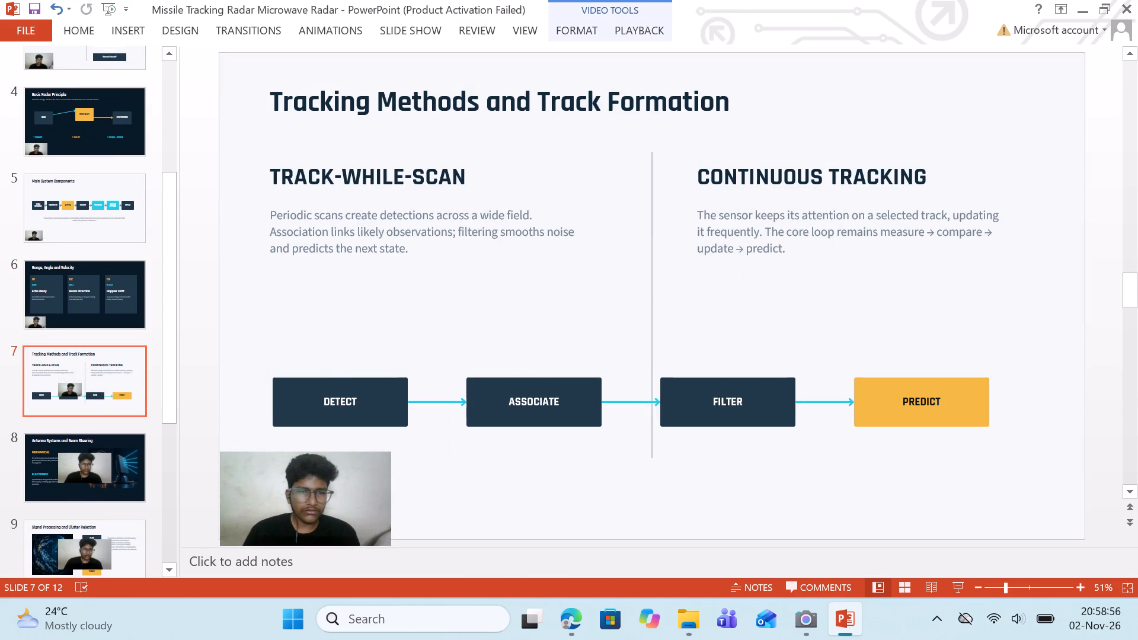
drag(298, 481, 298, 477)
Fit the camera video on slide 8, Antenna Systems and Beam Steering, into the lower-left corner below the Electronic text.
scroll(108, 302, down, 4)
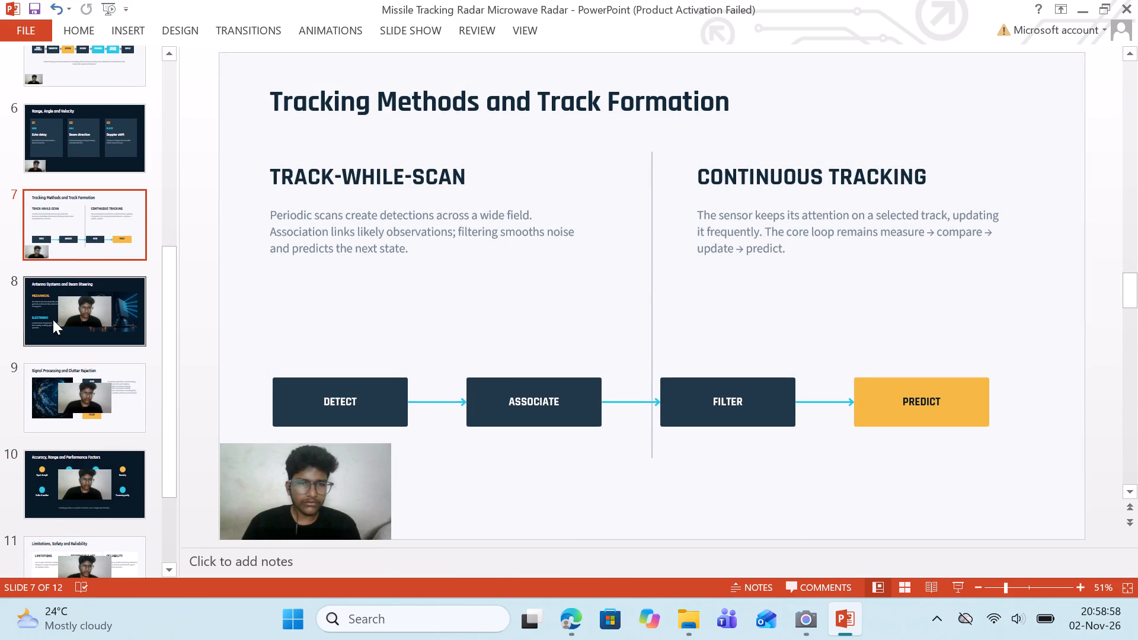
click(53, 312)
click(542, 316)
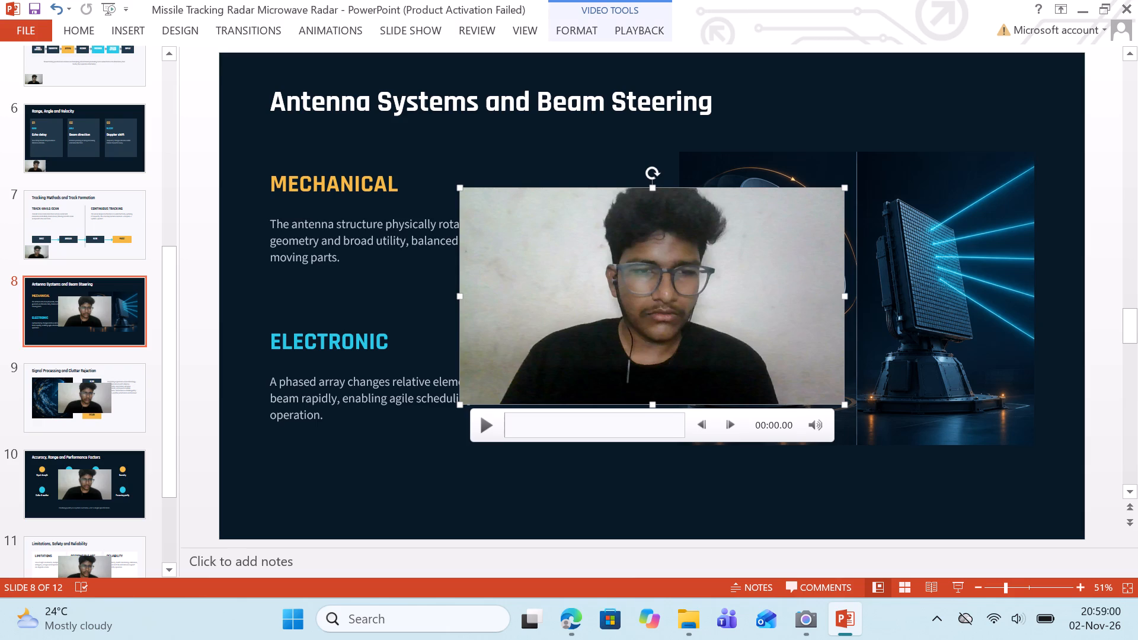
drag(845, 190, 603, 366)
drag(536, 355, 322, 440)
drag(271, 476, 242, 513)
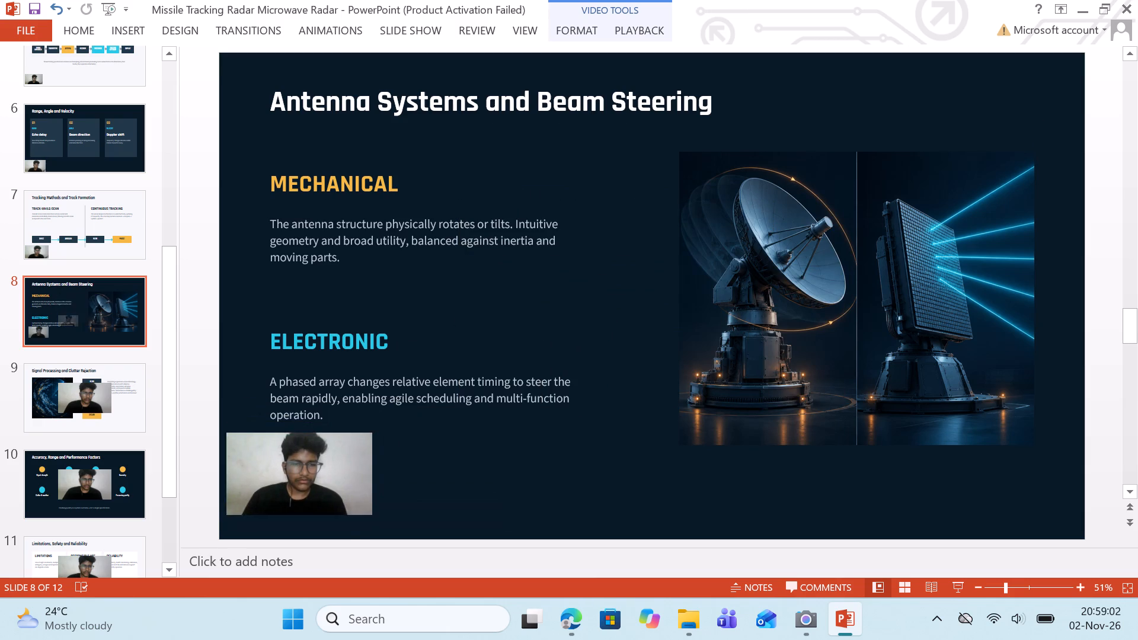
drag(242, 513, 247, 528)
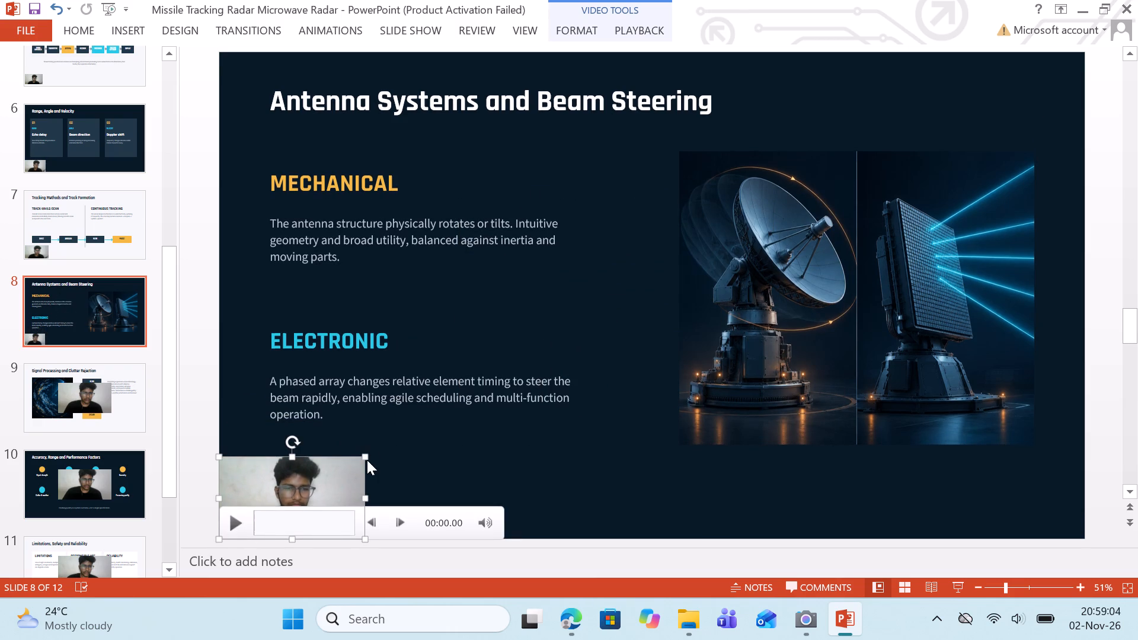
click(367, 460)
click(346, 472)
drag(363, 456, 418, 453)
Shrink the camera video on slide 9, Signal Processing and Clutter Rejection, to fit the lower-left corner below the radar image.
click(65, 473)
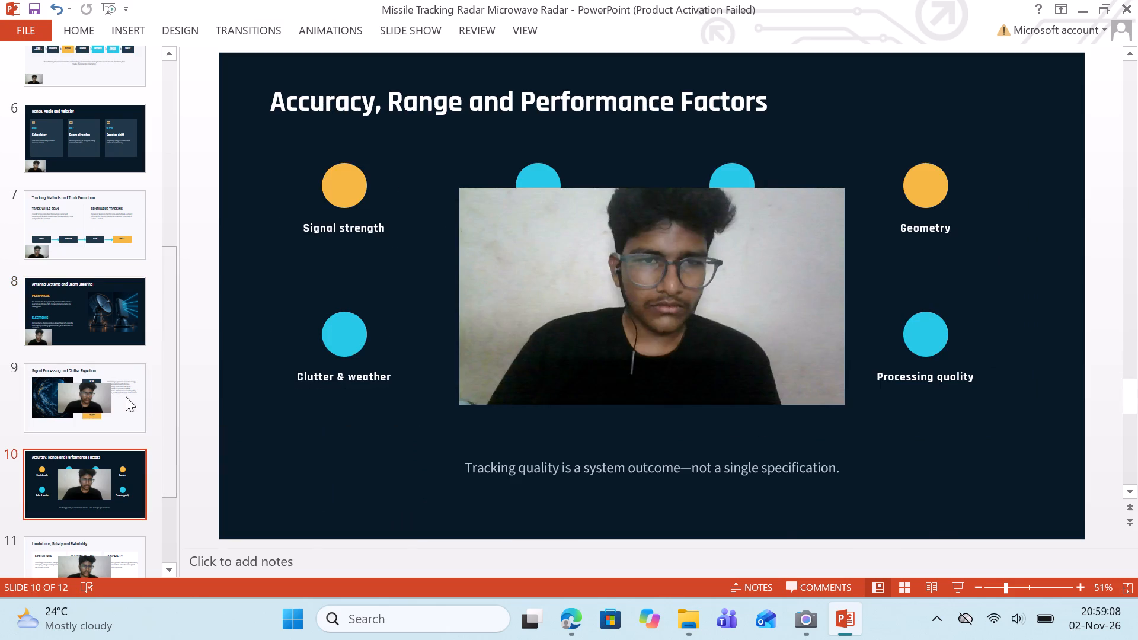
click(109, 396)
click(558, 240)
drag(842, 185, 762, 263)
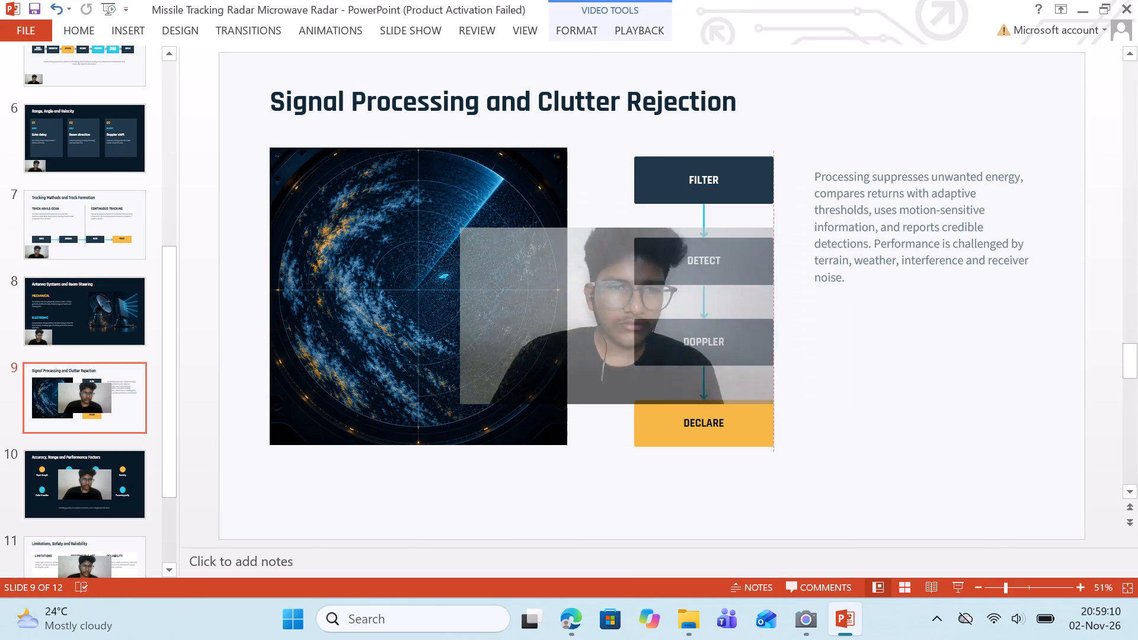
drag(762, 263, 628, 359)
drag(603, 356, 363, 495)
drag(388, 444, 369, 454)
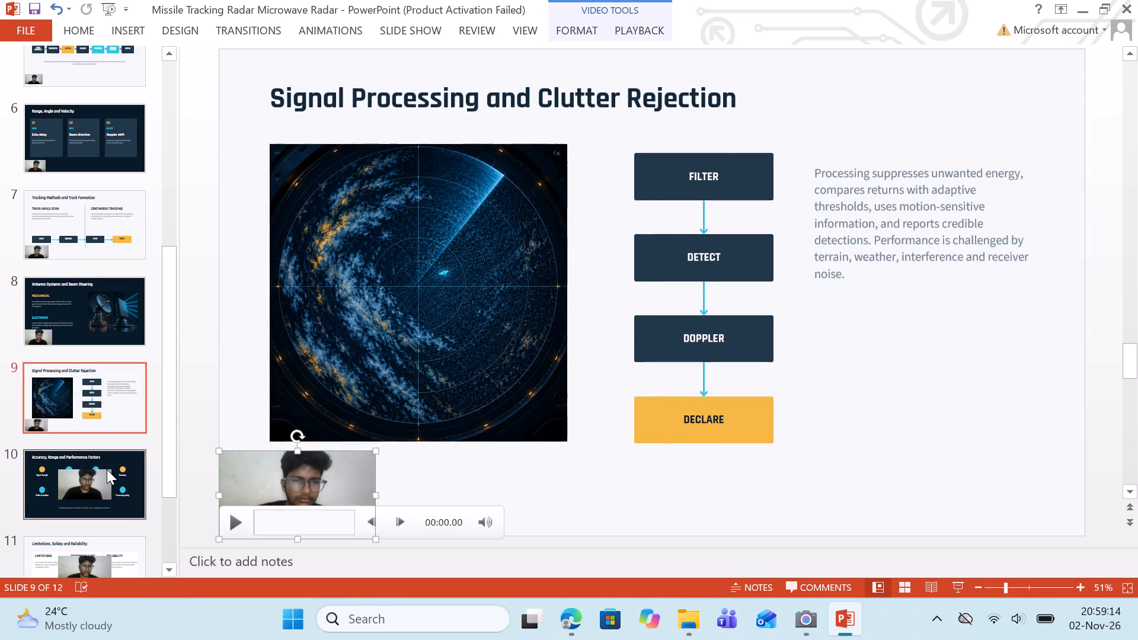
Shrink the camera video on slide 10, Accuracy, Range and Performance Factors, and place it in the lower-left corner beside the closing sentence.
click(106, 468)
click(510, 312)
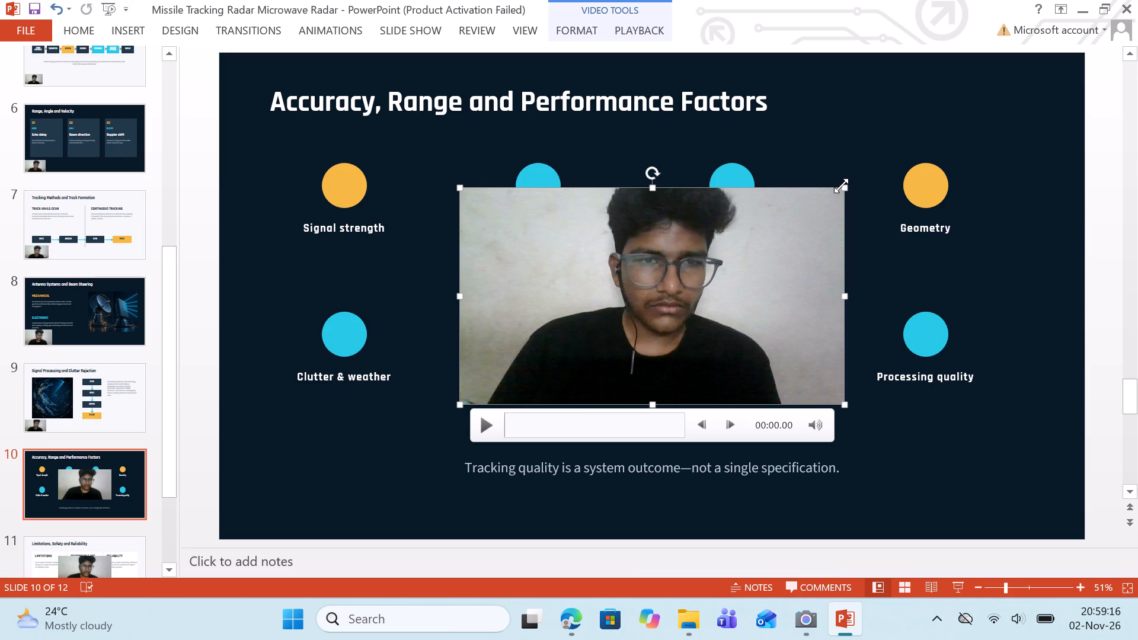
drag(841, 185, 614, 399)
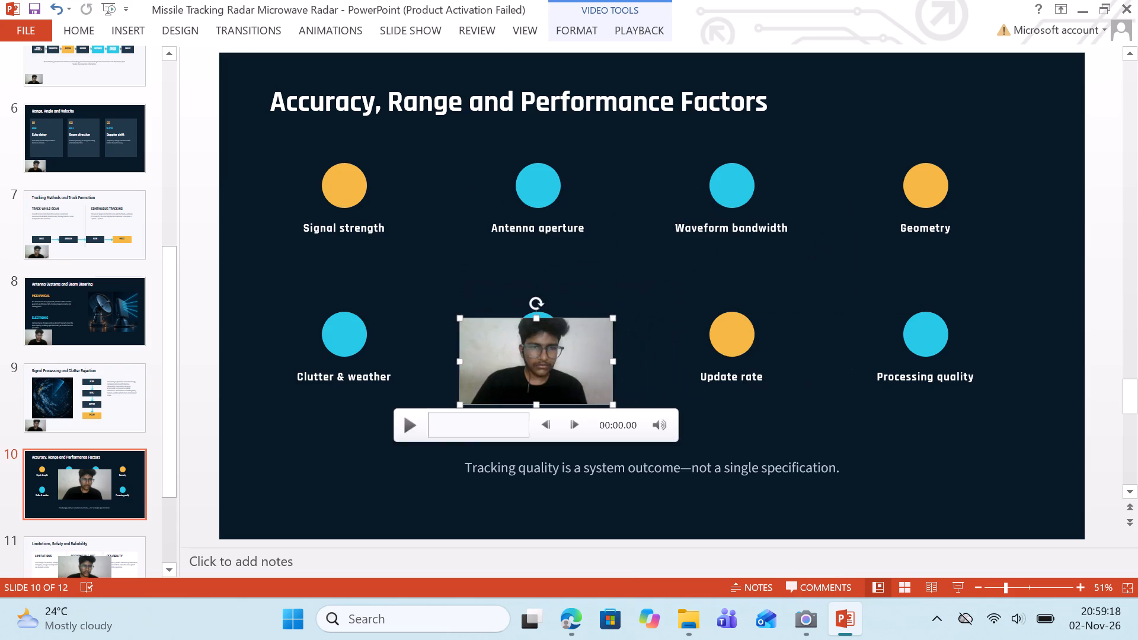
drag(552, 377, 318, 516)
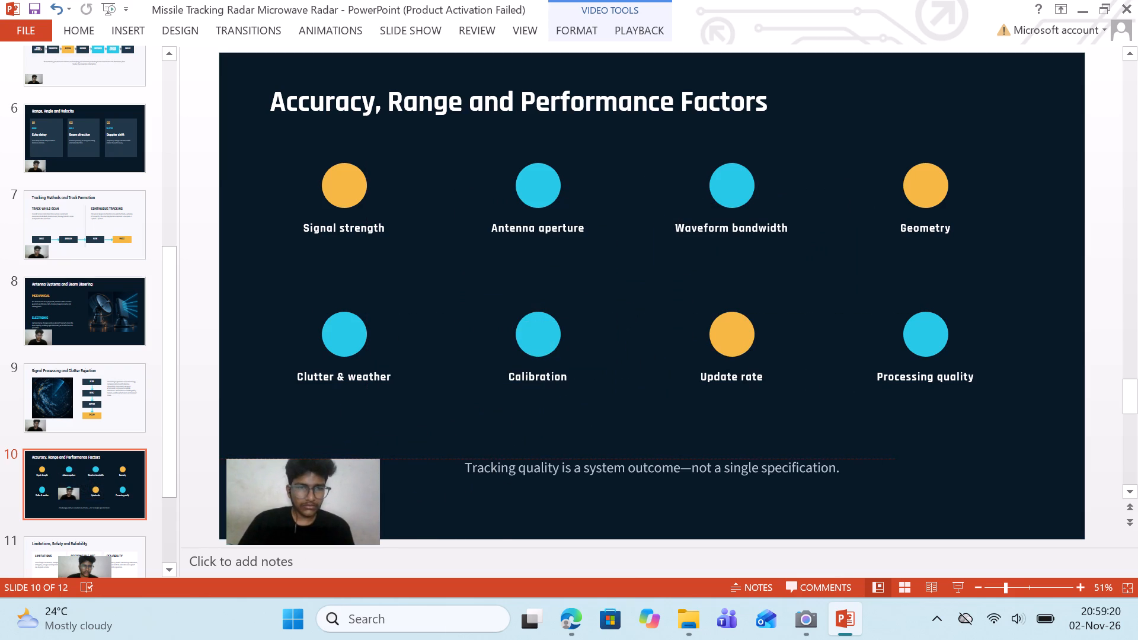
drag(318, 516, 315, 509)
click(315, 508)
Go to slide 11, Limitations, Safety and Reliability, choosing to wait for the program to respond.
scroll(70, 350, down, 3)
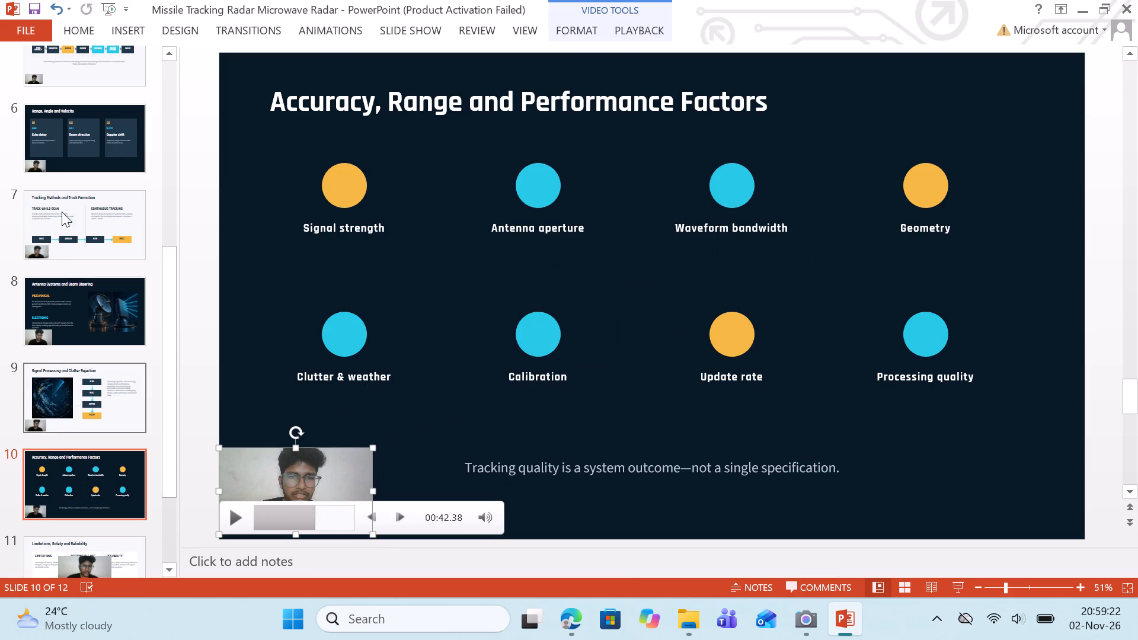
scroll(81, 348, down, 4)
drag(171, 297, 170, 392)
scroll(20, 345, down, 5)
scroll(106, 377, up, 5)
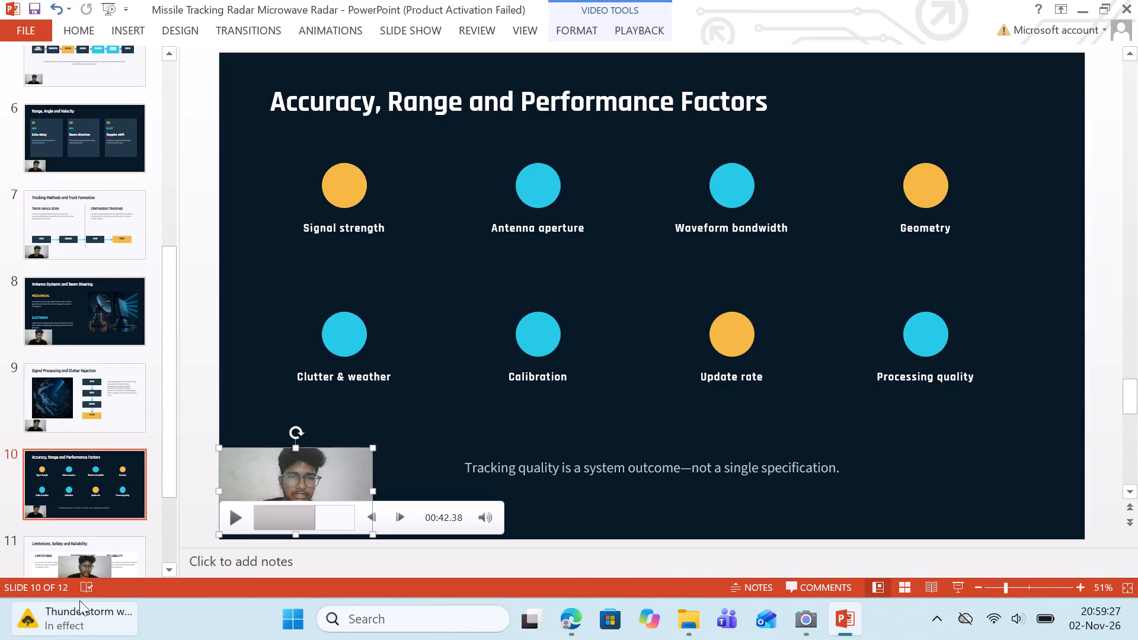
click(82, 555)
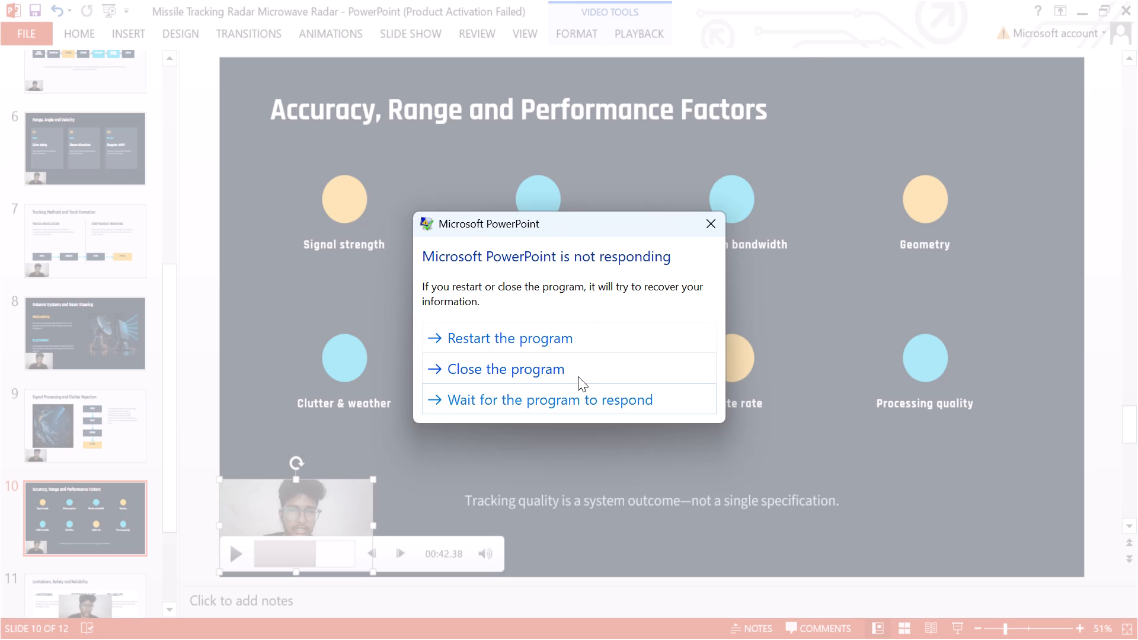
click(573, 405)
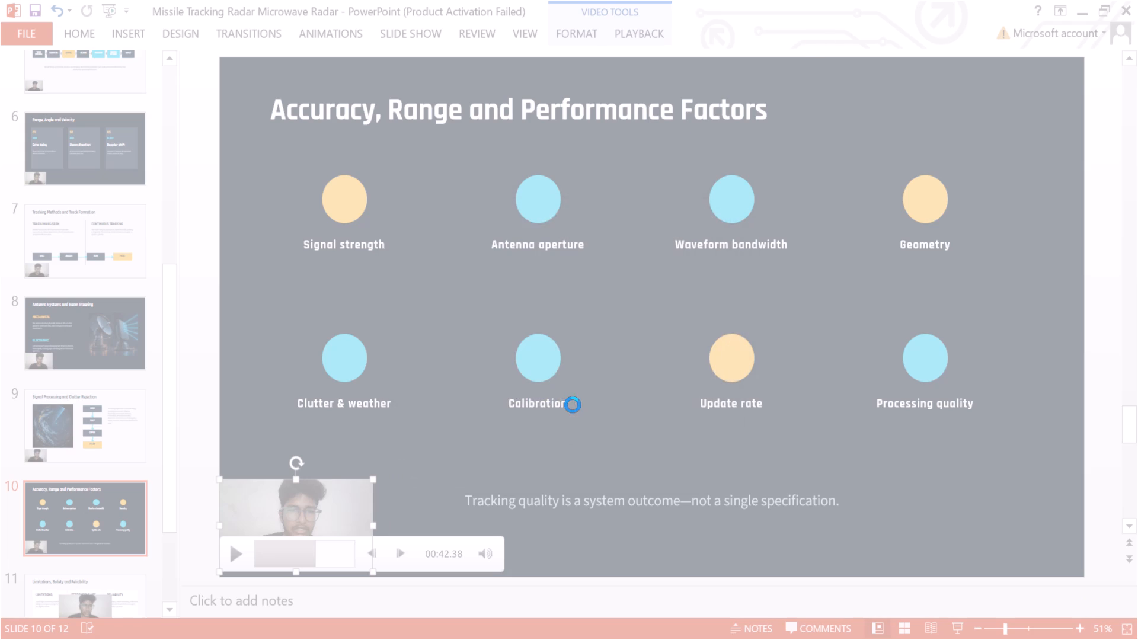
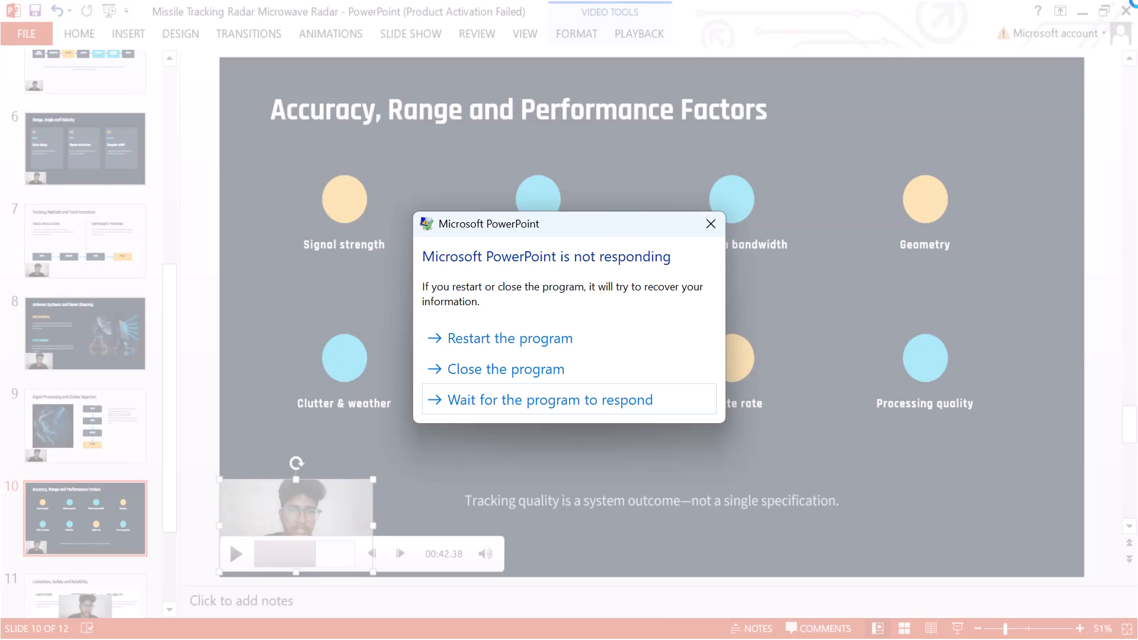
Close the presentation program that has stopped responding.
click(576, 376)
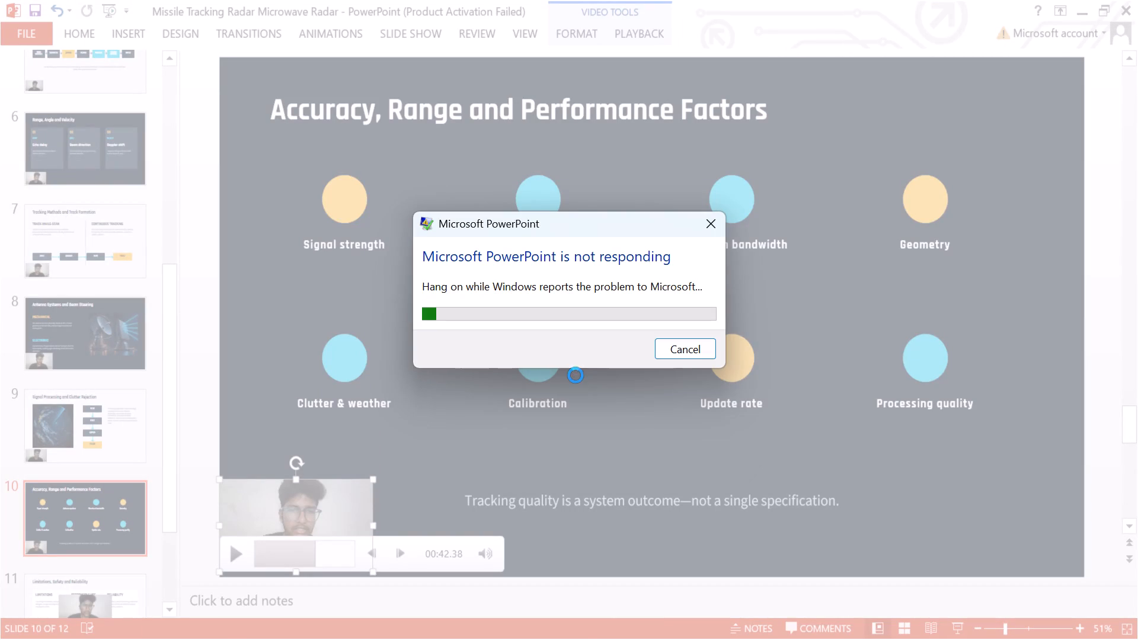
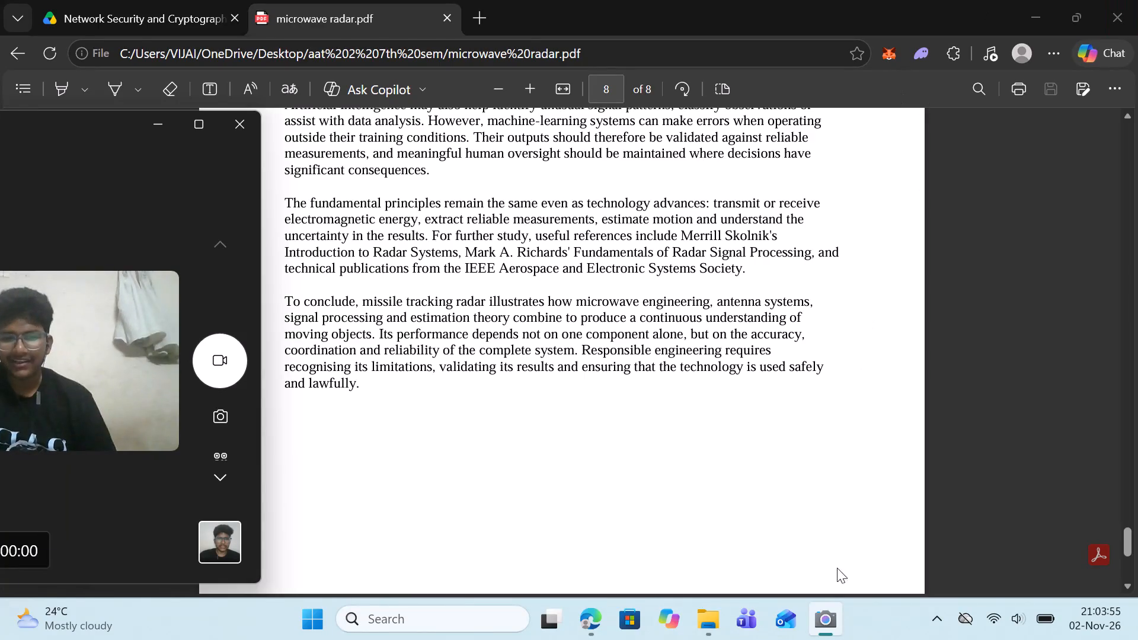
Reopen the Missile Tracking Radar Microwave Radar presentation from the aat 2 7th sem folder.
click(1137, 612)
click(673, 377)
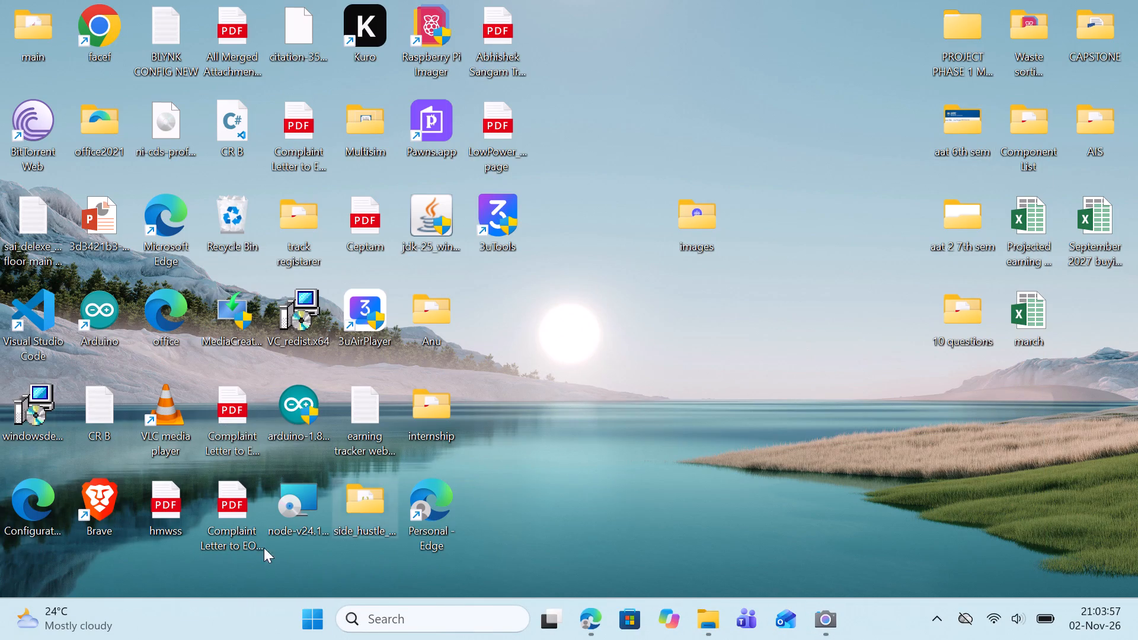
click(776, 444)
click(709, 613)
click(630, 501)
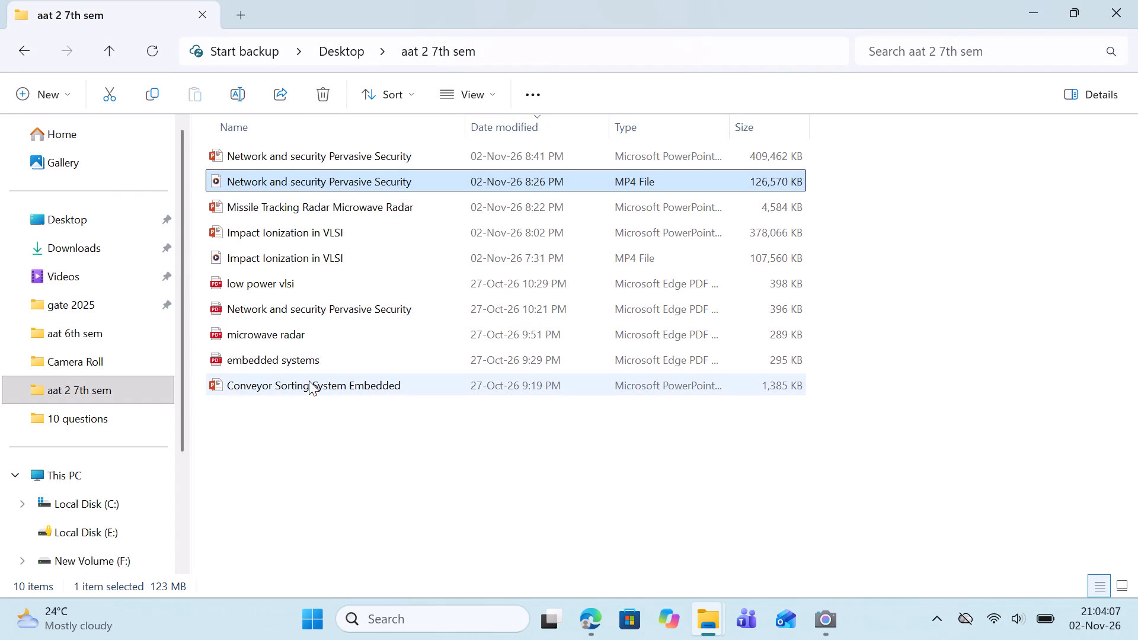
double_click(317, 206)
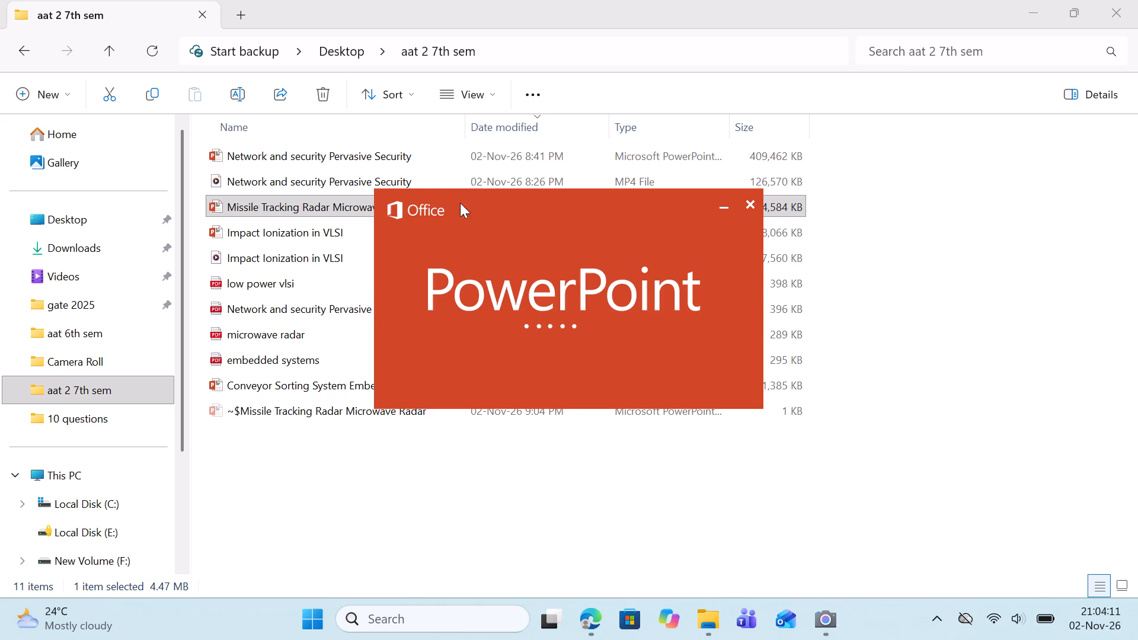
Maximise the reopened presentation window and dismiss the activation wizard and document recovery pane.
click(1098, 227)
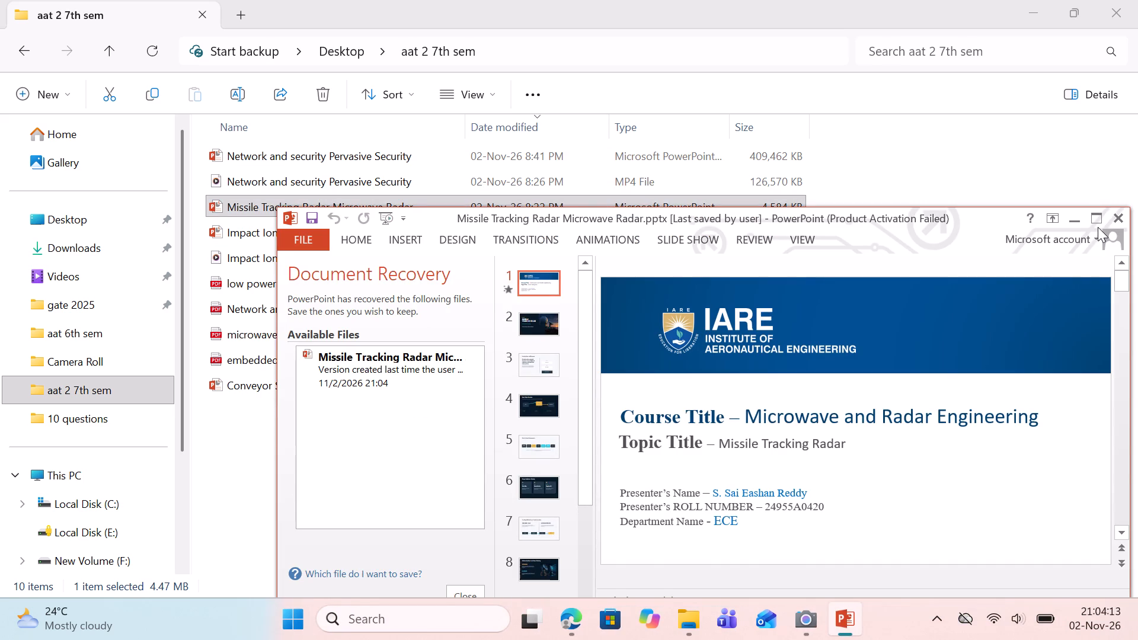
click(1097, 208)
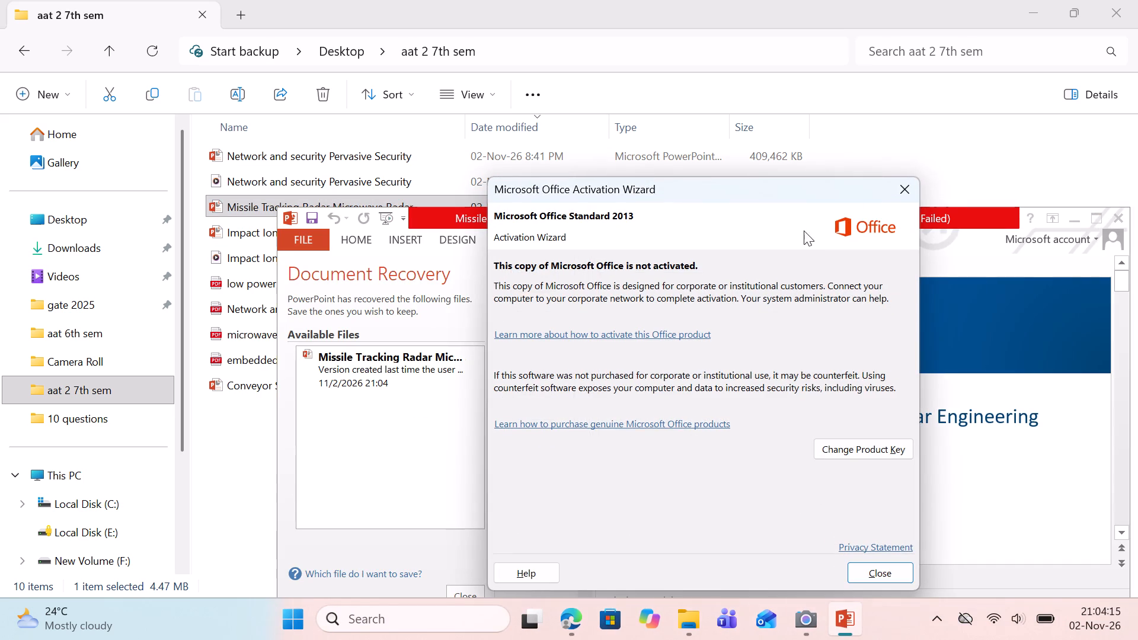
click(913, 191)
click(1102, 230)
click(1102, 213)
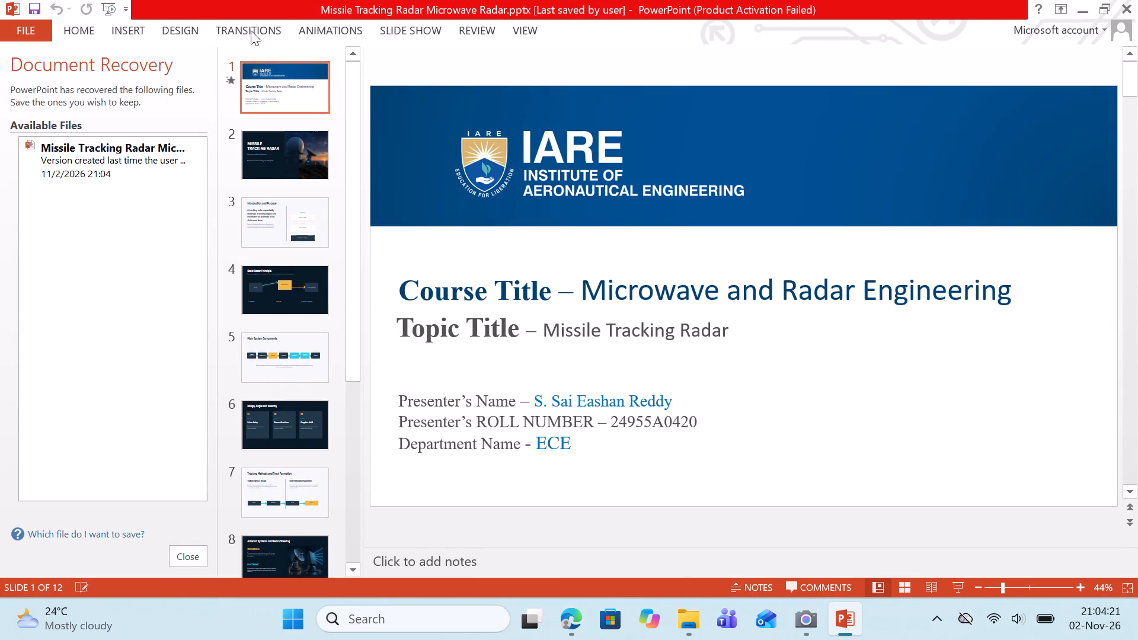
click(181, 569)
click(179, 553)
Start a video insertion on slide 2 and delete video file 8 from the Camera Roll folder while browsing.
click(136, 178)
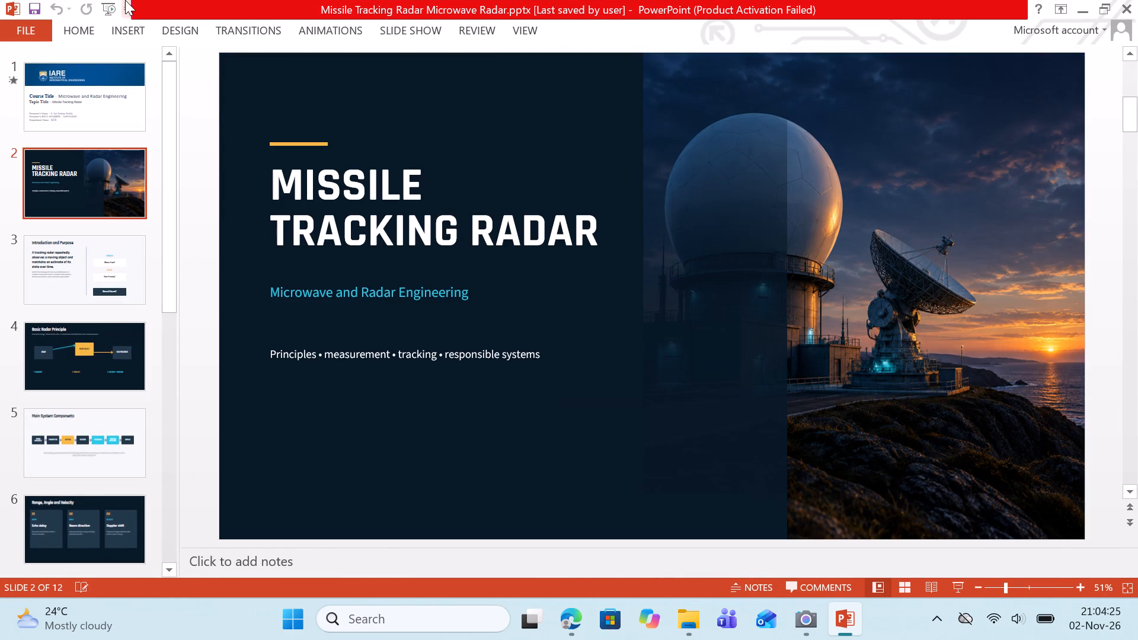
click(142, 30)
click(944, 91)
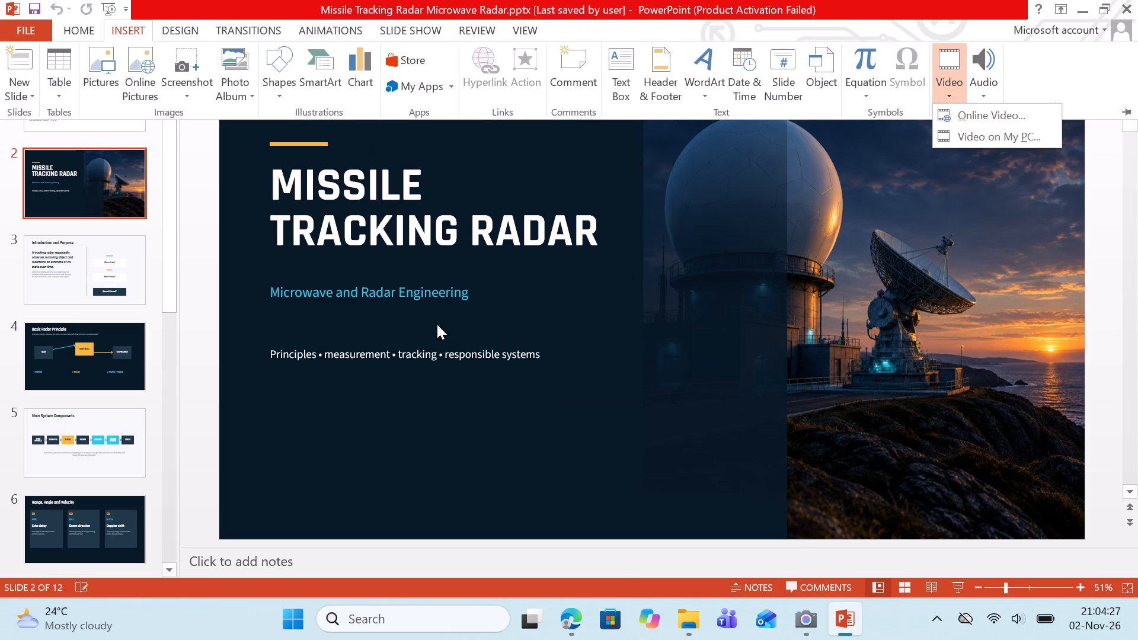
click(1032, 144)
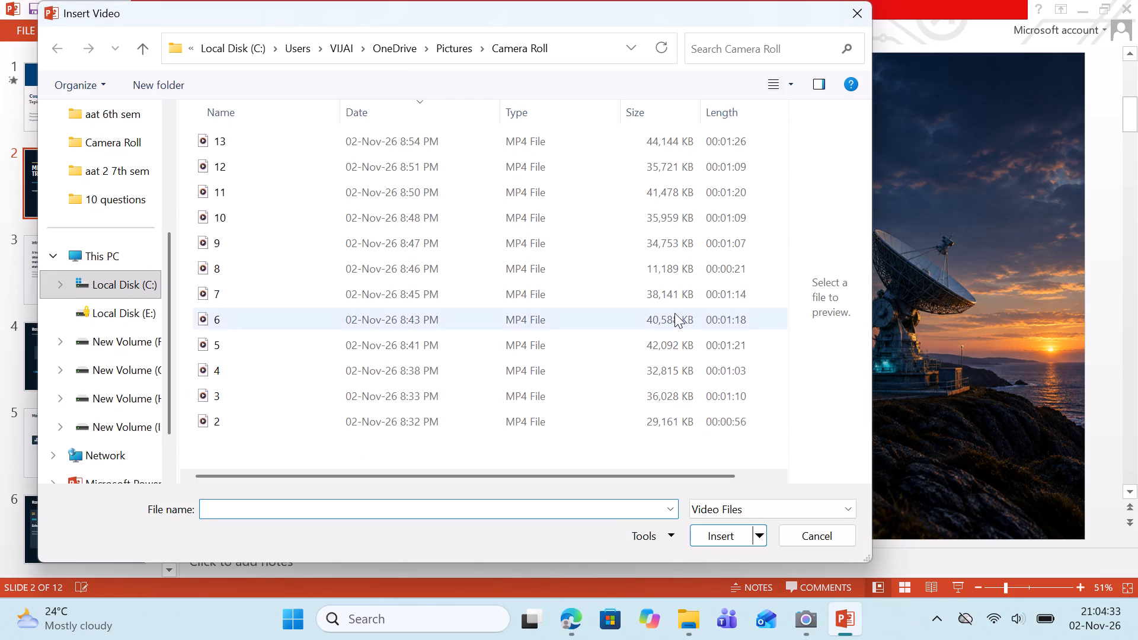
click(679, 261)
key(Delete)
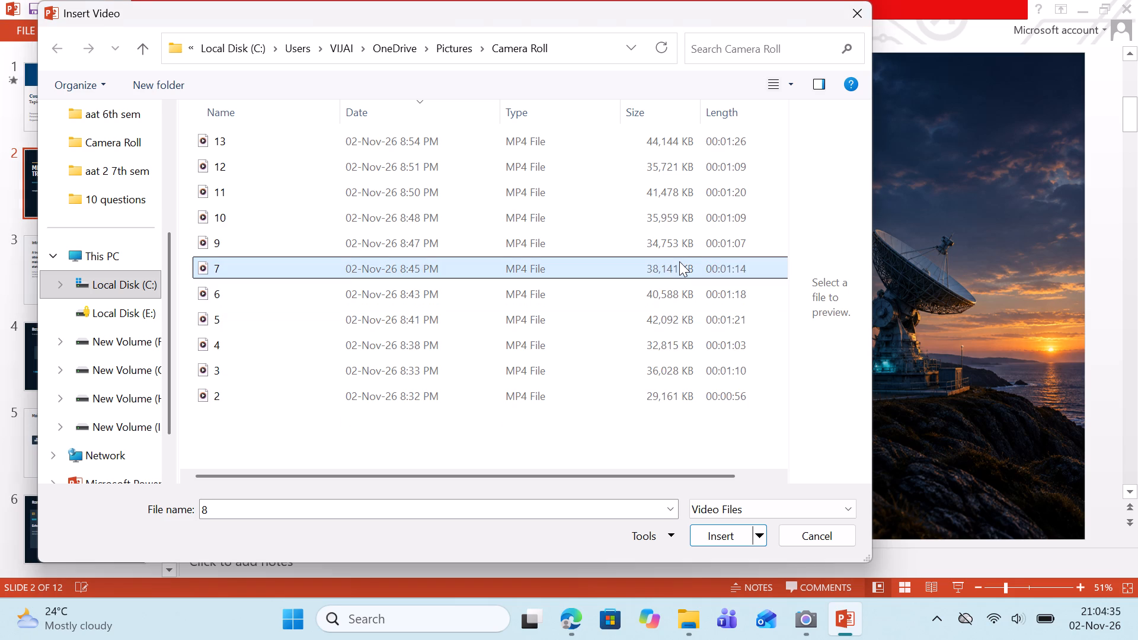
click(432, 437)
Insert Camera Roll video 2 on slide 2, the Missile Tracking Radar title slide.
click(308, 405)
click(729, 544)
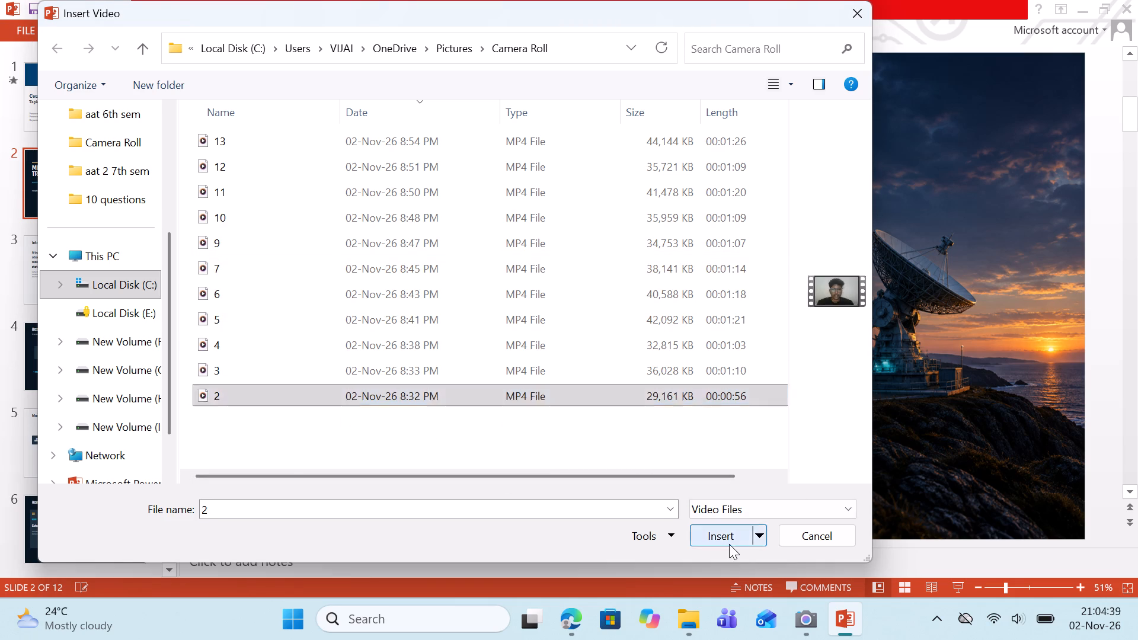
Insert Camera Roll video 3 on slide 3, Introduction and Purpose.
click(96, 260)
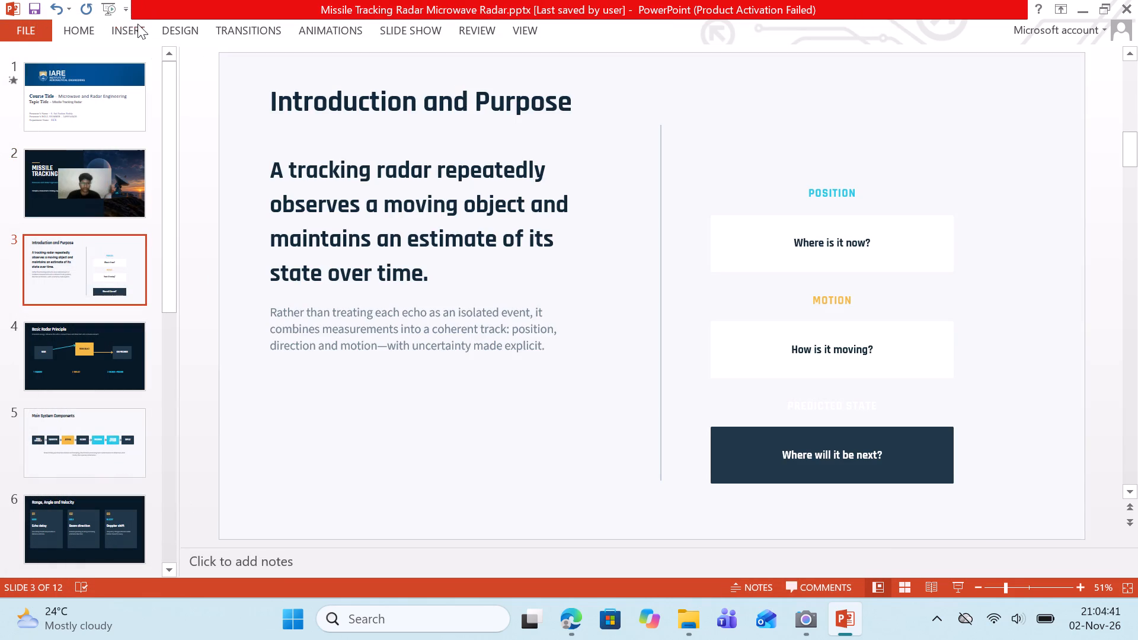
click(138, 25)
click(952, 92)
click(941, 144)
click(305, 374)
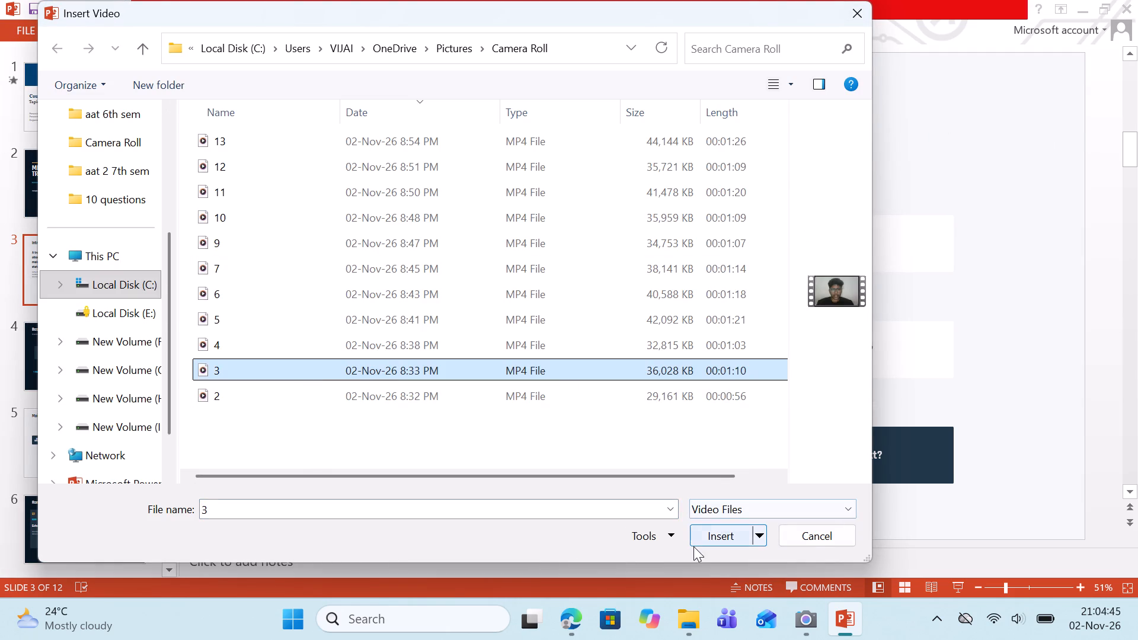
click(692, 545)
Insert Camera Roll video 4 on slide 4, Basic Radar Principle.
click(85, 366)
click(130, 34)
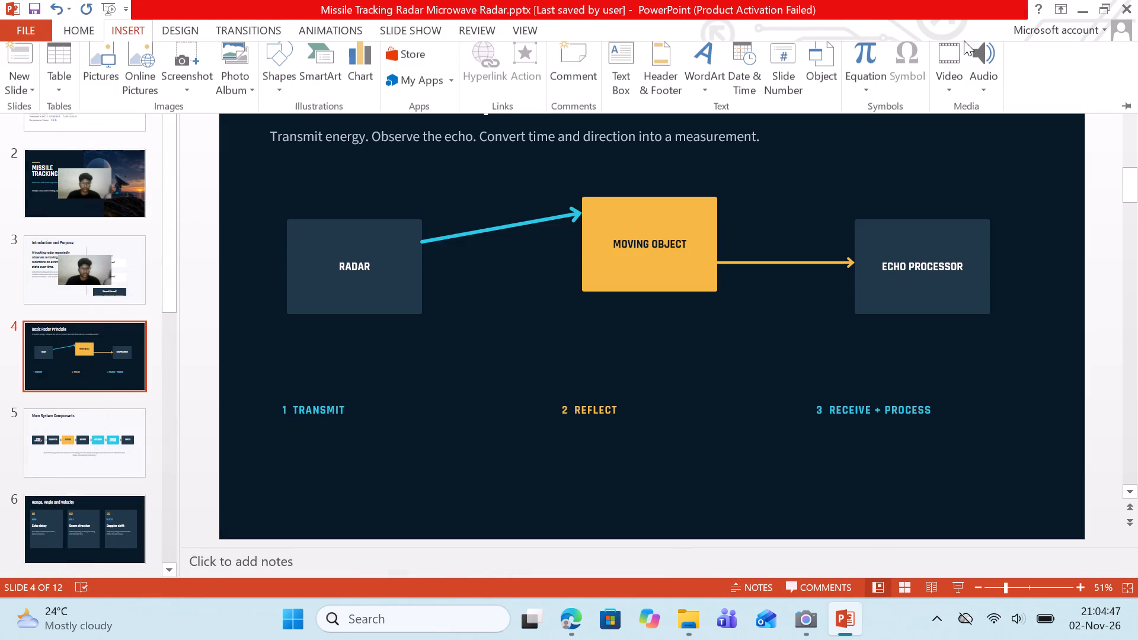
click(952, 85)
click(957, 145)
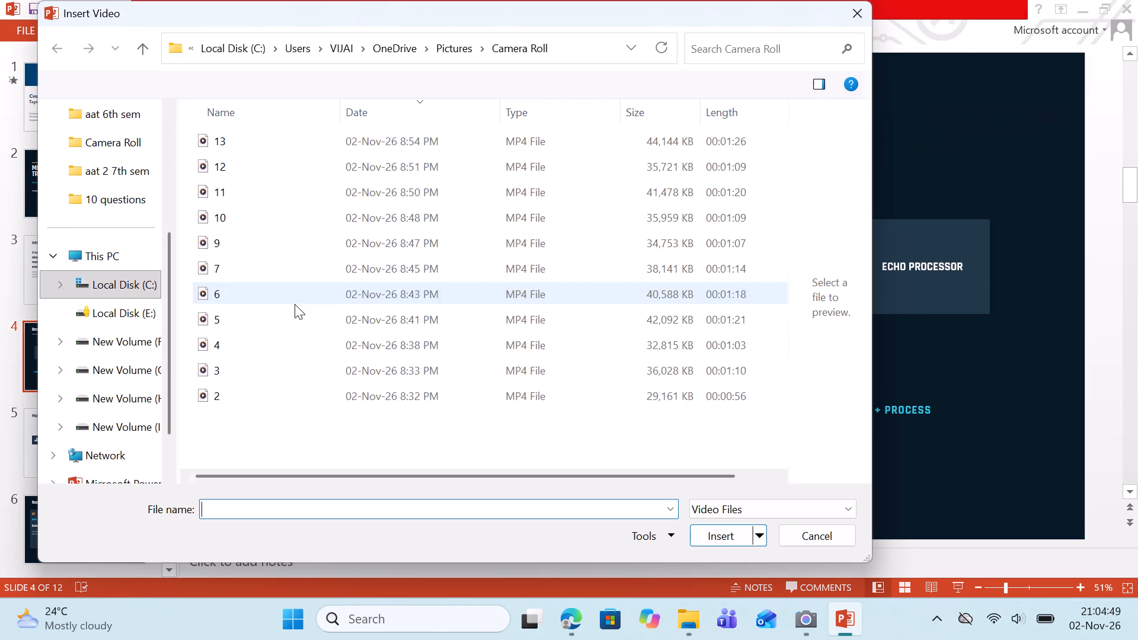
click(269, 340)
click(720, 540)
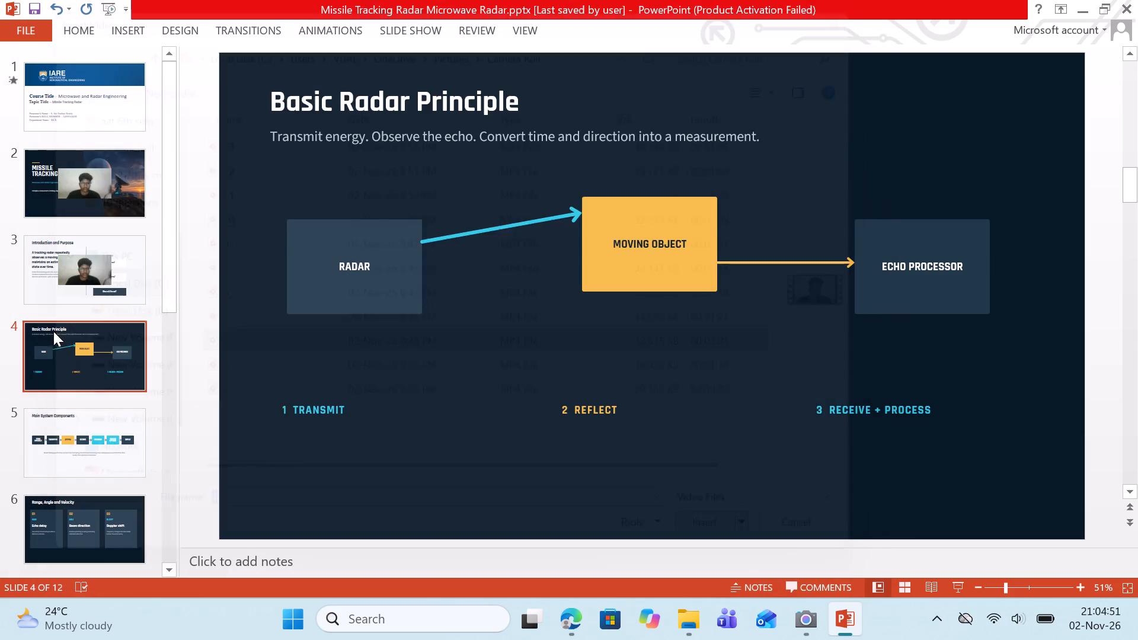
Insert Camera Roll video 5 on slide 5, Main System Components.
click(72, 439)
click(133, 37)
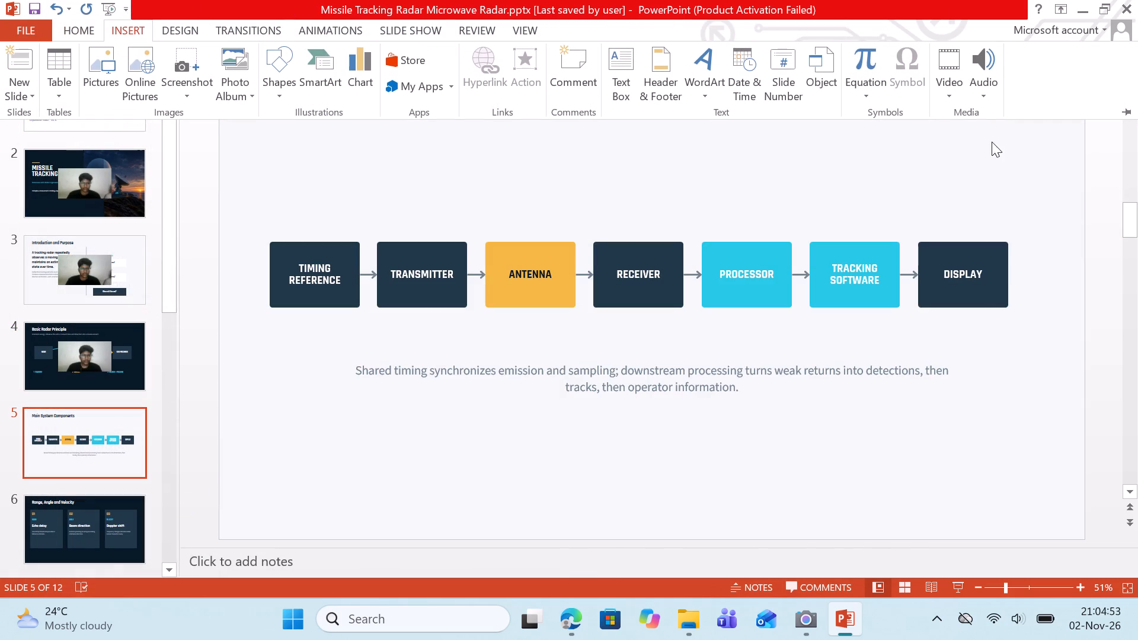
click(950, 81)
click(955, 136)
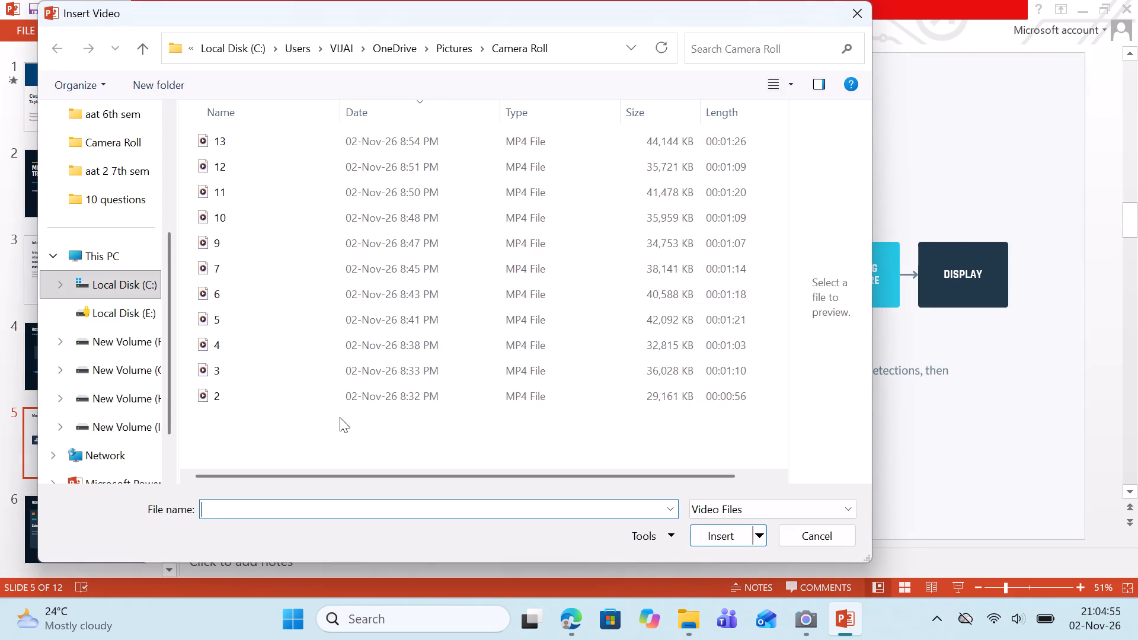
click(292, 314)
click(719, 539)
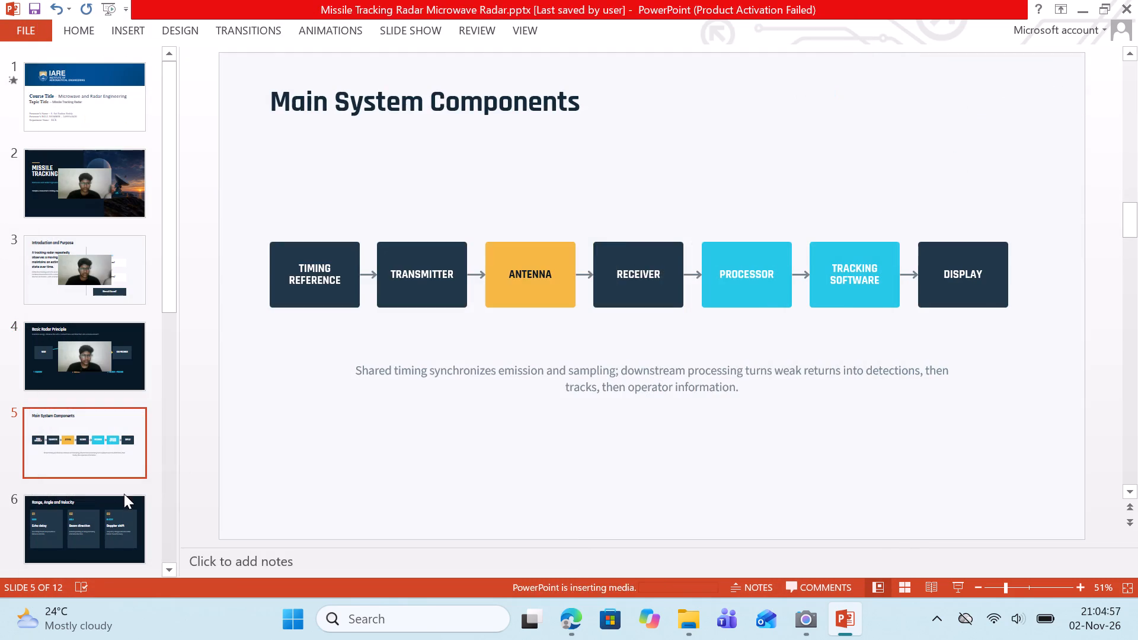
Insert Camera Roll video 6 on slide 6, Range, Angle and Velocity.
click(78, 516)
click(126, 33)
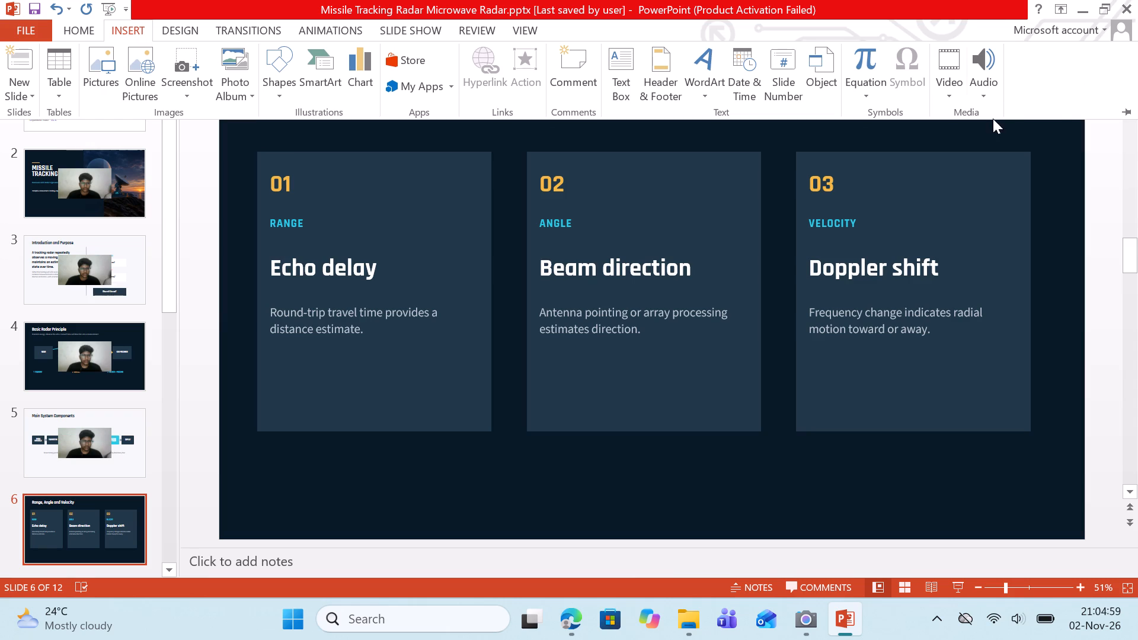
click(956, 85)
click(956, 130)
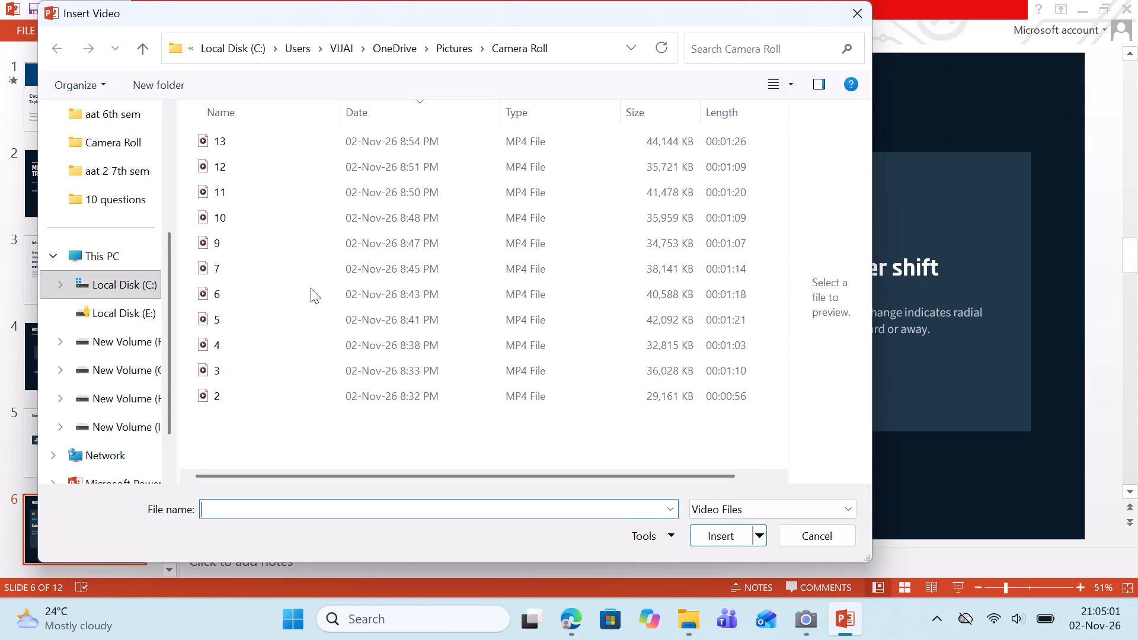
click(311, 287)
click(744, 540)
Insert Camera Roll video 7 on slide 7, Tracking Methods and Track Formation.
scroll(90, 244, down, 3)
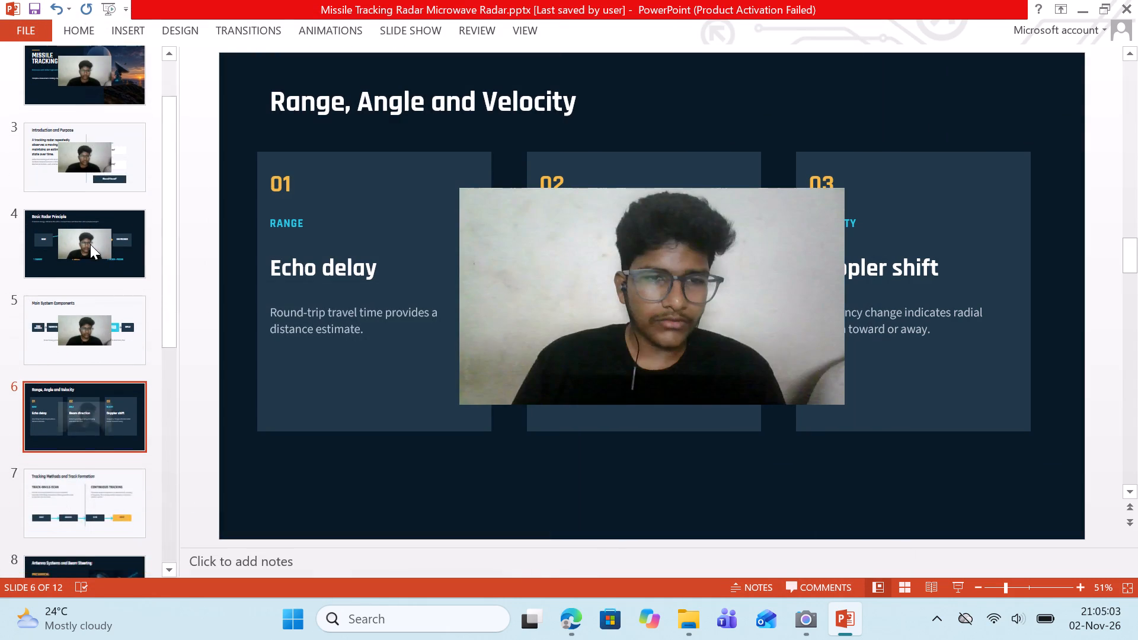
scroll(90, 244, down, 4)
click(116, 350)
click(145, 19)
click(129, 27)
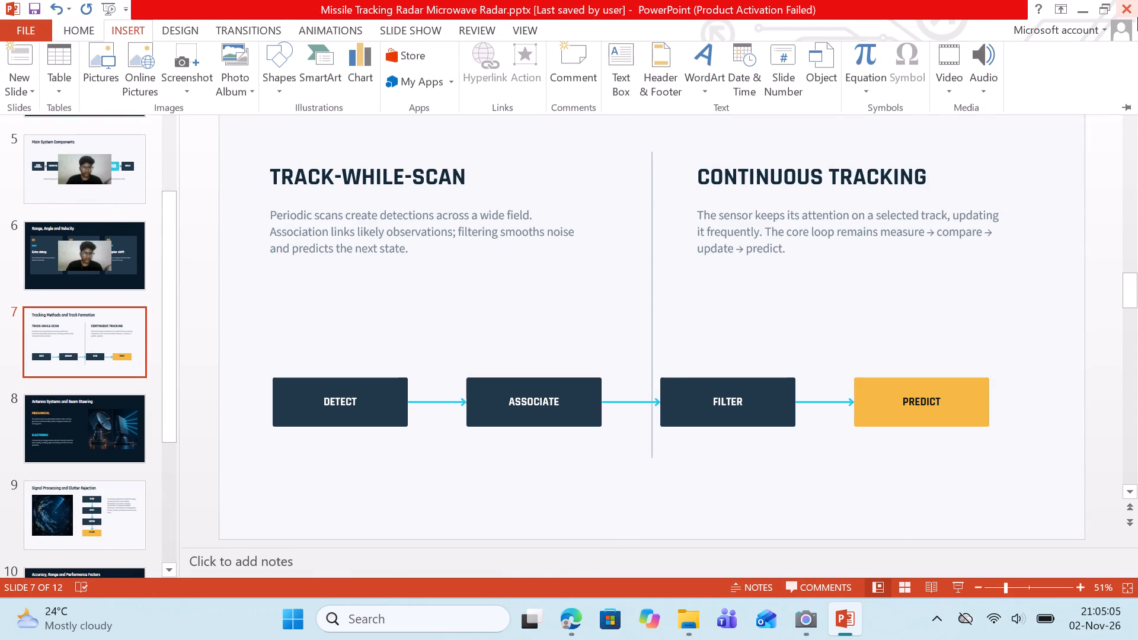
click(941, 98)
click(945, 132)
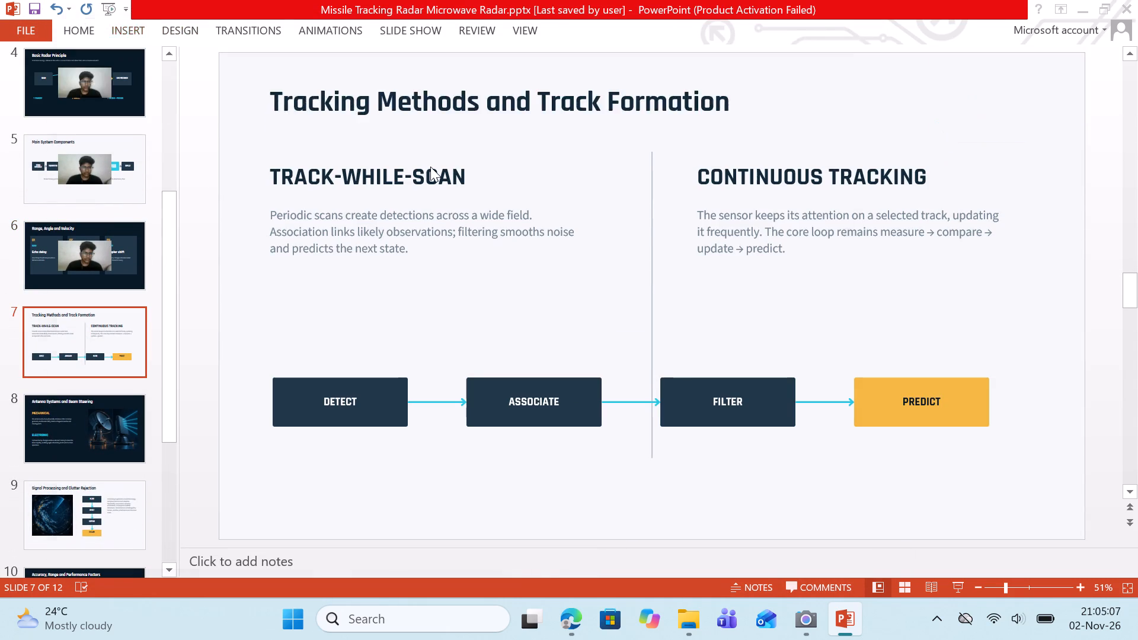
click(312, 261)
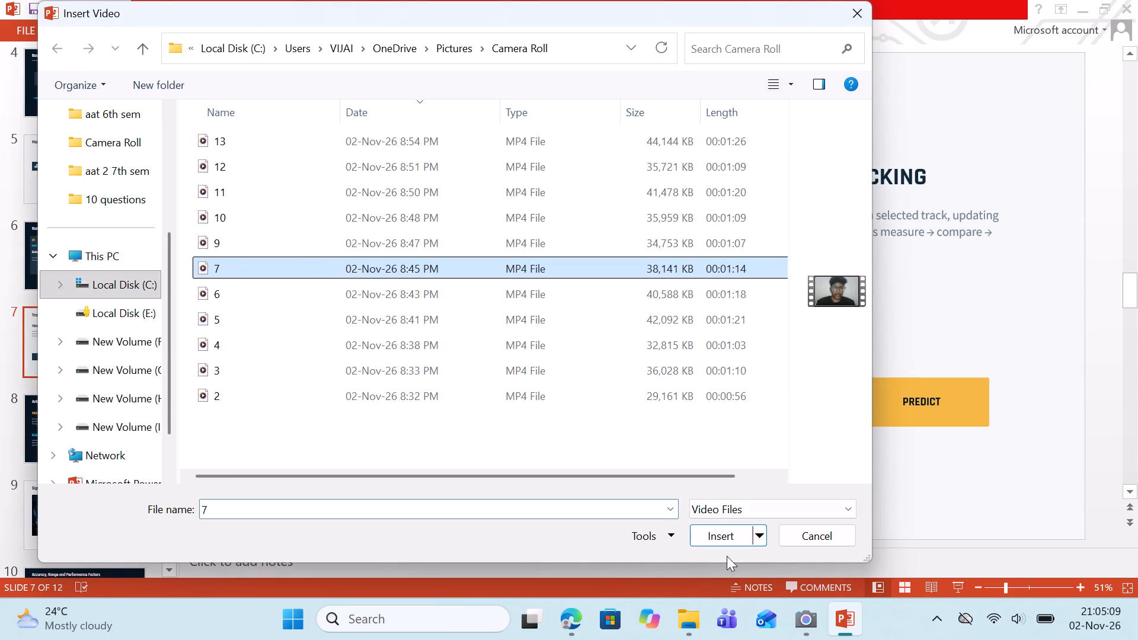
click(723, 536)
Insert Camera Roll video 9 on slide 8, Antenna Systems and Beam Steering.
click(92, 431)
click(133, 20)
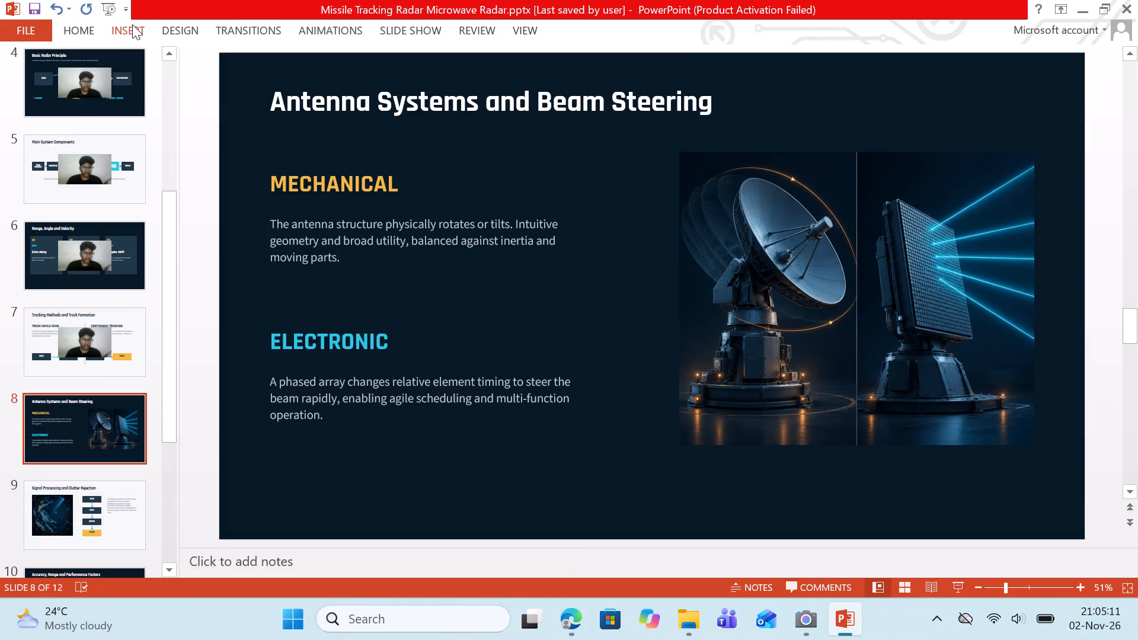
click(958, 93)
click(958, 130)
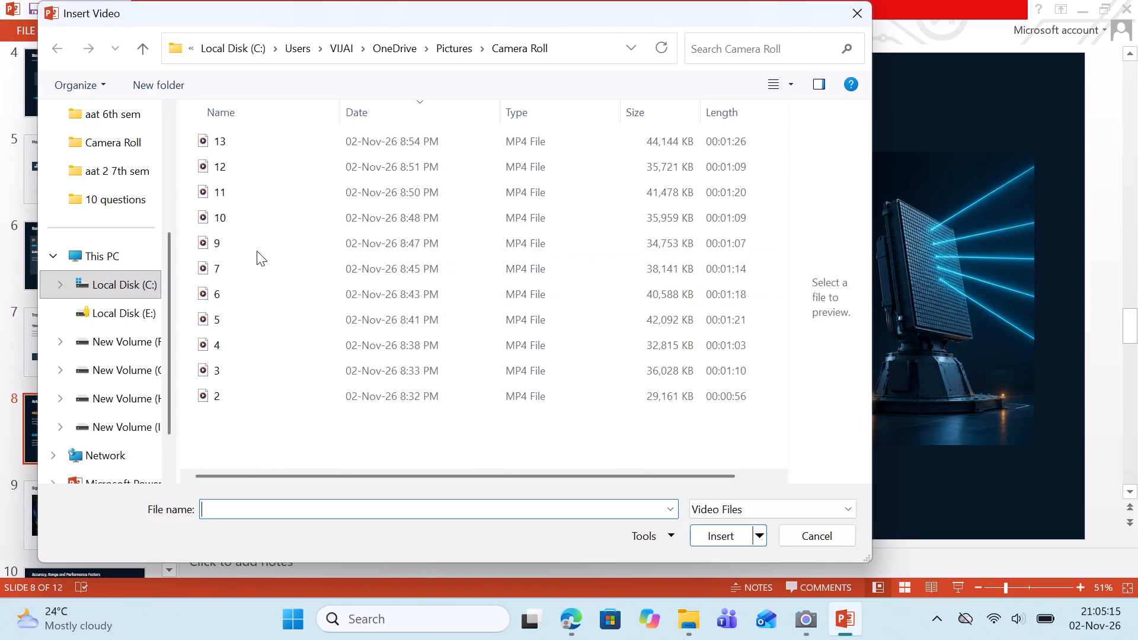
click(257, 246)
click(731, 543)
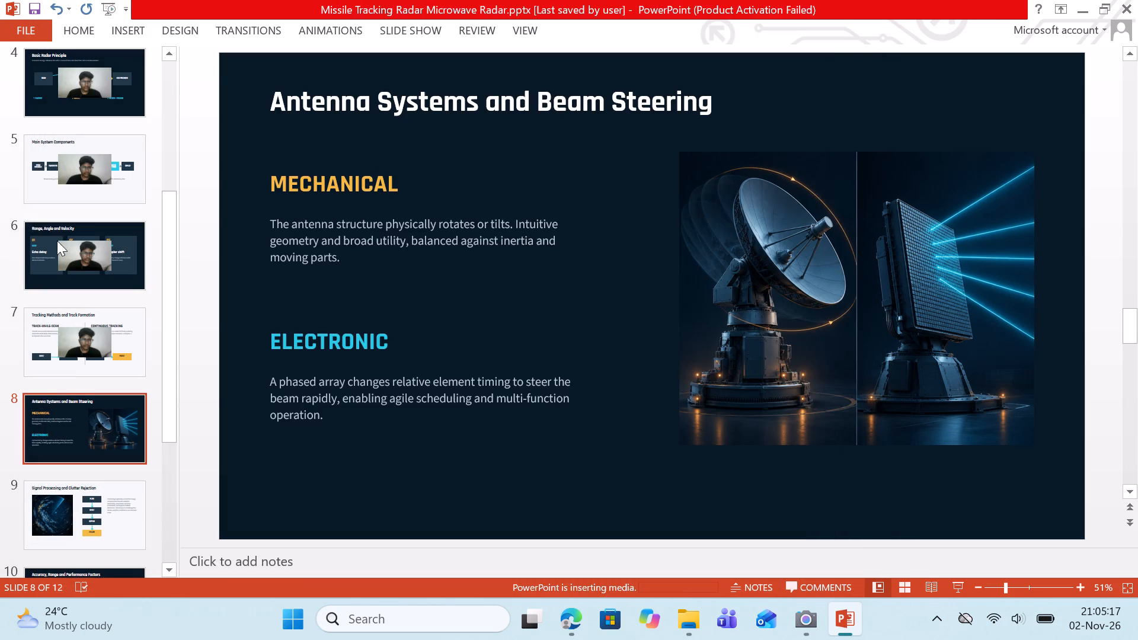
Insert Camera Roll video 10 on slide 9, Signal Processing and Clutter Rejection.
scroll(55, 225, down, 3)
click(97, 424)
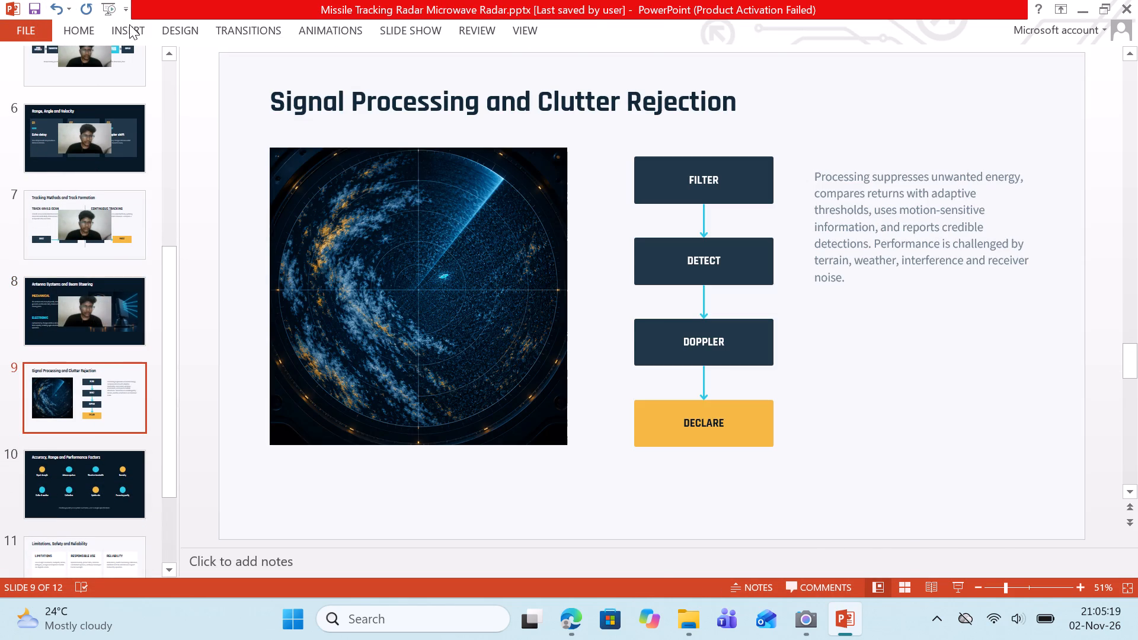
click(129, 24)
click(957, 82)
click(957, 134)
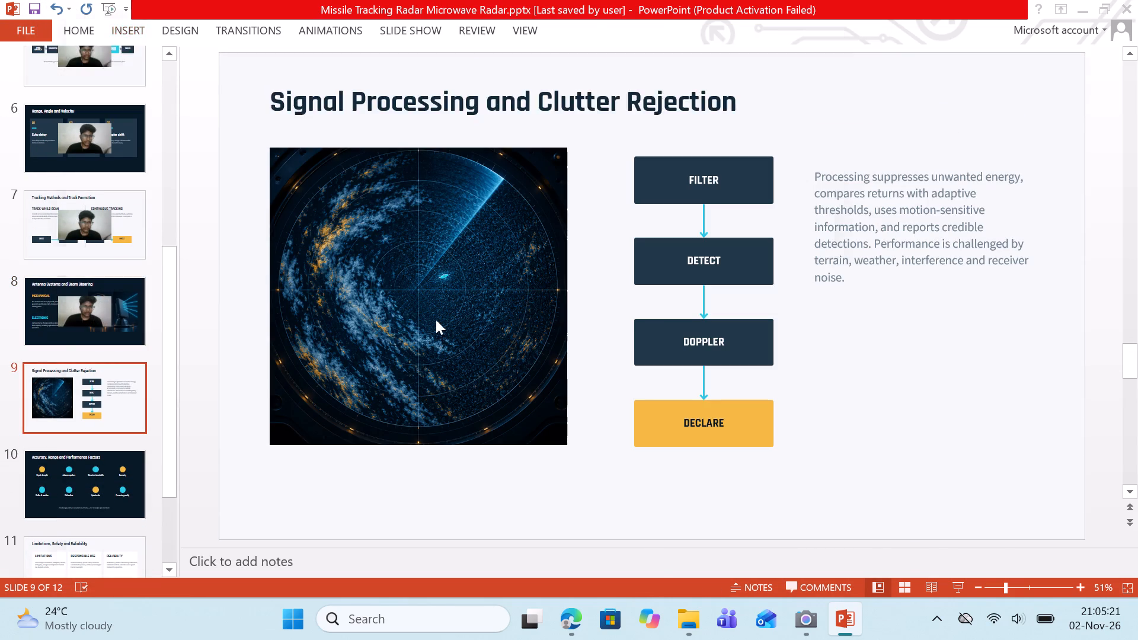
click(290, 212)
click(715, 533)
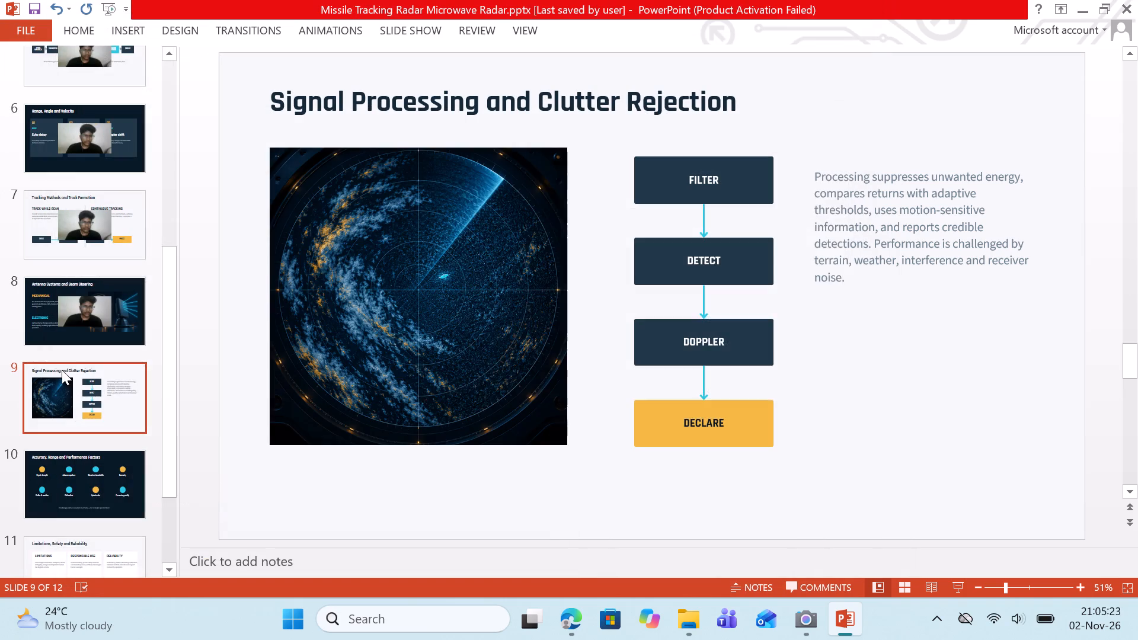
Insert Camera Roll video 11 on slide 10, Accuracy, Range and Performance Factors.
scroll(59, 288, down, 3)
click(87, 367)
click(144, 24)
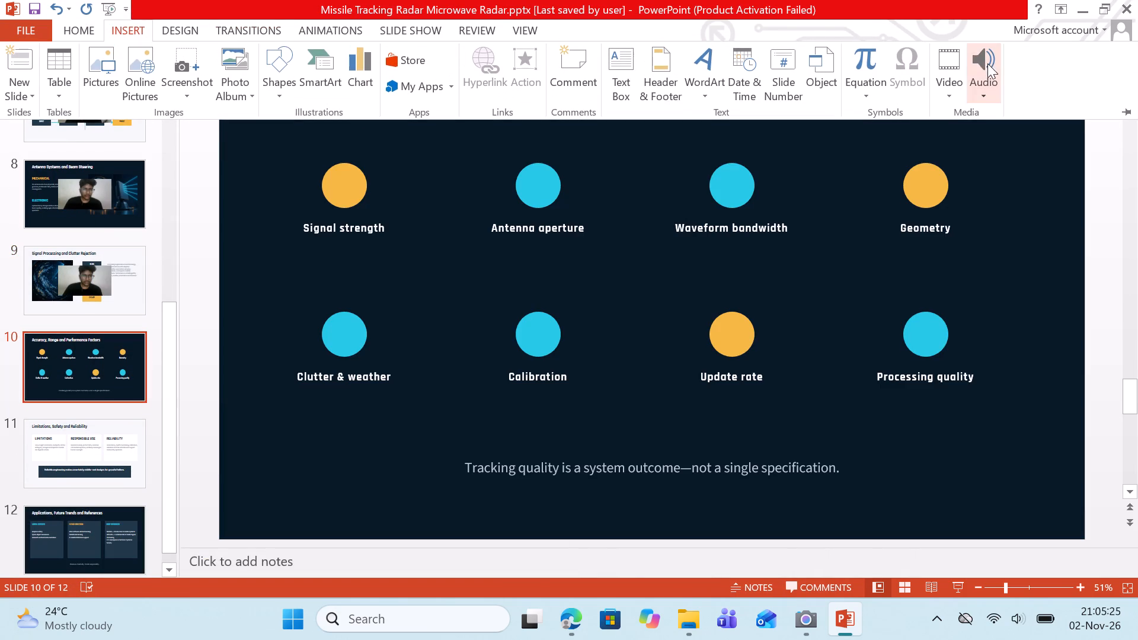
click(945, 96)
click(950, 133)
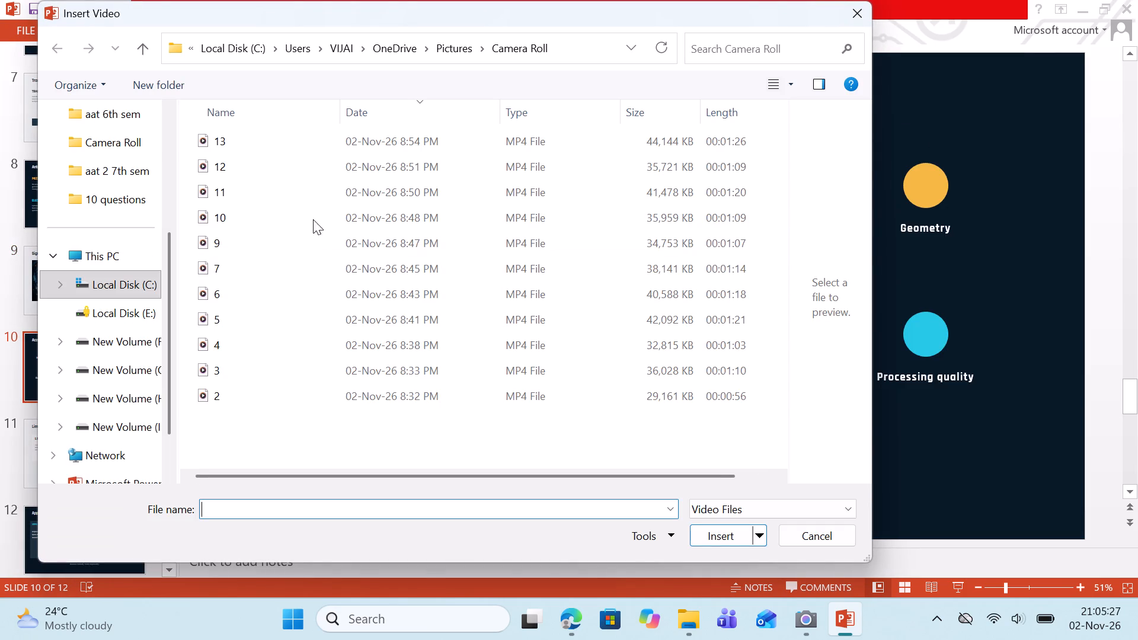
click(313, 182)
click(727, 544)
Insert Camera Roll video 12 on slide 11, Limitations, Safety and Reliability.
scroll(56, 306, down, 3)
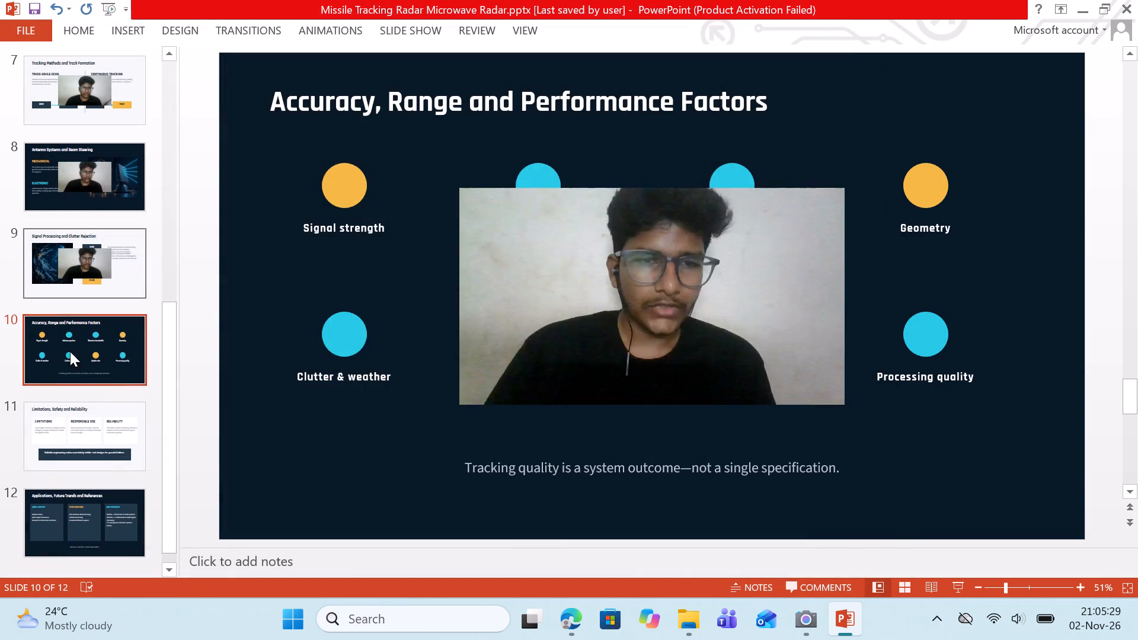
click(92, 434)
click(137, 37)
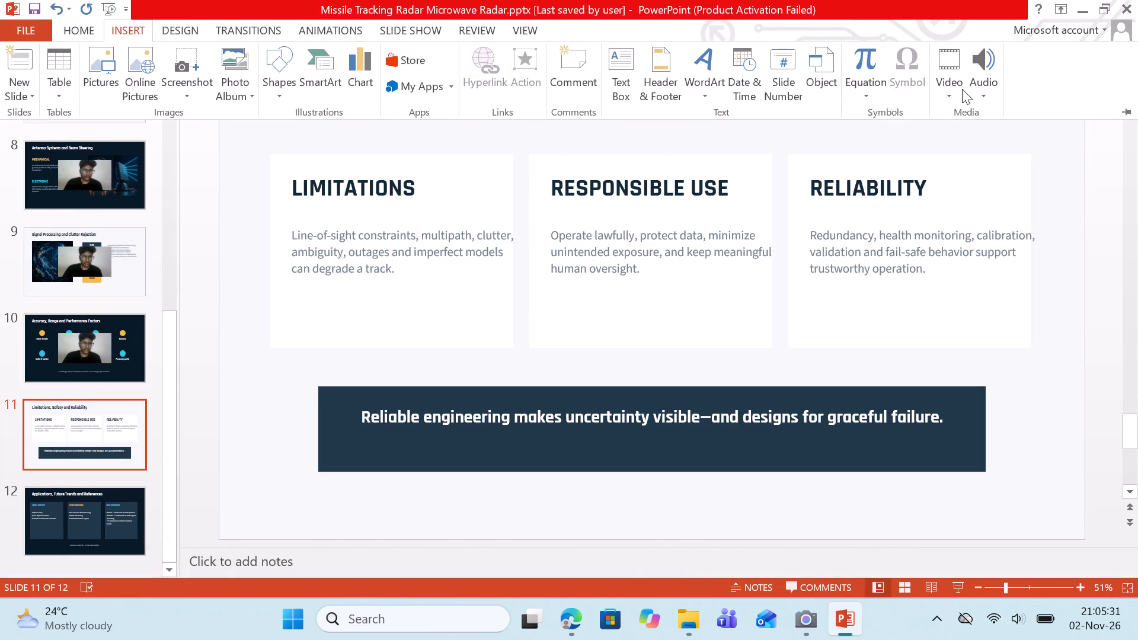
click(947, 89)
click(951, 133)
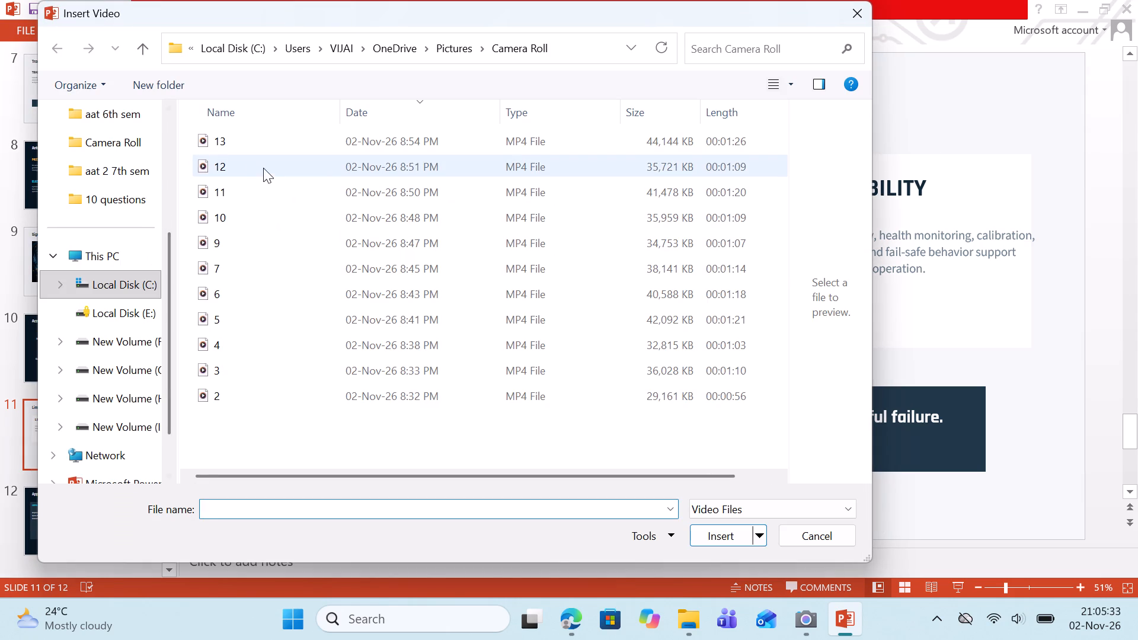
click(263, 168)
click(727, 536)
Insert Camera Roll video 13 on slide 12, Applications, Future Trends and References.
click(130, 520)
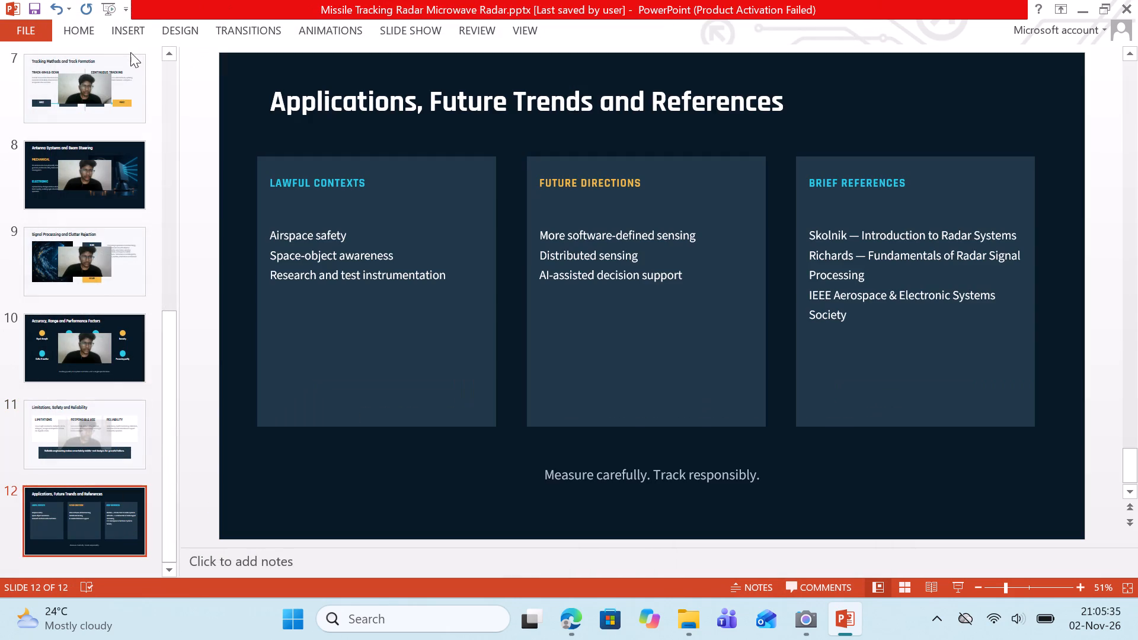
click(143, 46)
click(140, 29)
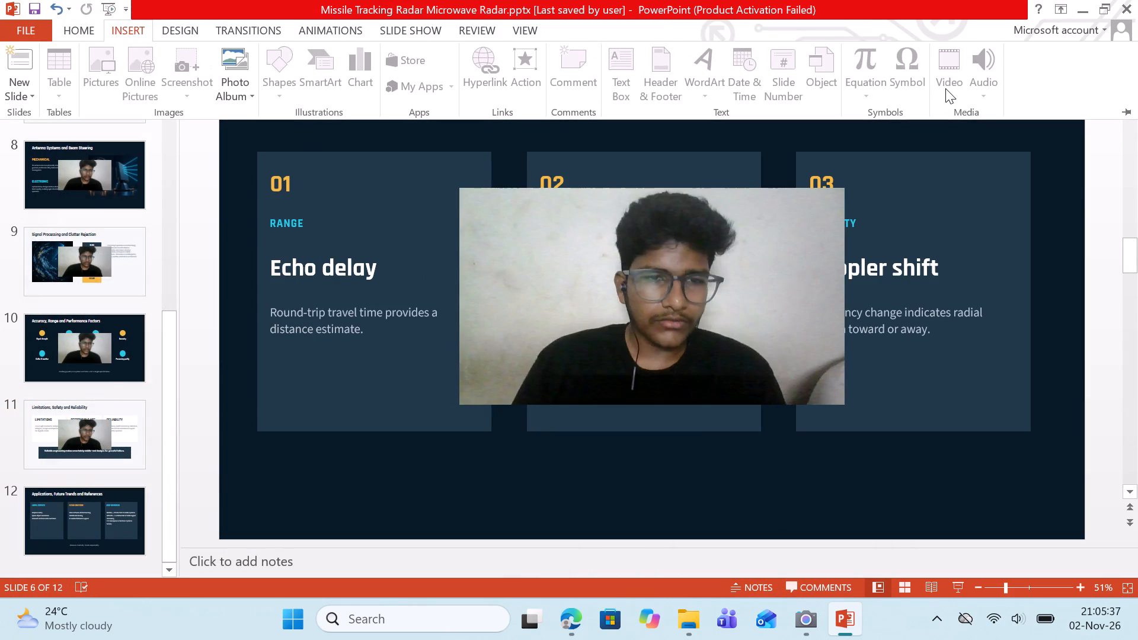
click(91, 514)
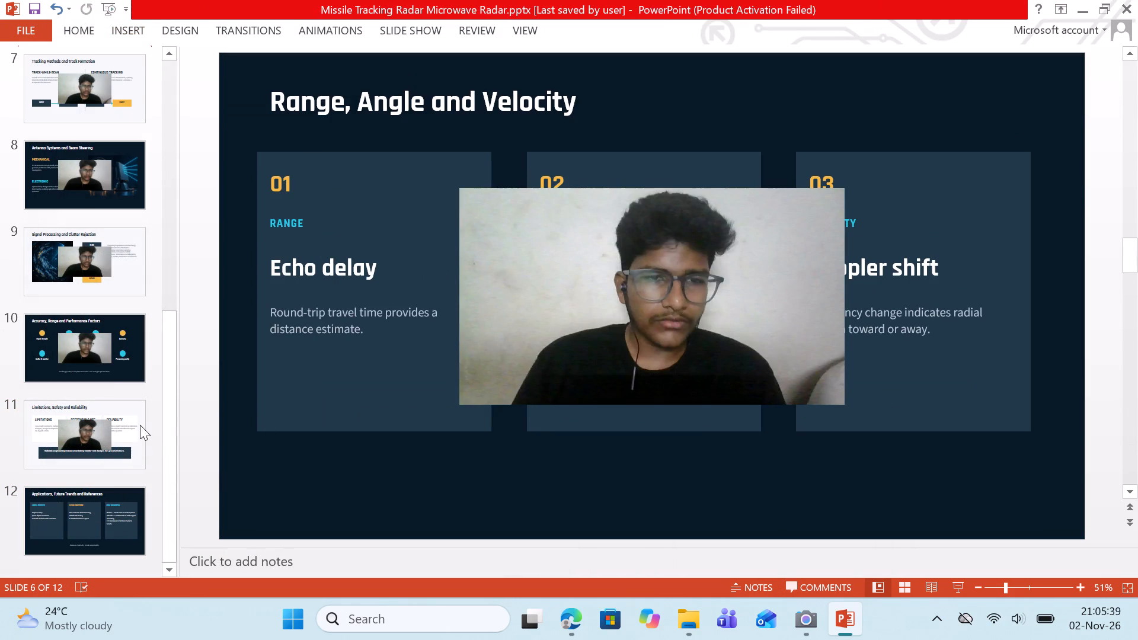
click(122, 511)
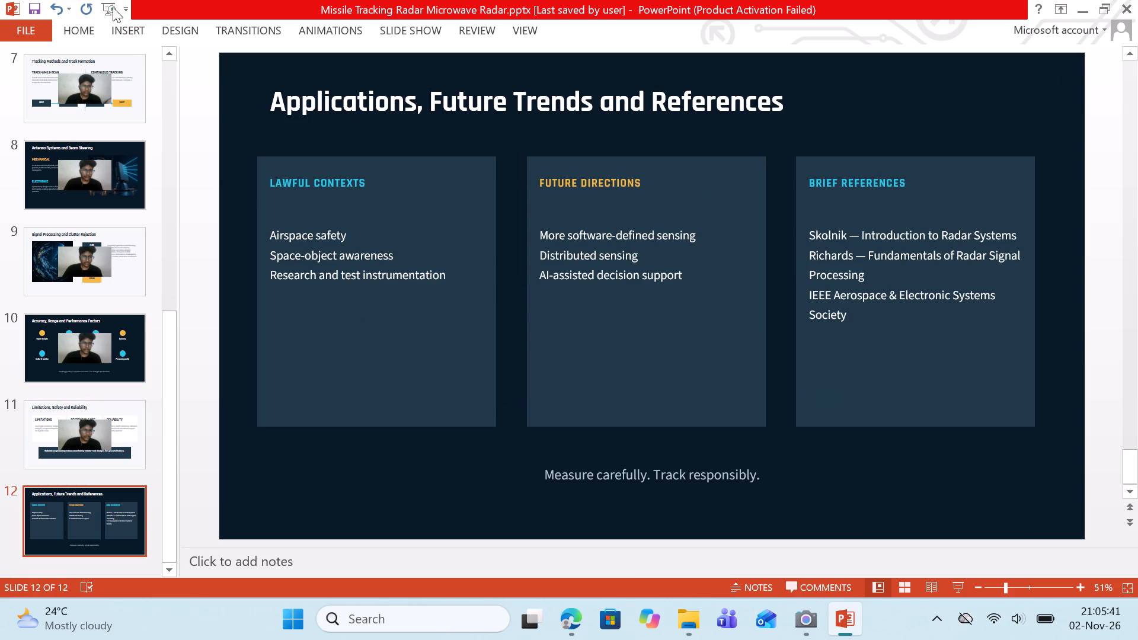
click(130, 35)
click(955, 88)
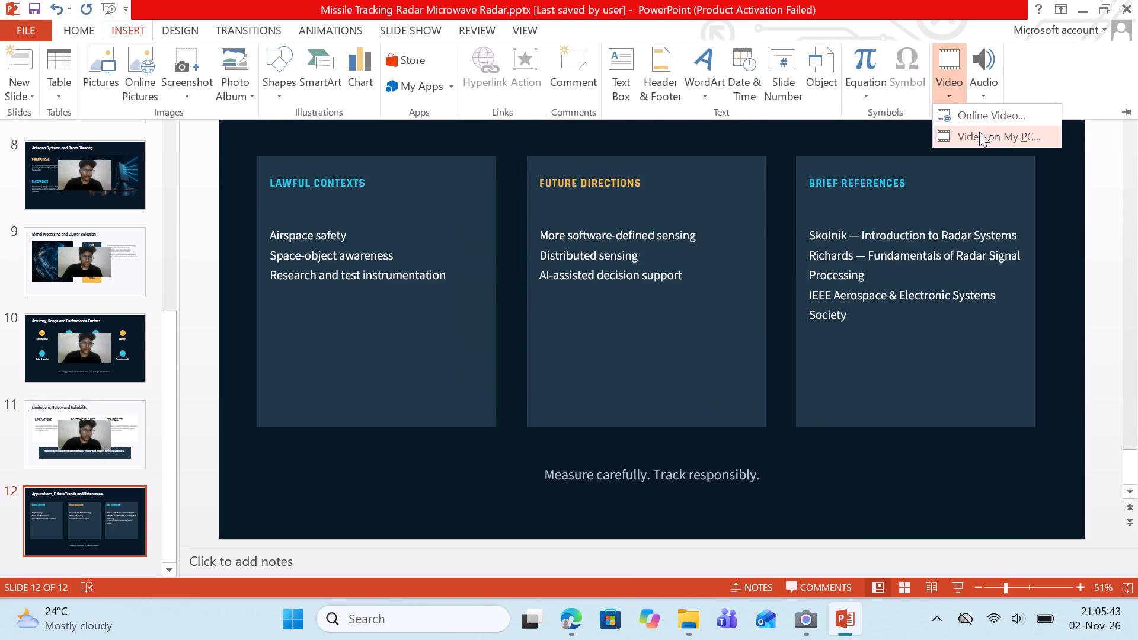
click(979, 132)
click(335, 136)
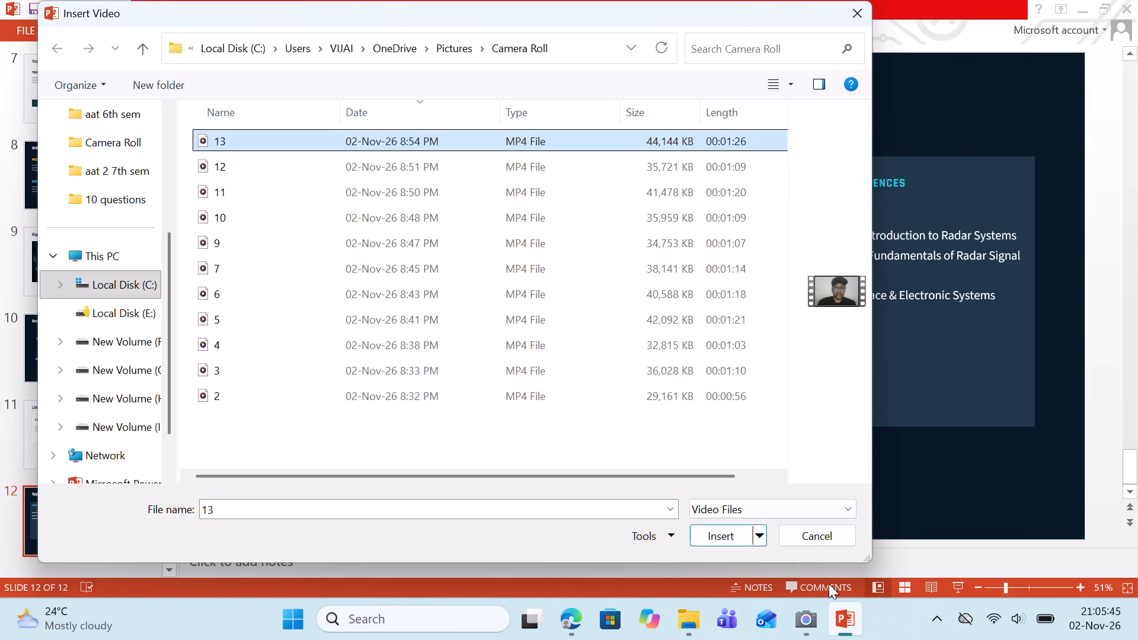
click(730, 522)
click(724, 537)
Shrink the narration video on slide 2, Missile Tracking Radar, and place it in the slide's lower-left corner.
drag(172, 357, 176, 27)
click(83, 216)
click(596, 312)
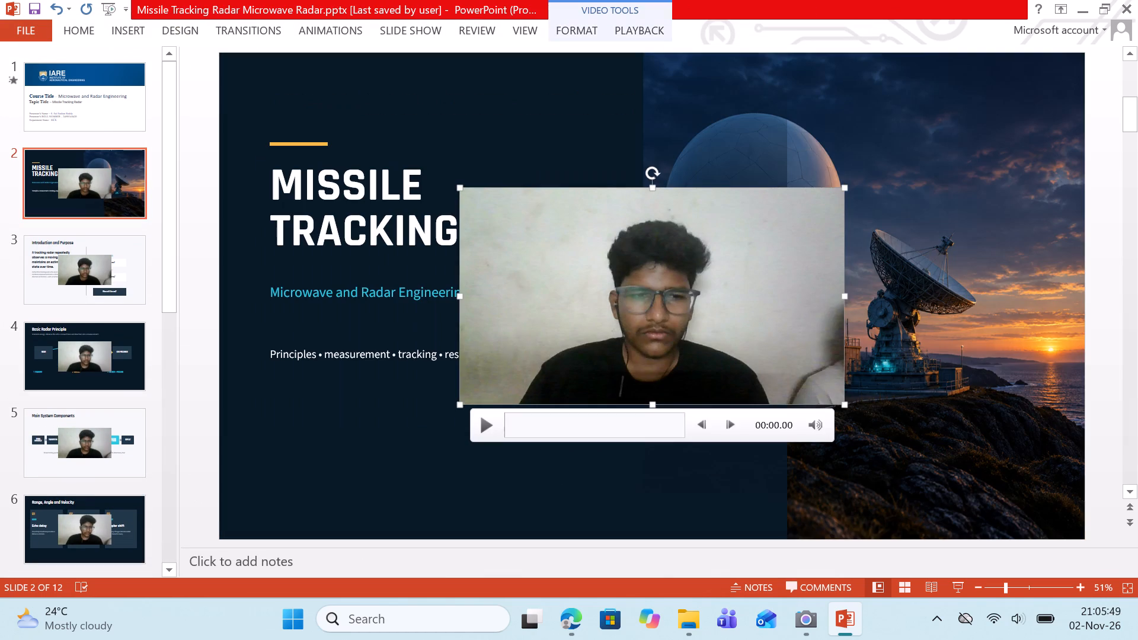
drag(846, 186, 620, 370)
drag(579, 365, 426, 463)
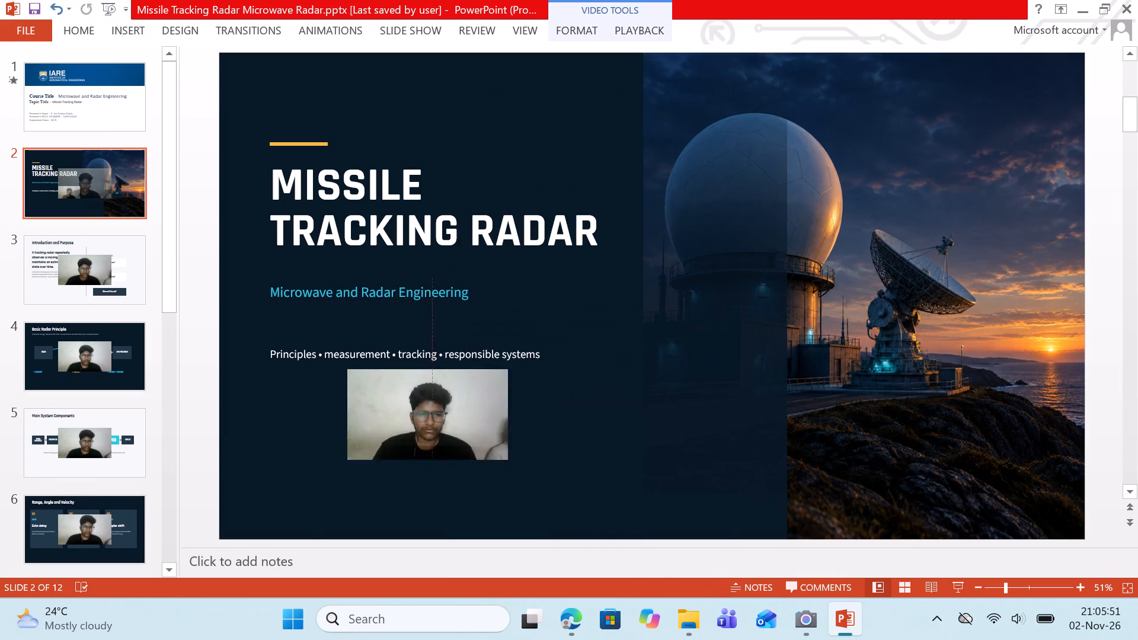
drag(426, 463, 339, 499)
Shrink the narration video on slide 3, Introduction and Purpose, and place it in the slide's lower-left corner.
click(74, 270)
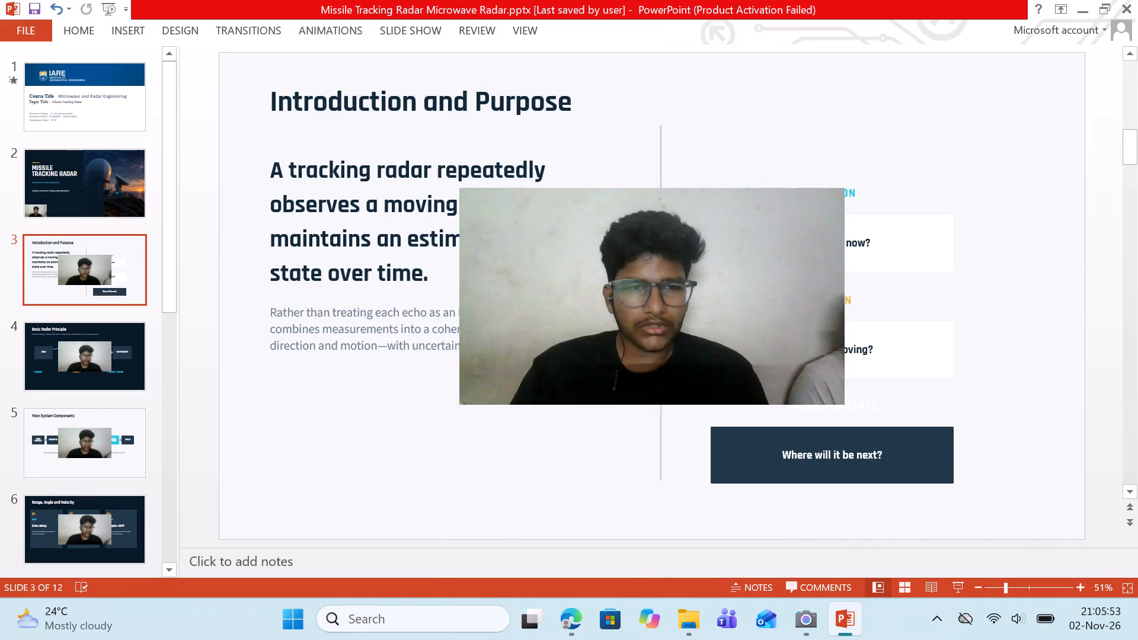
click(652, 314)
drag(847, 186, 640, 315)
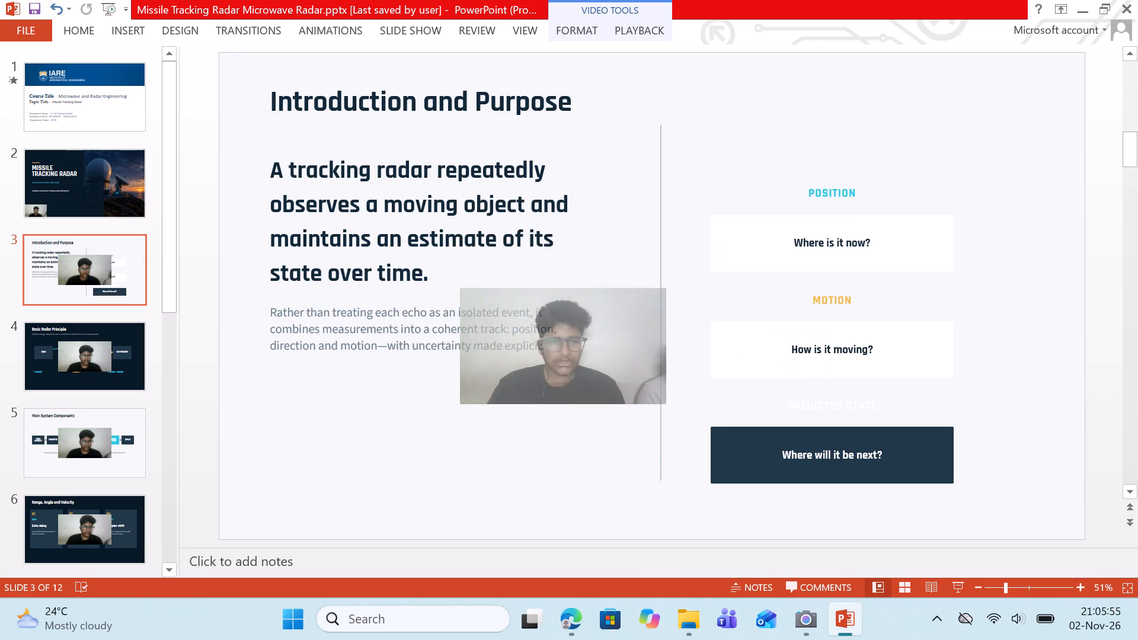
drag(640, 315, 624, 322)
drag(587, 347, 344, 484)
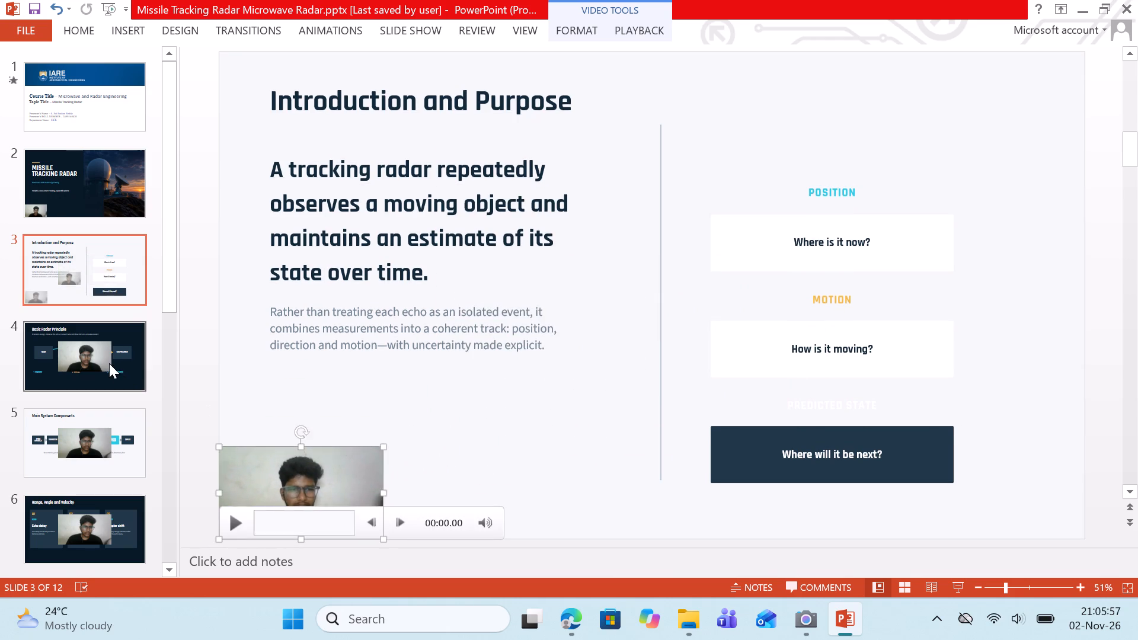
Shrink the narration video on slide 4, Basic Radar Principle, and fit it into the slide's lower-left corner.
click(109, 363)
click(749, 280)
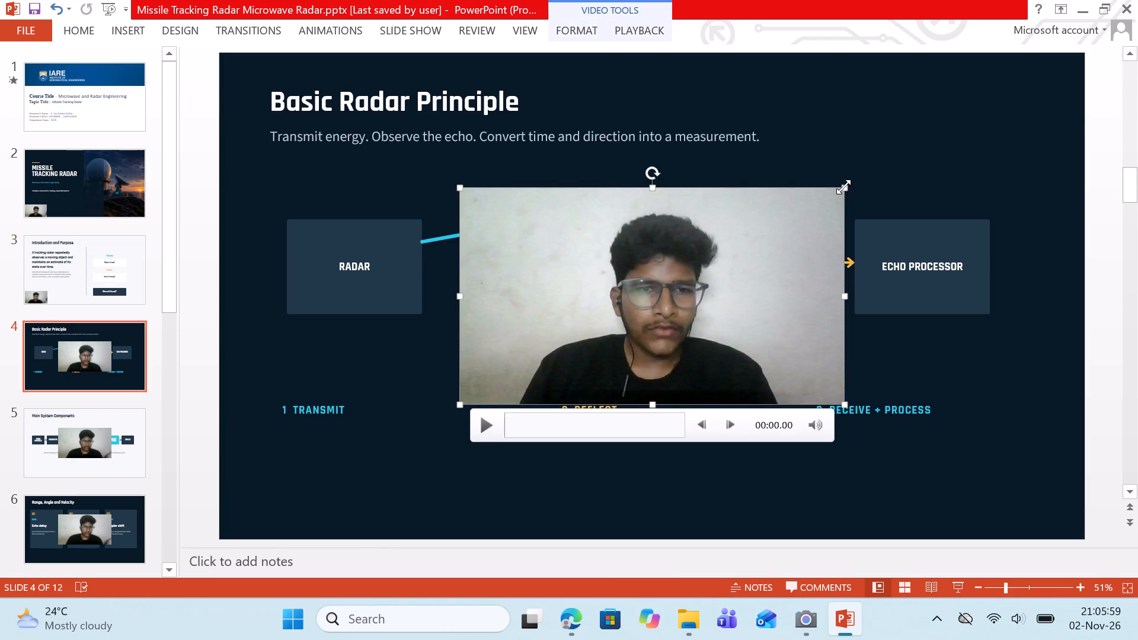
drag(843, 187, 596, 336)
drag(538, 379, 299, 514)
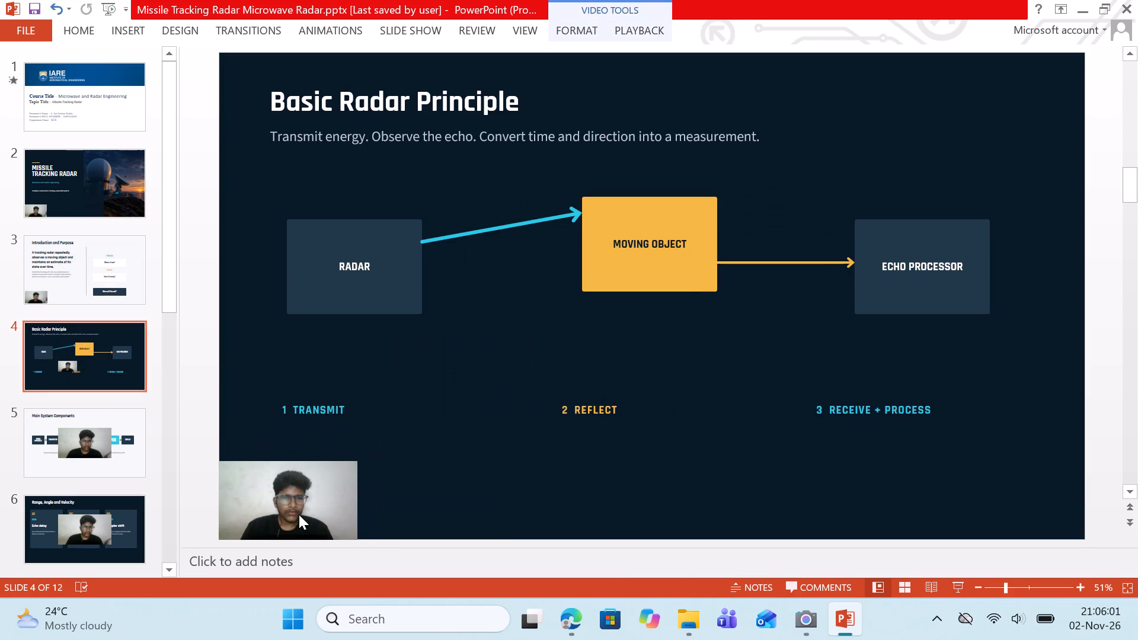
drag(359, 461, 359, 446)
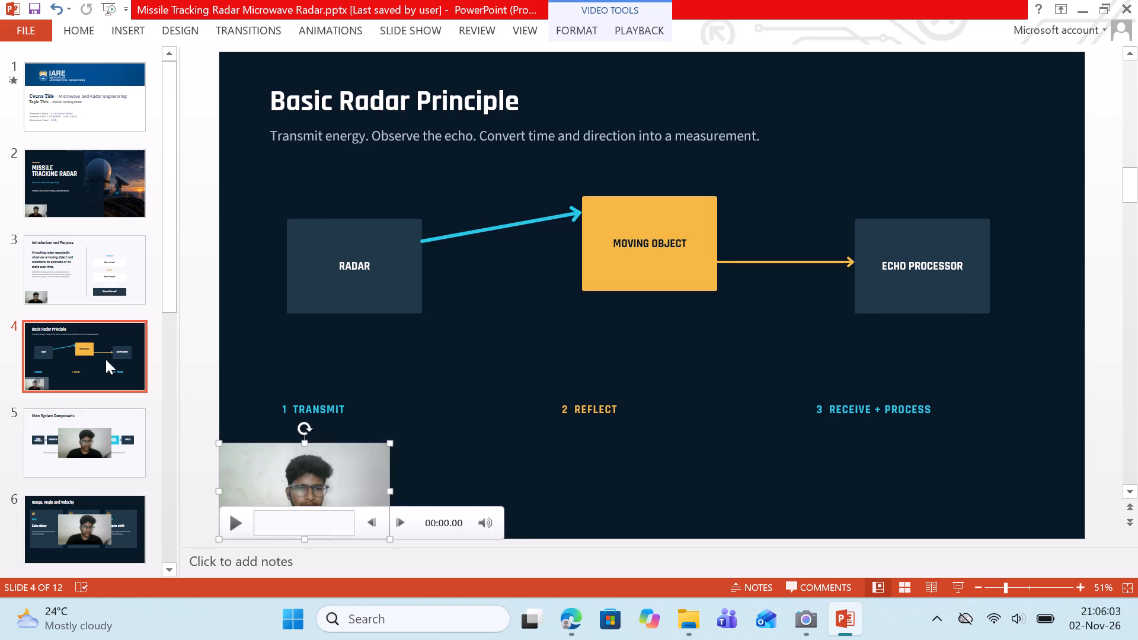
Shrink the narration video on slide 5, Main System Components, and fit it into the slide's lower-left corner.
scroll(101, 294, down, 4)
click(81, 299)
click(512, 324)
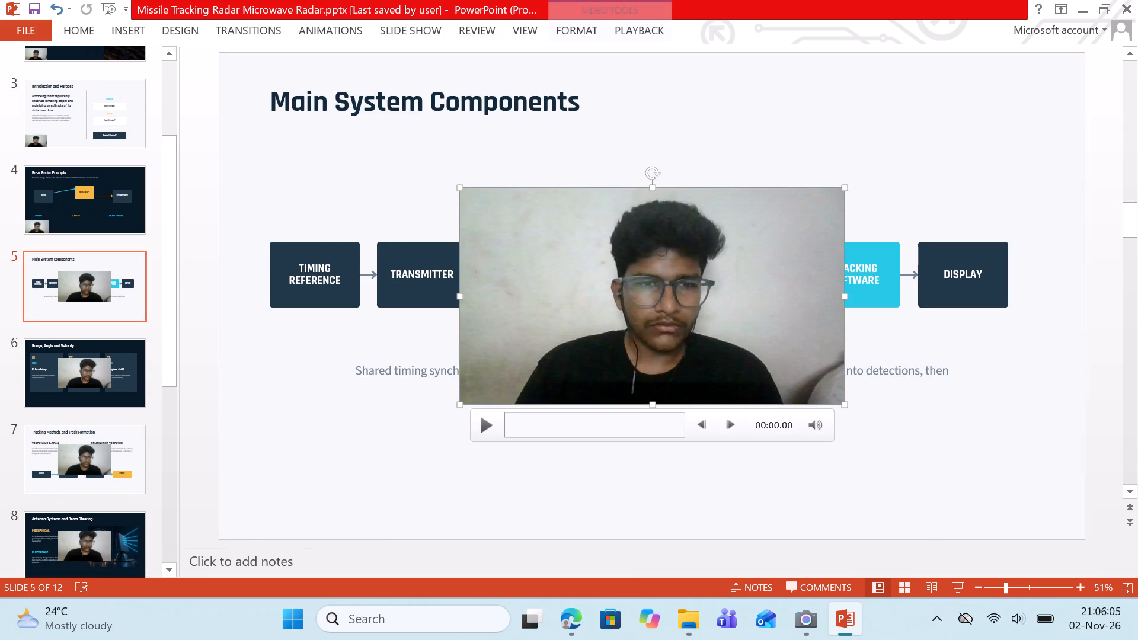
drag(845, 187, 589, 315)
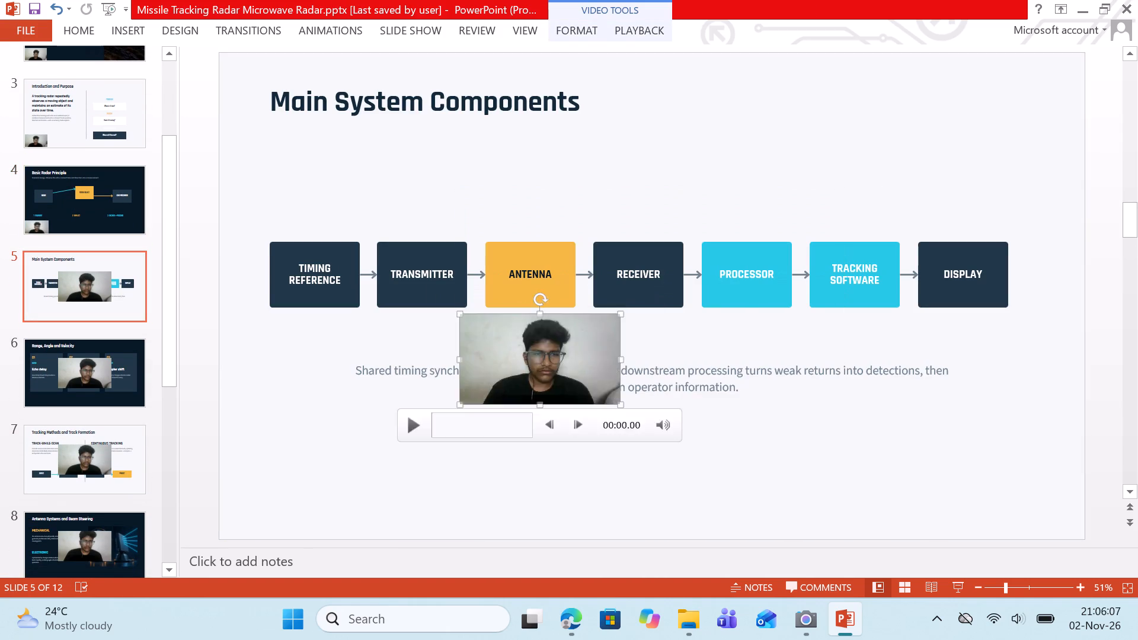
drag(574, 334, 322, 488)
drag(325, 473, 340, 449)
Shrink the narration video on slide 6, Range, Angle and Velocity, and place it in the slide's lower-left corner.
click(68, 450)
click(82, 369)
click(576, 194)
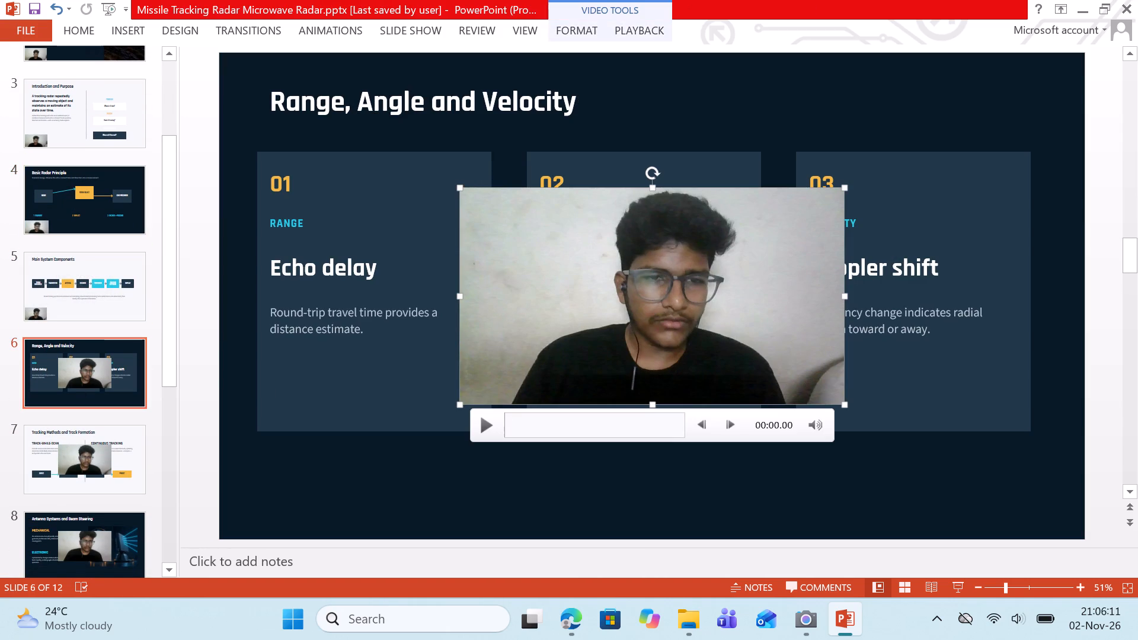
drag(845, 185, 631, 367)
drag(516, 369, 278, 504)
Shrink the narration video on slide 7, Tracking Methods and Track Formation, and place it in the slide's lower-left corner.
click(47, 452)
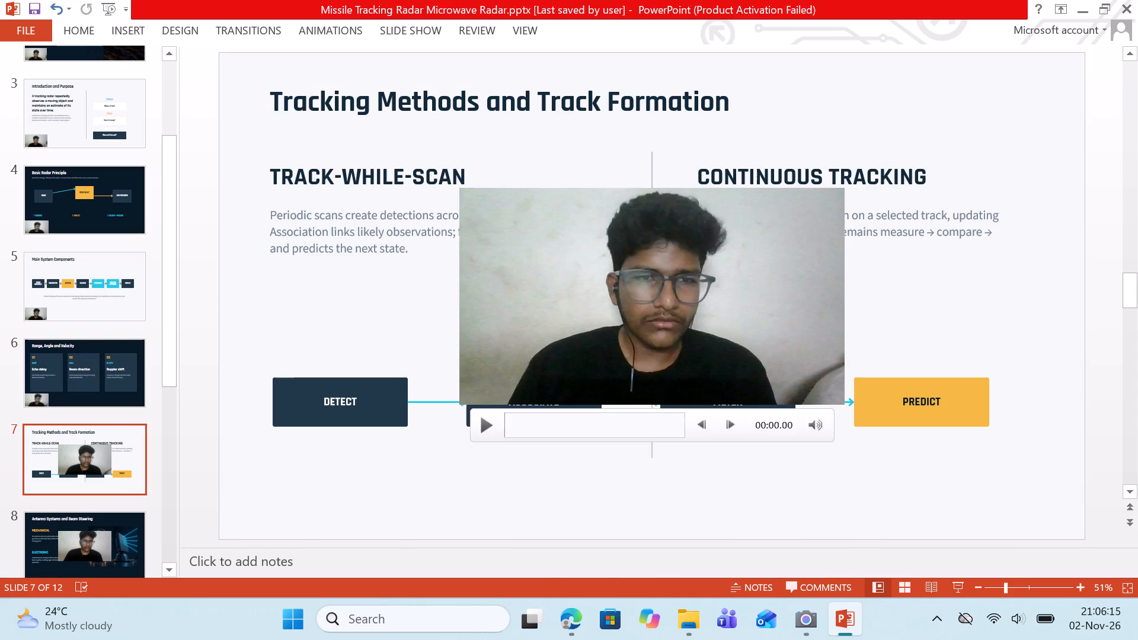
click(680, 287)
drag(842, 185, 613, 334)
drag(557, 350, 497, 379)
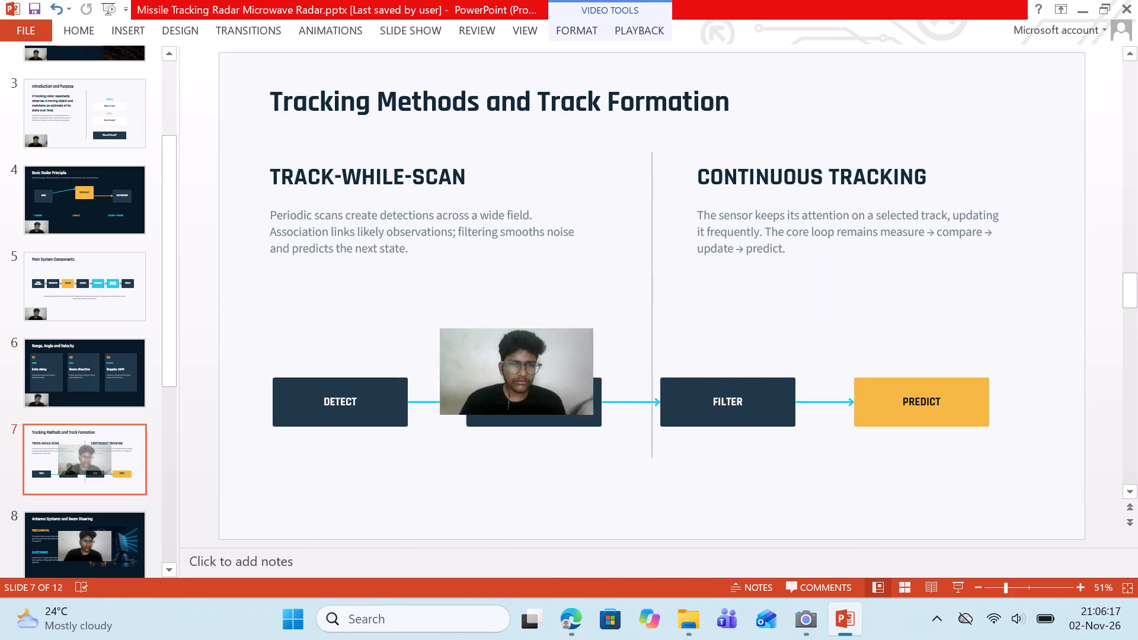
drag(497, 379, 314, 482)
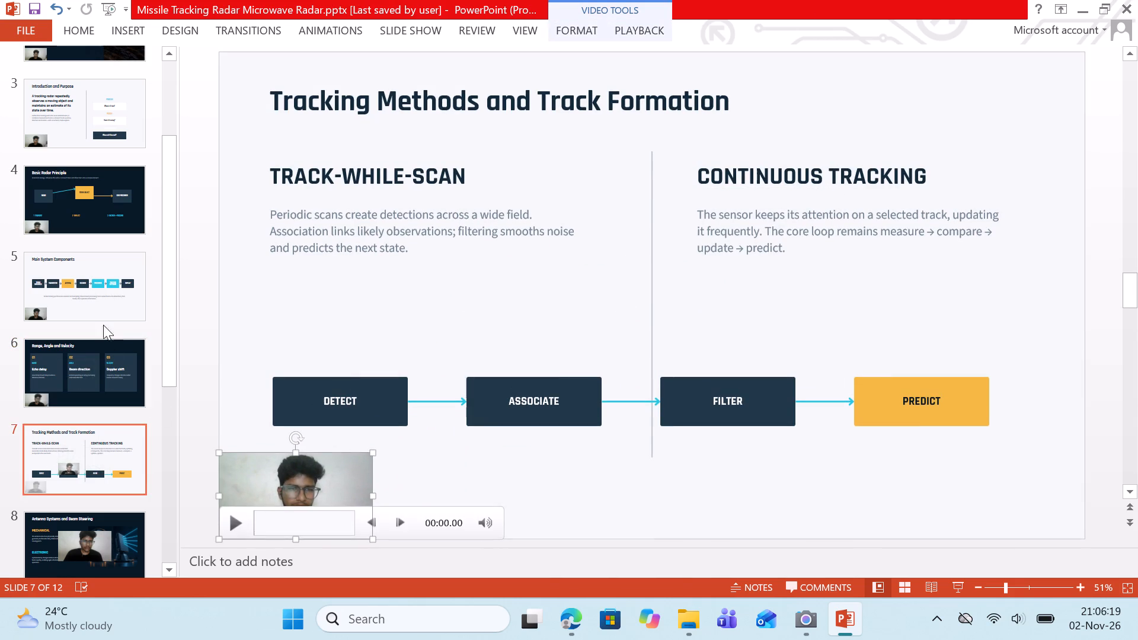
Shrink the narration video on slide 8, Antenna Systems and Beam Steering, and fit it into the lower-left corner below the text.
scroll(59, 263, down, 4)
click(92, 415)
click(472, 396)
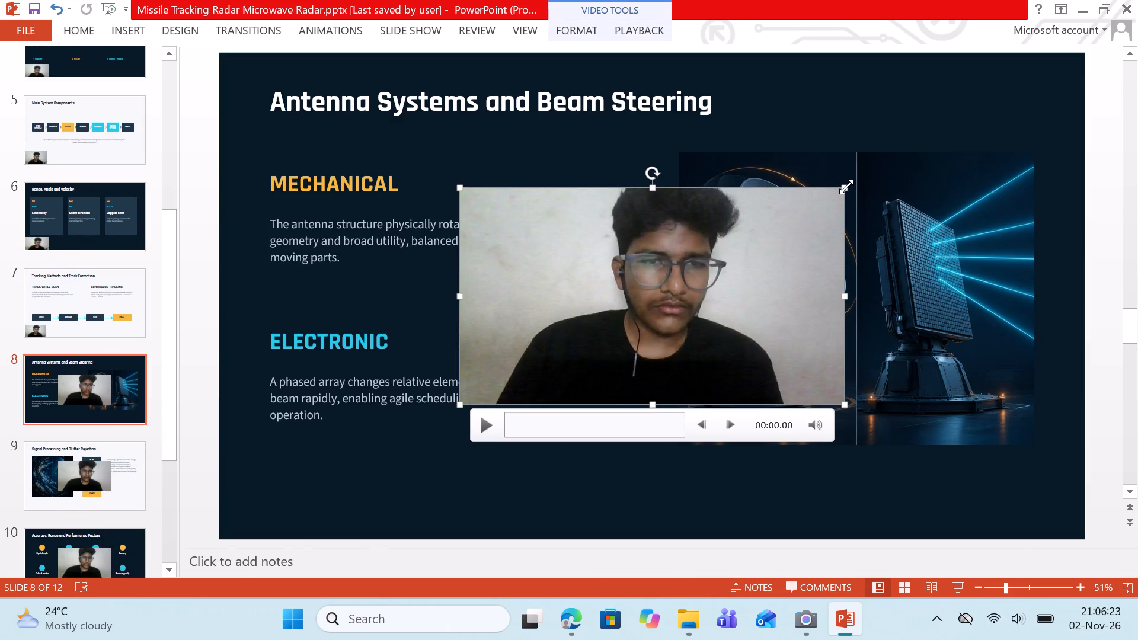
drag(846, 187, 641, 362)
drag(565, 361, 326, 496)
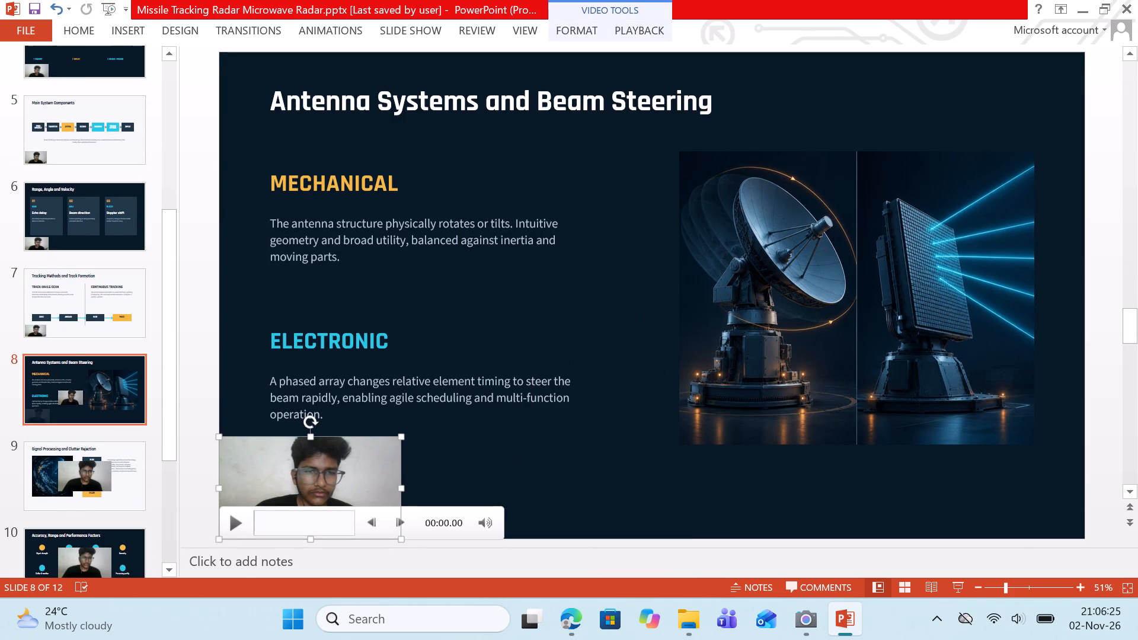
drag(404, 436, 387, 448)
Shrink the narration video on slide 9, Signal Processing and Clutter Rejection, and place it in the lower-left corner below the radar image.
scroll(62, 308, down, 3)
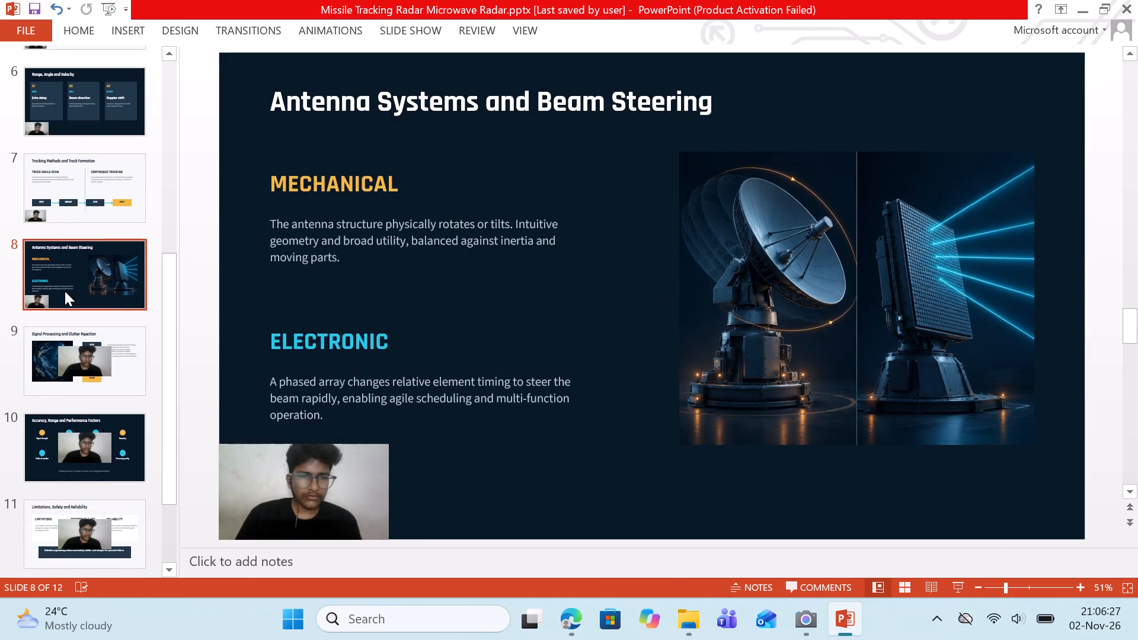
click(115, 375)
click(562, 335)
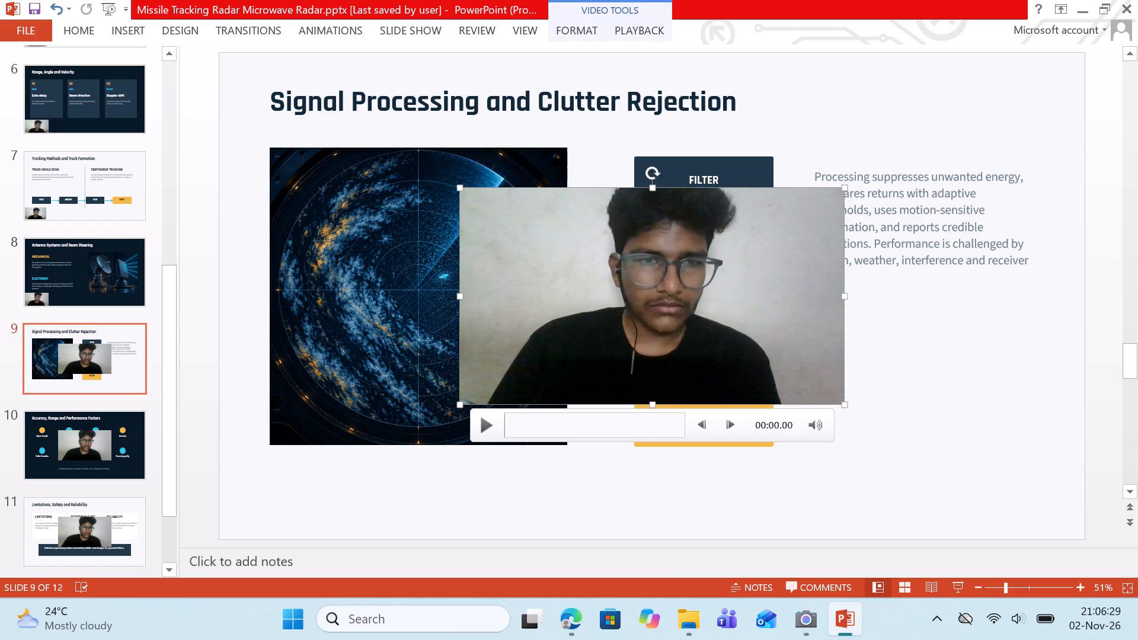
drag(844, 188, 608, 359)
drag(562, 356, 294, 472)
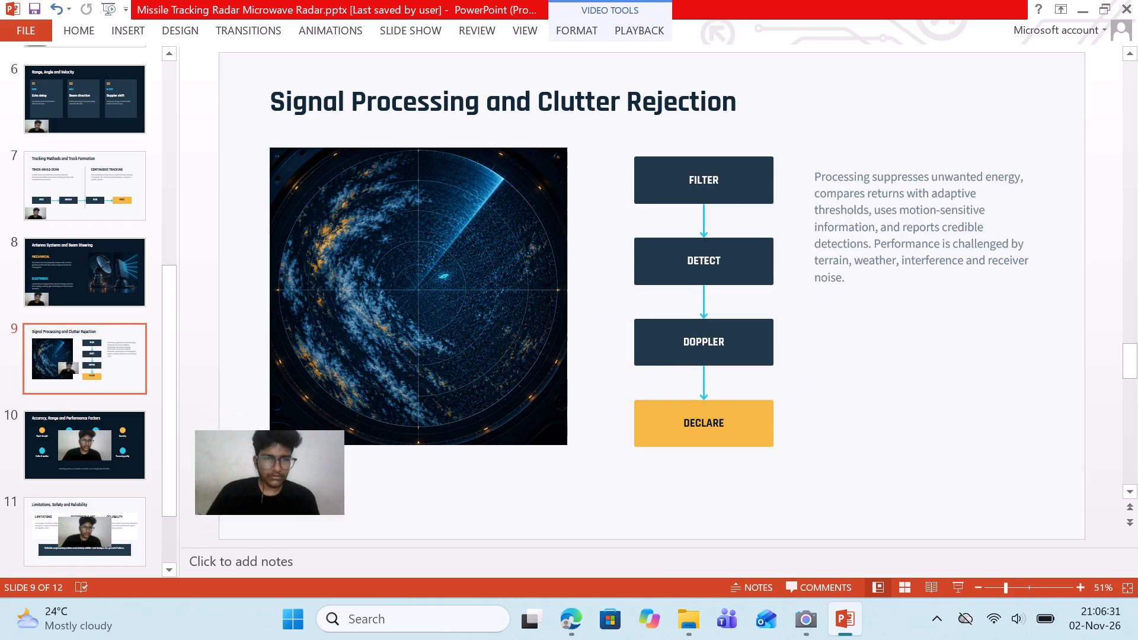
drag(294, 472, 321, 489)
Shrink the narration video on slide 10, Accuracy, Range and Performance Factors, and place it in the slide's lower-left corner.
scroll(62, 307, down, 4)
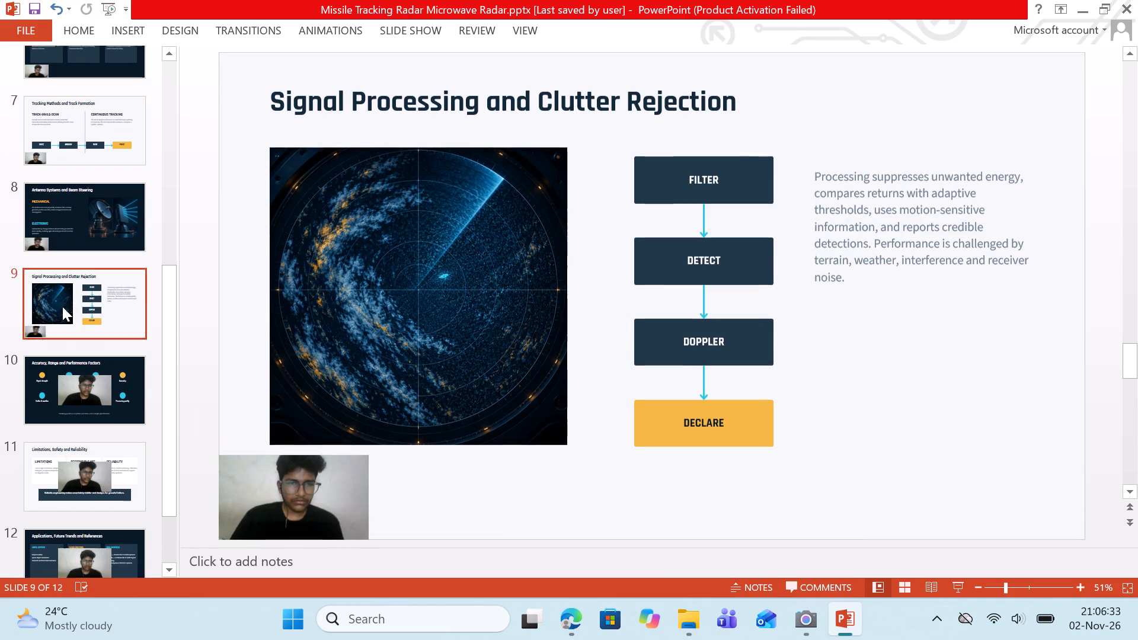
click(73, 369)
click(680, 344)
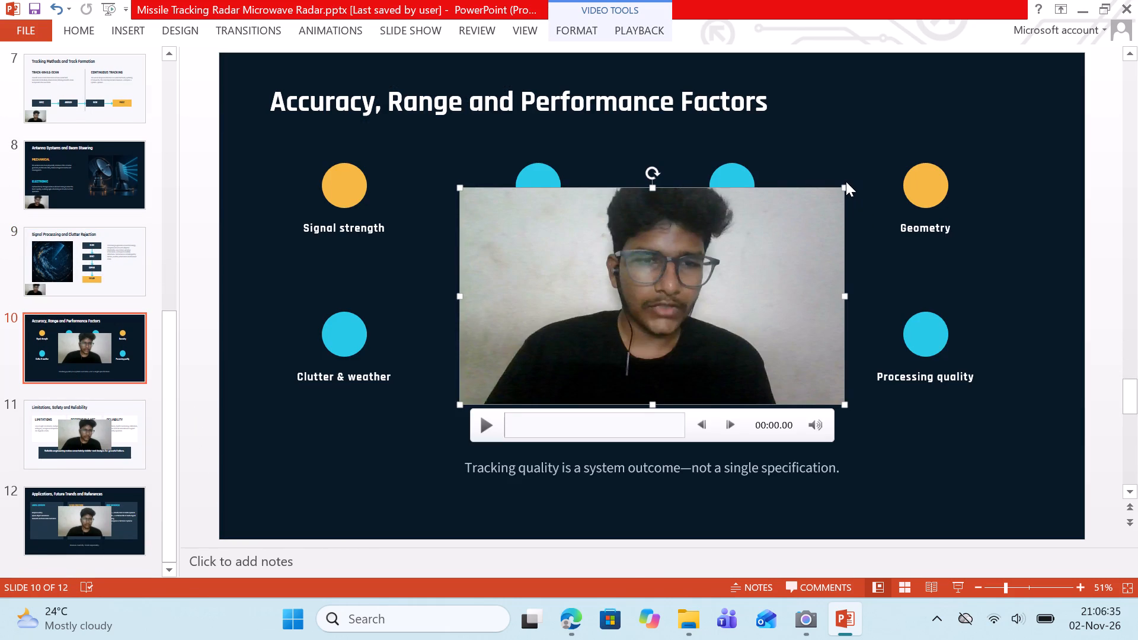
drag(846, 184, 628, 360)
drag(546, 358, 316, 485)
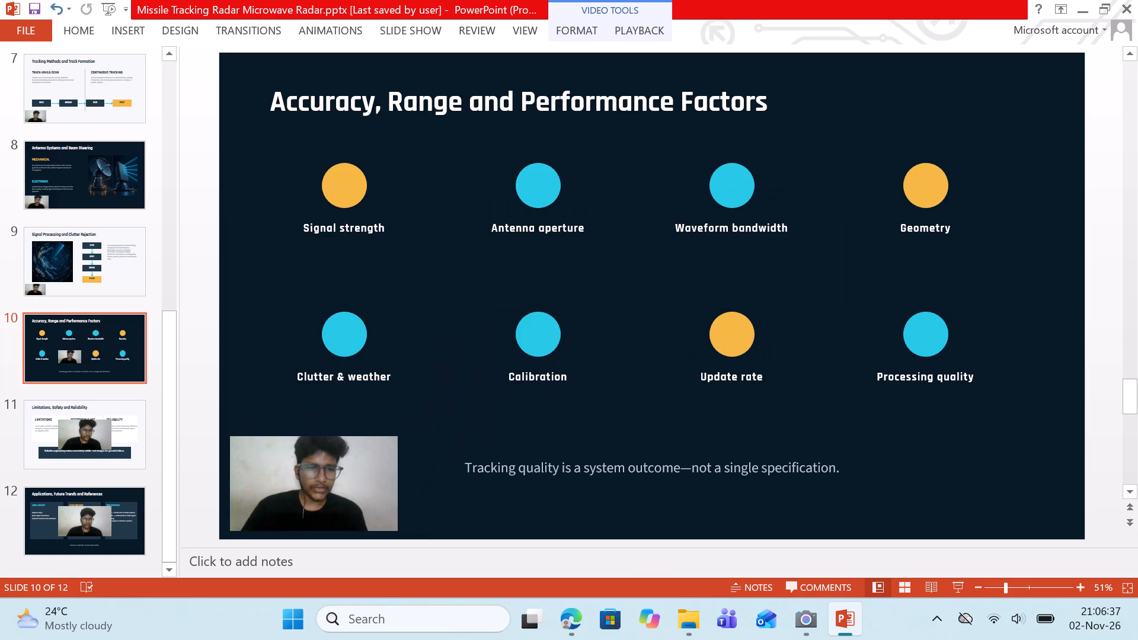
drag(316, 485, 310, 494)
Shrink the narration video on slide 11, Limitations, Safety and Reliability, and place it in the slide's lower-left corner.
click(91, 407)
click(631, 319)
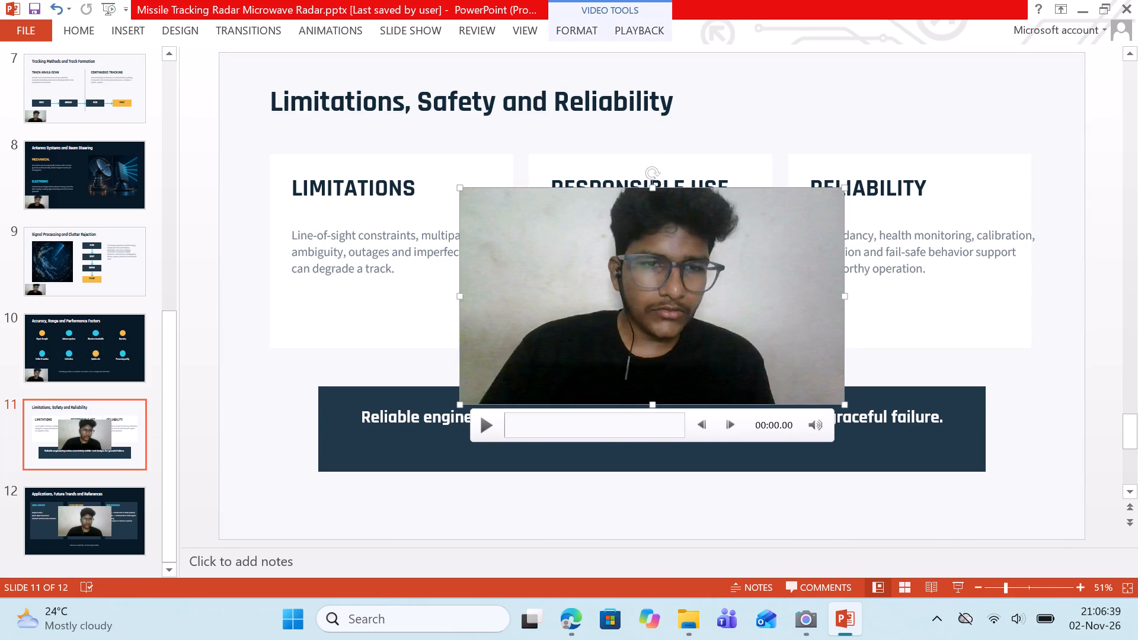
drag(843, 190, 602, 339)
drag(547, 372, 335, 501)
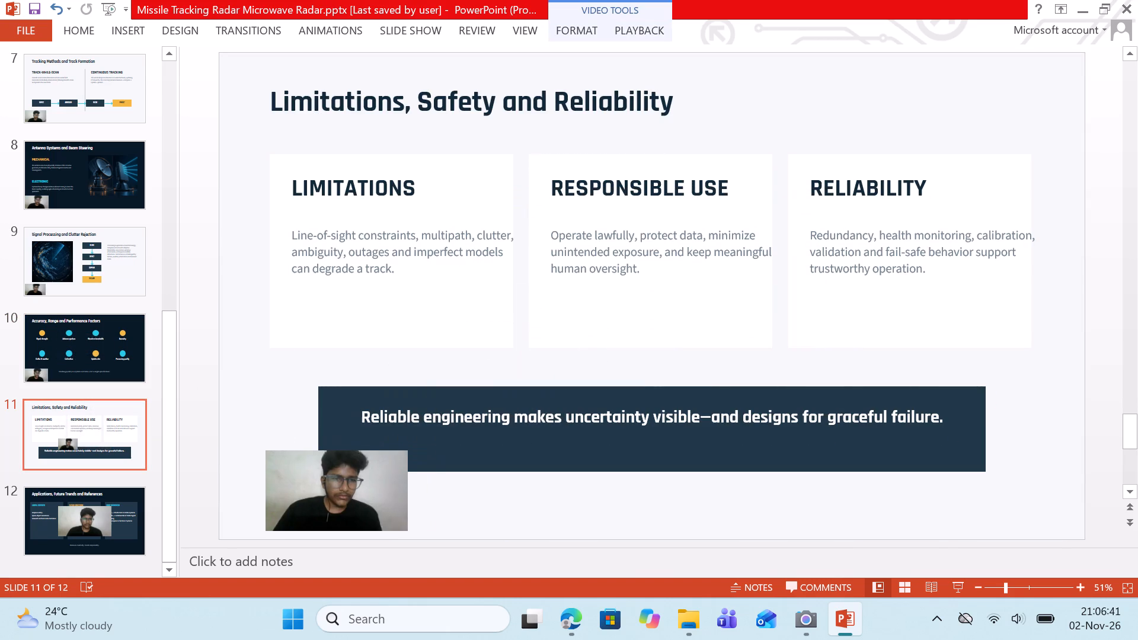
drag(335, 501, 308, 508)
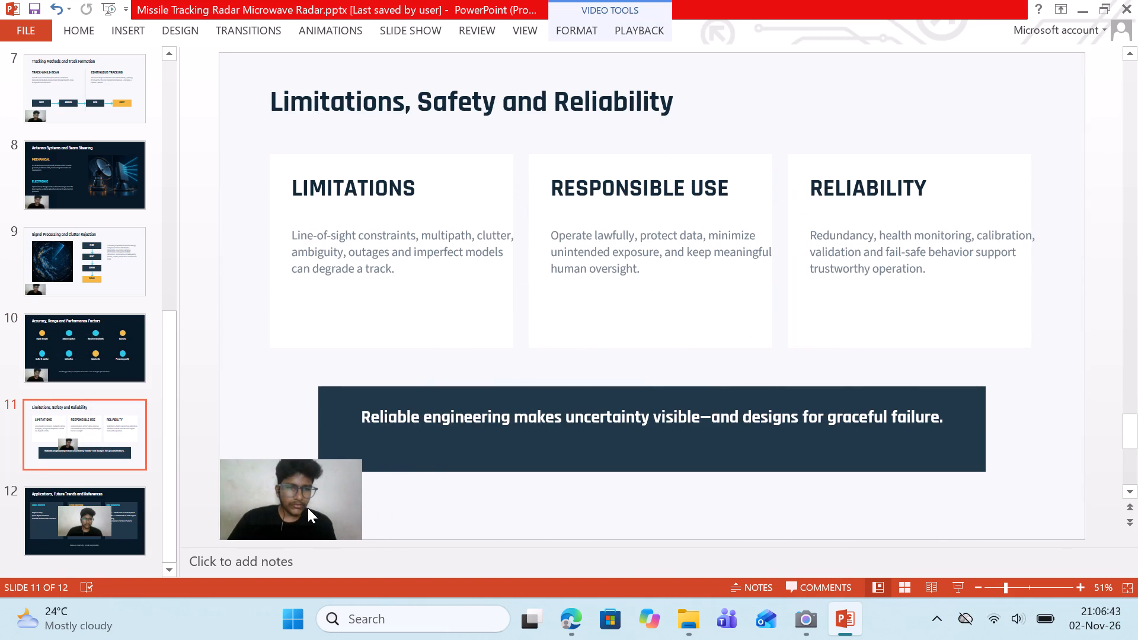
click(366, 461)
click(322, 489)
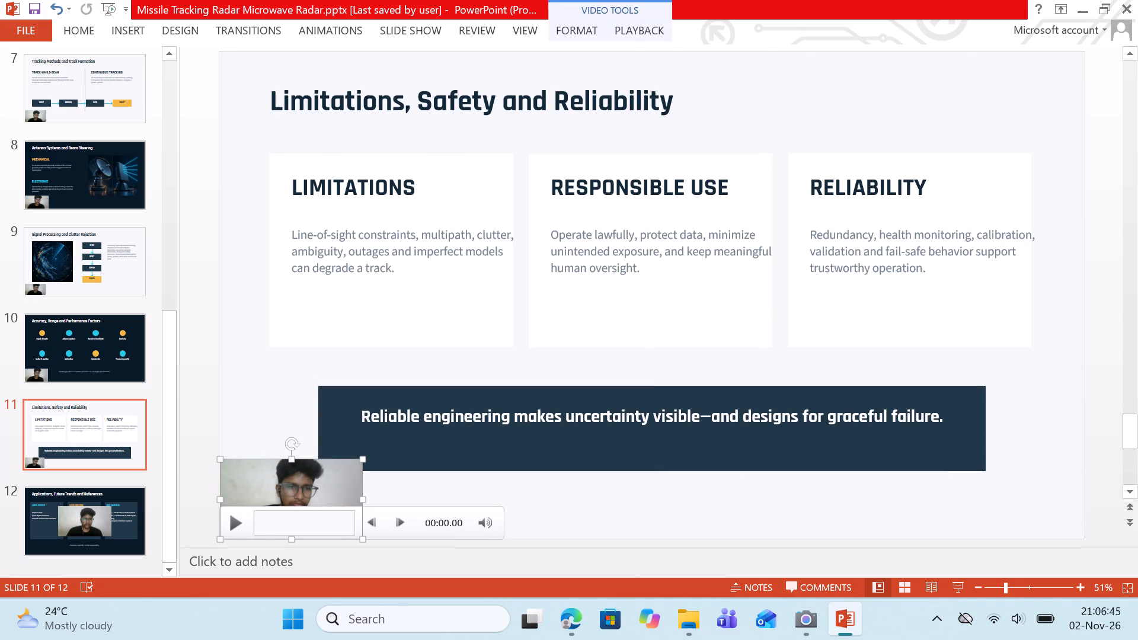
Move slide 11's dark banner up to just below the text cards, and slightly enlarge the narration video in the corner beneath it.
click(487, 456)
drag(530, 456, 530, 434)
click(294, 484)
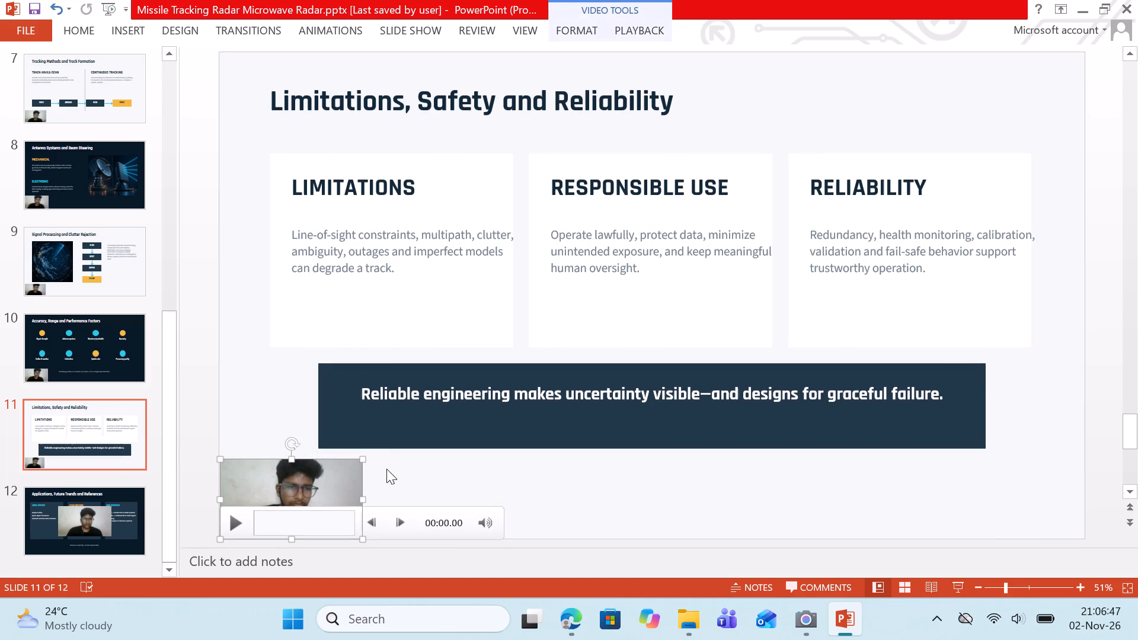
drag(363, 458, 402, 466)
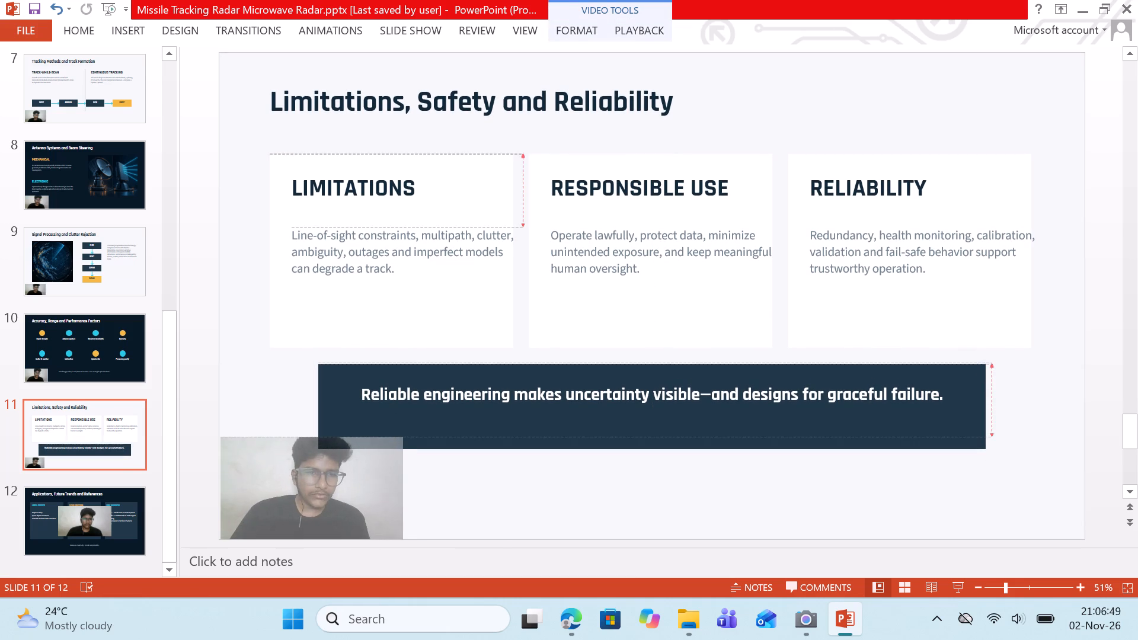
drag(402, 466, 376, 466)
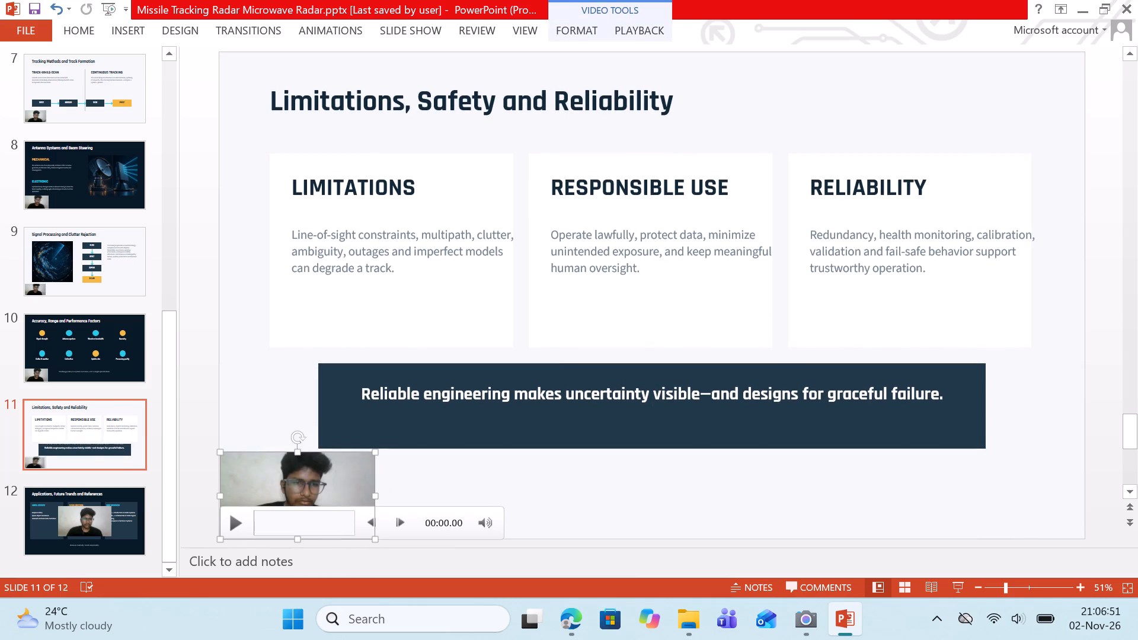
Shrink the narration video on slide 12, Applications, Future Trends and References, and fit it into the lower-left corner below the cards.
scroll(26, 365, down, 5)
click(97, 534)
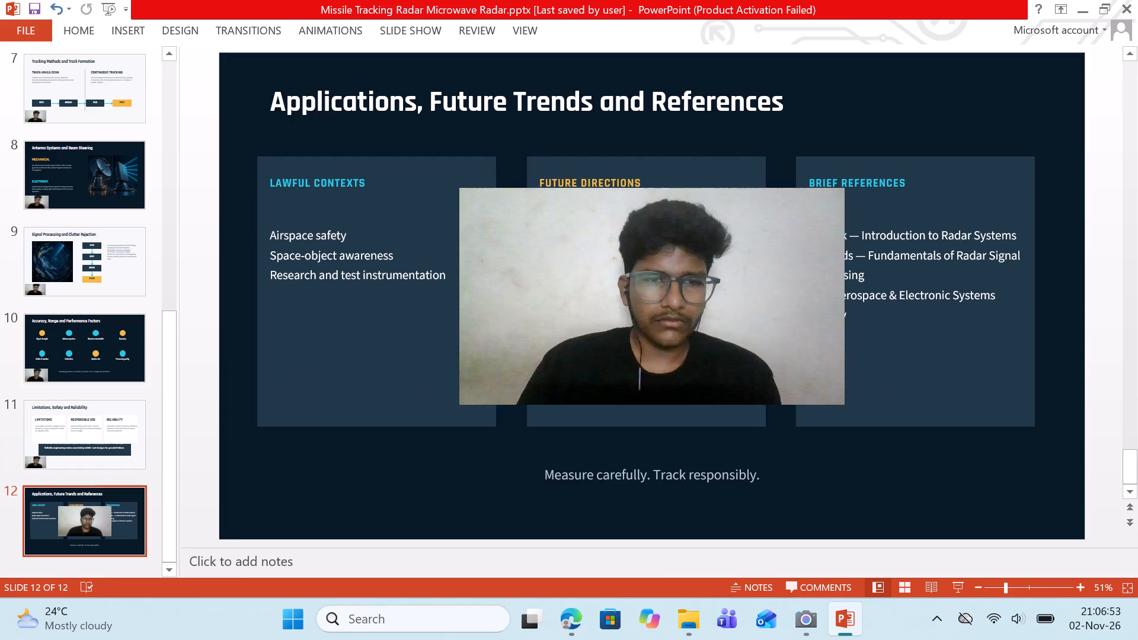
click(571, 326)
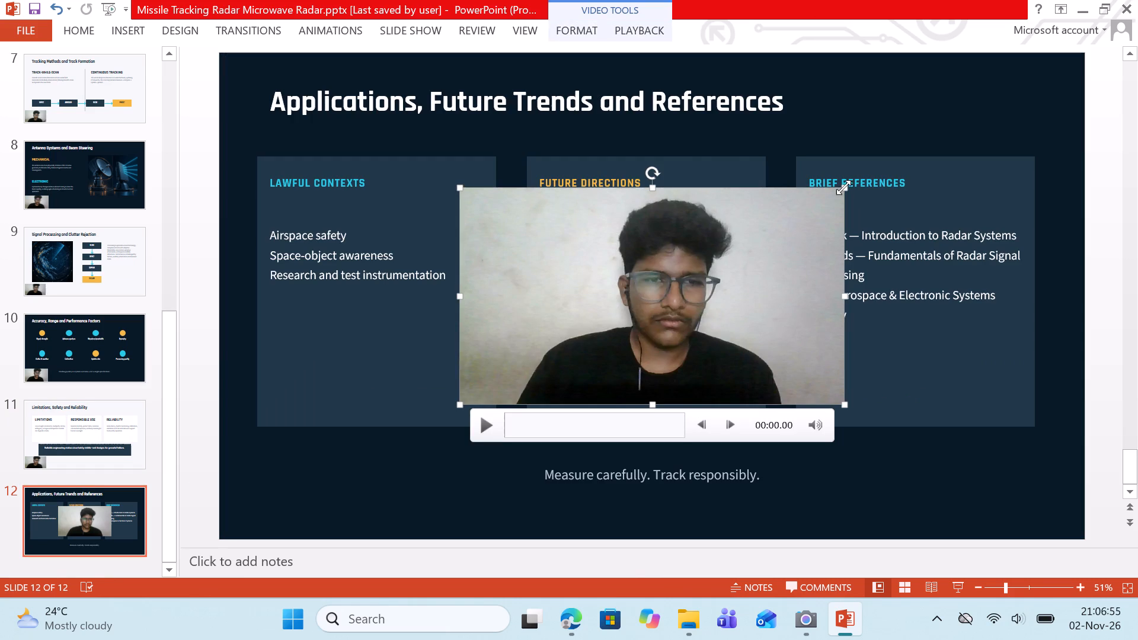
drag(843, 187, 654, 313)
drag(646, 318, 617, 331)
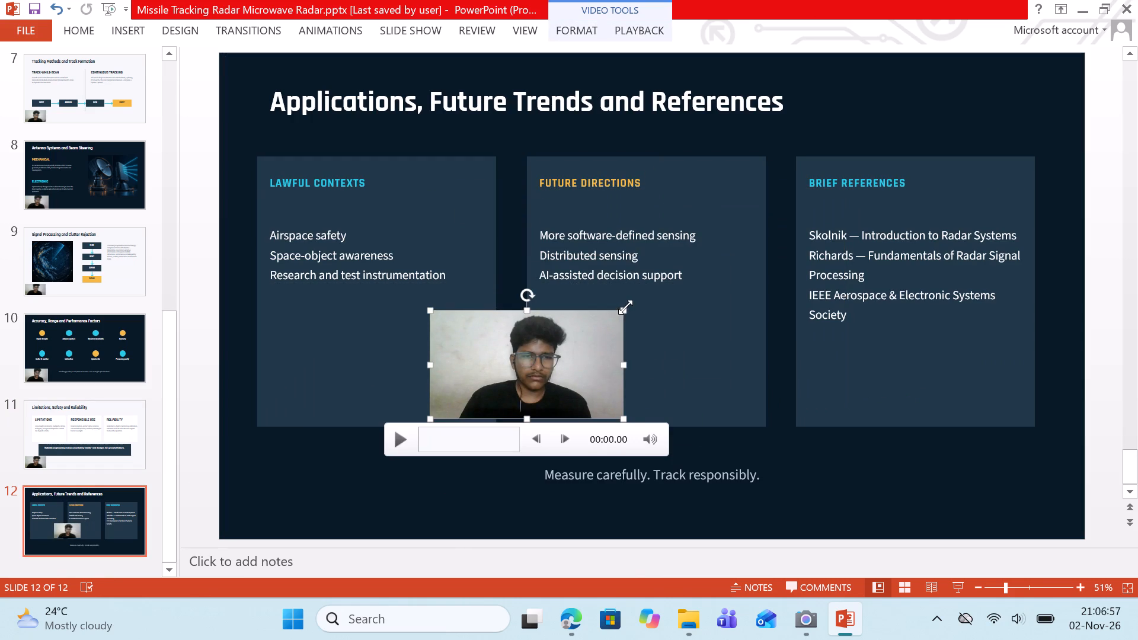
drag(625, 307, 599, 333)
drag(596, 325, 588, 328)
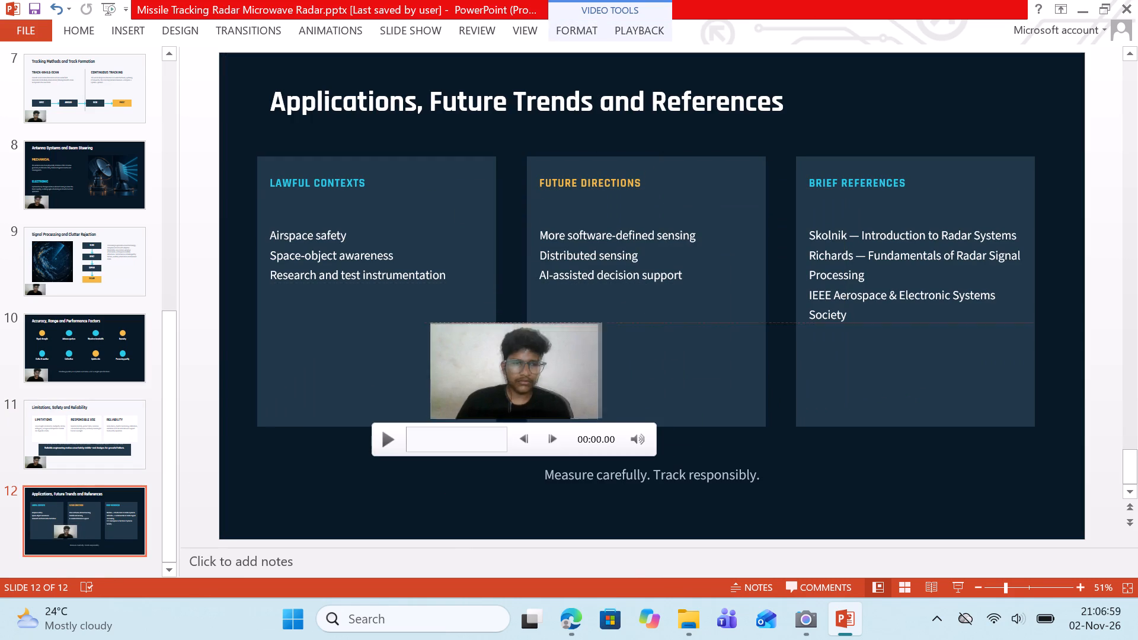
drag(588, 328, 573, 335)
drag(512, 385, 294, 508)
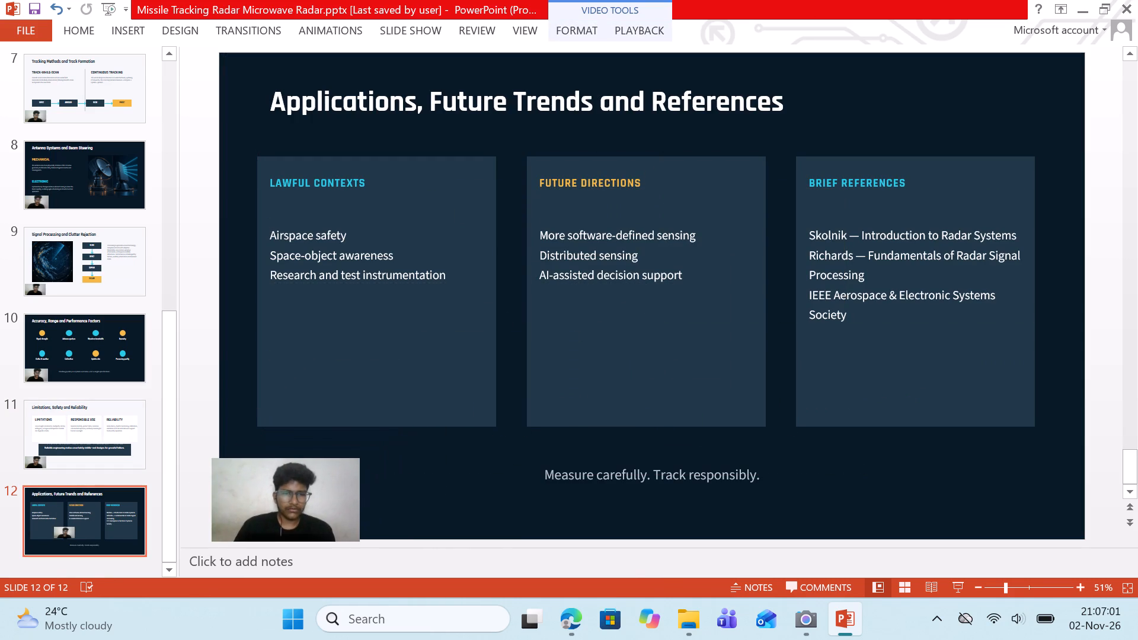
drag(294, 508, 296, 504)
click(299, 502)
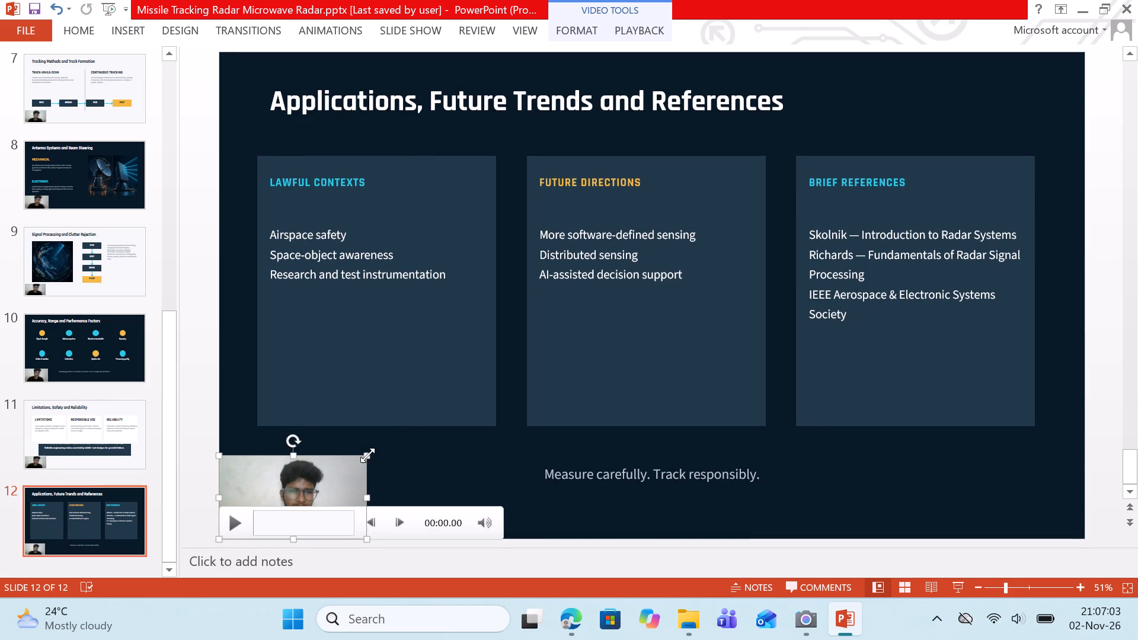
click(367, 455)
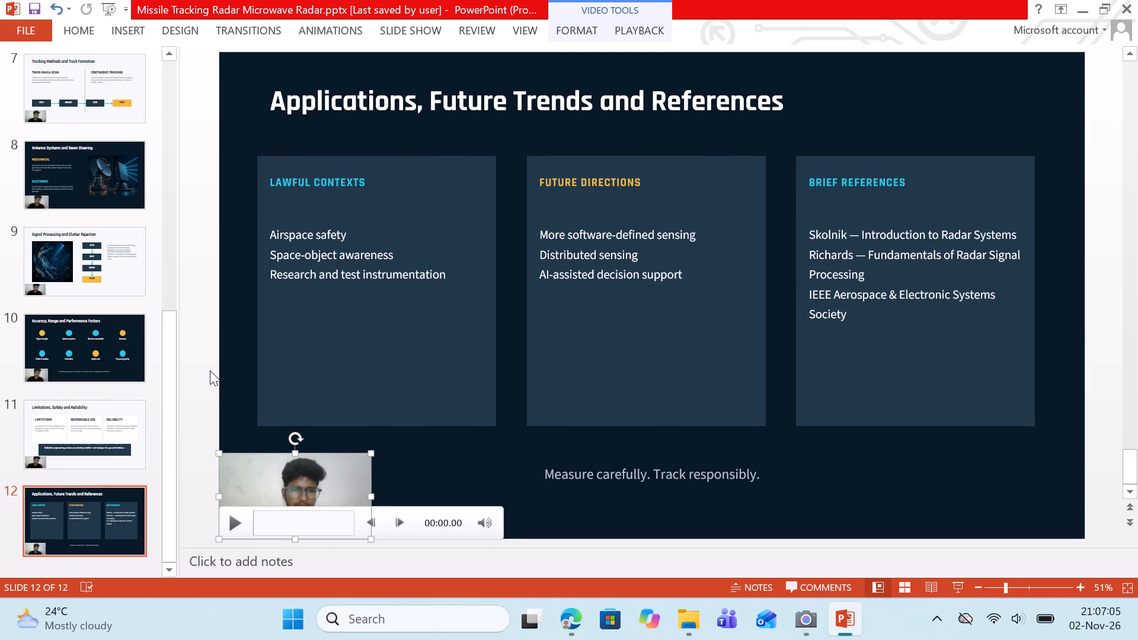
click(210, 370)
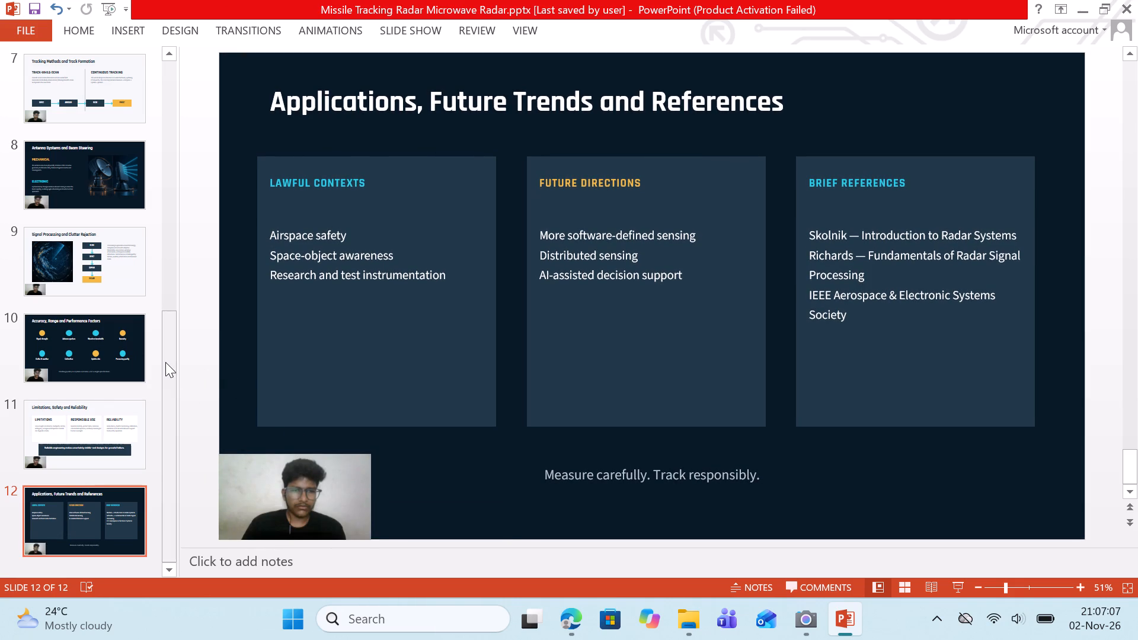
Save the presentation, proceeding without the fonts that cannot be embedded.
drag(165, 362, 185, 19)
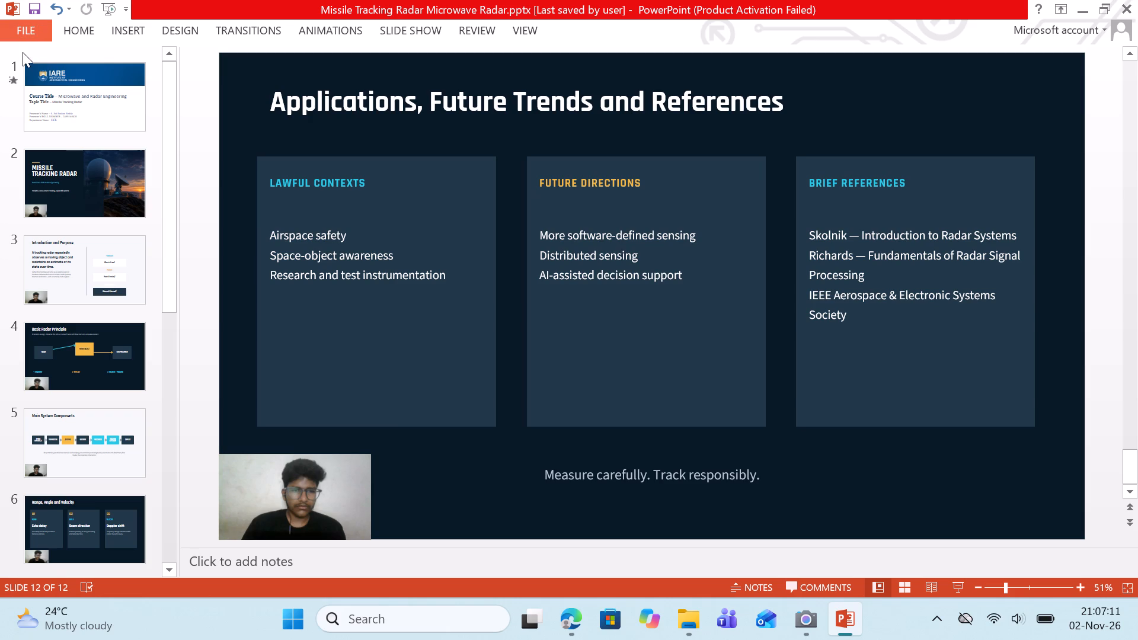
click(15, 37)
click(43, 151)
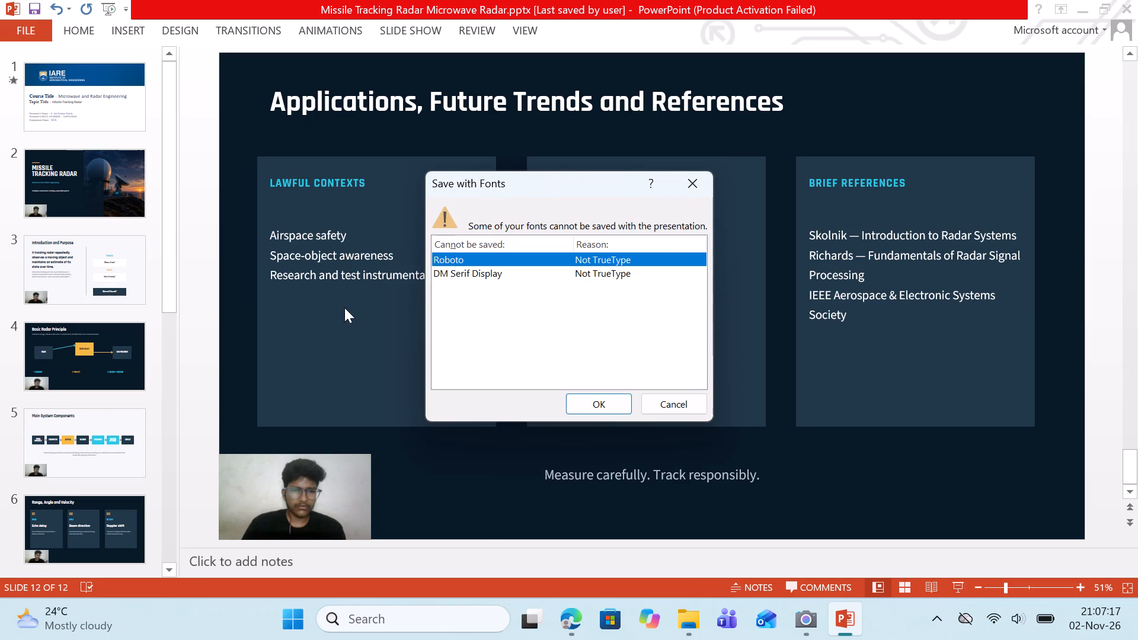
click(607, 400)
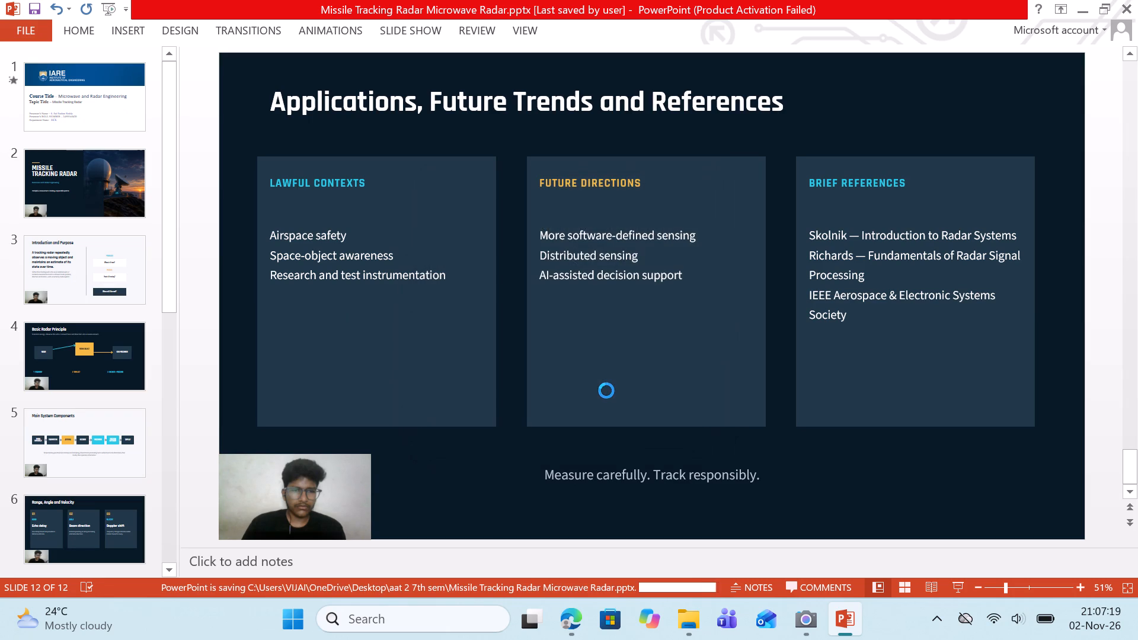
Switch to Edge, open the Regaltos live stream on Kick, skip through its earlier footage and pause it.
click(580, 621)
click(484, 12)
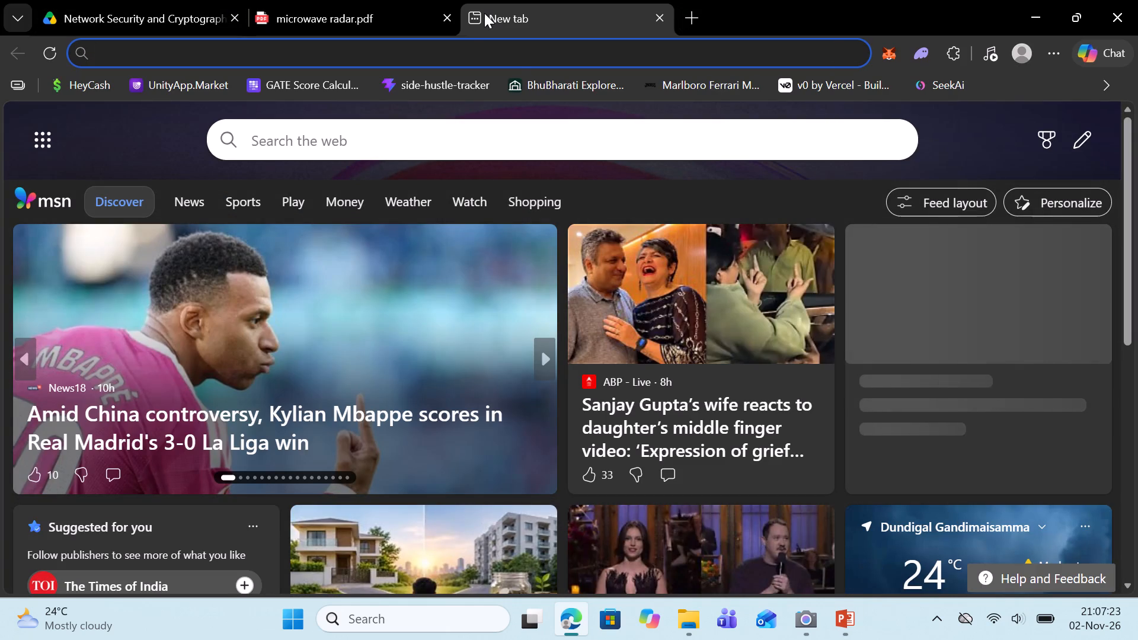
text(ki)
click(254, 81)
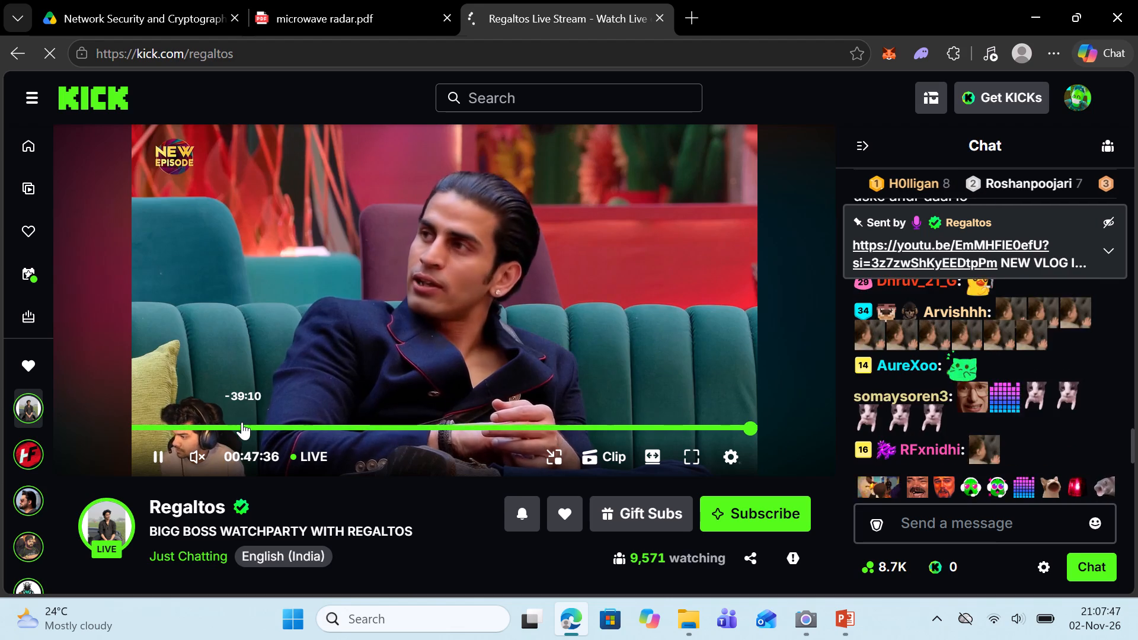
click(242, 423)
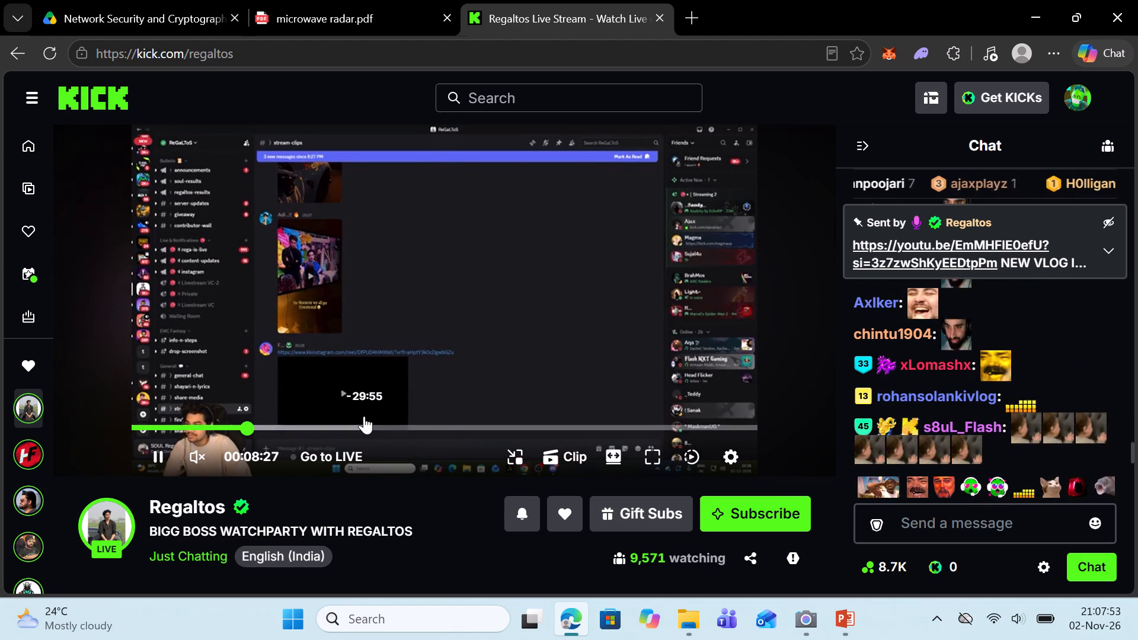
click(391, 428)
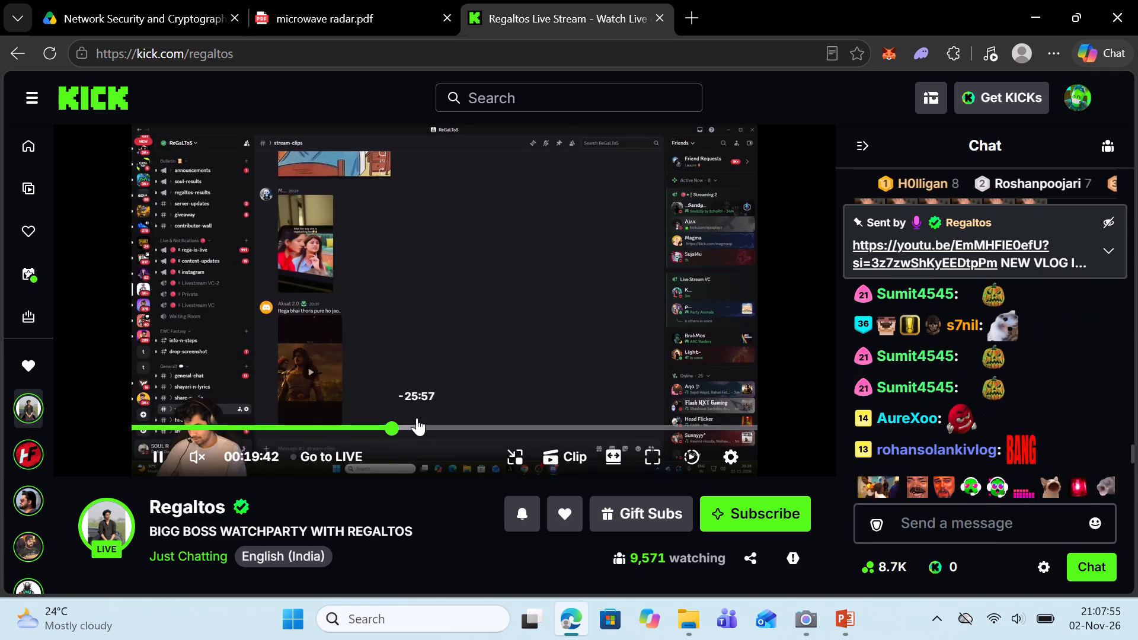
click(440, 427)
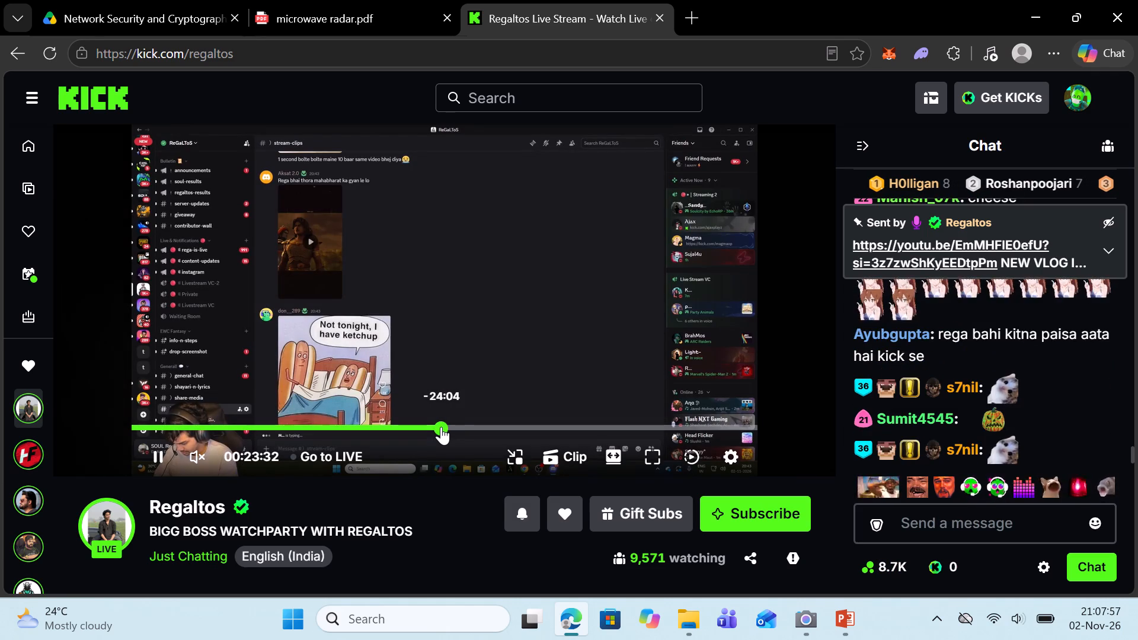
click(472, 421)
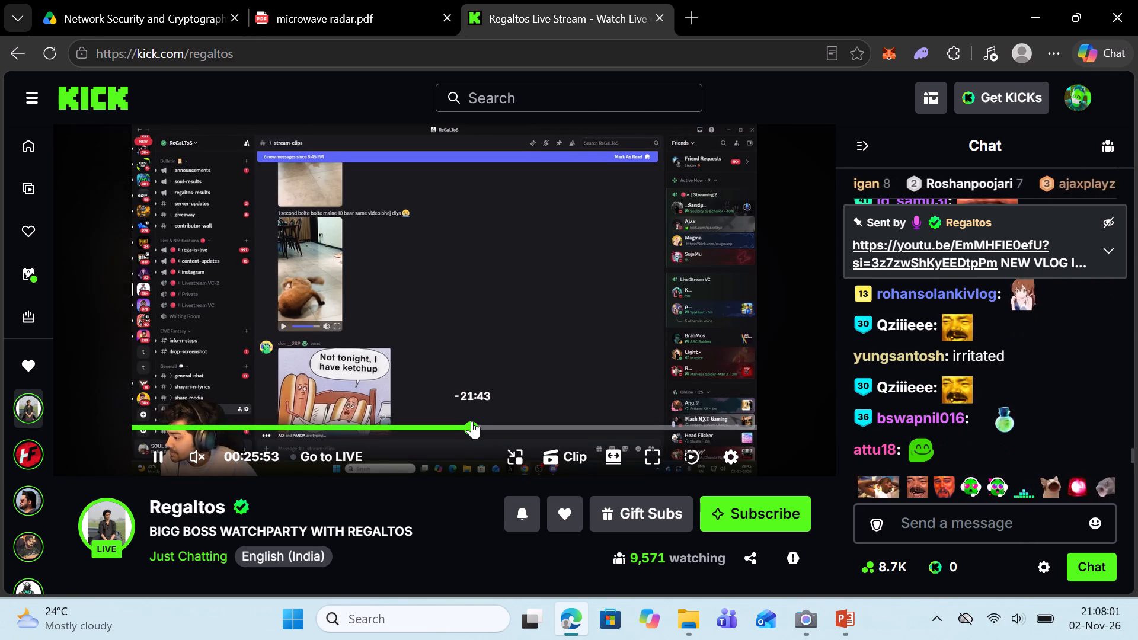
click(503, 415)
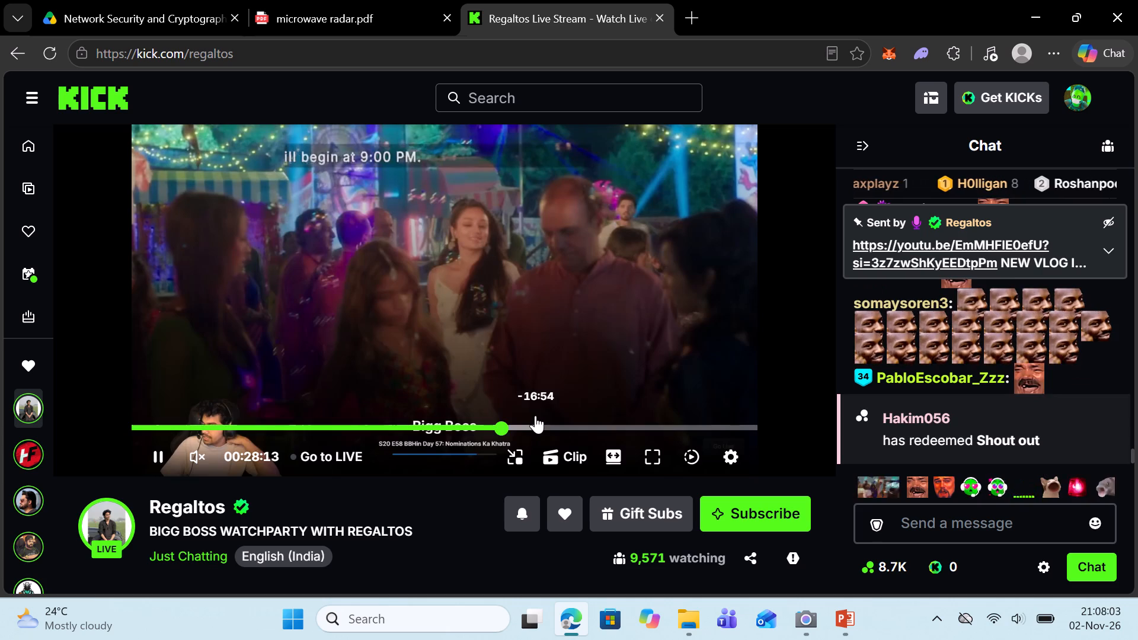
click(156, 461)
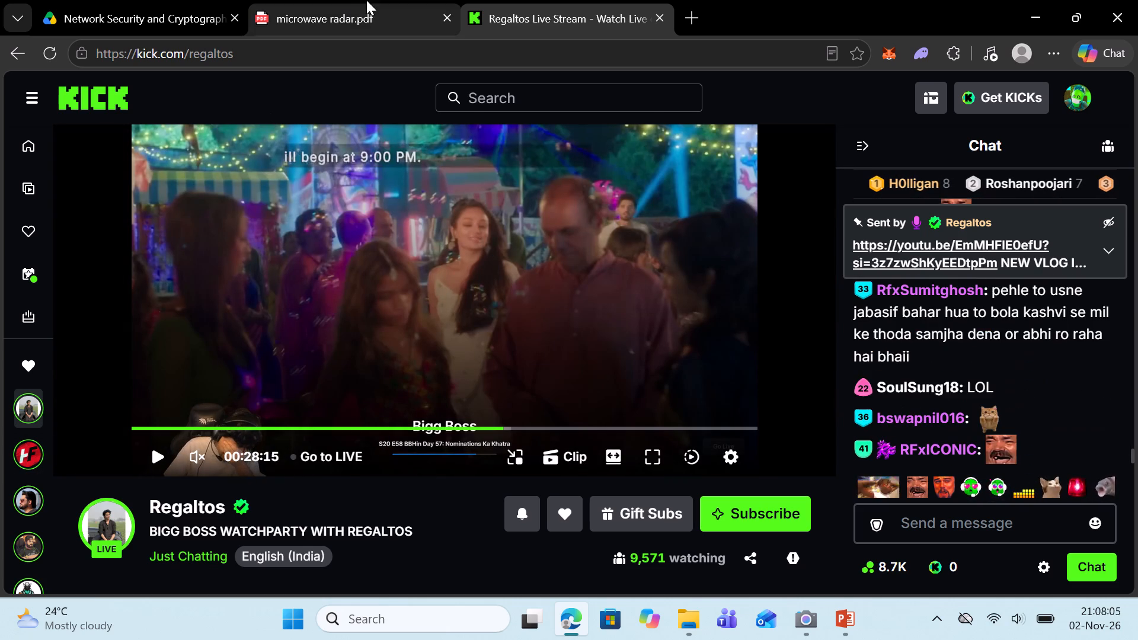
Close the microwave radar.pdf document in the browser and return to the Google Drive folder.
click(361, 0)
scroll(573, 227, down, 2)
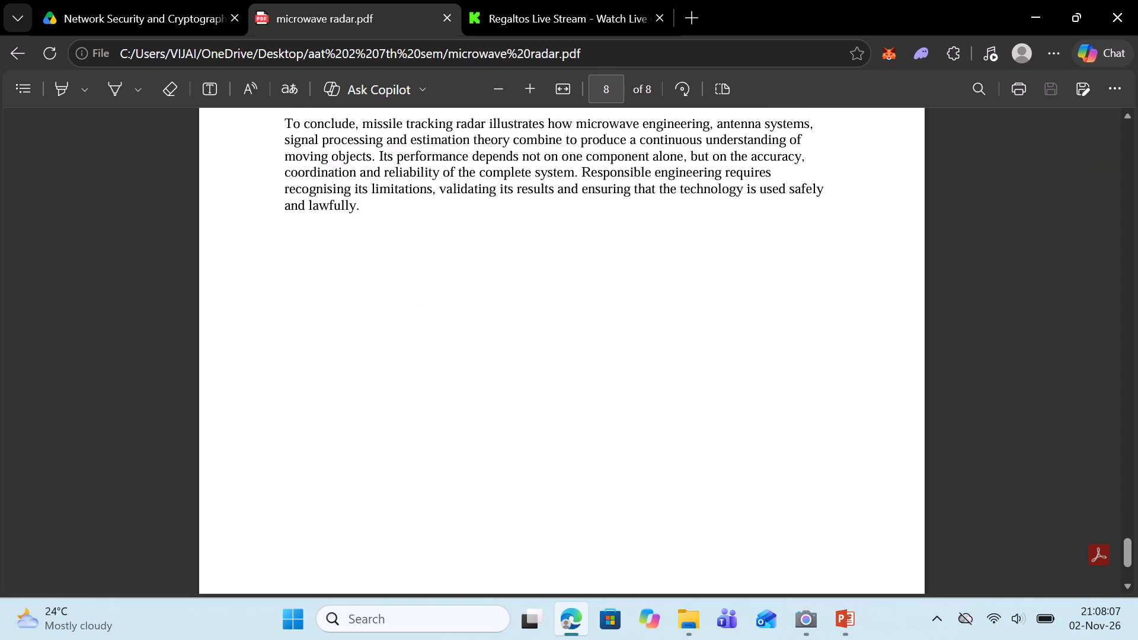
scroll(577, 196, down, 8)
click(525, 0)
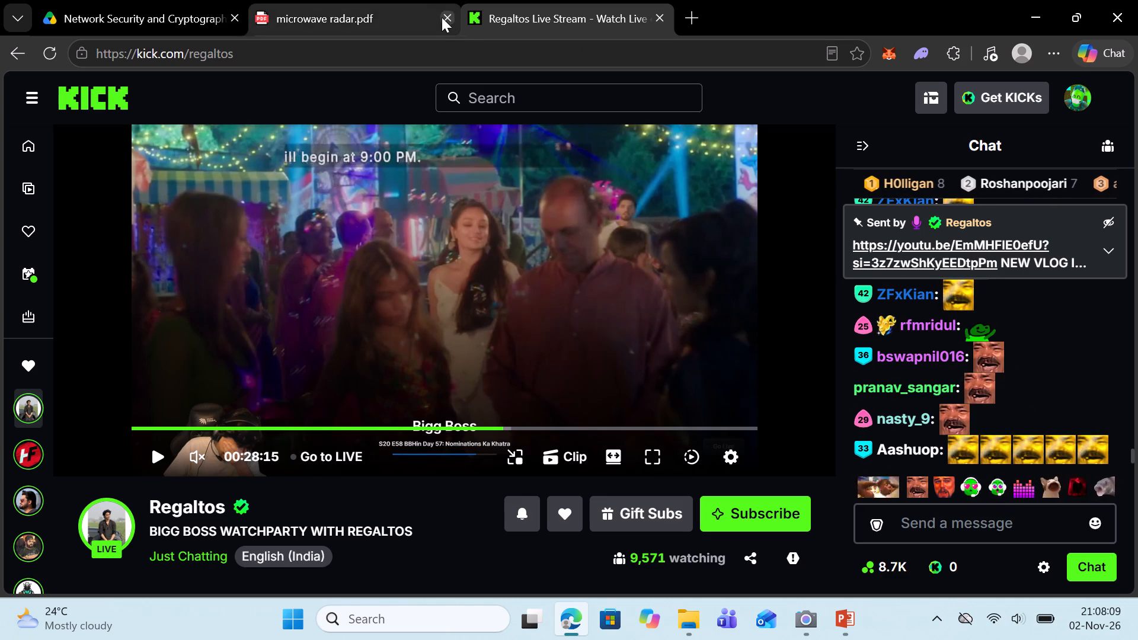
click(442, 17)
click(59, 0)
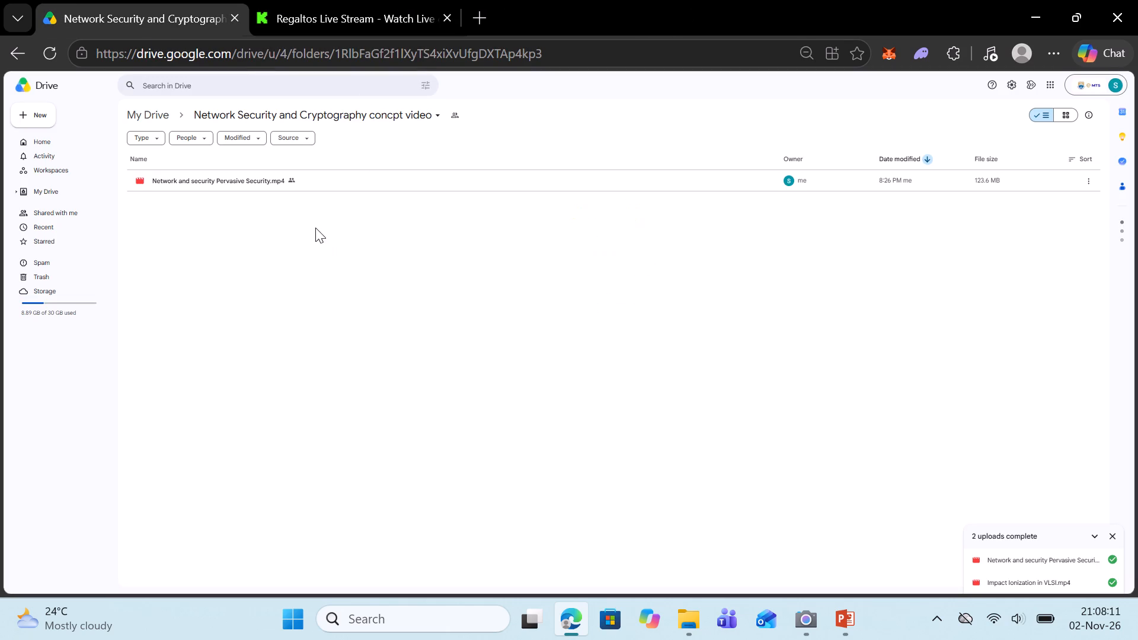
Switch to PowerPoint and export the presentation as an MPEG-4 video named Missile Tracking Radar Microwave Radar in the aat 2 7th sem folder.
click(857, 619)
scroll(554, 273, down, 4)
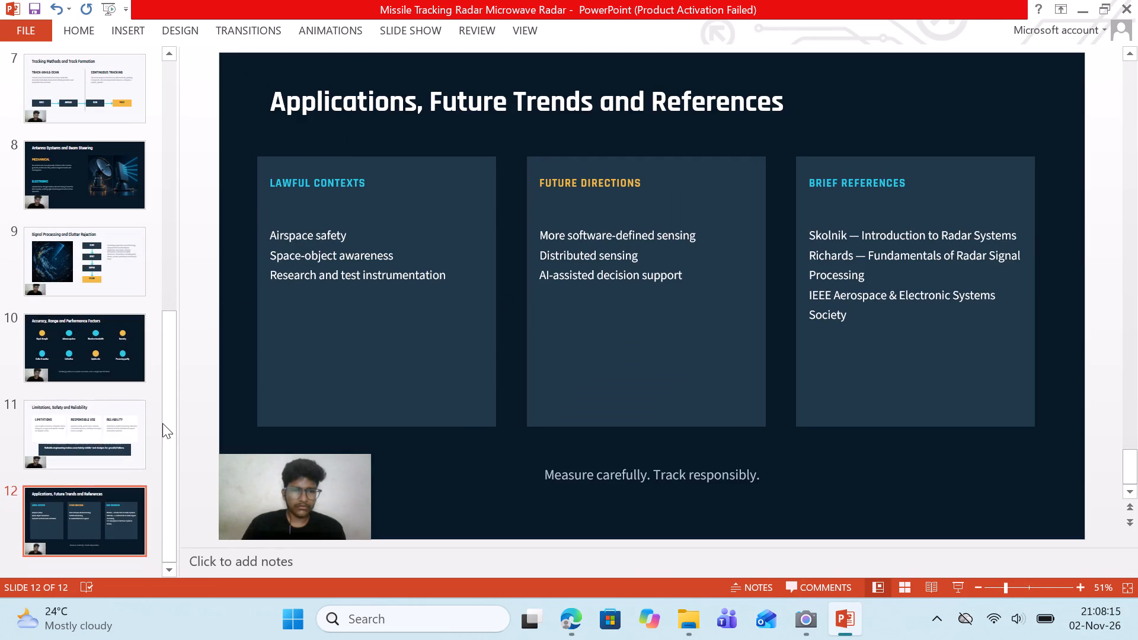
drag(165, 423, 187, 81)
drag(199, 0, 212, 0)
click(18, 24)
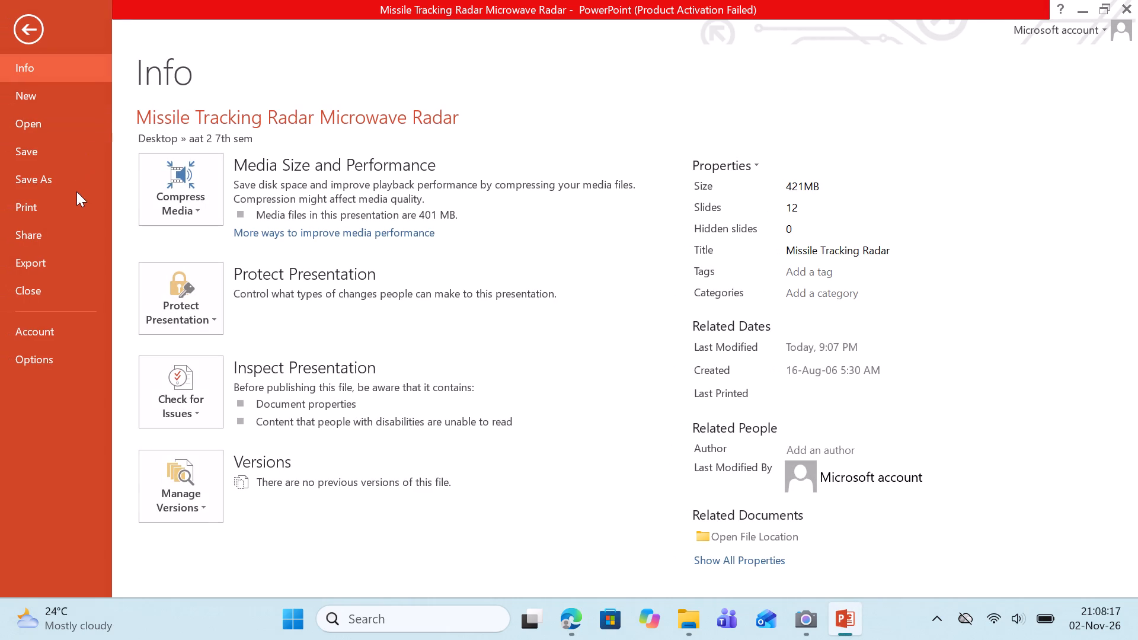
click(60, 255)
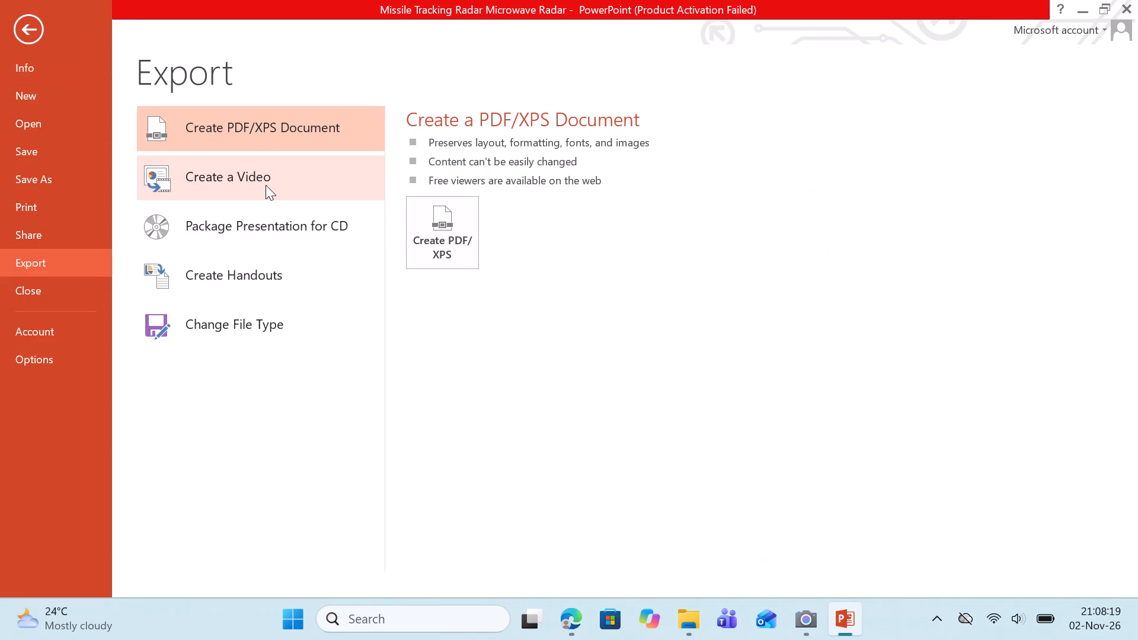
click(266, 185)
click(443, 396)
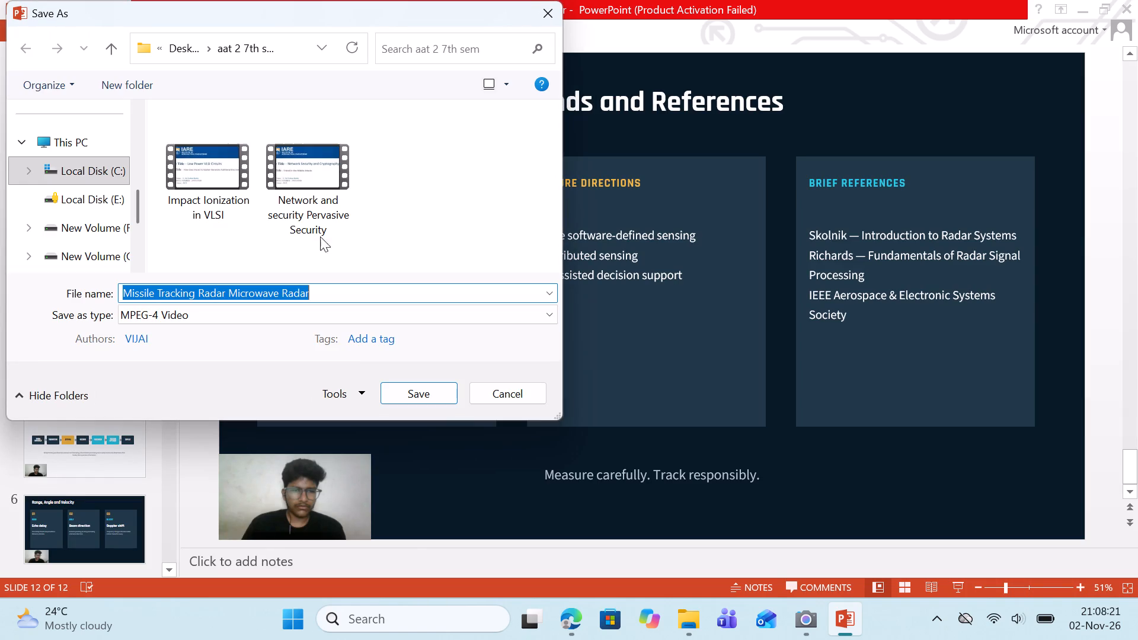
click(398, 388)
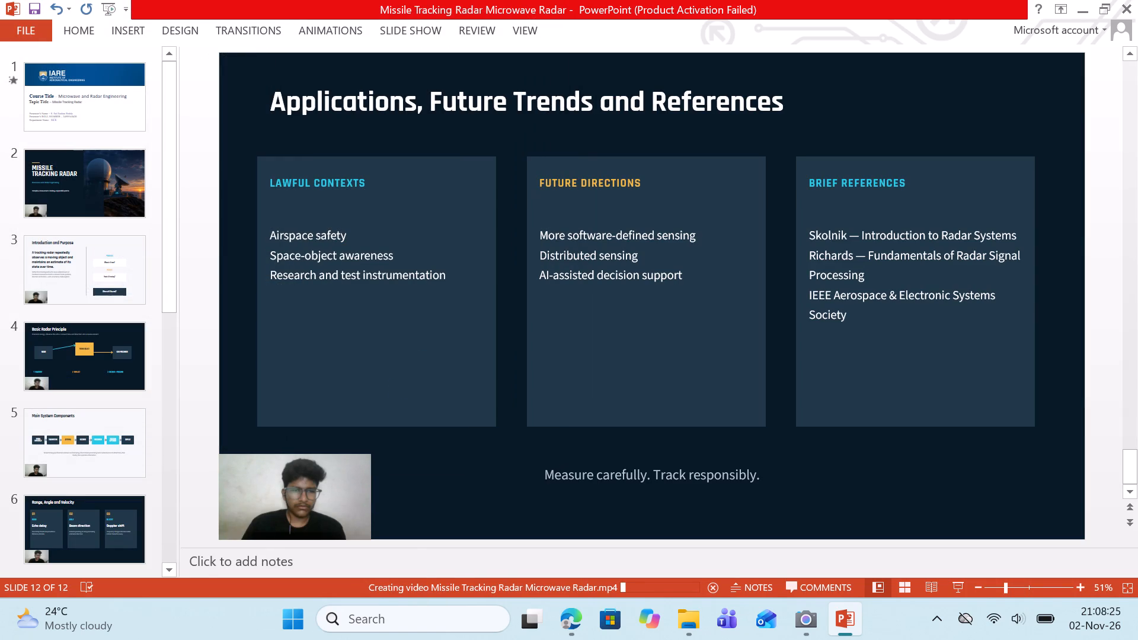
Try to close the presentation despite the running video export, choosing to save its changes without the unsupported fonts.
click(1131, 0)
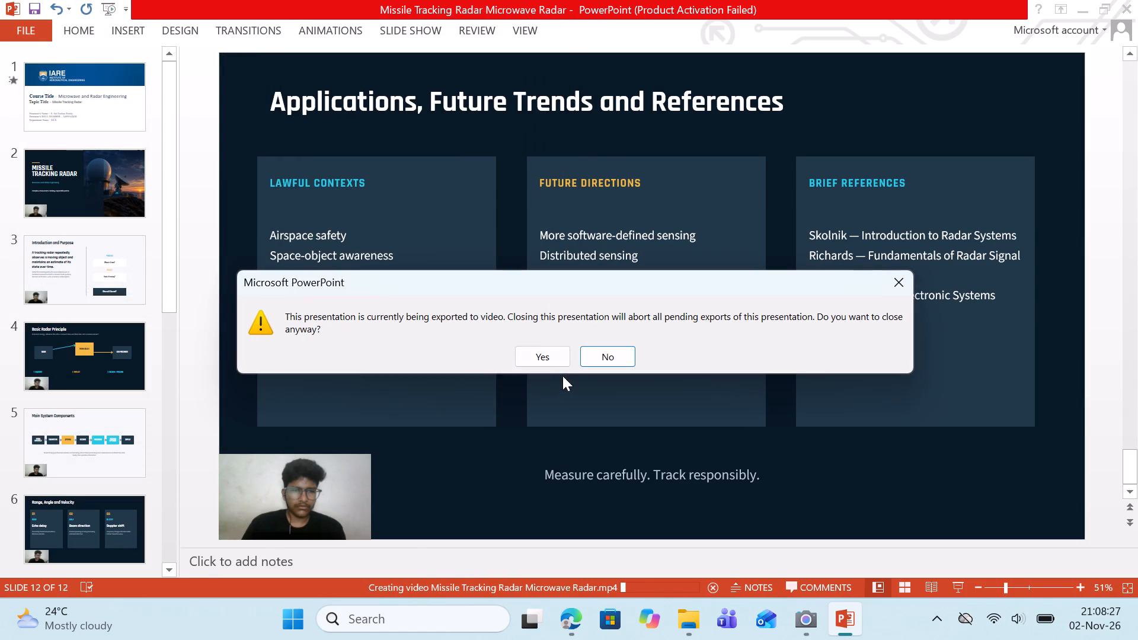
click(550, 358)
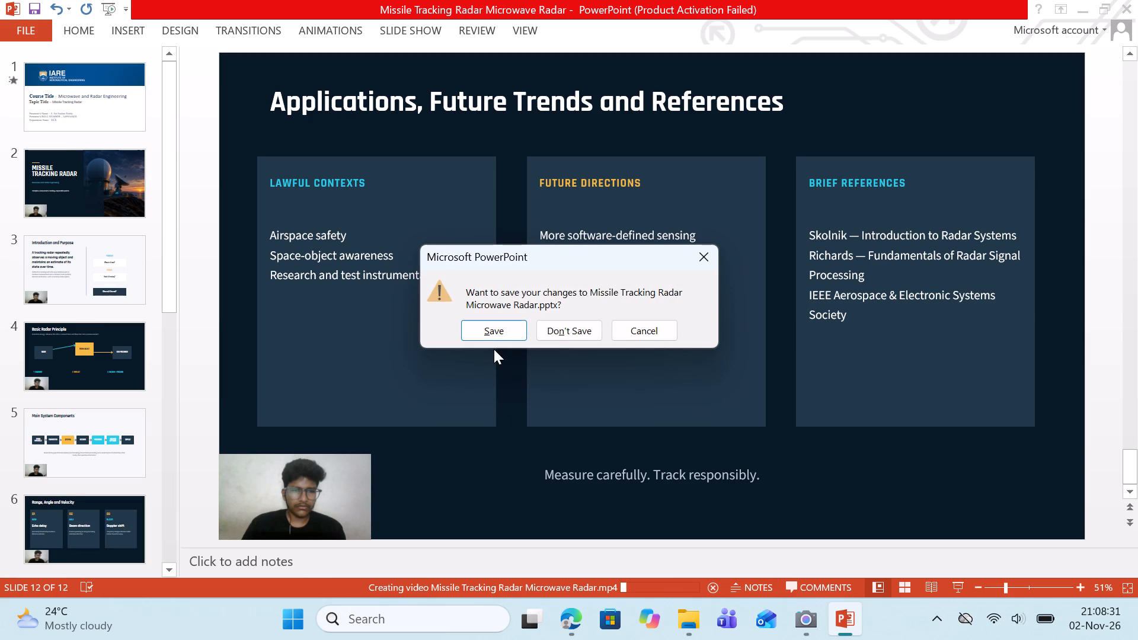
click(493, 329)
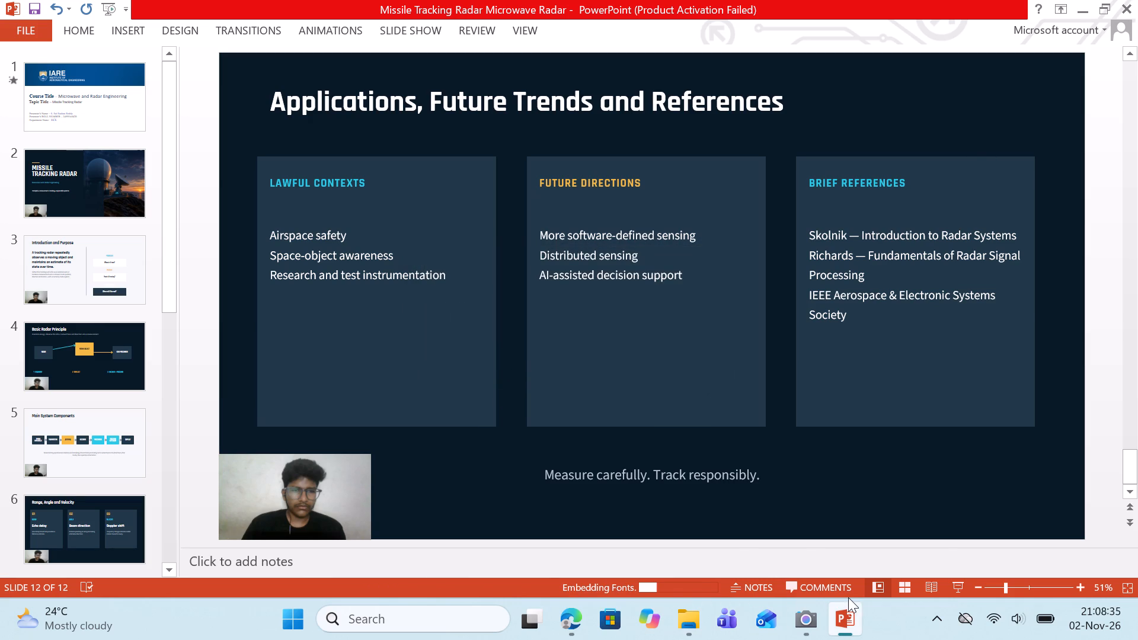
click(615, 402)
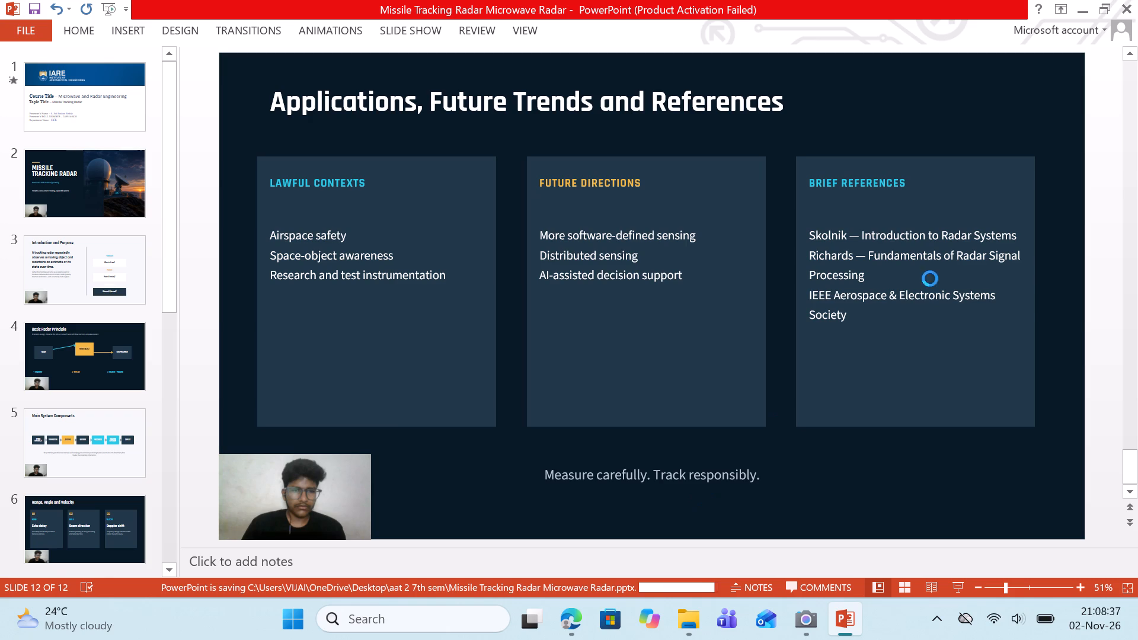
Keep the presentation open so the video export continues, and restore its window to a smaller size.
click(1137, 0)
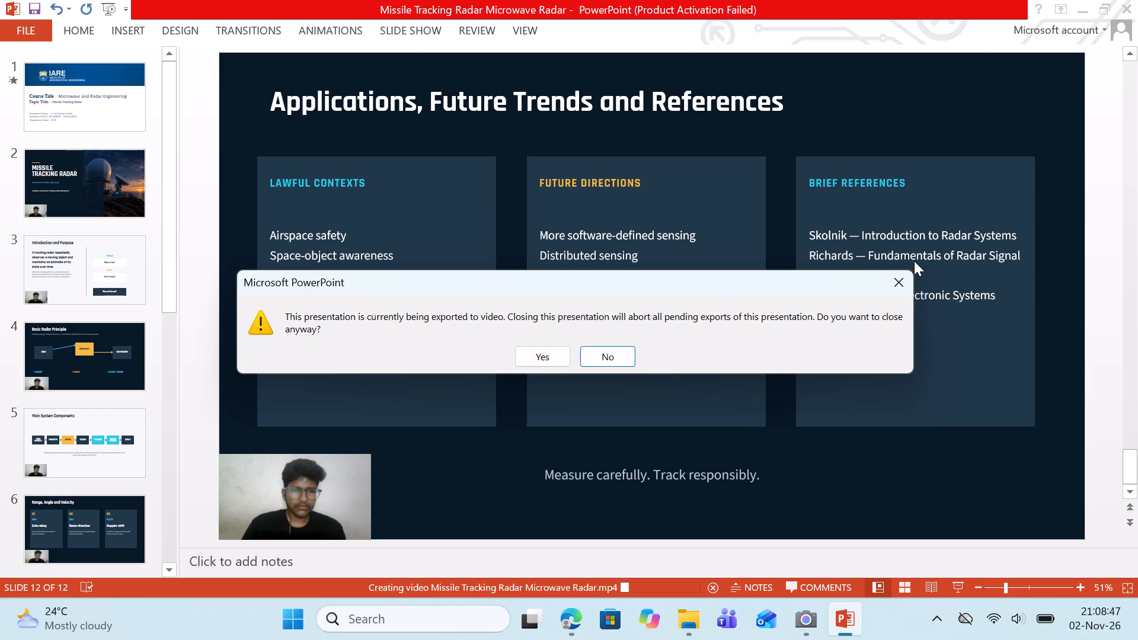
click(898, 279)
click(1097, 9)
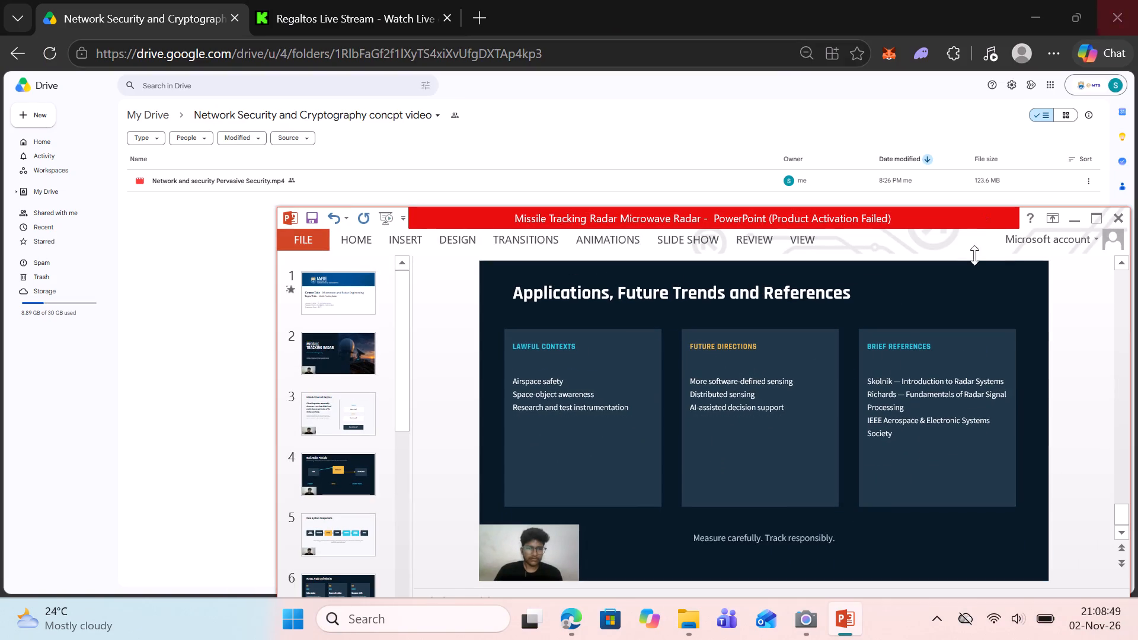
Switch from PowerPoint to the browser and go up to the My Drive folder in Google Drive.
click(1086, 222)
click(1085, 0)
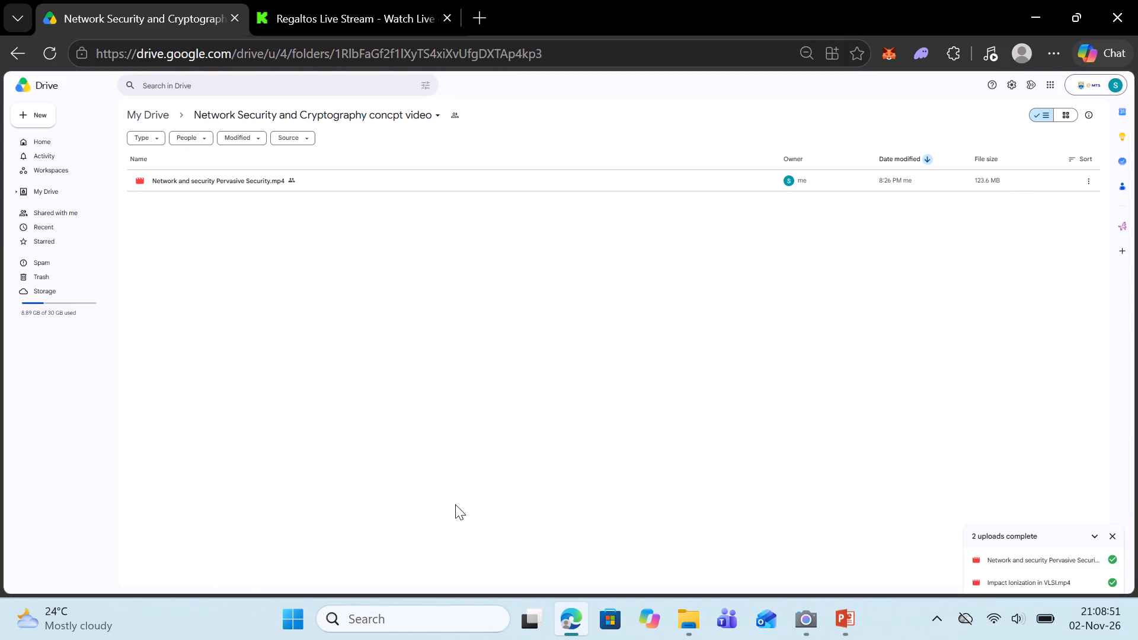
click(455, 504)
click(154, 113)
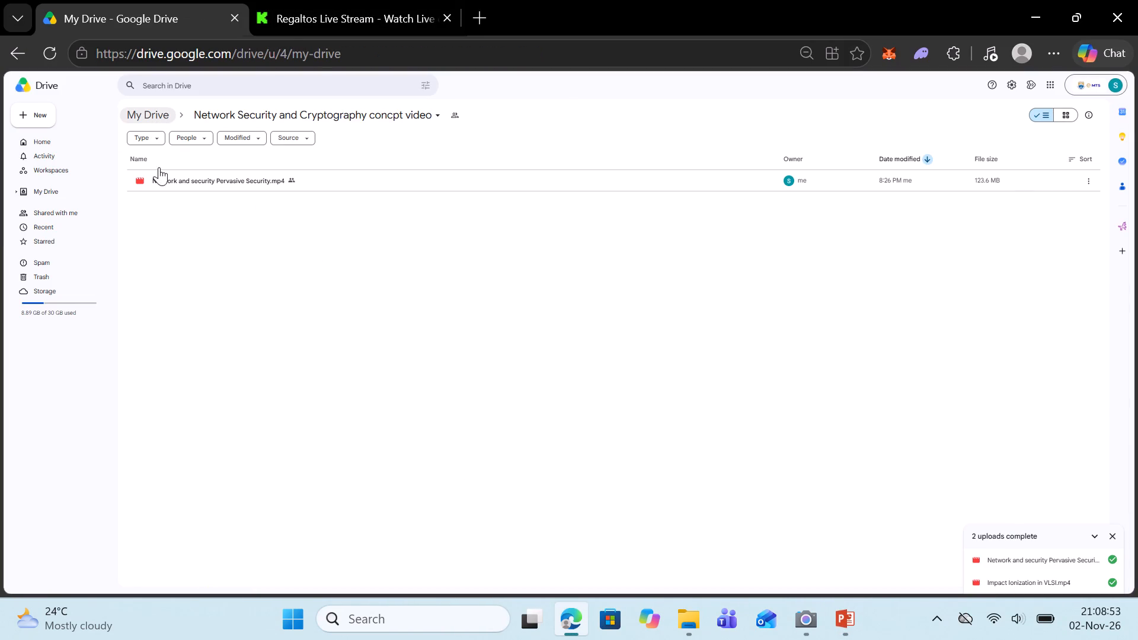
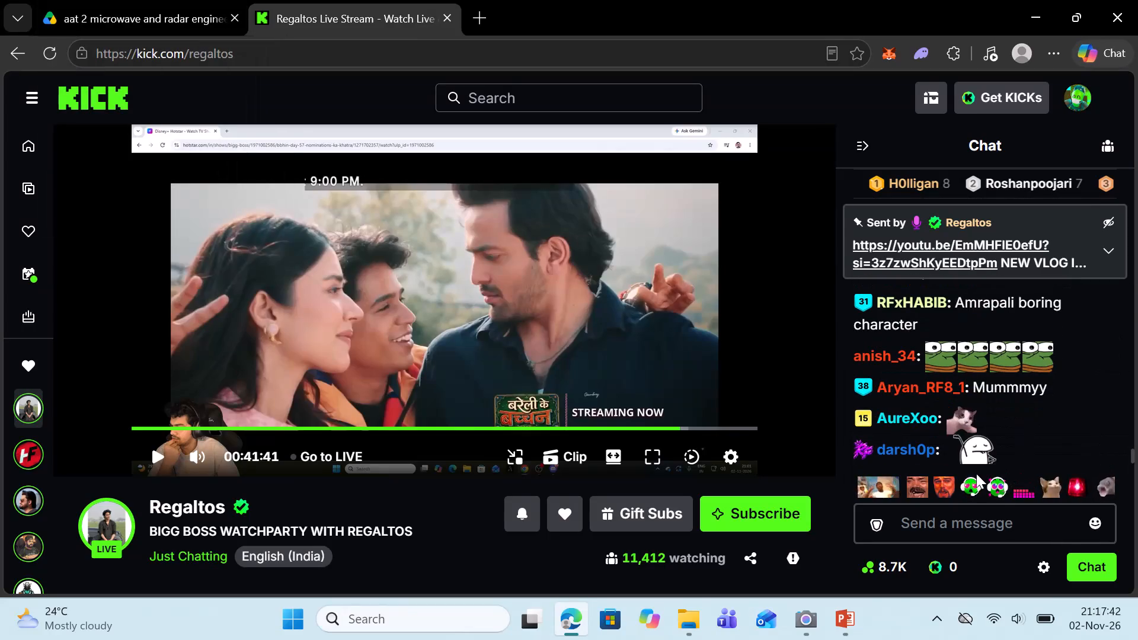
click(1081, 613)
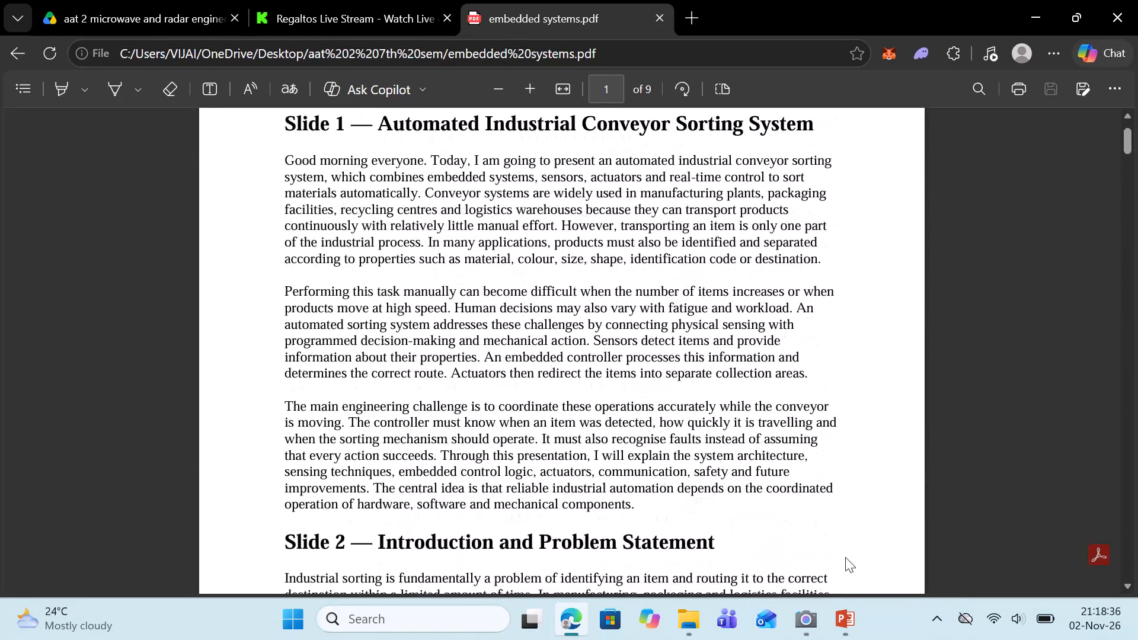
Switch to PowerPoint to check the Missile Tracking Radar video export progress, and return to the embedded systems script.
click(847, 606)
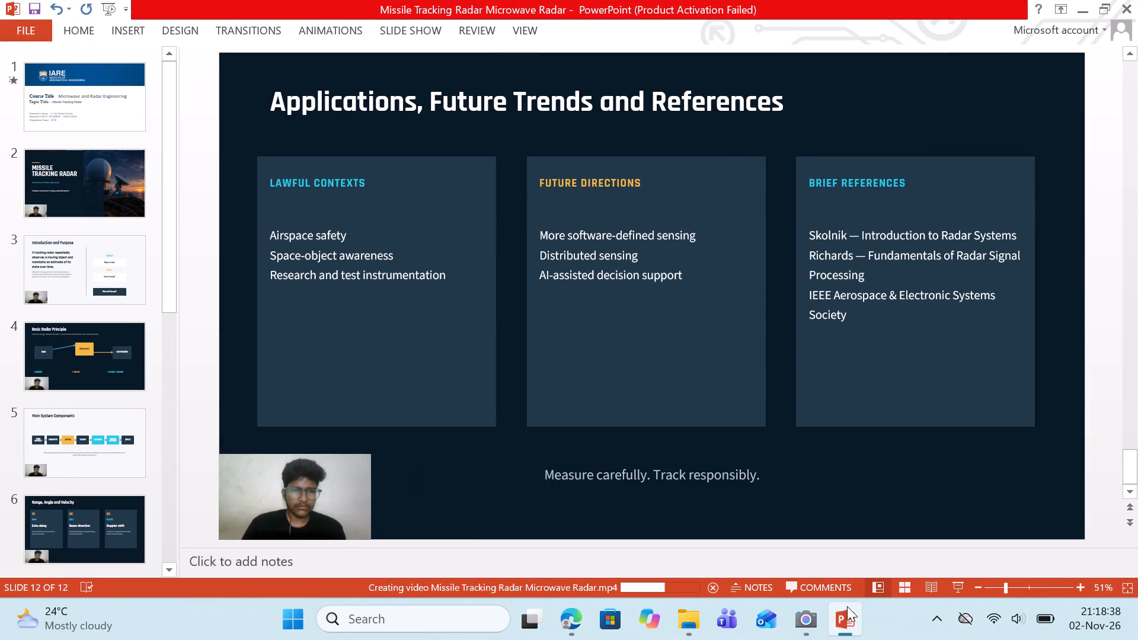
click(1077, 2)
Switch to Camera and record a narration video of about 50 seconds from the Slide 1 script, Automated Industrial Conveyor Sorting System.
click(791, 616)
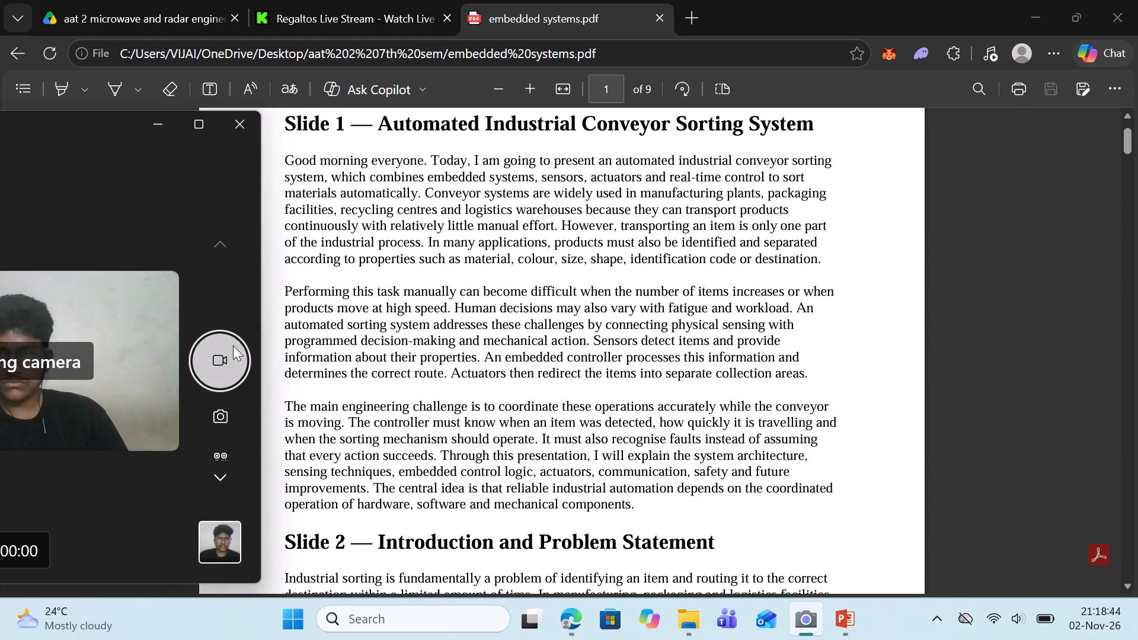
click(233, 345)
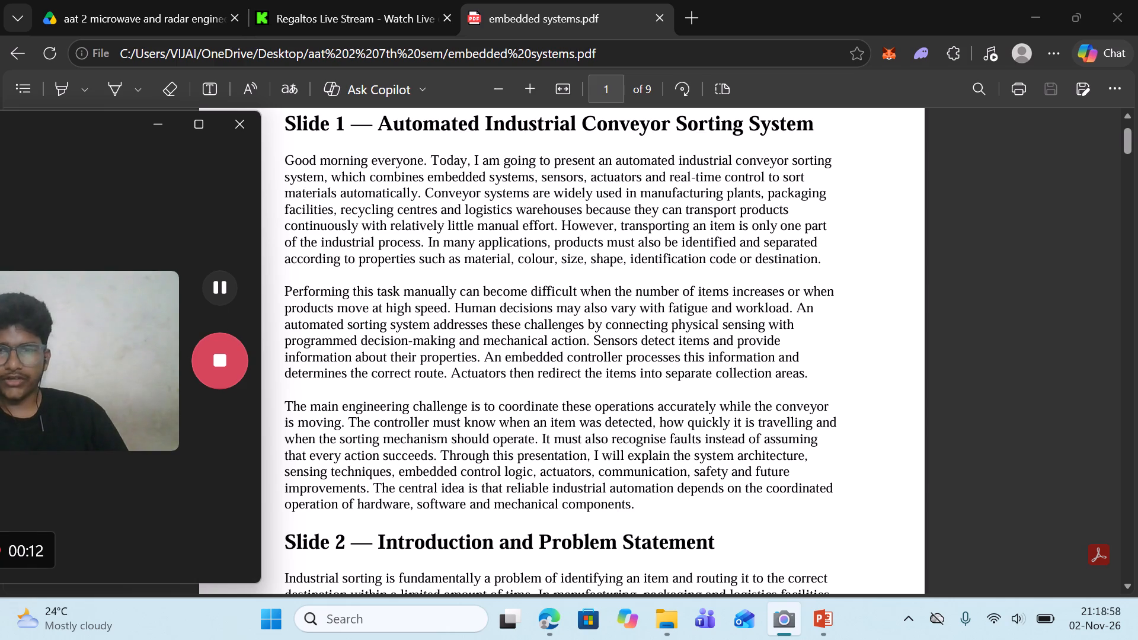
scroll(425, 324, down, 1)
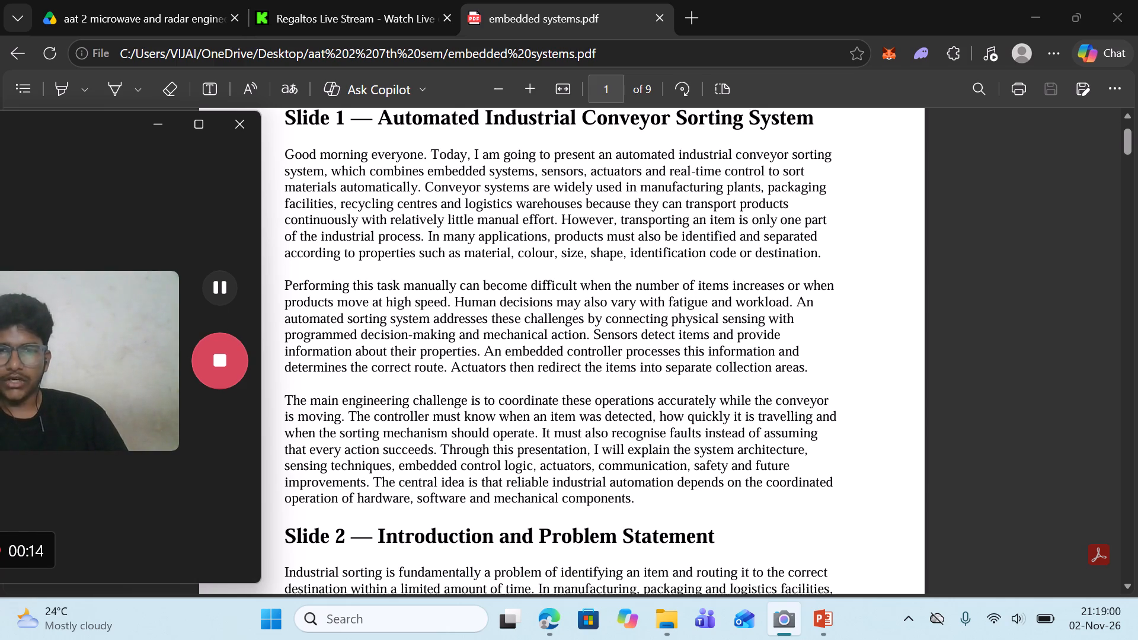
scroll(425, 324, down, 1)
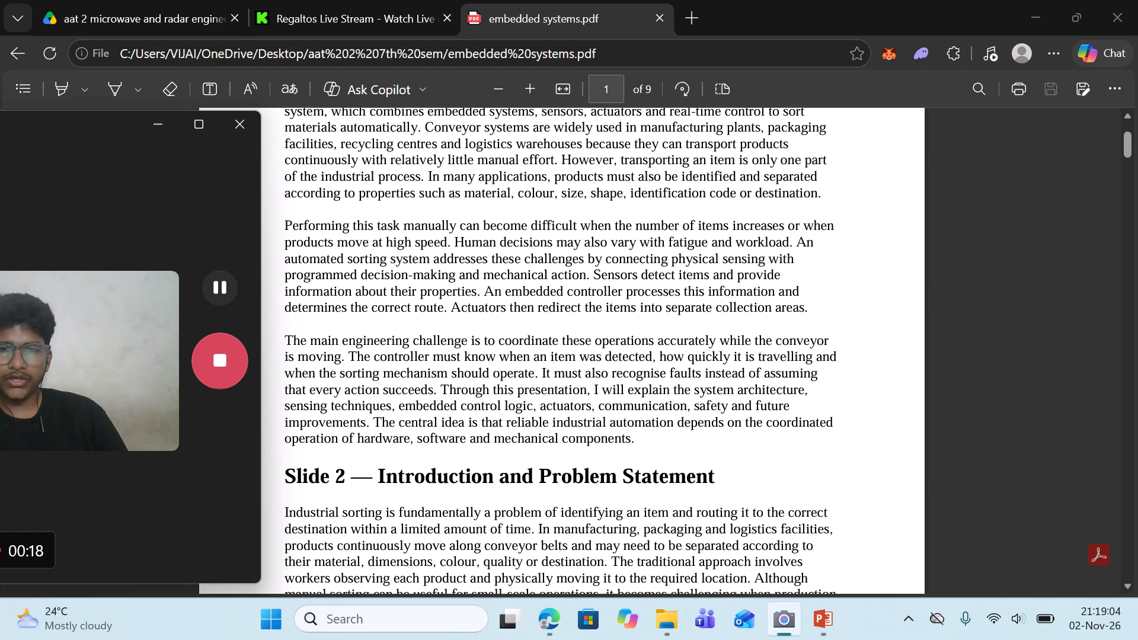
scroll(425, 324, down, 1)
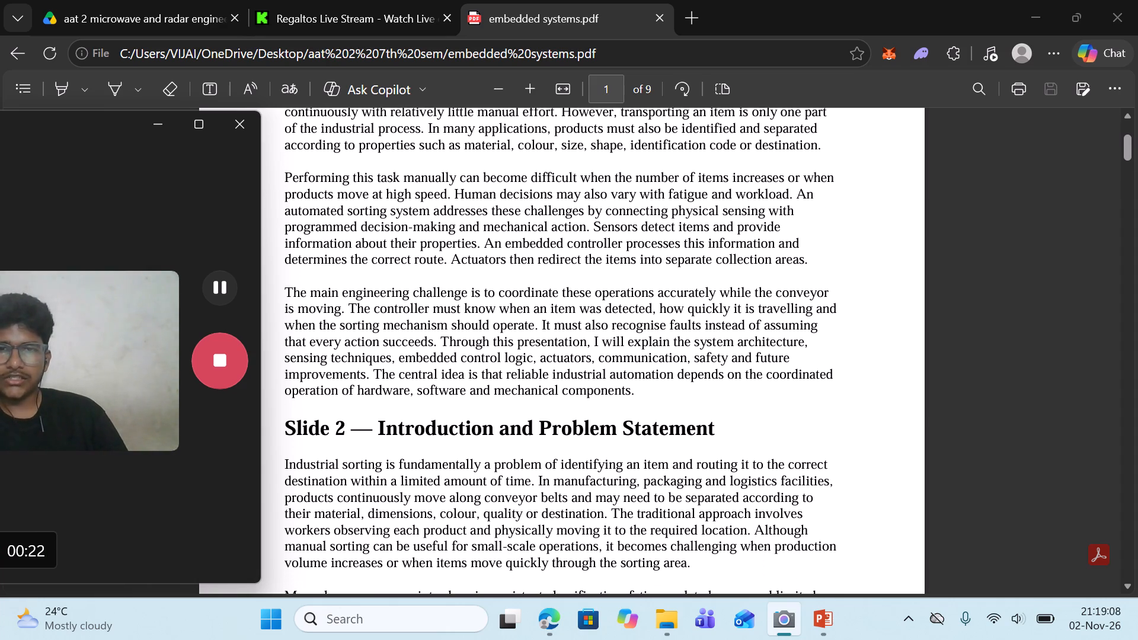
scroll(425, 324, down, 1)
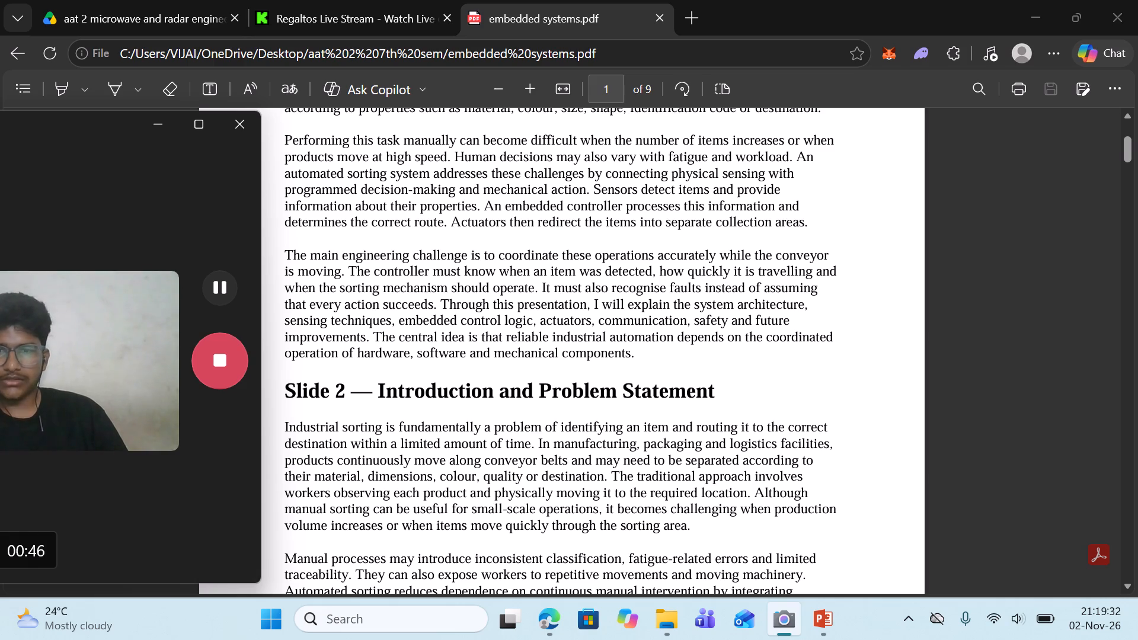
scroll(527, 288, down, 1)
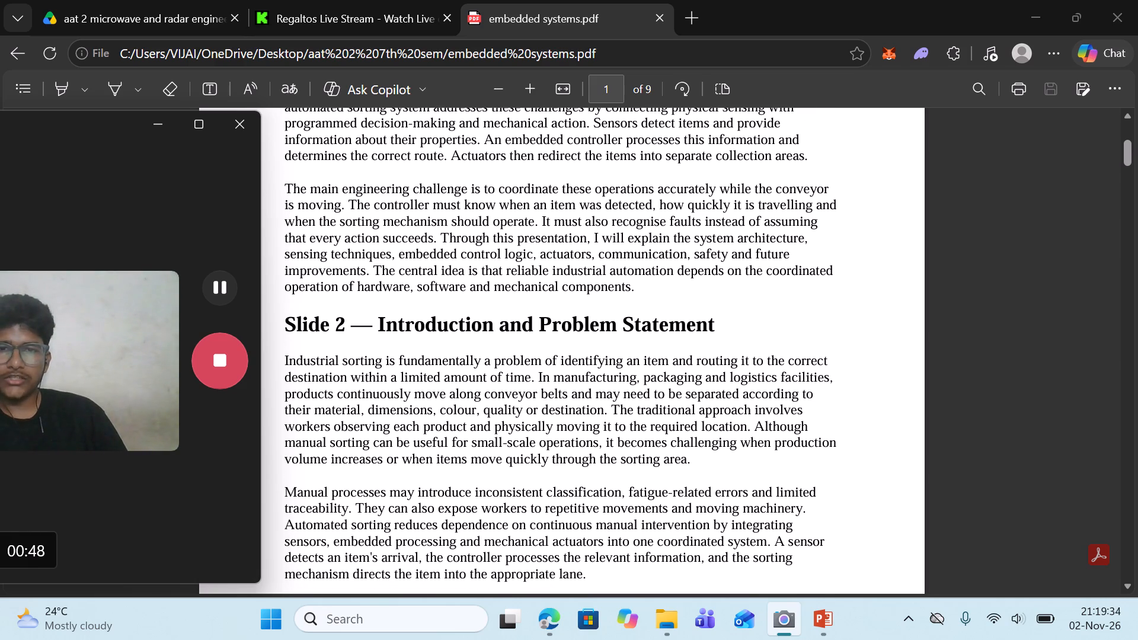
click(245, 363)
Record a narration video of about 1:03 from the Slide 2 script, Introduction and Problem Statement, following the text to its end.
click(238, 359)
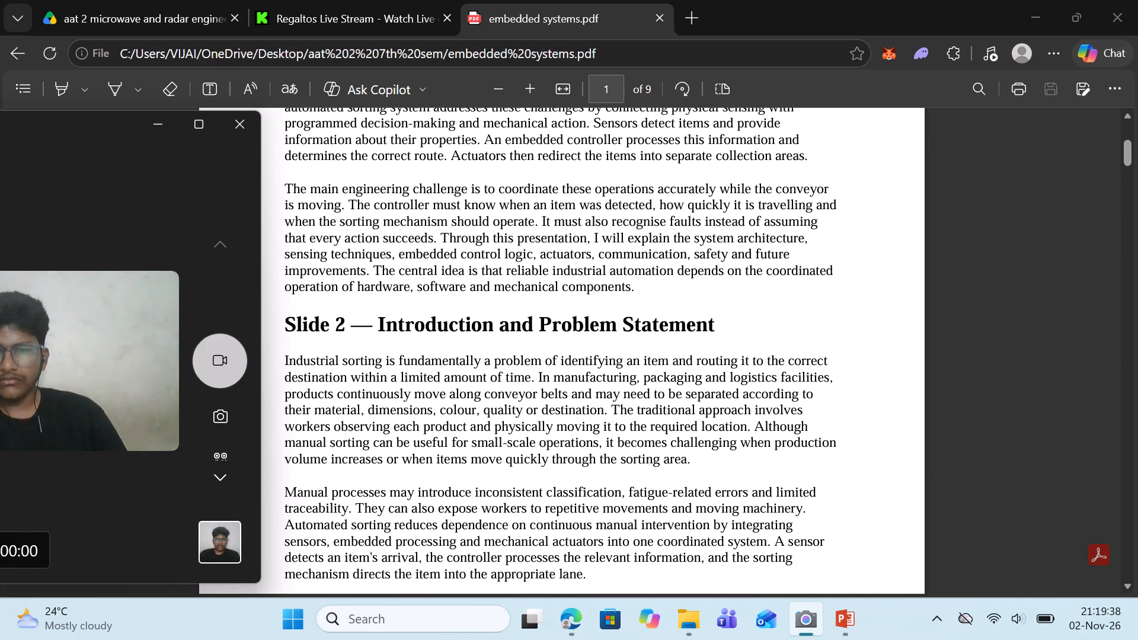
scroll(378, 407, down, 3)
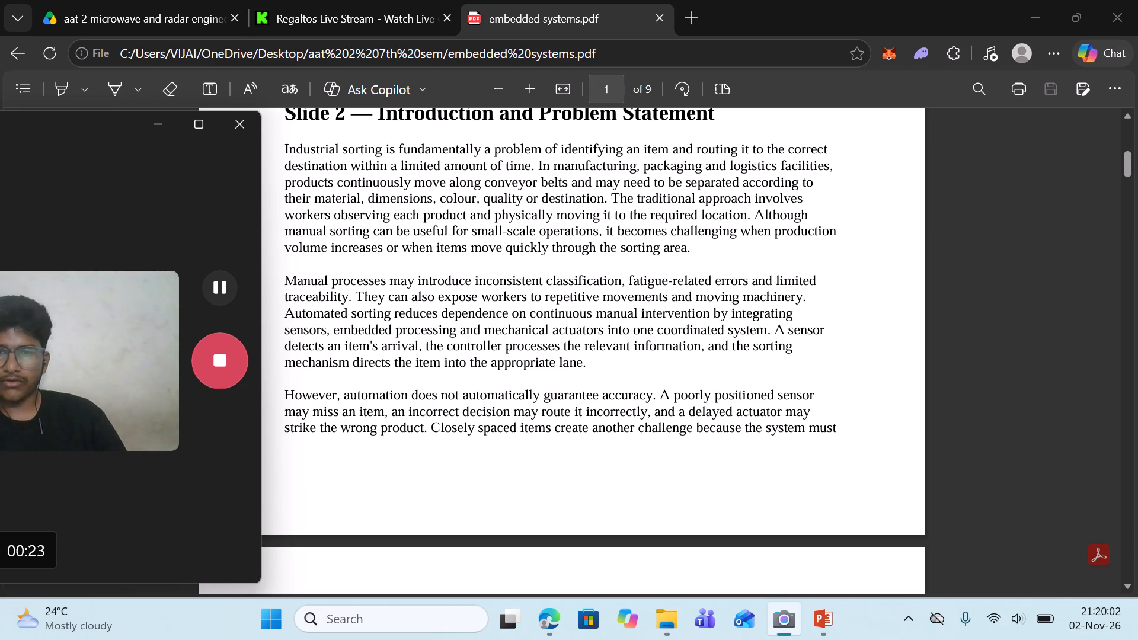
scroll(534, 366, down, 2)
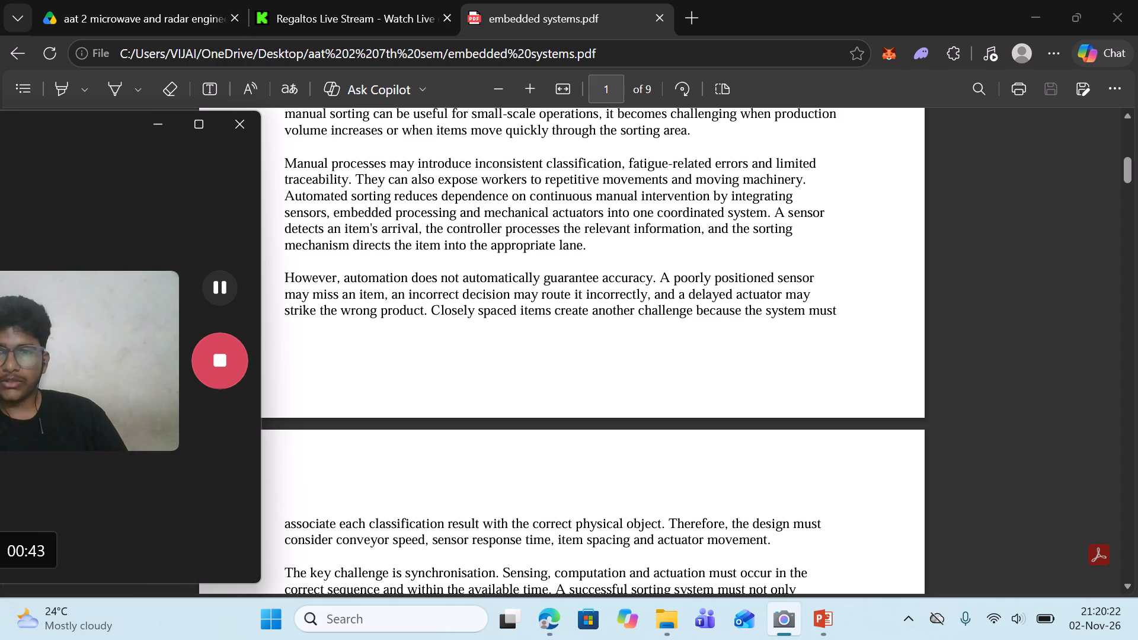
scroll(534, 366, down, 1)
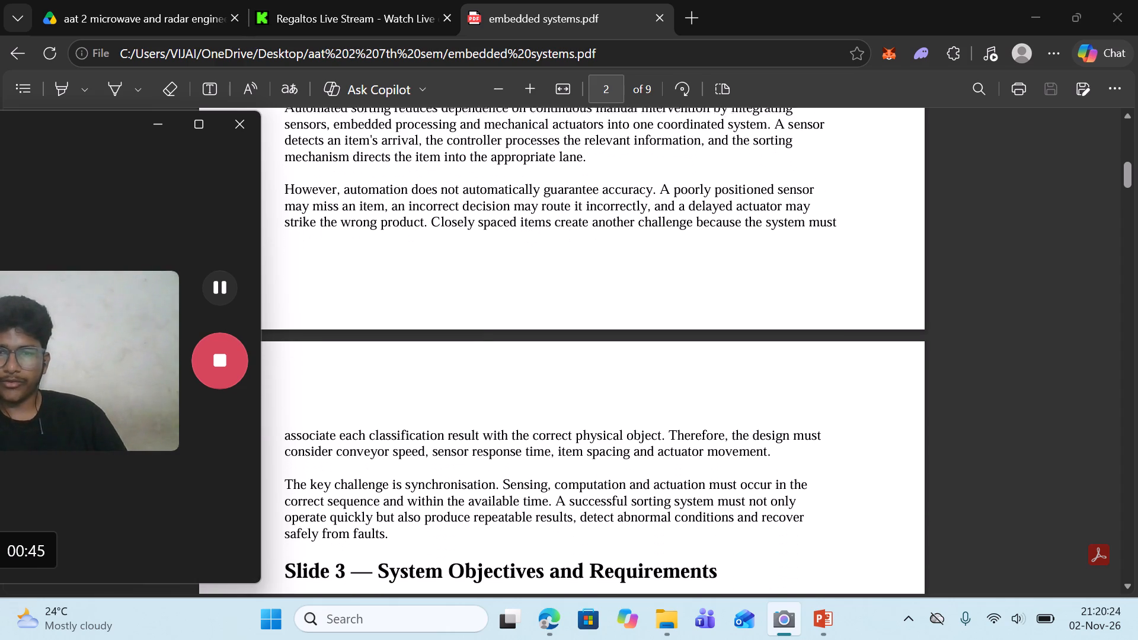
scroll(534, 366, down, 1)
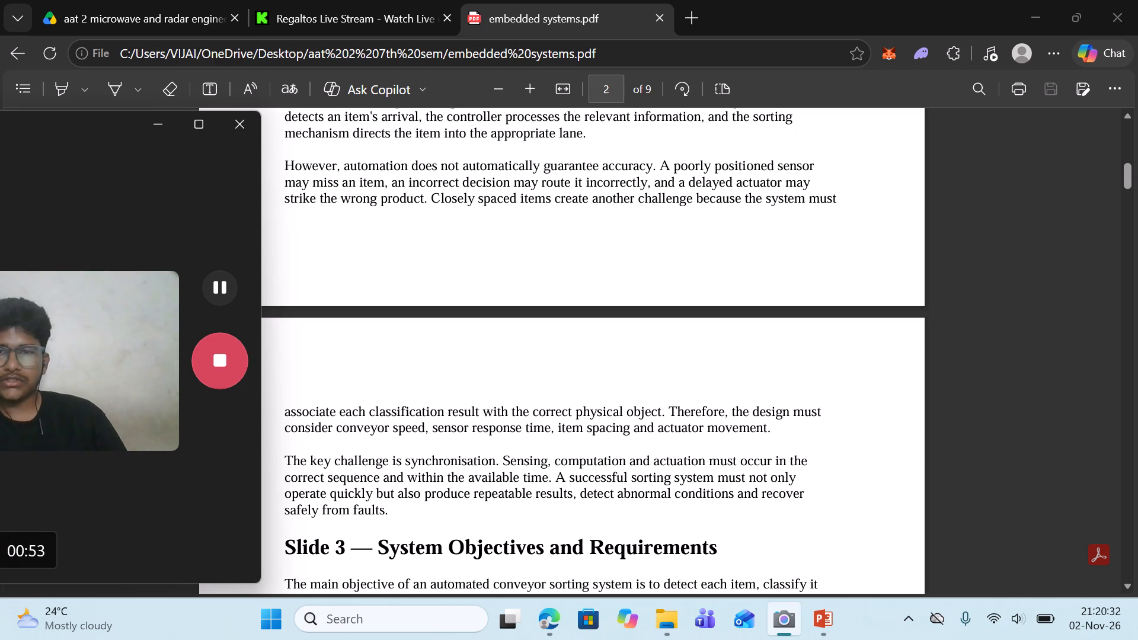
scroll(534, 366, down, 1)
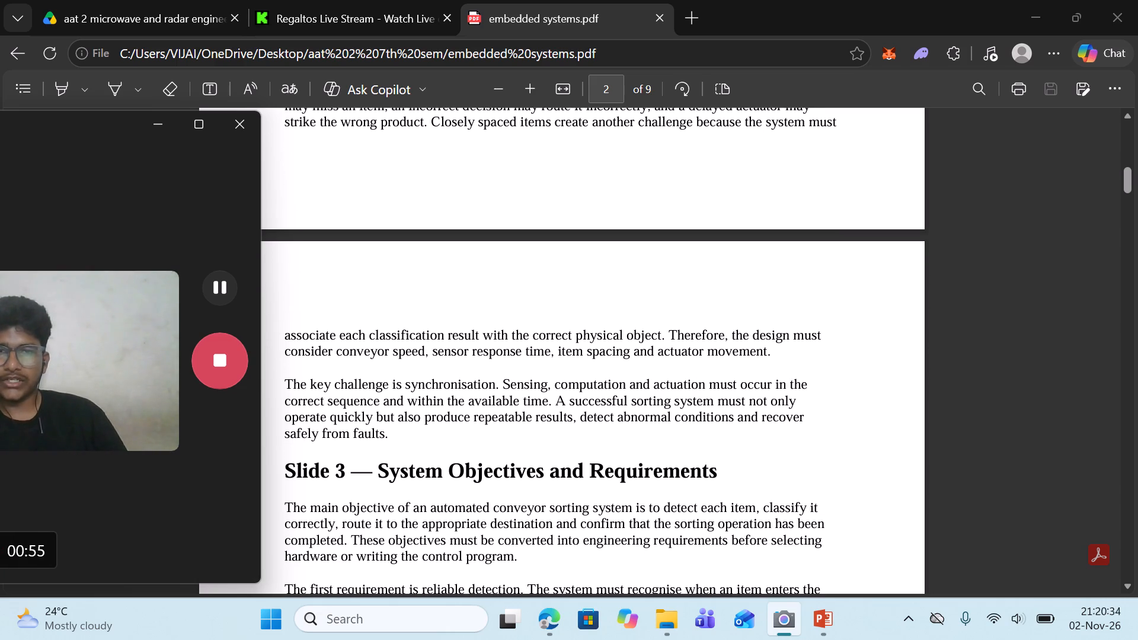
scroll(534, 366, down, 1)
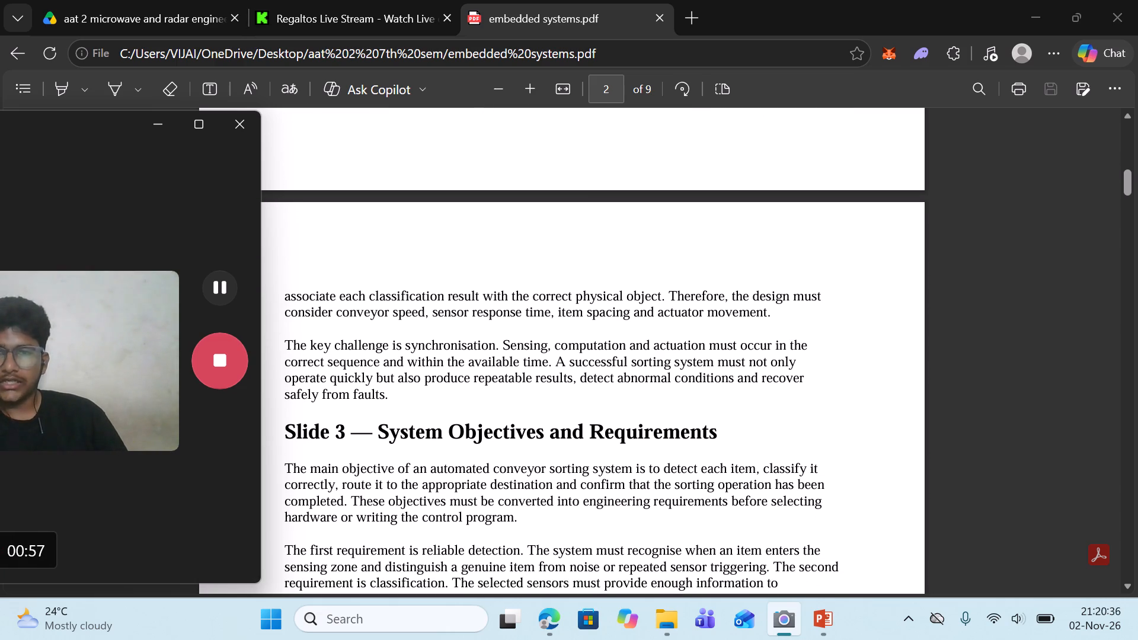
scroll(534, 366, down, 1)
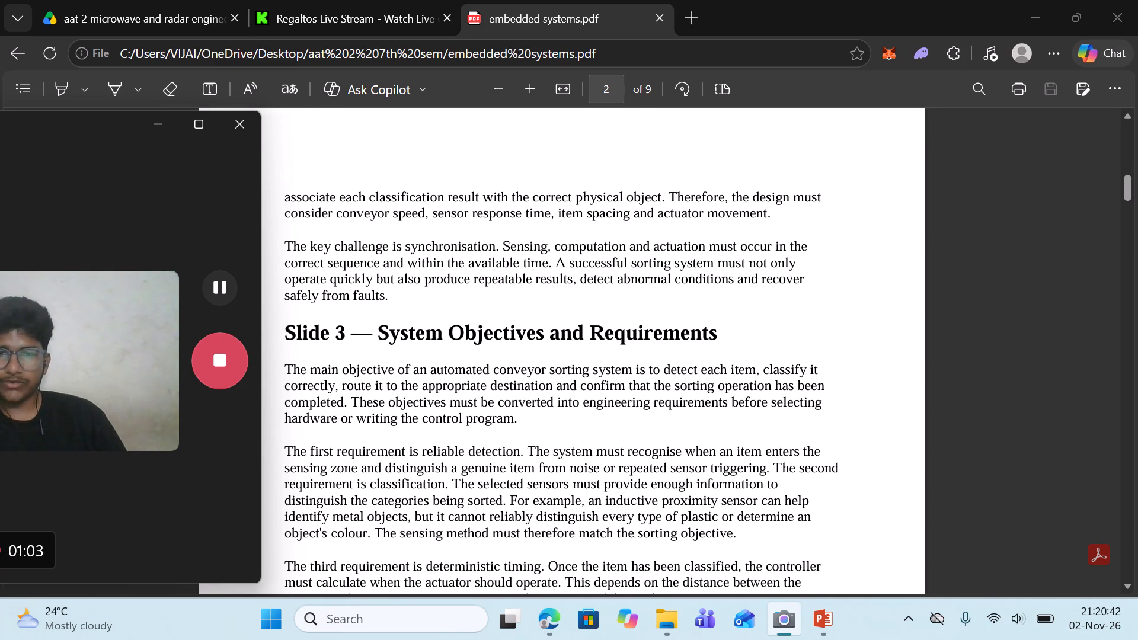
click(222, 360)
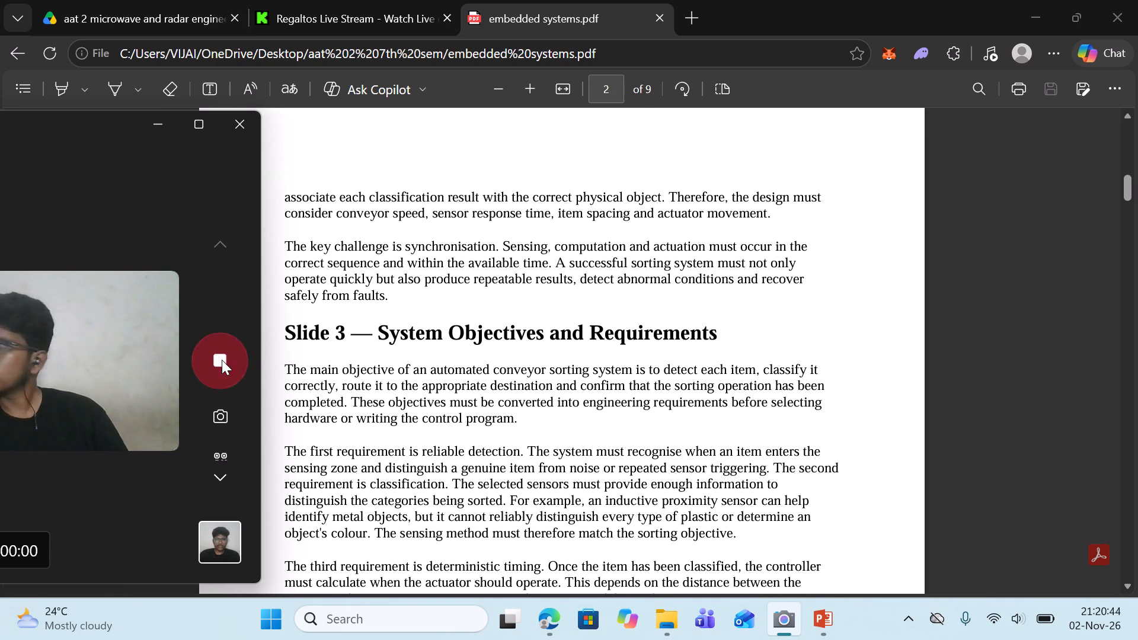
Record a narration video of about 1:04 from the Slide 3 script, System Objectives and Requirements, following the text to its end.
scroll(474, 363, down, 1)
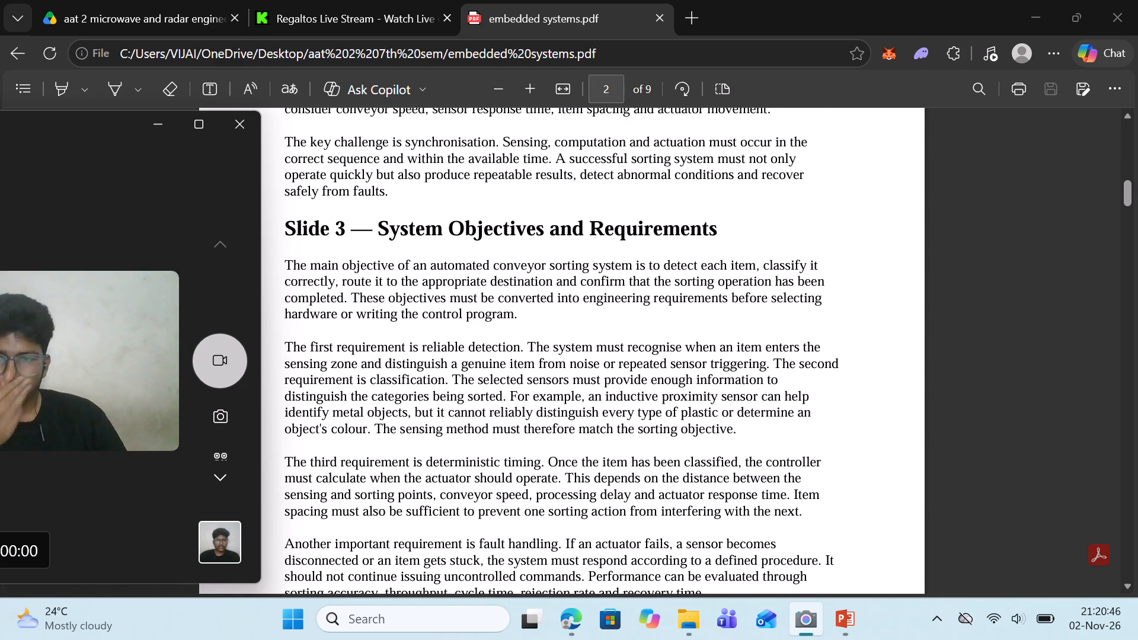
scroll(474, 363, down, 2)
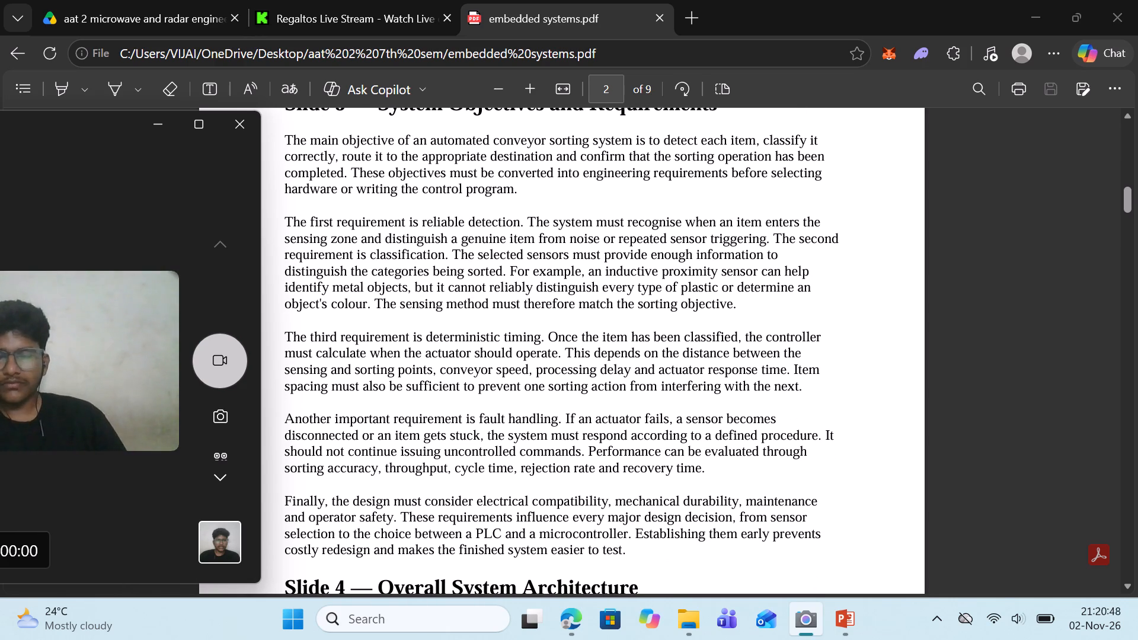
click(230, 363)
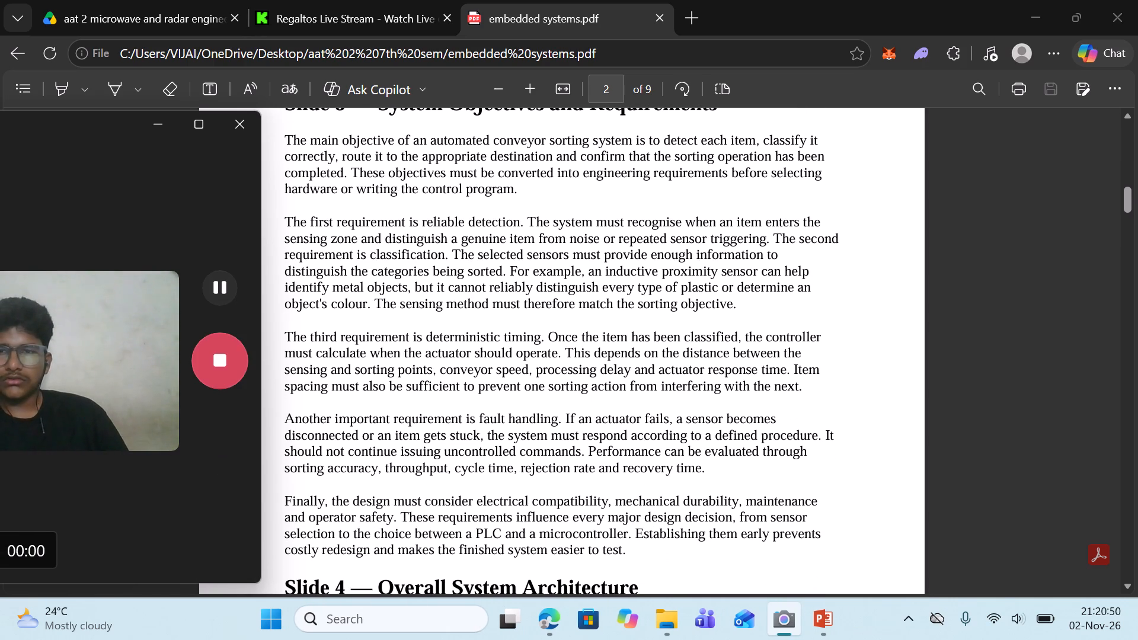
scroll(456, 377, down, 1)
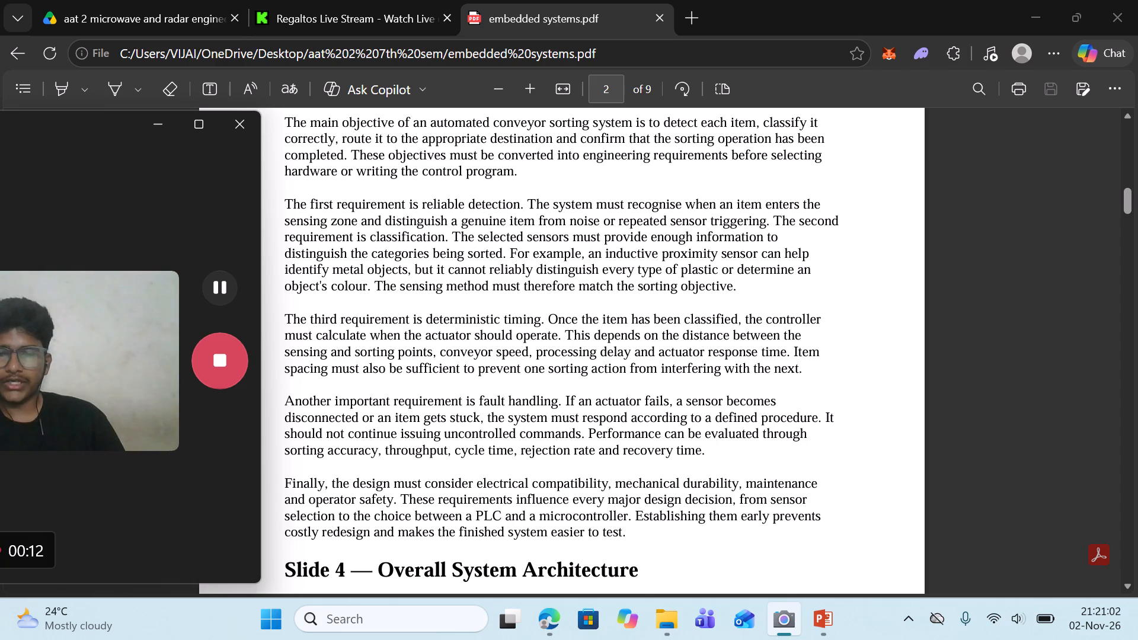
scroll(598, 358, down, 1)
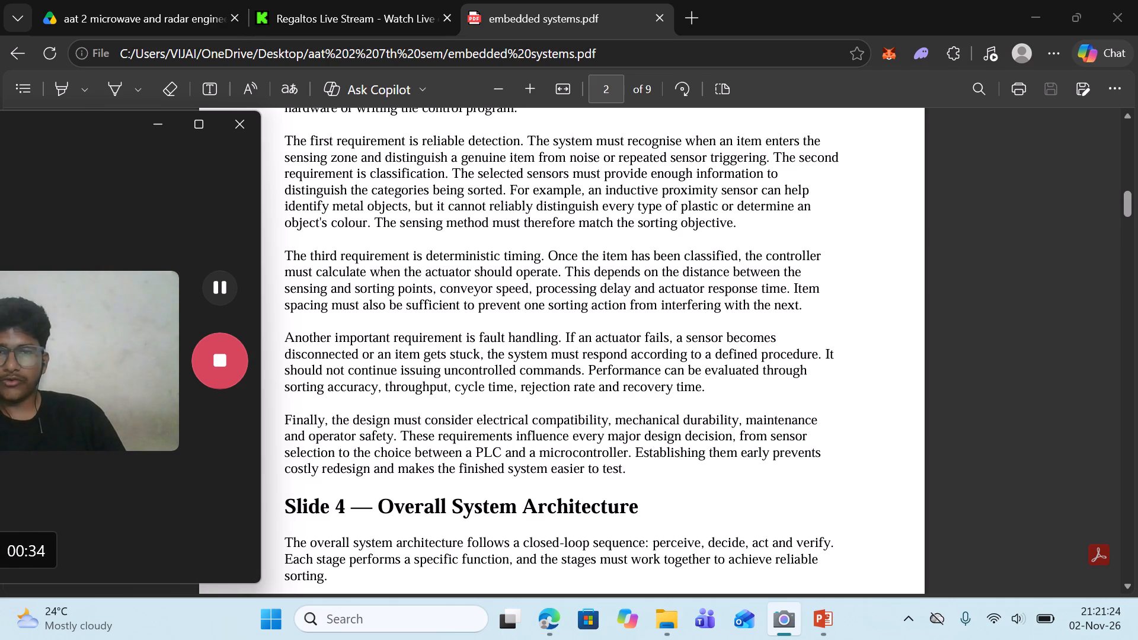
scroll(598, 358, down, 2)
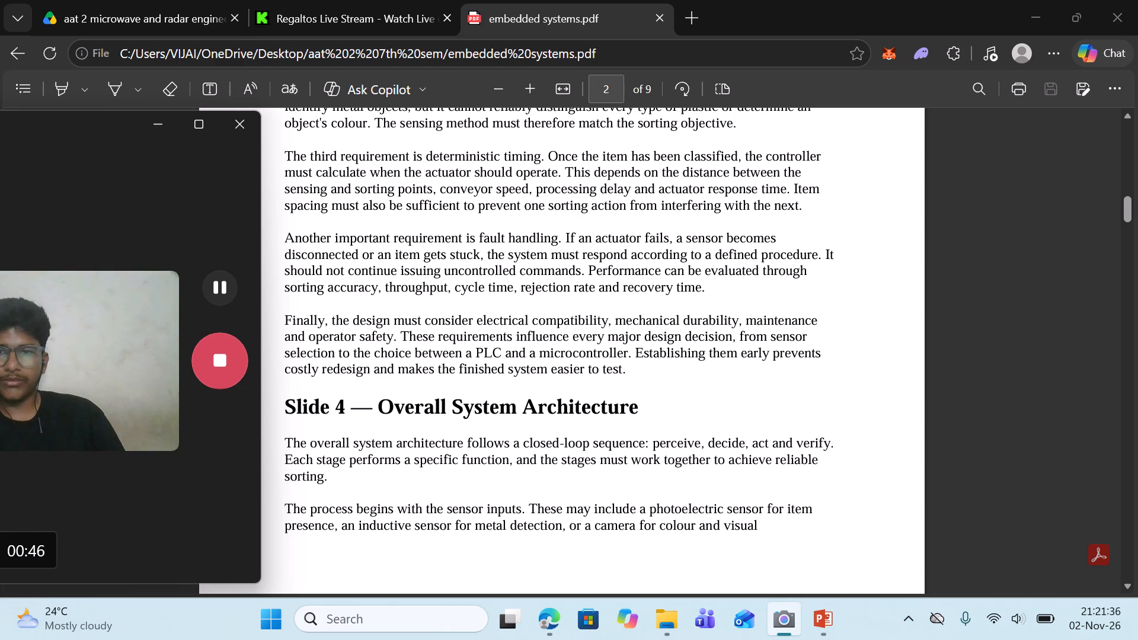
scroll(598, 358, down, 2)
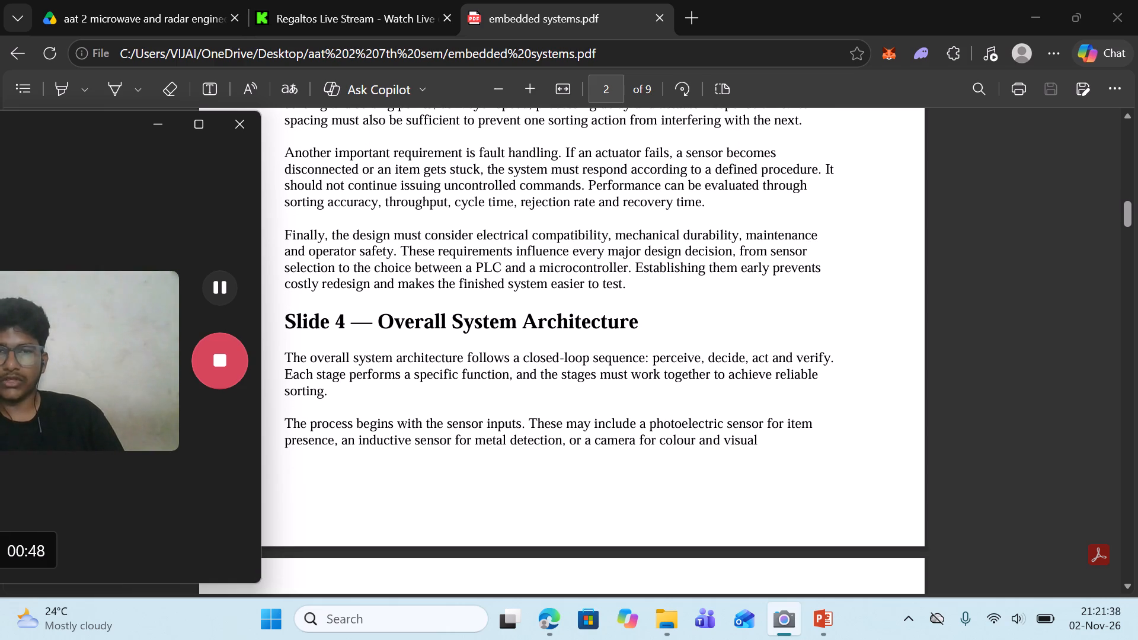
scroll(598, 358, down, 1)
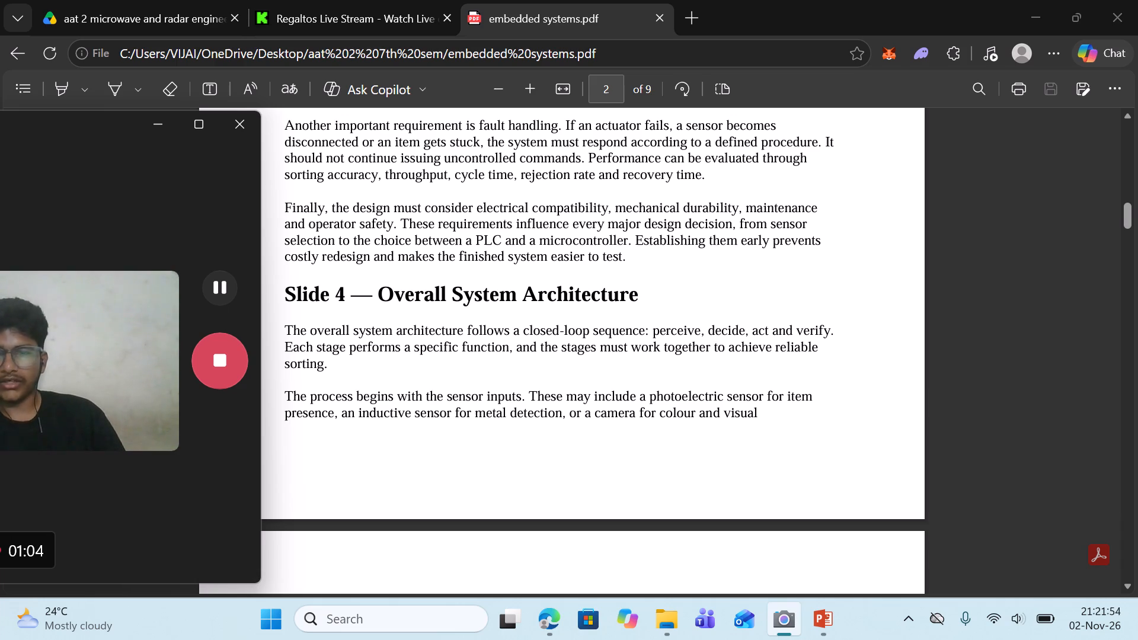
click(226, 355)
Stop the Slide 3 narration recording at about 1:04.
click(226, 355)
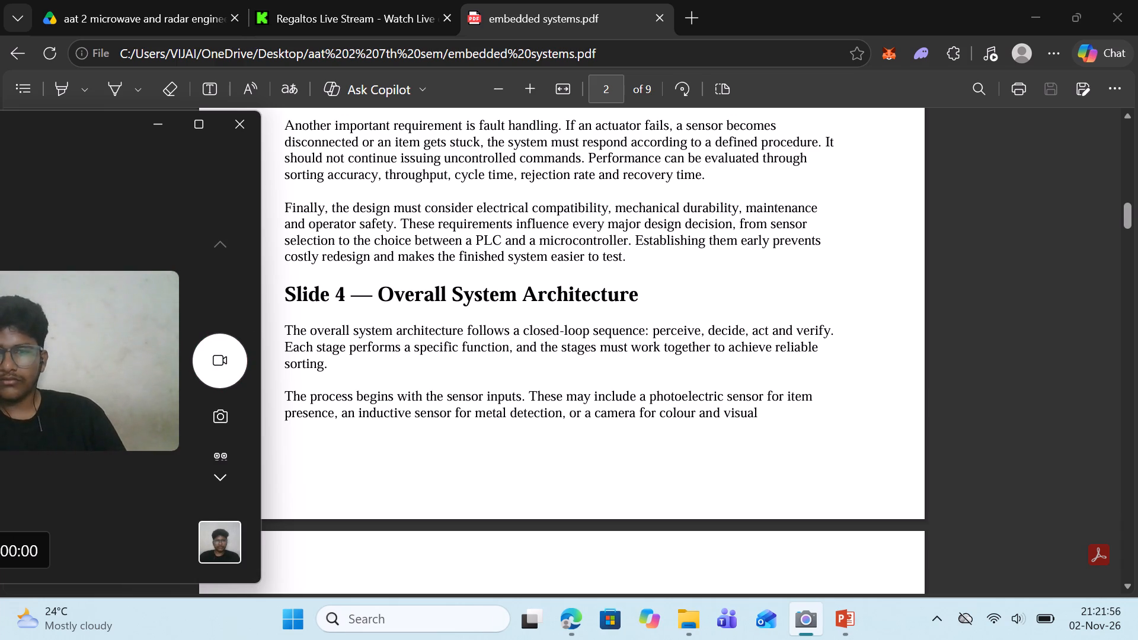
Read through the Slide 4 script, Overall System Architecture, to its end without recording.
scroll(420, 423, down, 4)
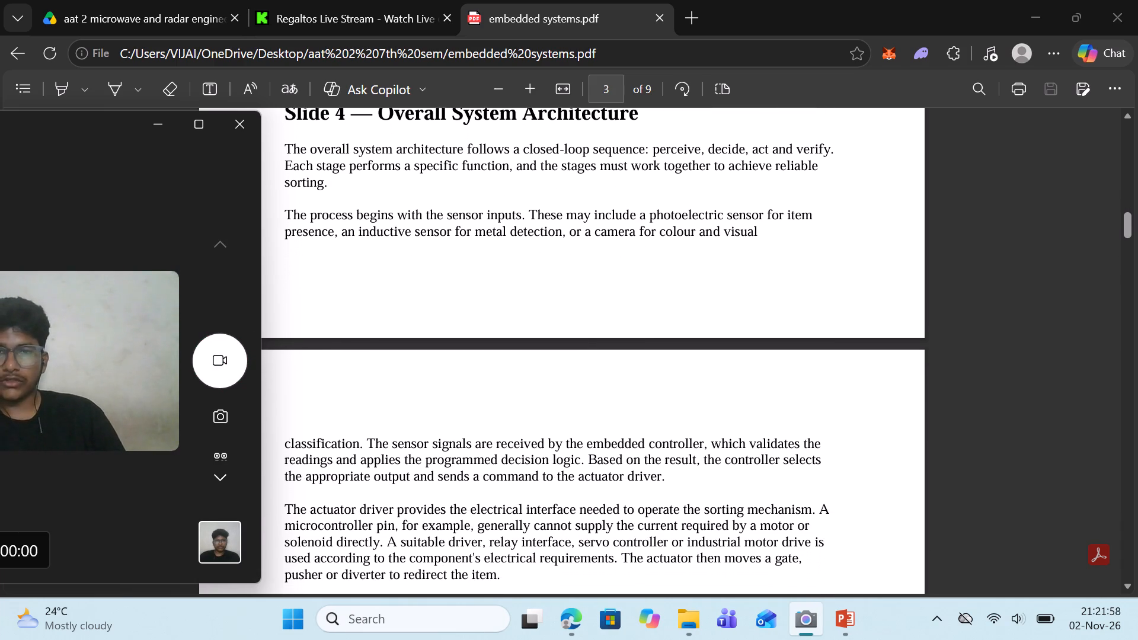
scroll(420, 423, down, 1)
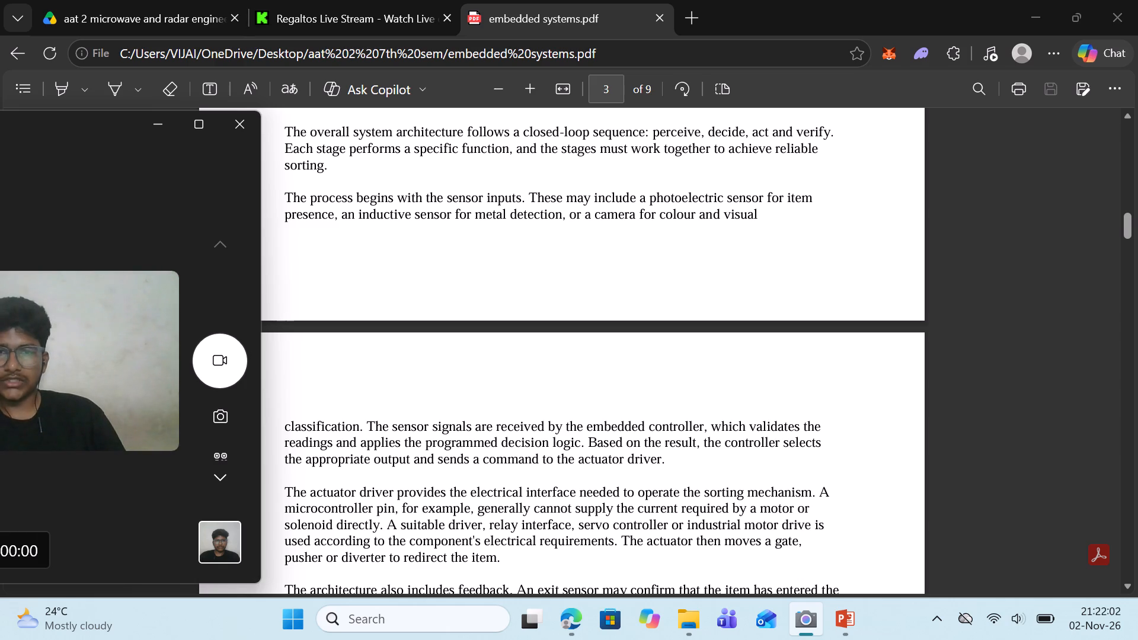
scroll(420, 423, down, 1)
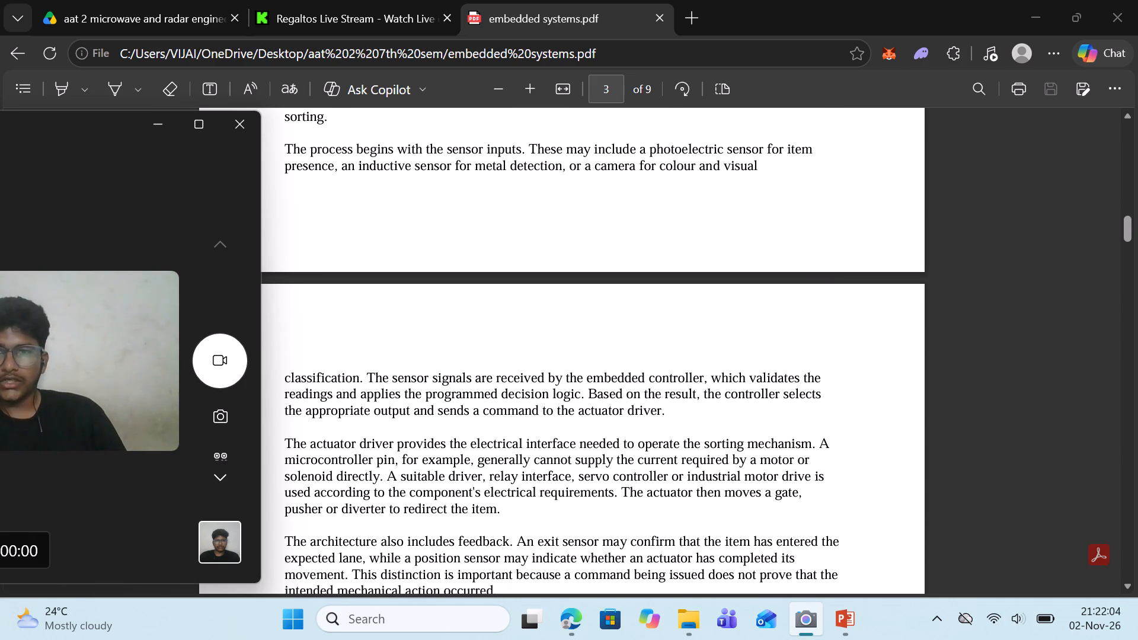
scroll(420, 423, down, 1)
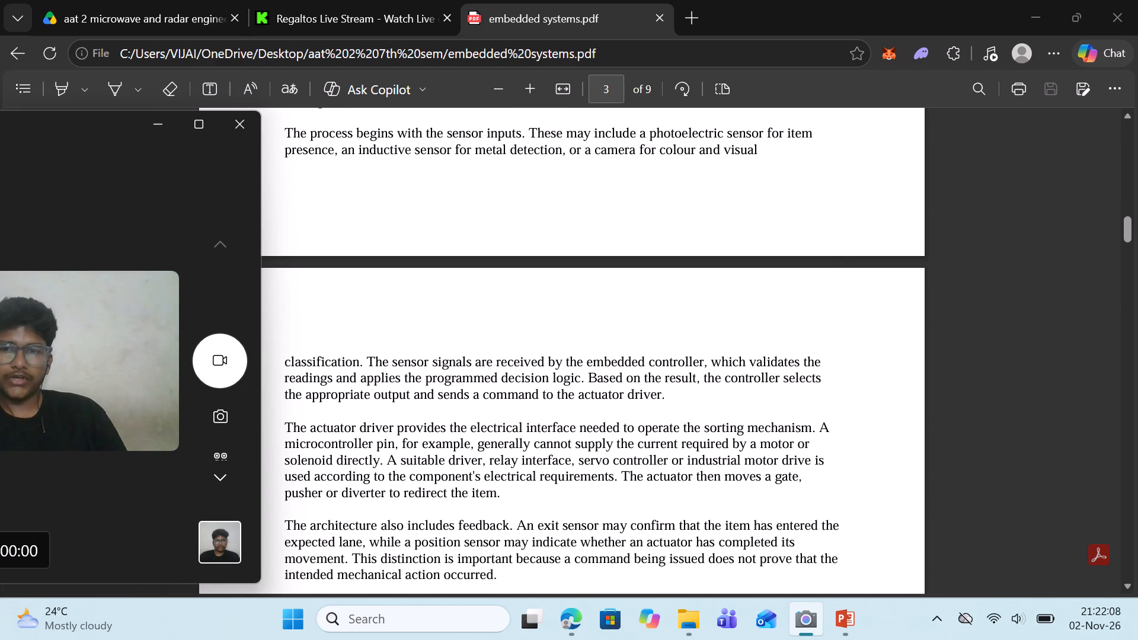
scroll(420, 423, down, 1)
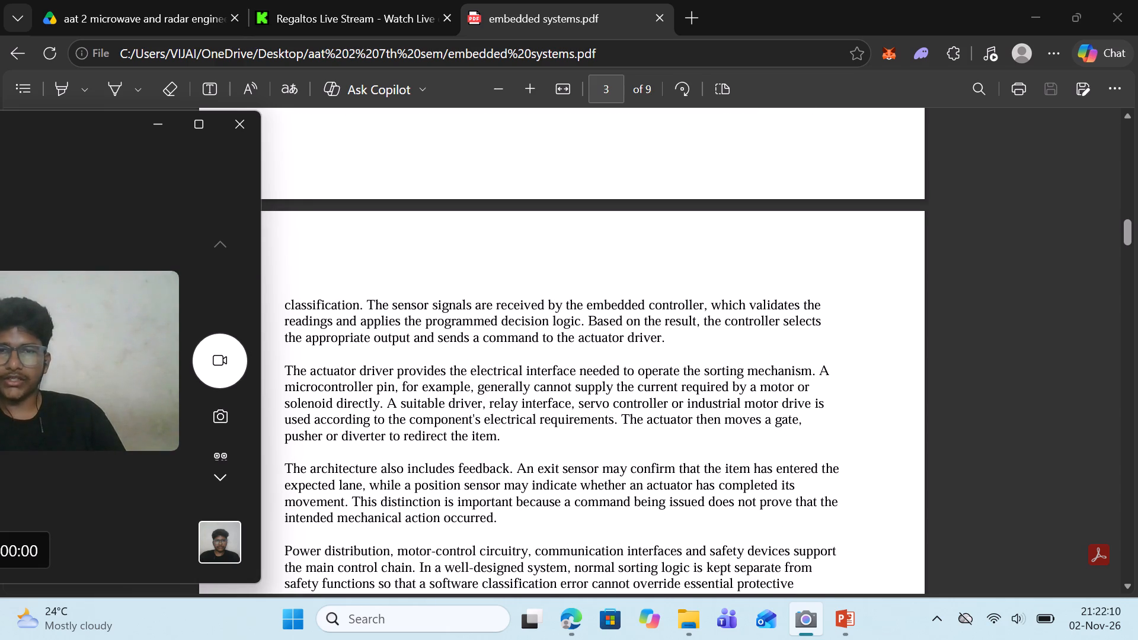
scroll(420, 423, down, 3)
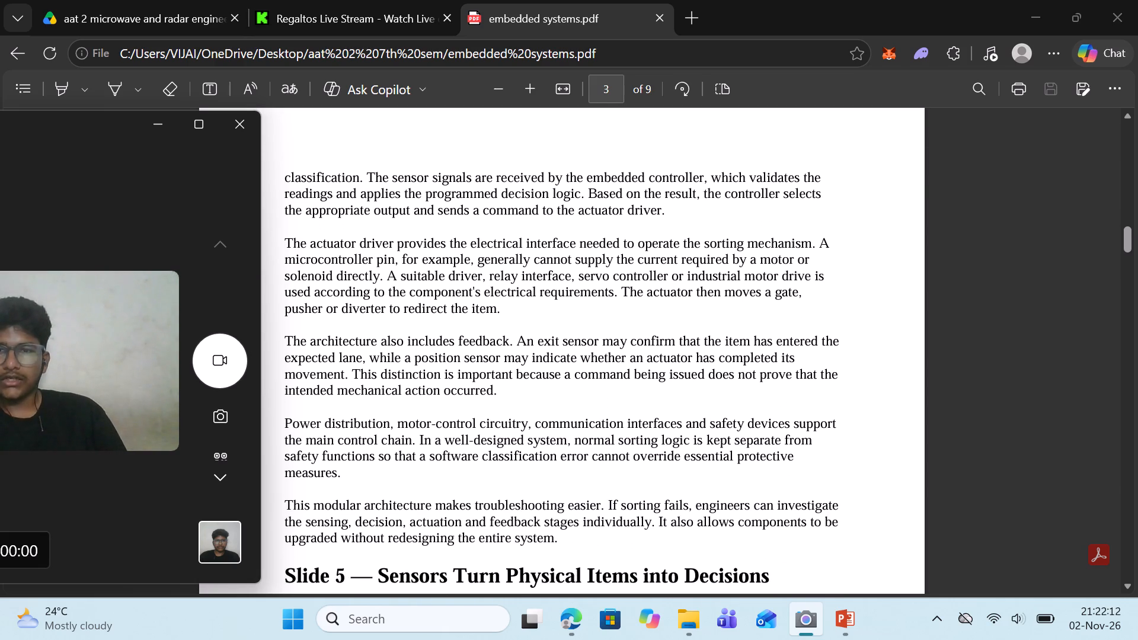
scroll(420, 423, down, 1)
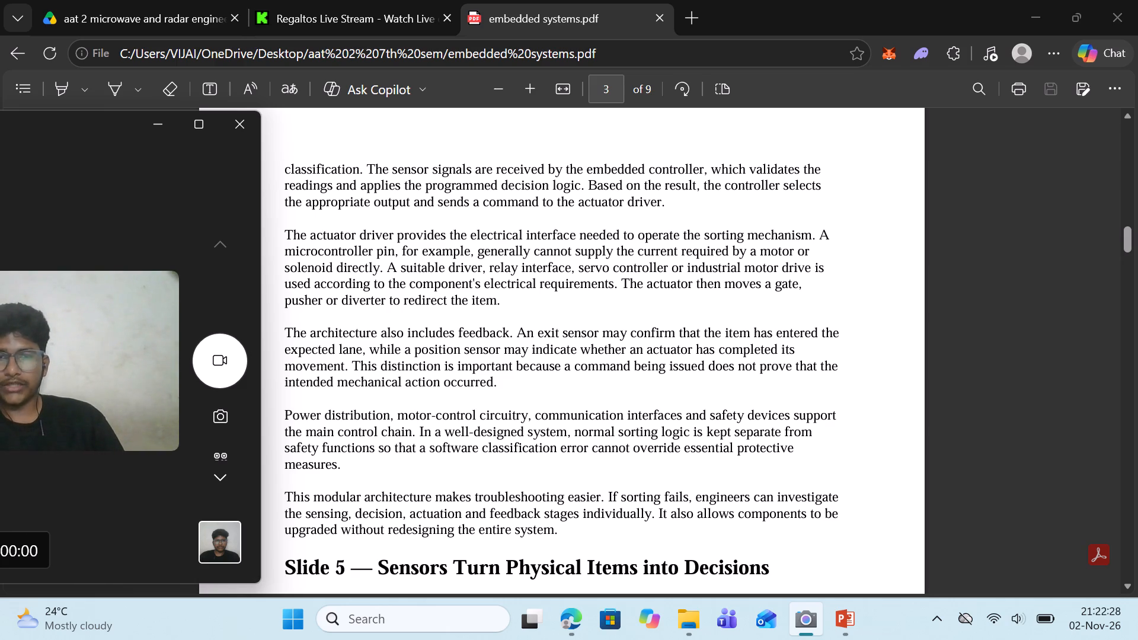
scroll(510, 410, down, 1)
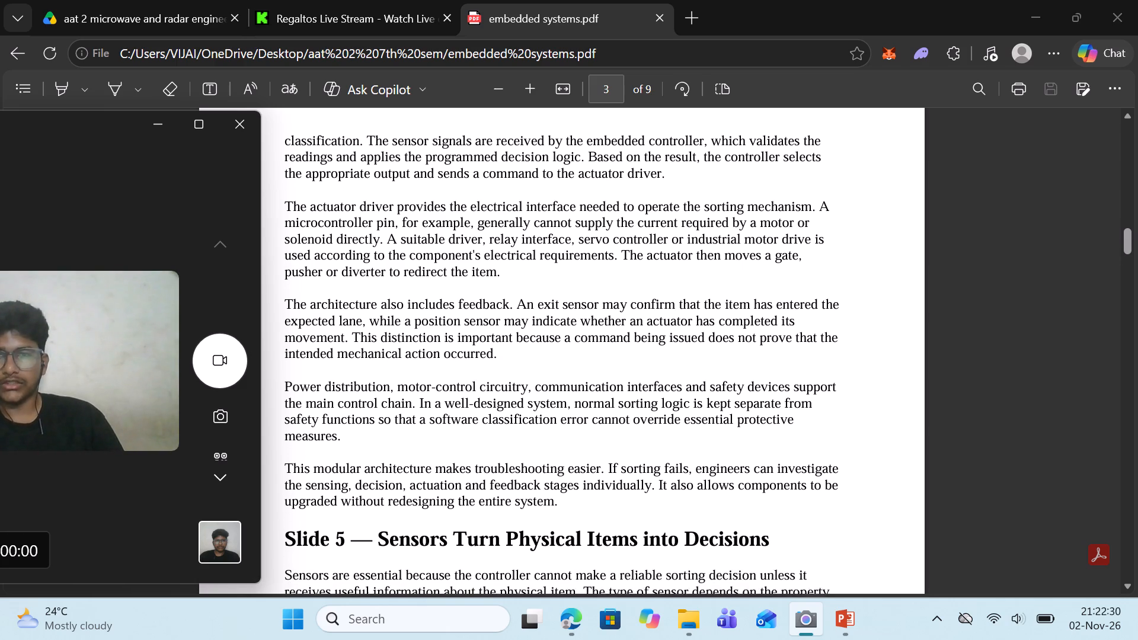
scroll(510, 410, down, 2)
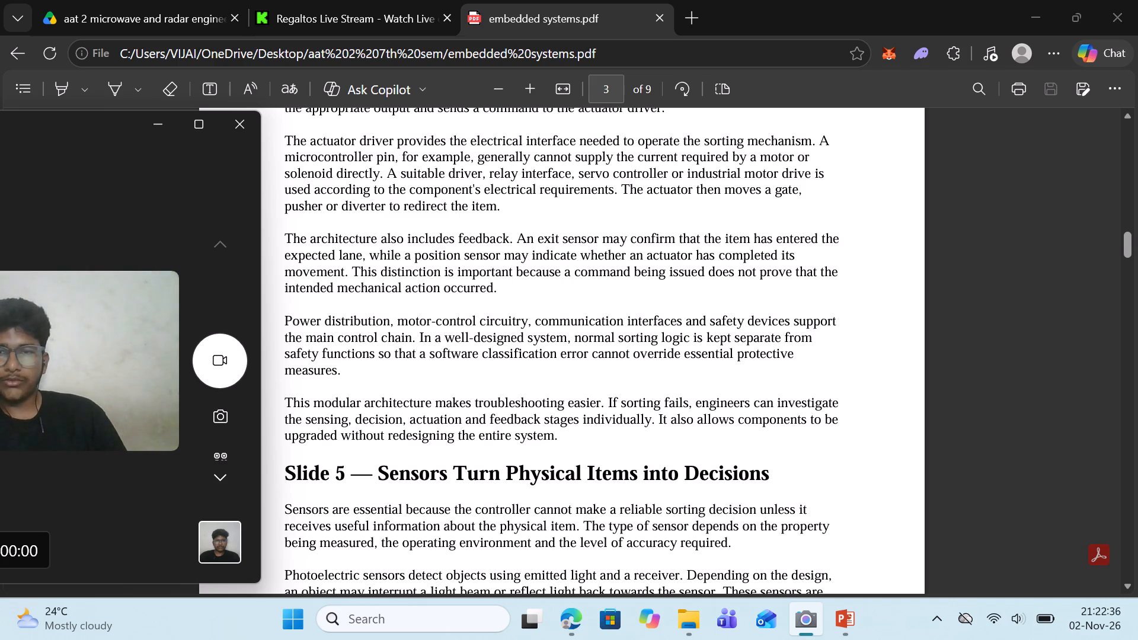
scroll(510, 410, down, 3)
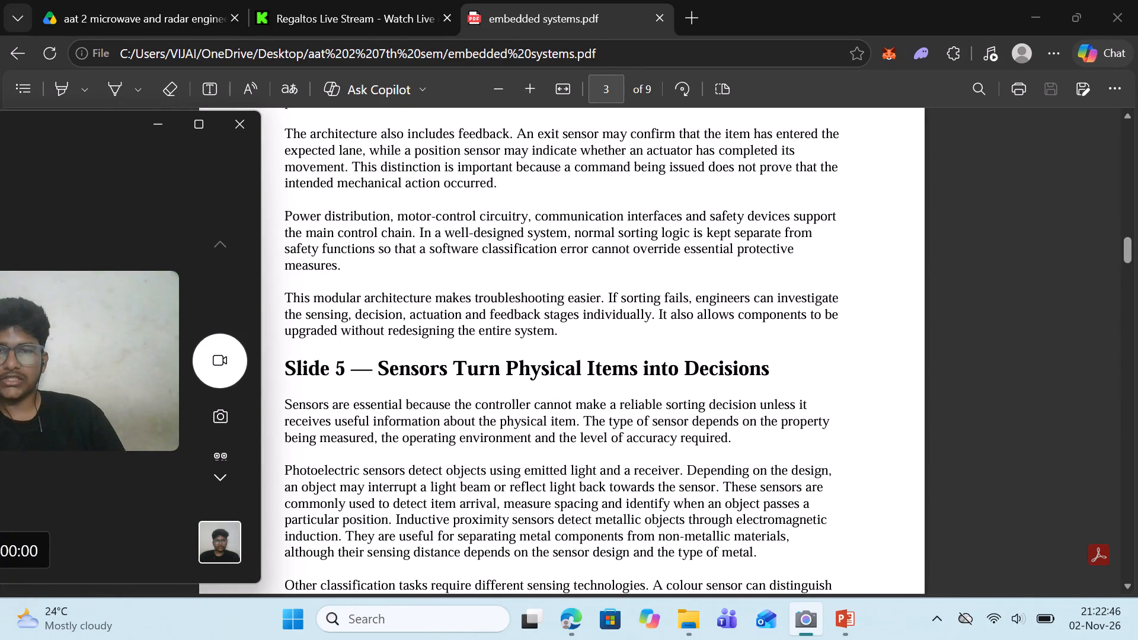
scroll(576, 357, down, 1)
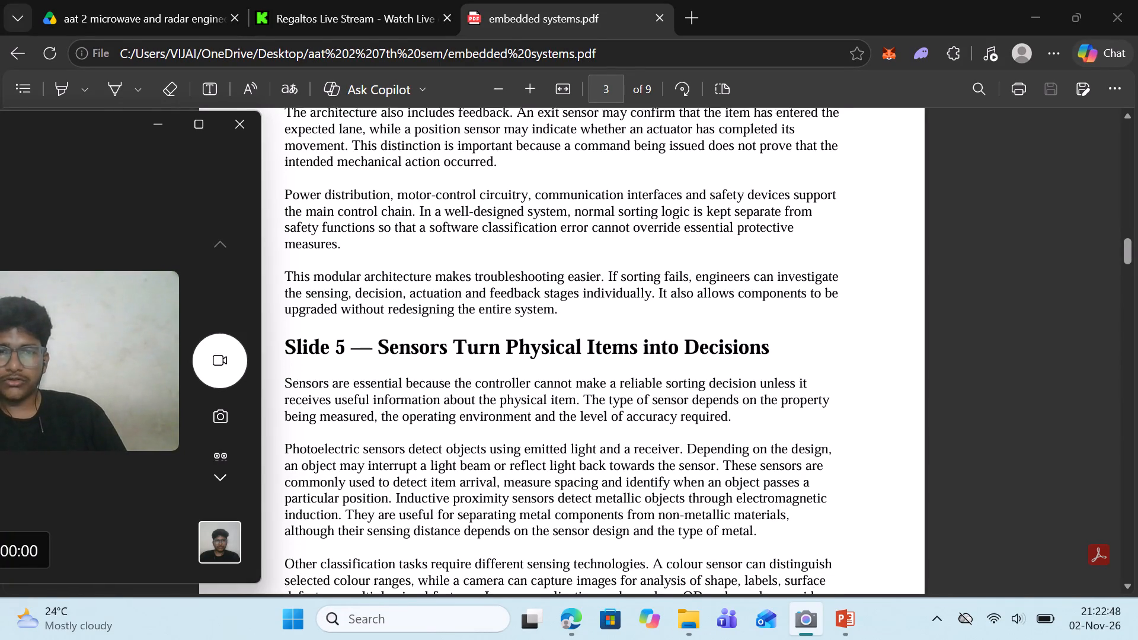
scroll(576, 357, down, 1)
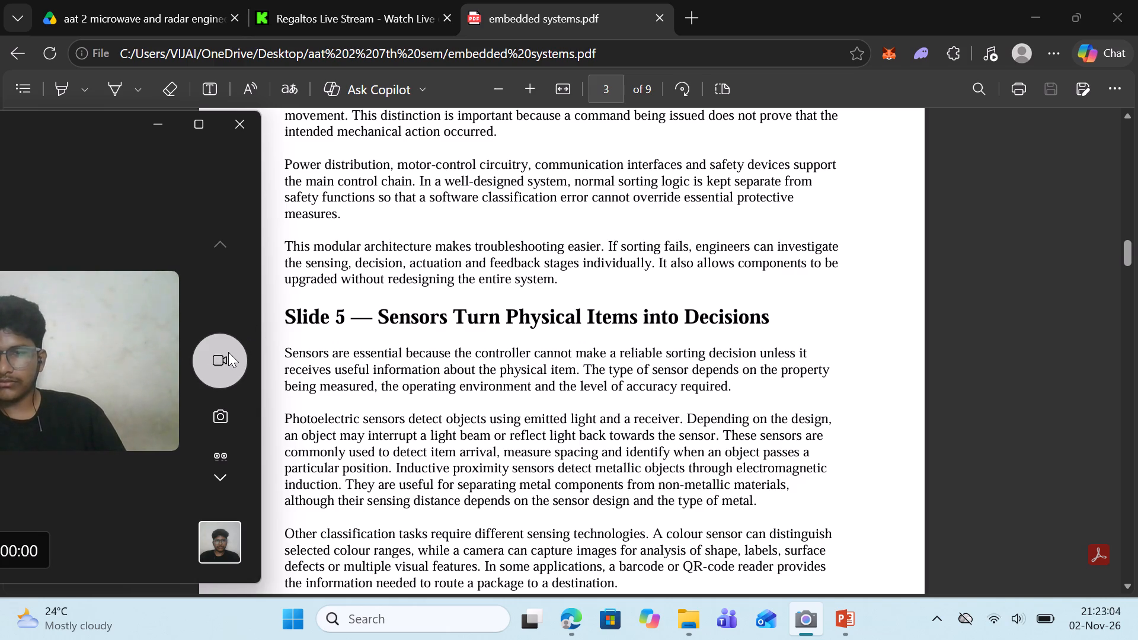
Record a narration video of about 1:06 from the Slide 4 script, Overall System Architecture, following the text from its heading to its end.
scroll(455, 390, up, 1)
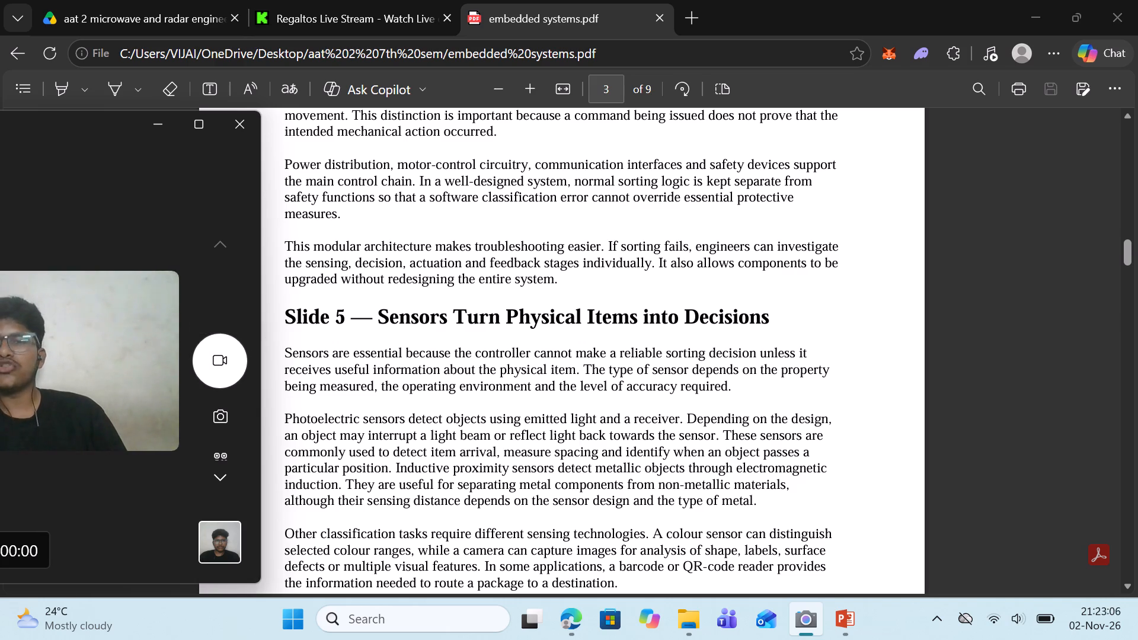
scroll(455, 390, up, 5)
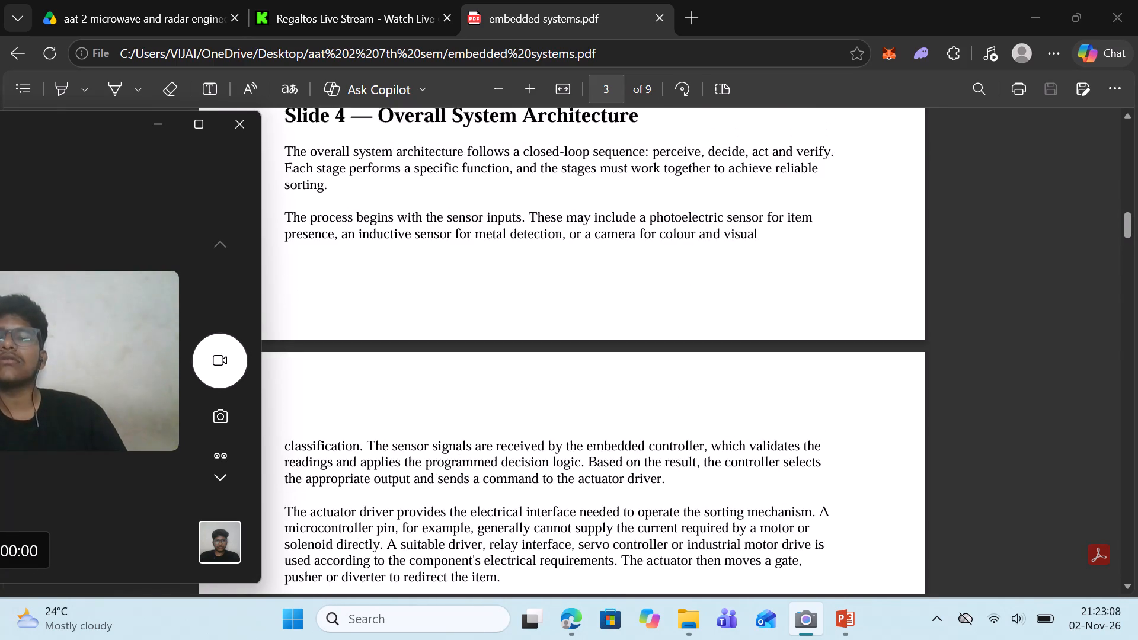
scroll(455, 390, up, 1)
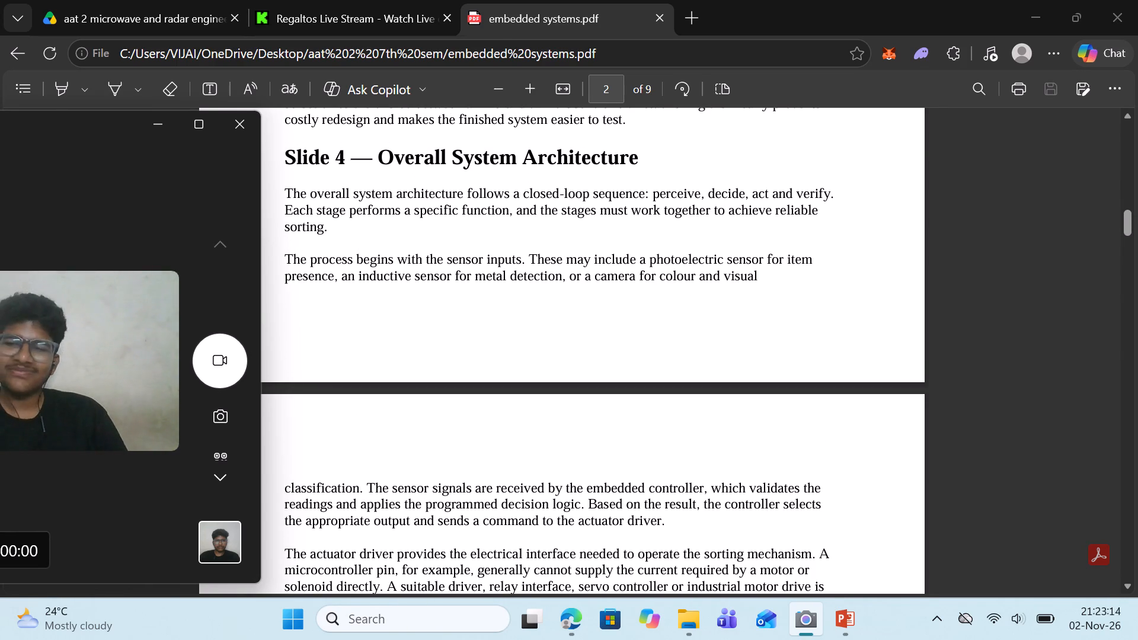
click(216, 361)
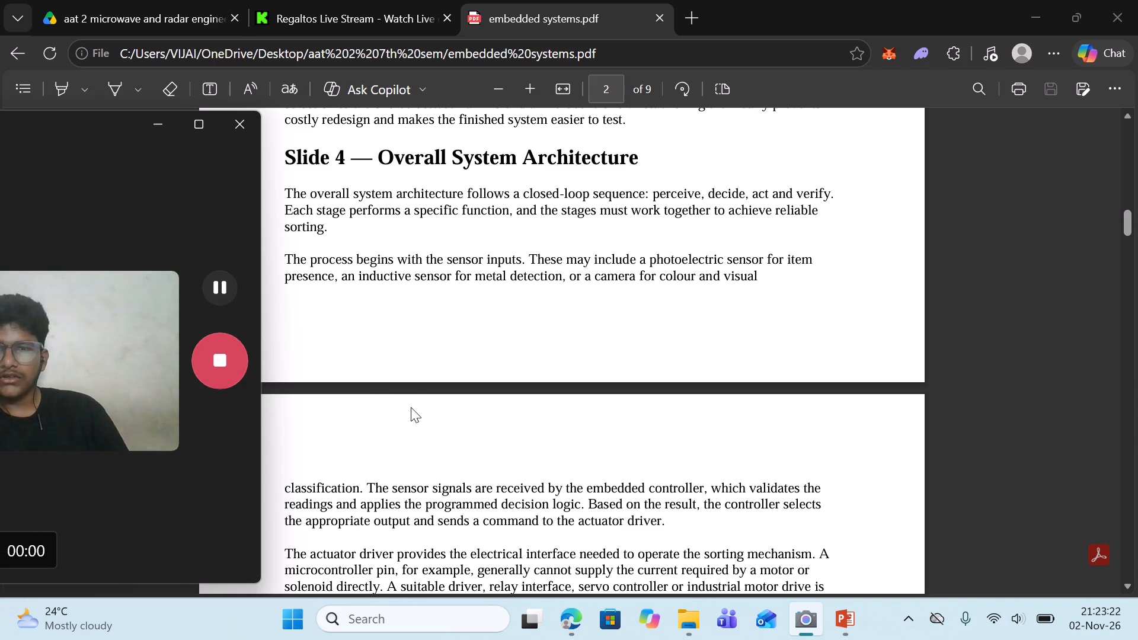
scroll(411, 407, down, 1)
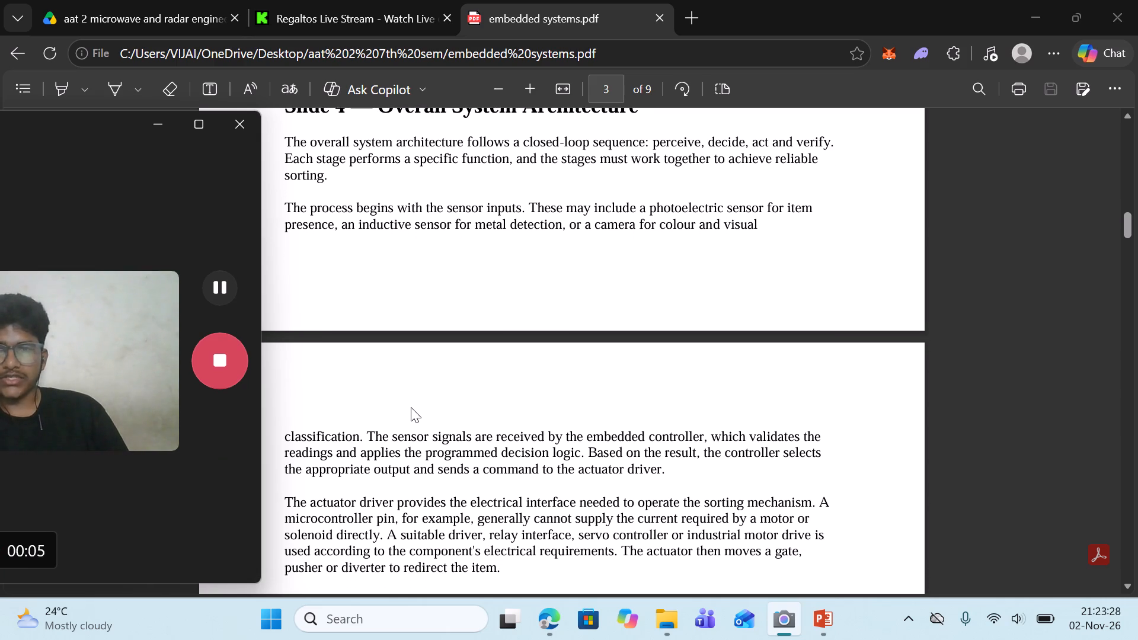
scroll(411, 407, down, 1)
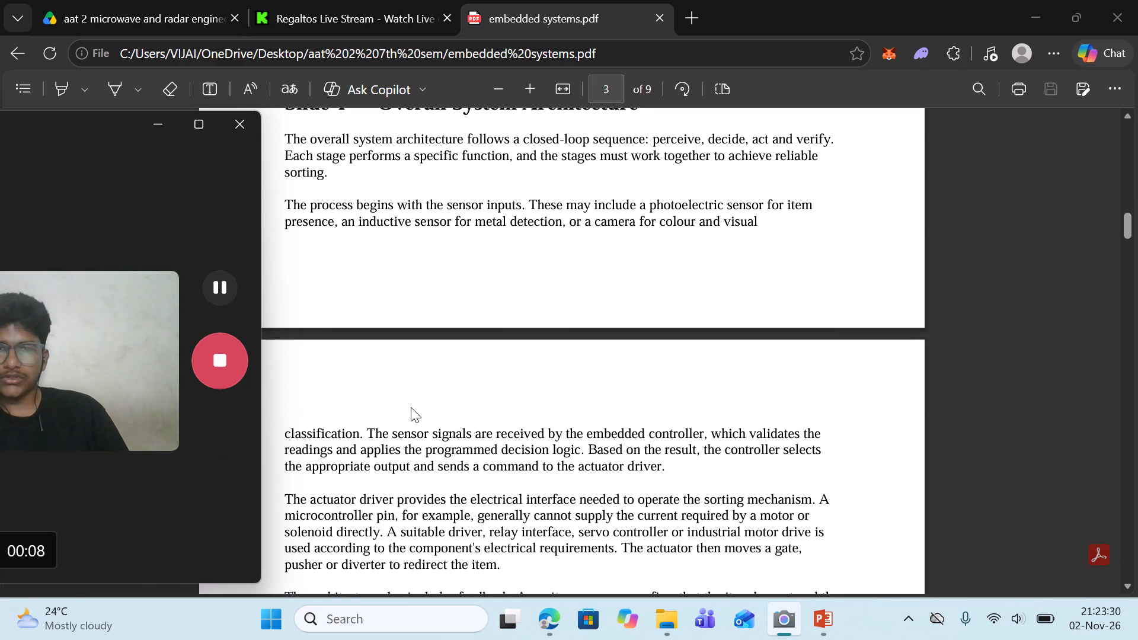
scroll(411, 407, down, 2)
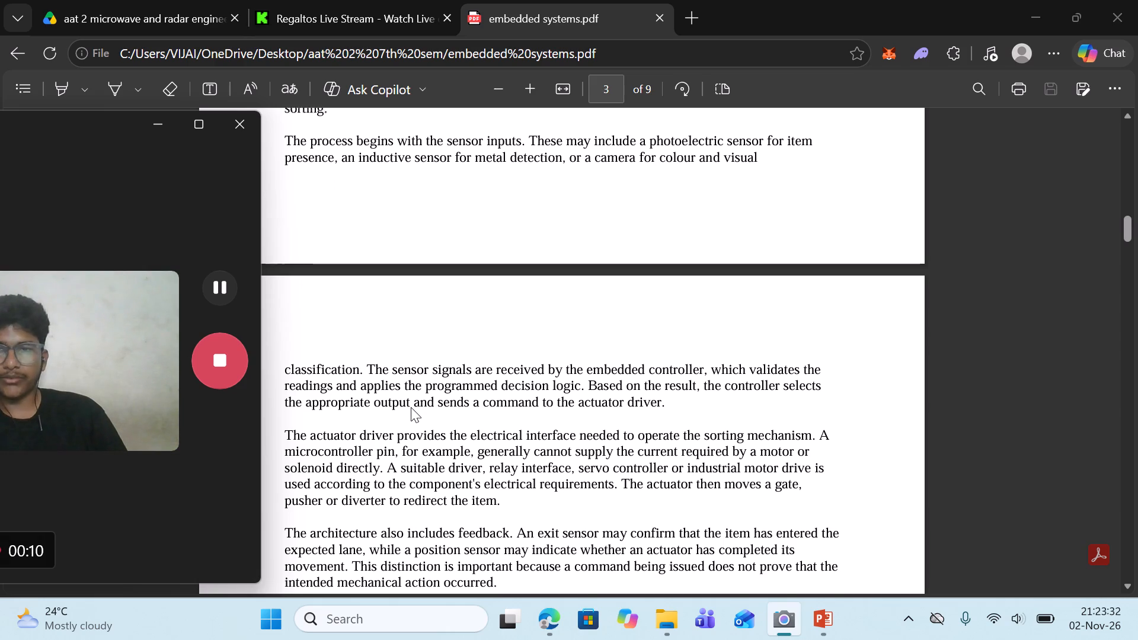
scroll(411, 407, down, 1)
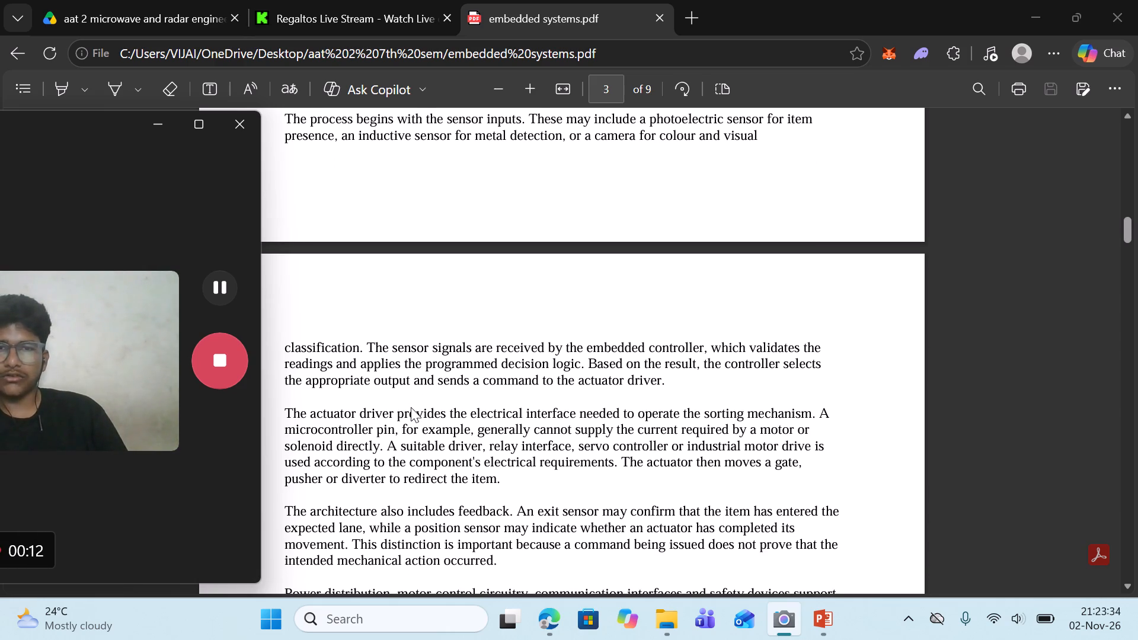
scroll(411, 407, down, 2)
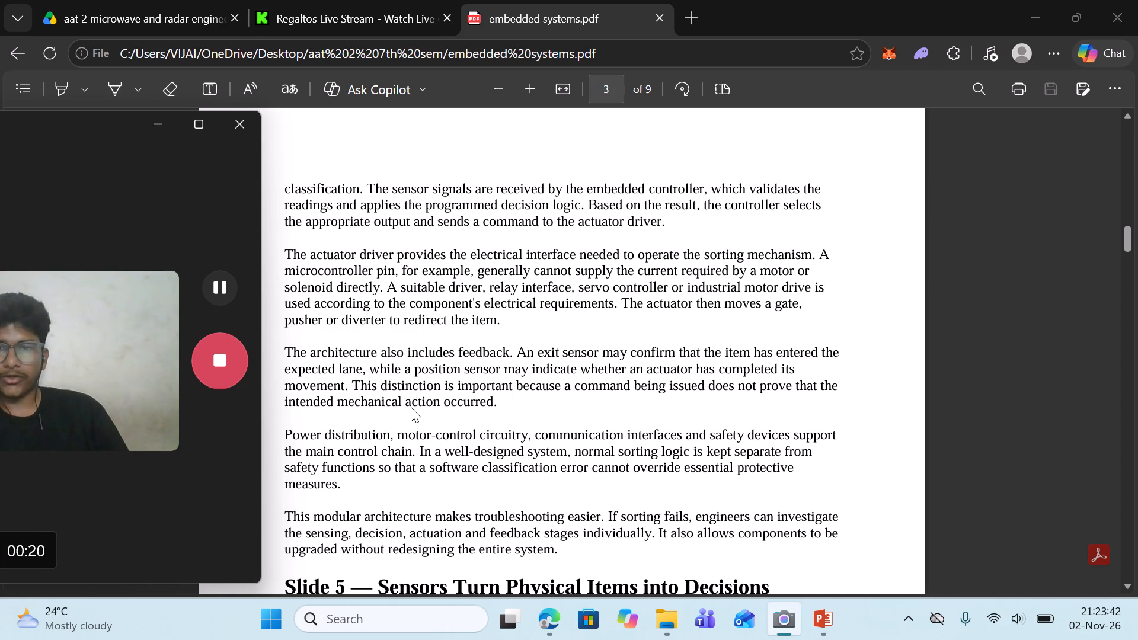
scroll(411, 407, down, 2)
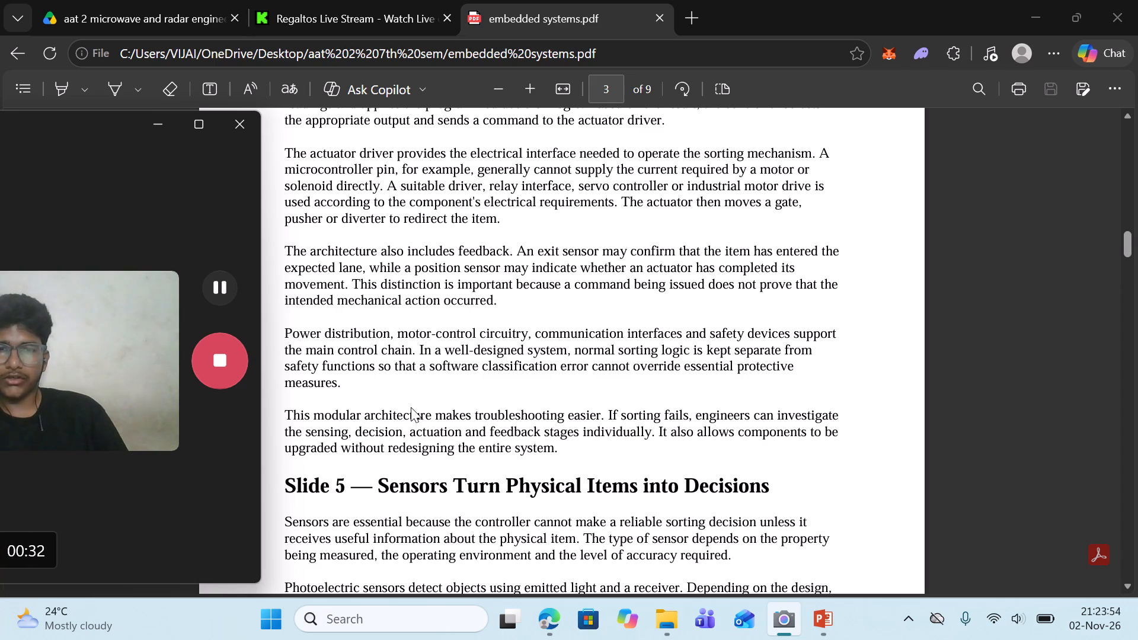
scroll(411, 407, down, 1)
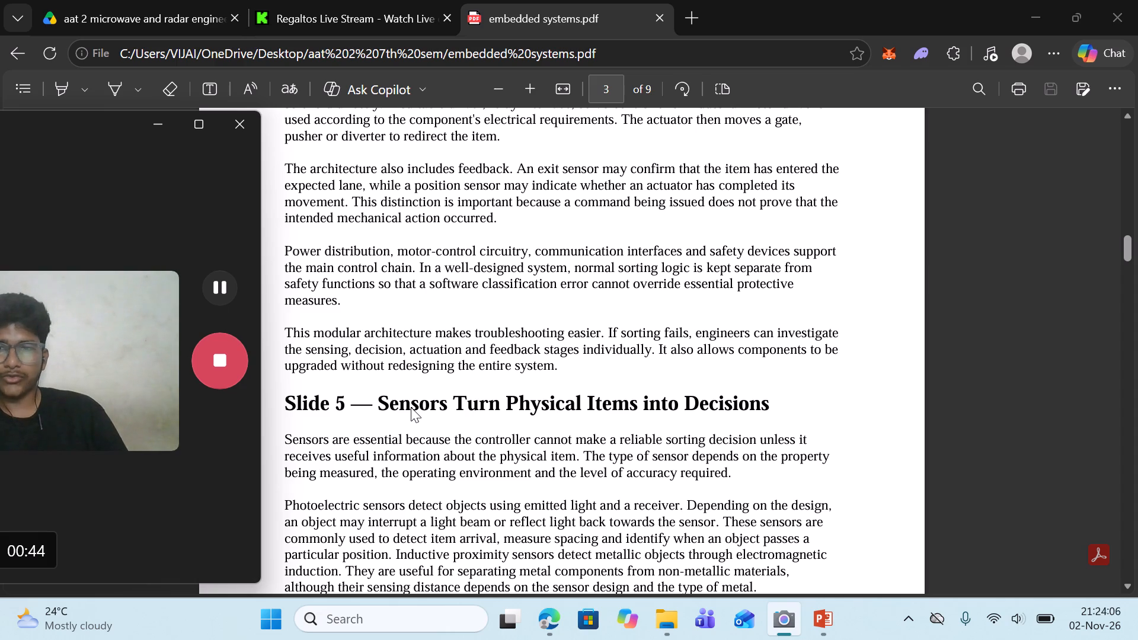
scroll(509, 376, down, 2)
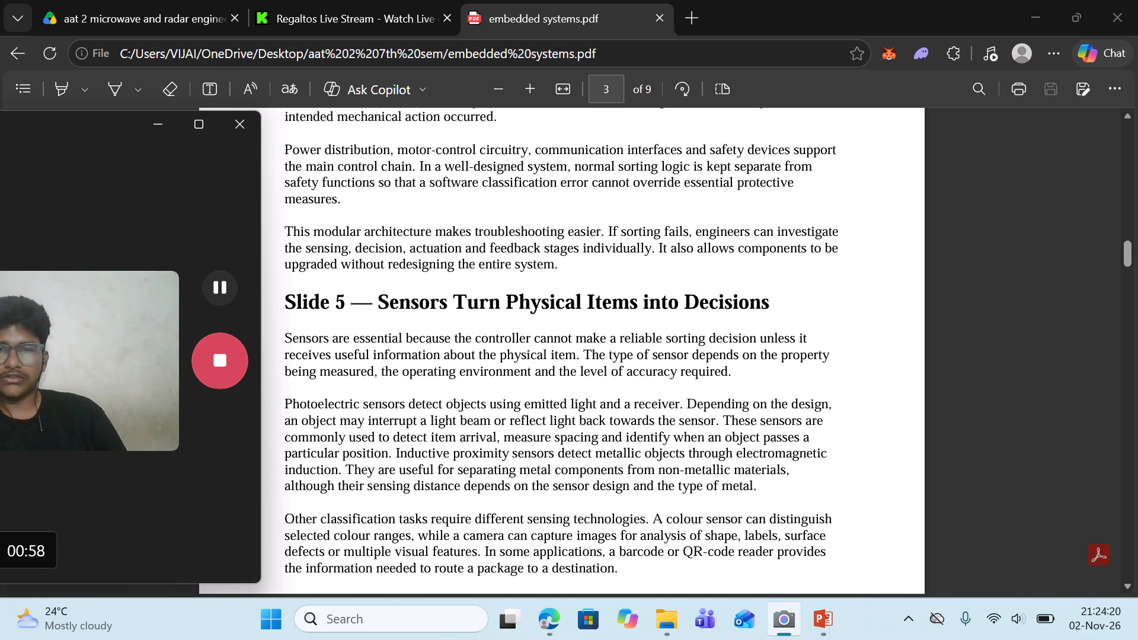
scroll(503, 267, down, 1)
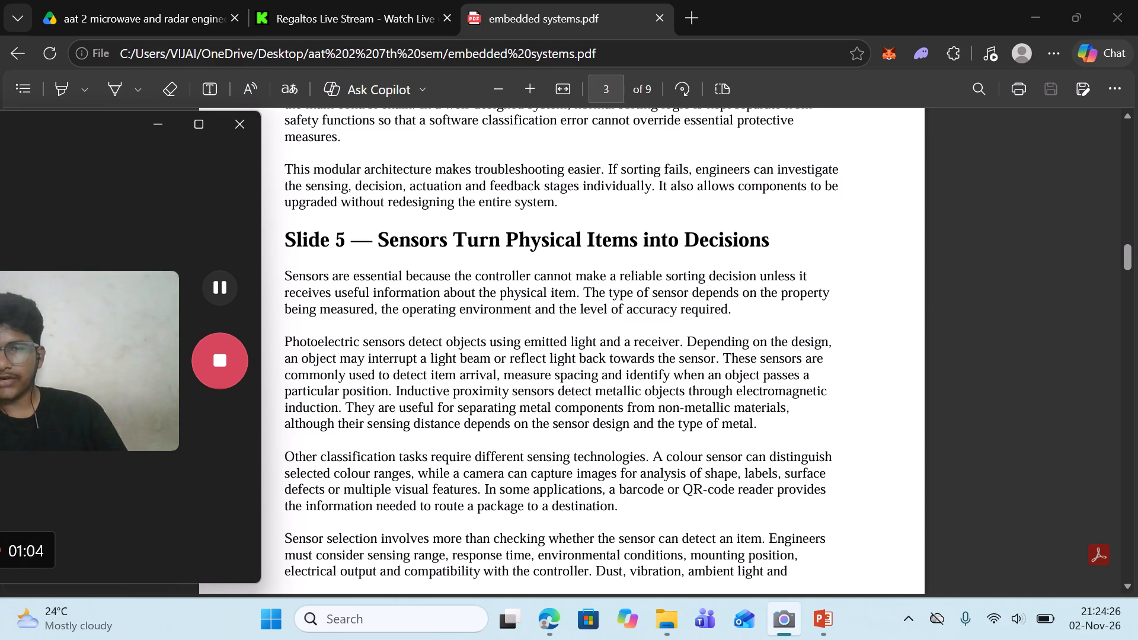
click(218, 366)
click(218, 366)
Start recording the narration video for the Slide 5 script, Sensors Turn Physical Items into Decisions, pausing at about 0:12 and resuming.
scroll(381, 400, down, 1)
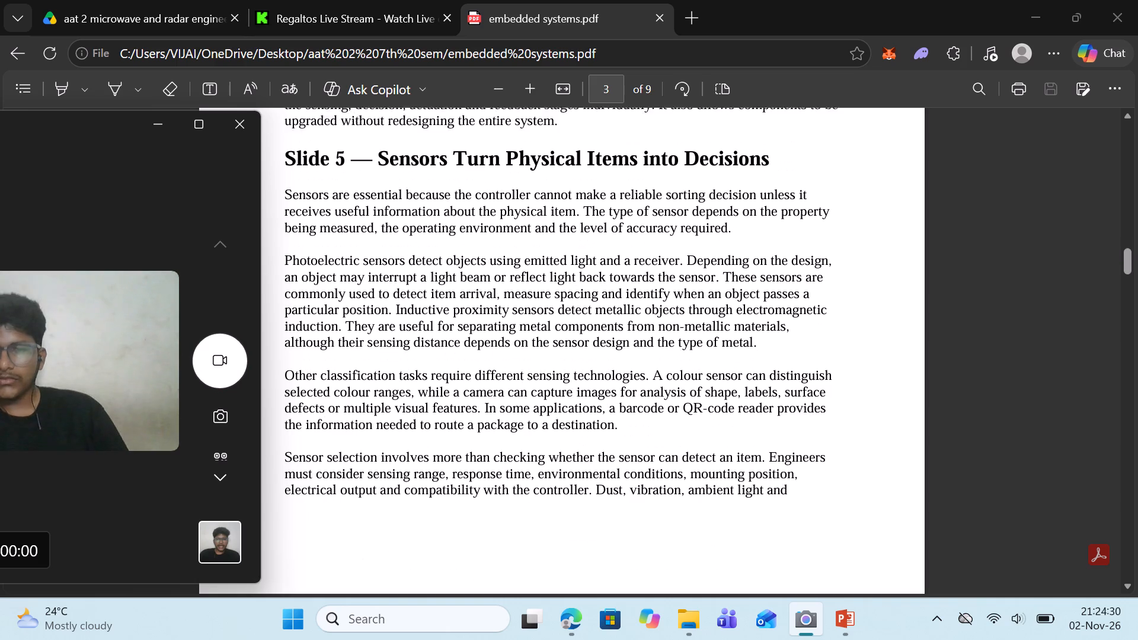
scroll(381, 400, down, 1)
click(211, 350)
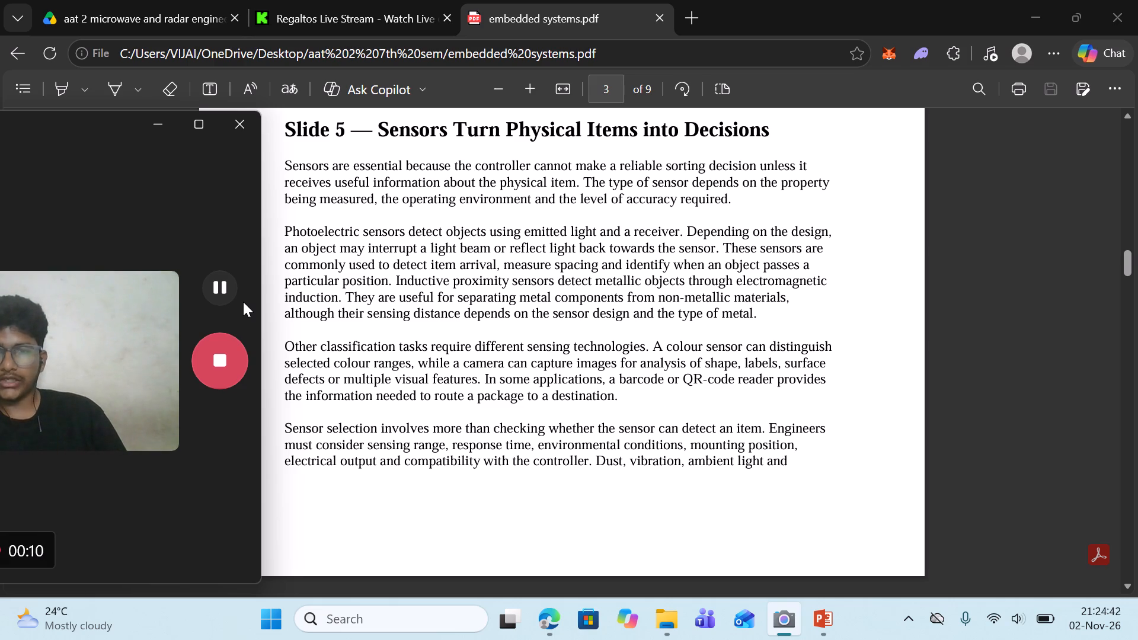
click(222, 286)
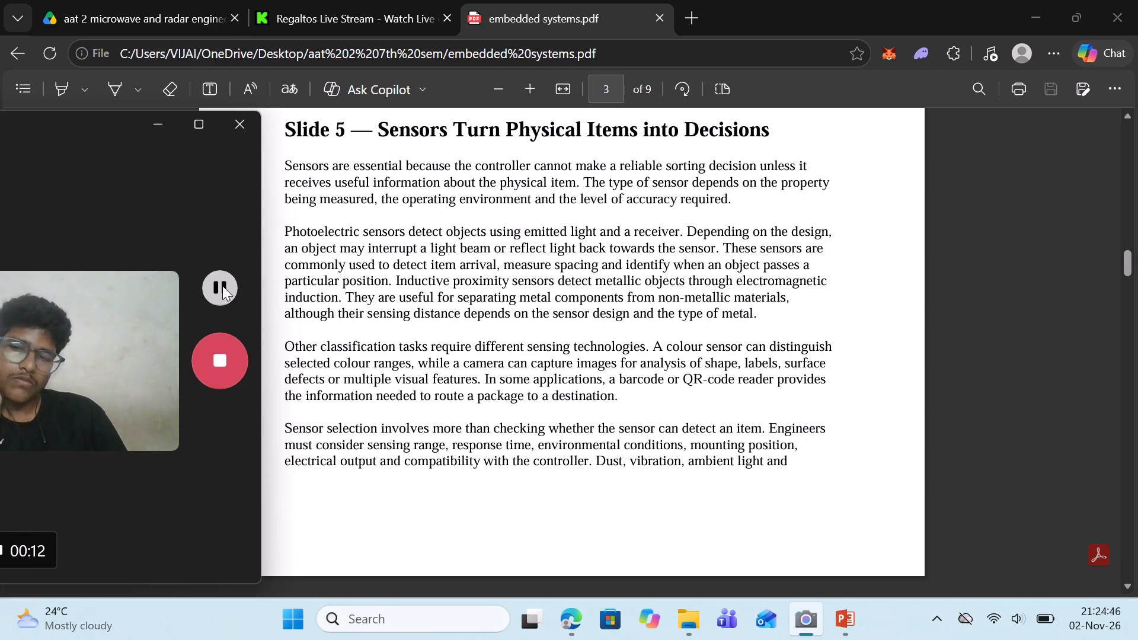
click(222, 286)
Narrate the rest of the Slide 5 script, following the text to its end, and stop the recording at about 1:21.
scroll(408, 359, down, 1)
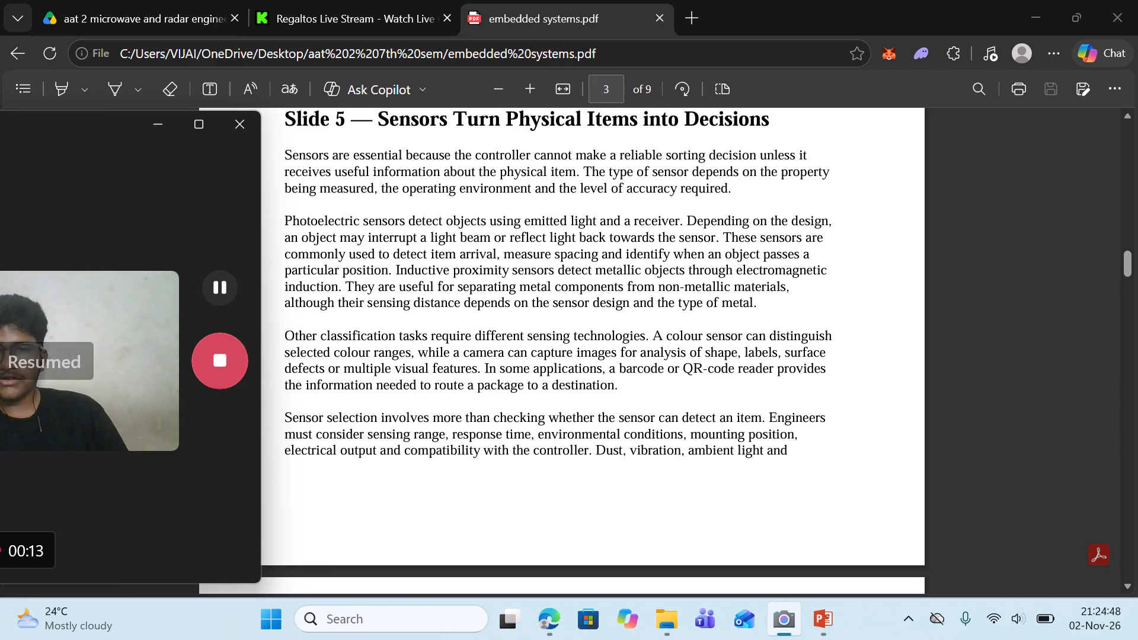
scroll(408, 359, down, 1)
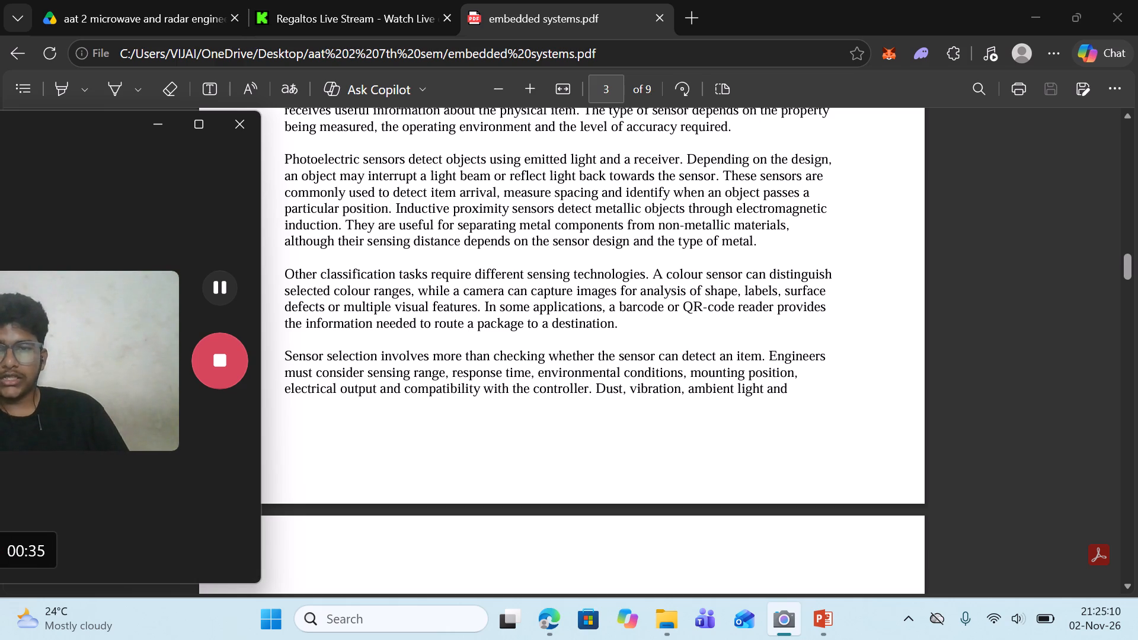
scroll(408, 359, down, 3)
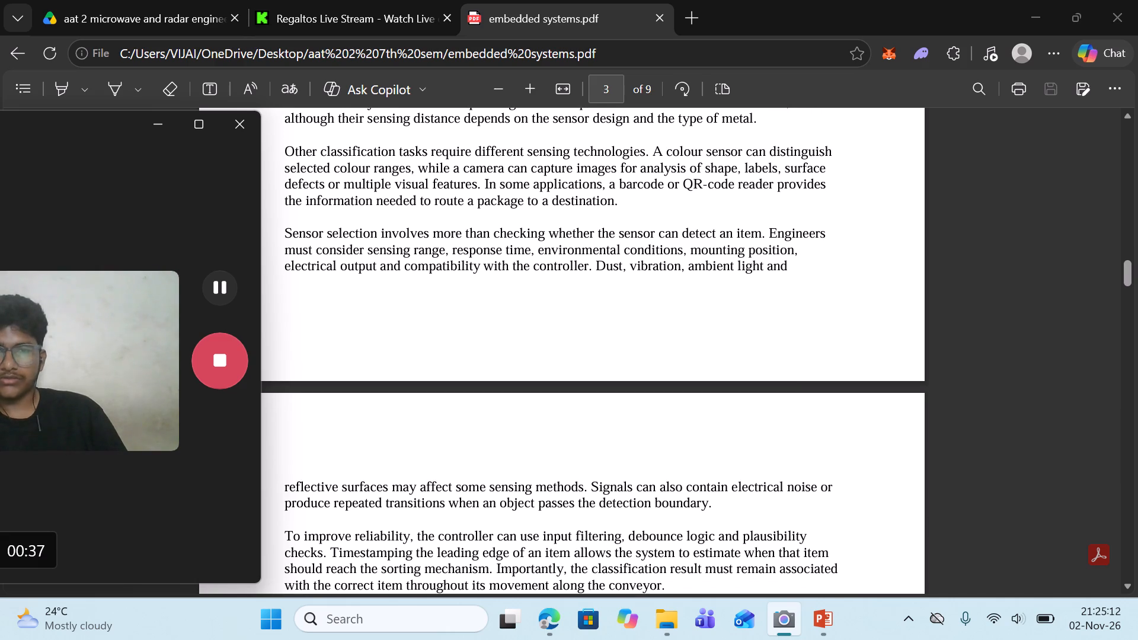
scroll(408, 359, down, 1)
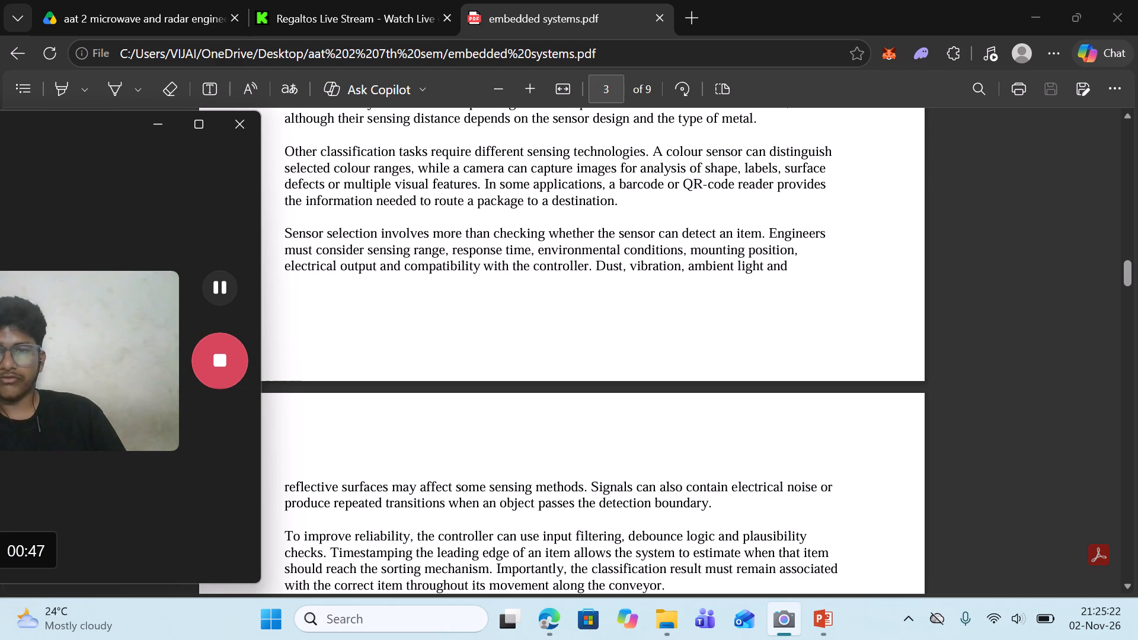
scroll(408, 359, down, 1)
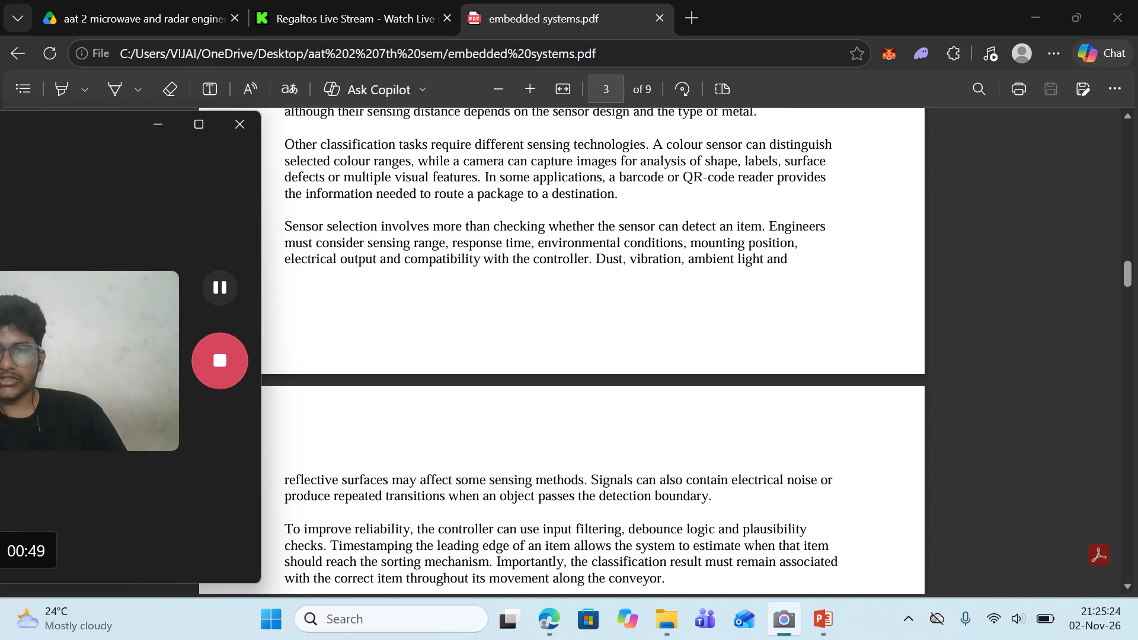
scroll(408, 359, down, 1)
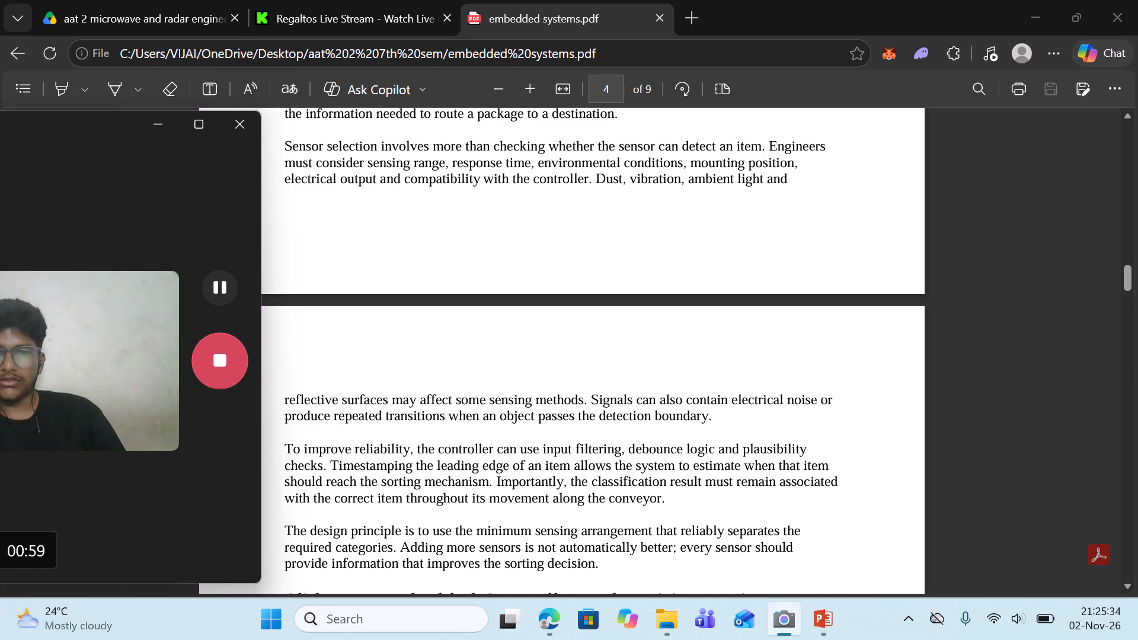
scroll(408, 359, down, 2)
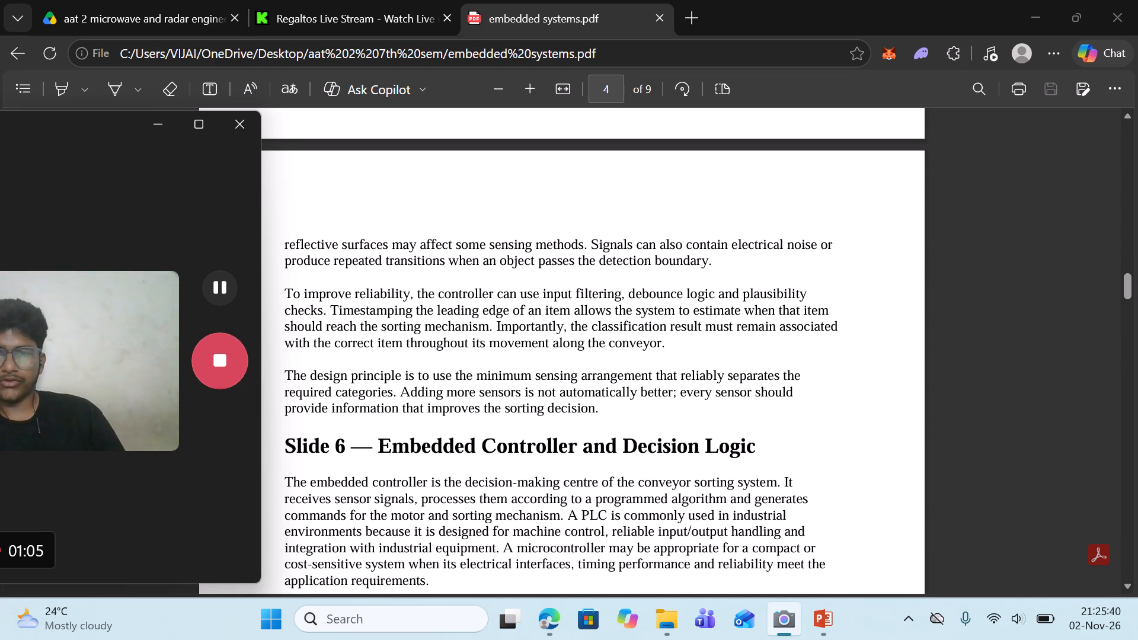
scroll(408, 359, down, 1)
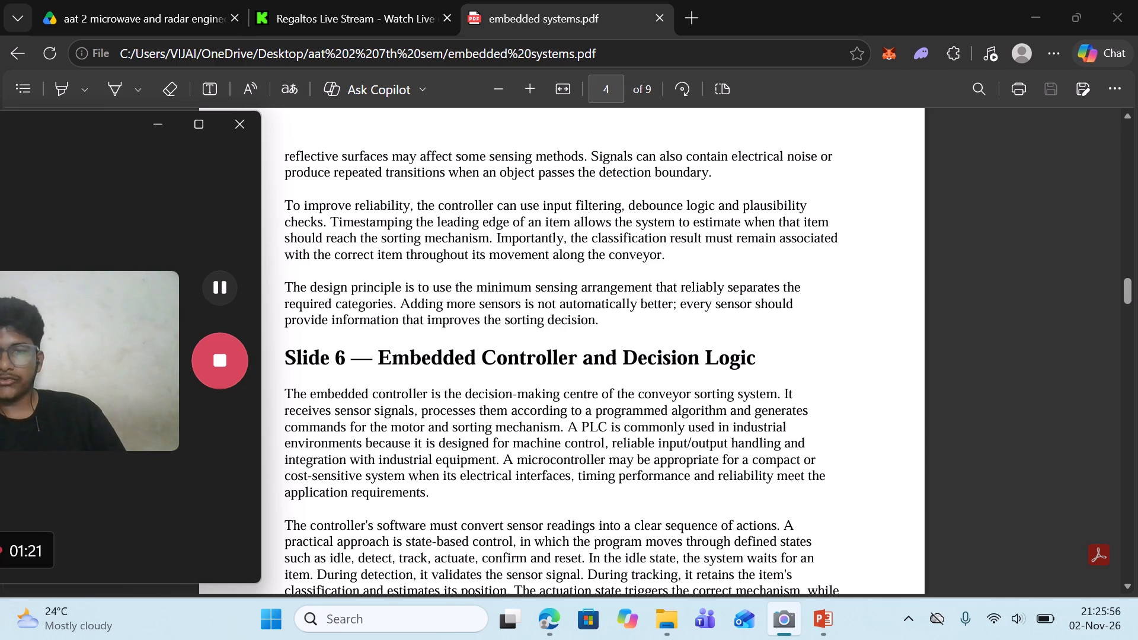
click(212, 347)
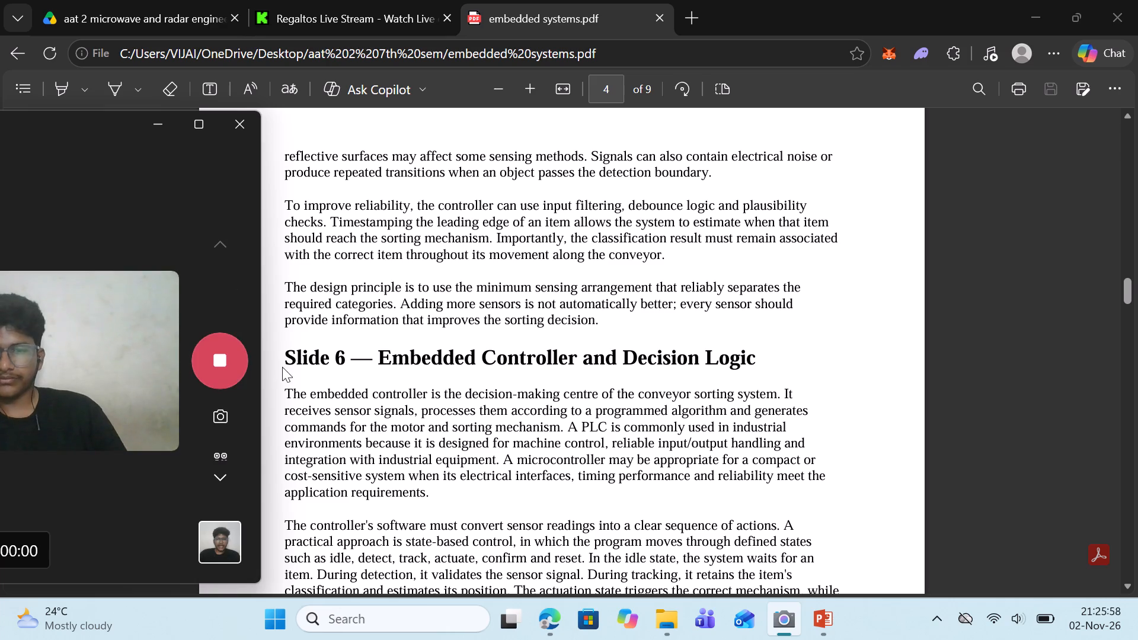
Record a narration video of about 0:59 from the Slide 6 script, Embedded Controller and Decision Logic, following the text to its end.
scroll(351, 393, down, 2)
click(223, 373)
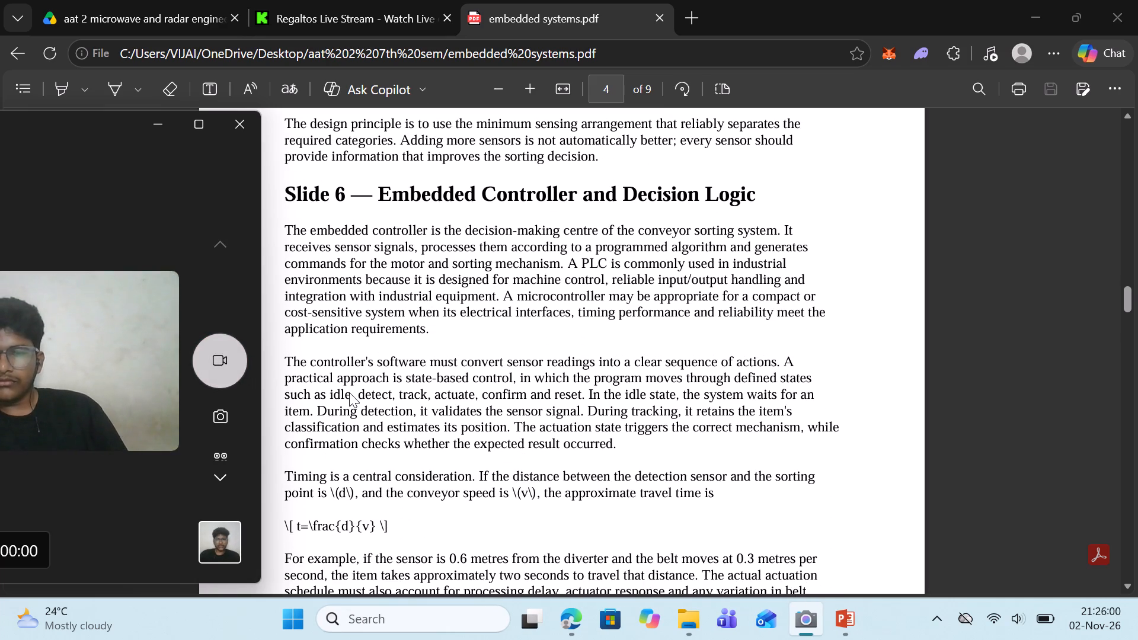
scroll(349, 392, down, 1)
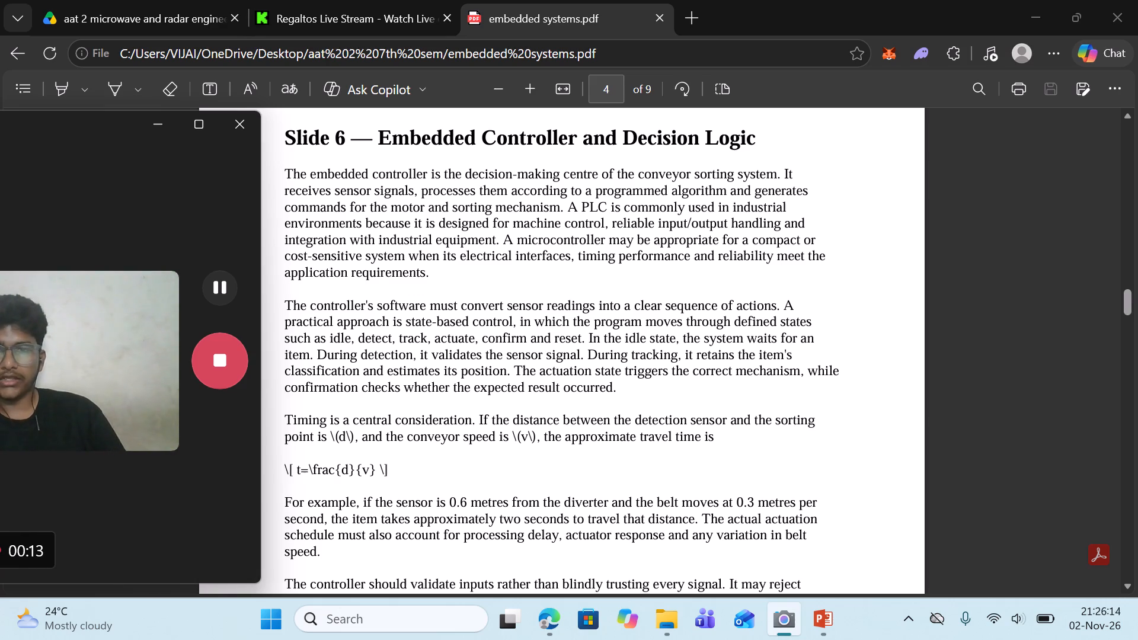
scroll(580, 350, down, 1)
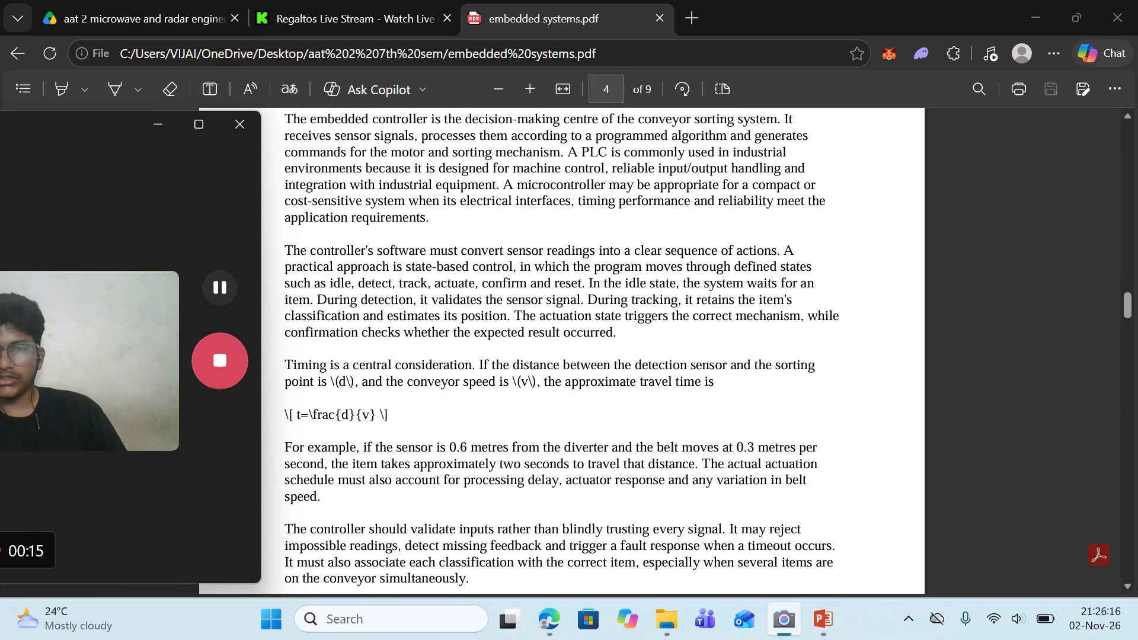
scroll(580, 350, down, 1)
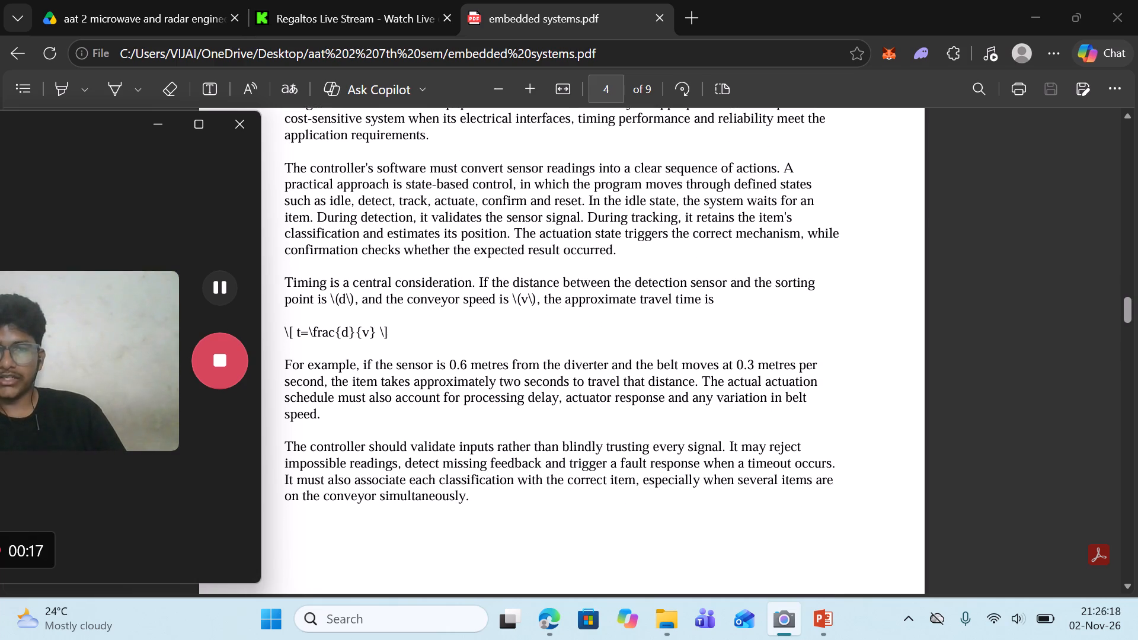
scroll(580, 350, down, 1)
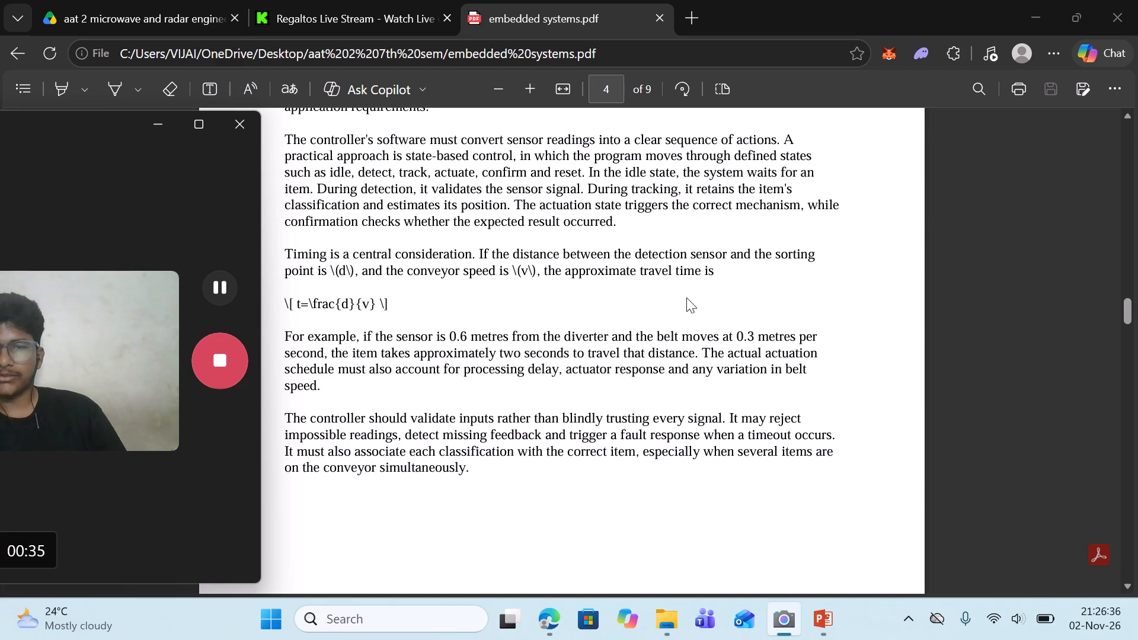
scroll(686, 297, down, 1)
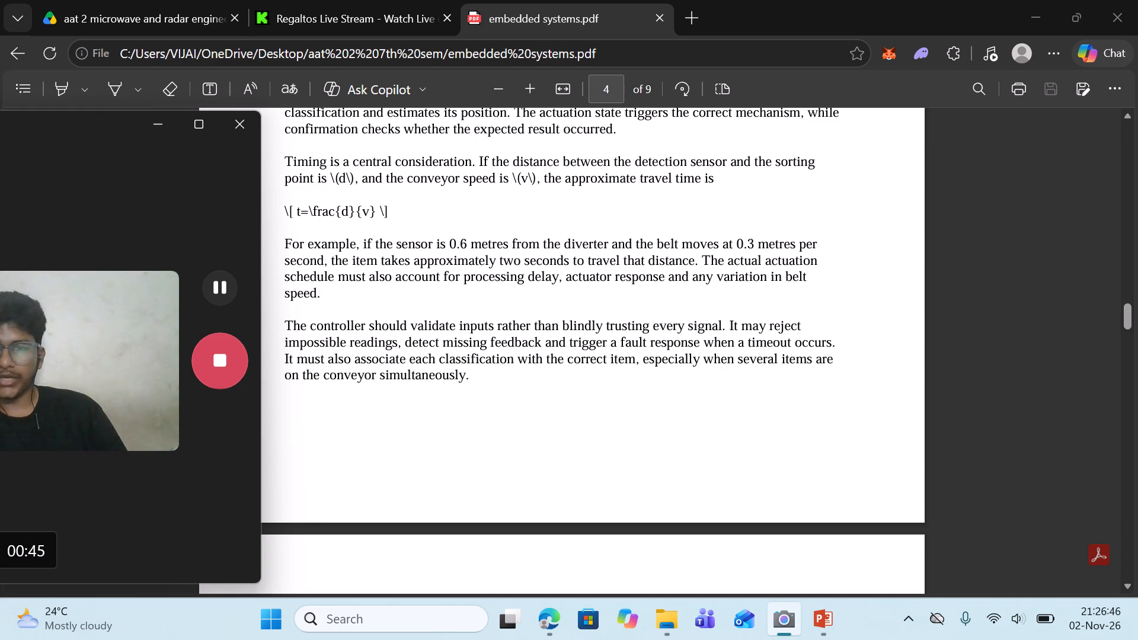
scroll(570, 277, down, 2)
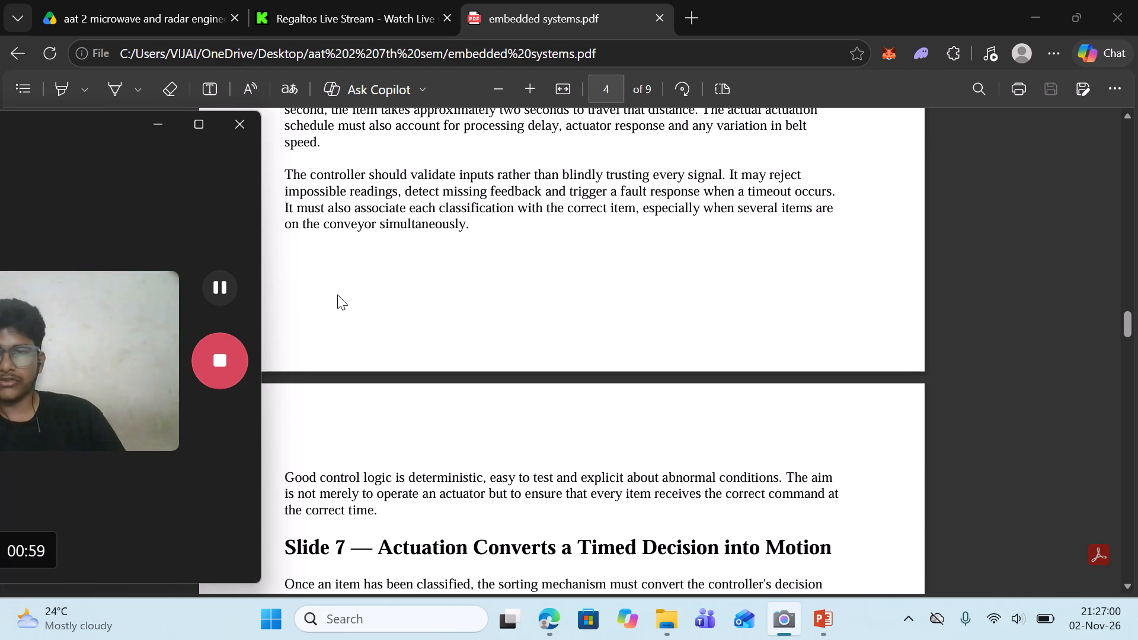
click(225, 359)
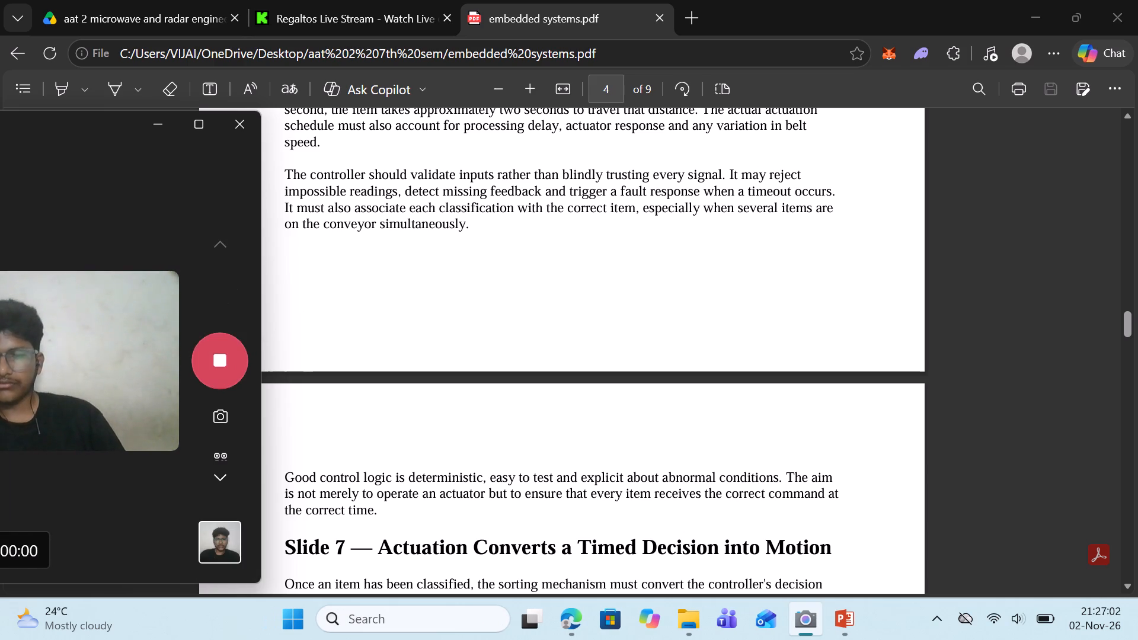
Record a narration video of about 1:13 from the Slide 7 script, Actuation Converts a Timed Decision into Motion, following the text to its end.
scroll(455, 471, down, 3)
click(226, 375)
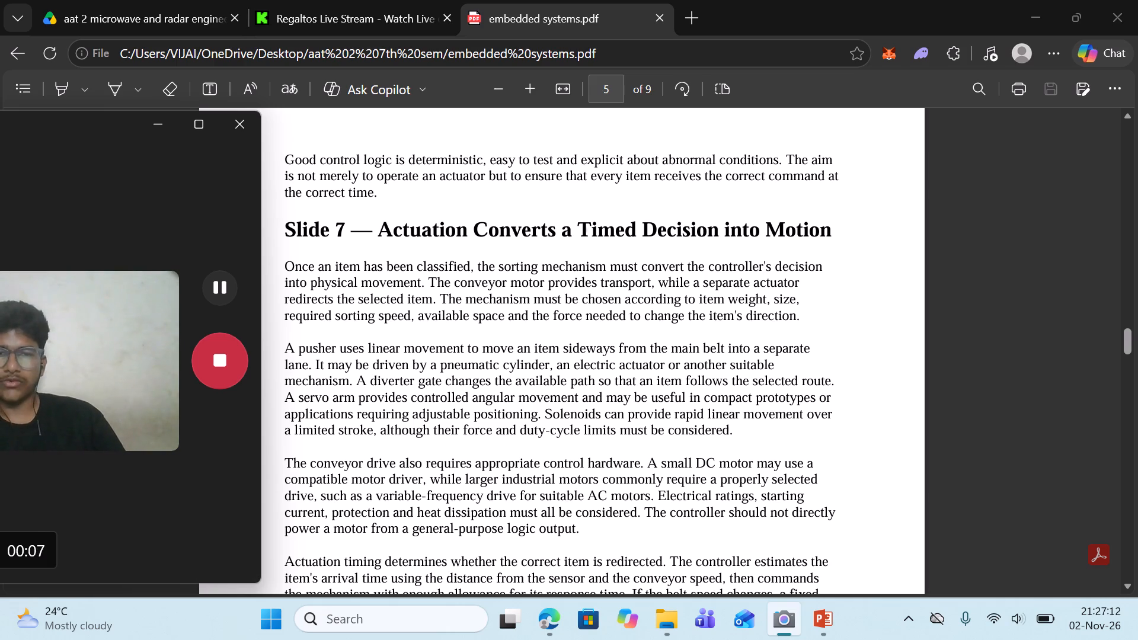
scroll(484, 386, down, 1)
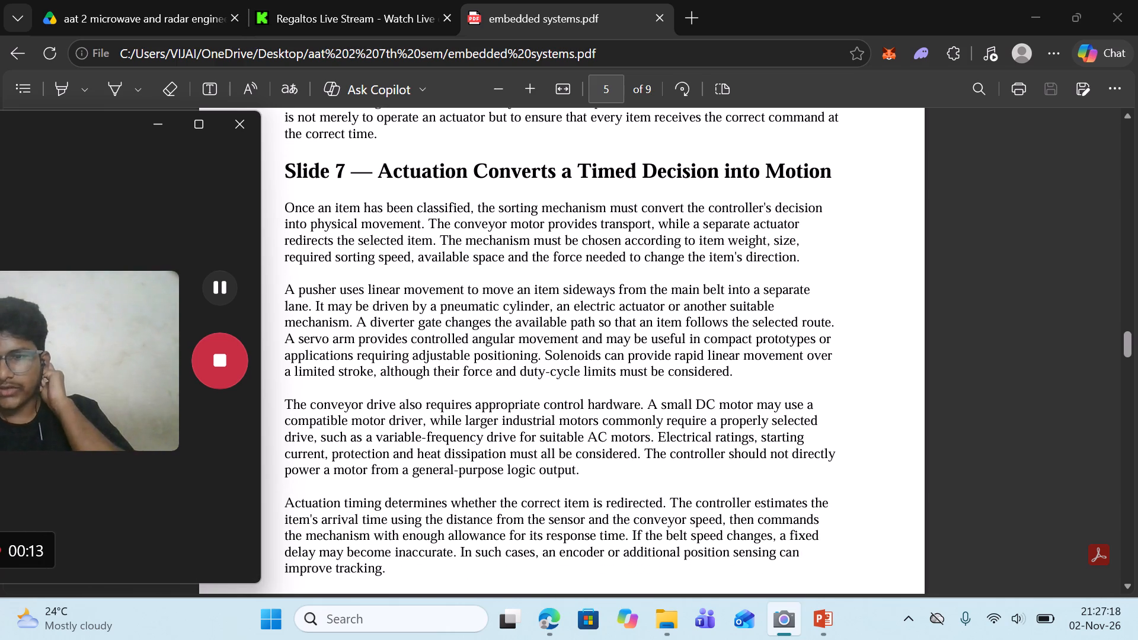
scroll(484, 386, down, 1)
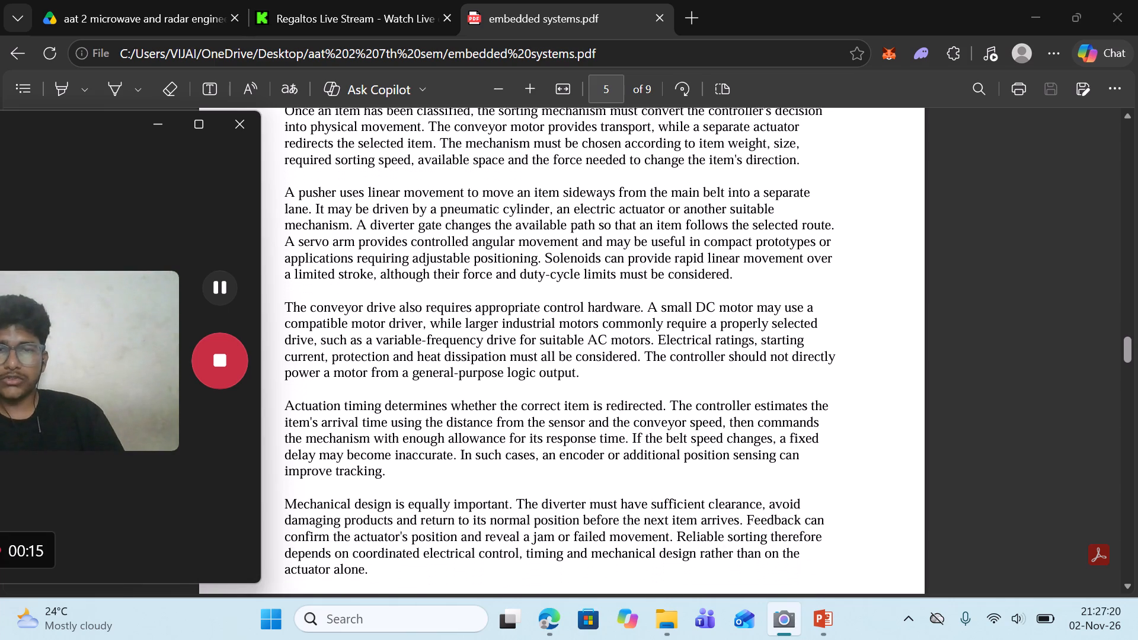
scroll(484, 386, down, 1)
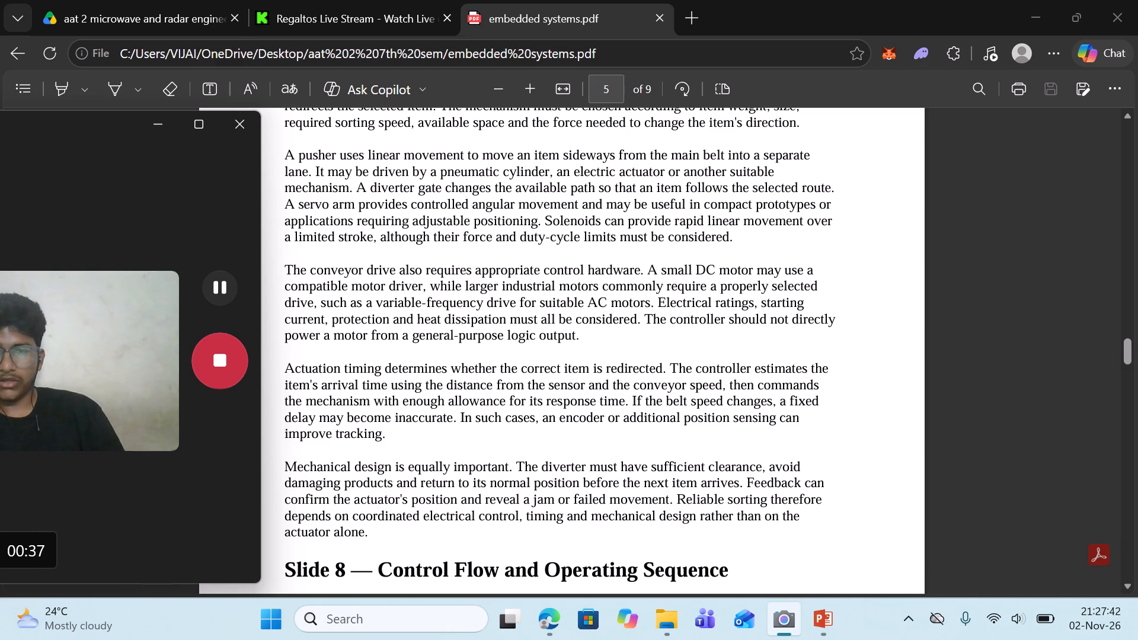
scroll(602, 290, down, 1)
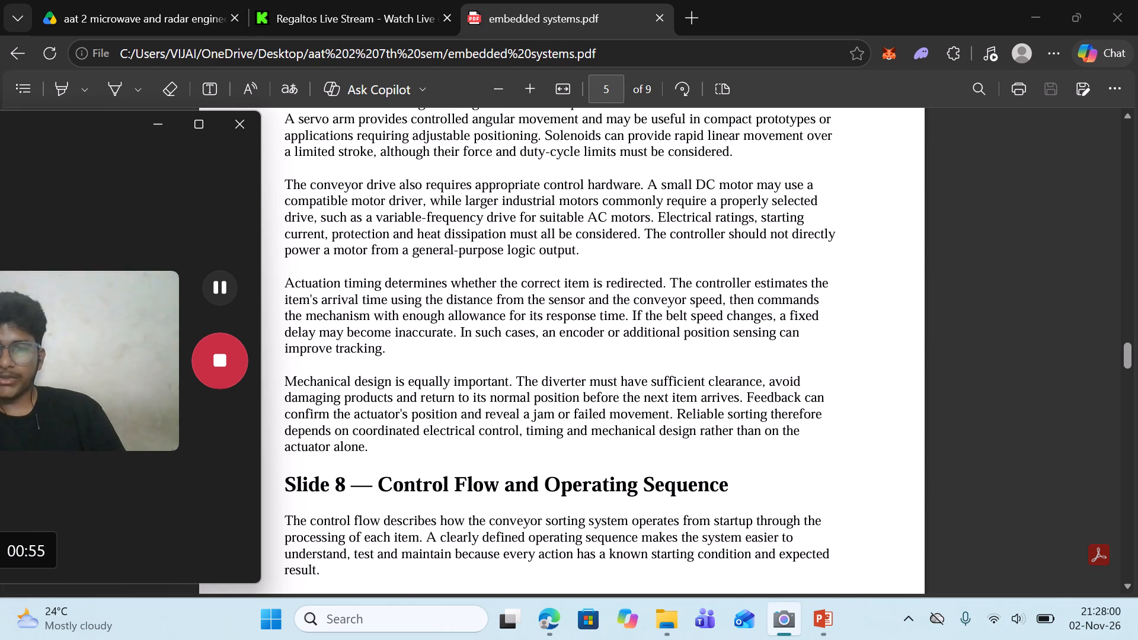
scroll(590, 337, down, 1)
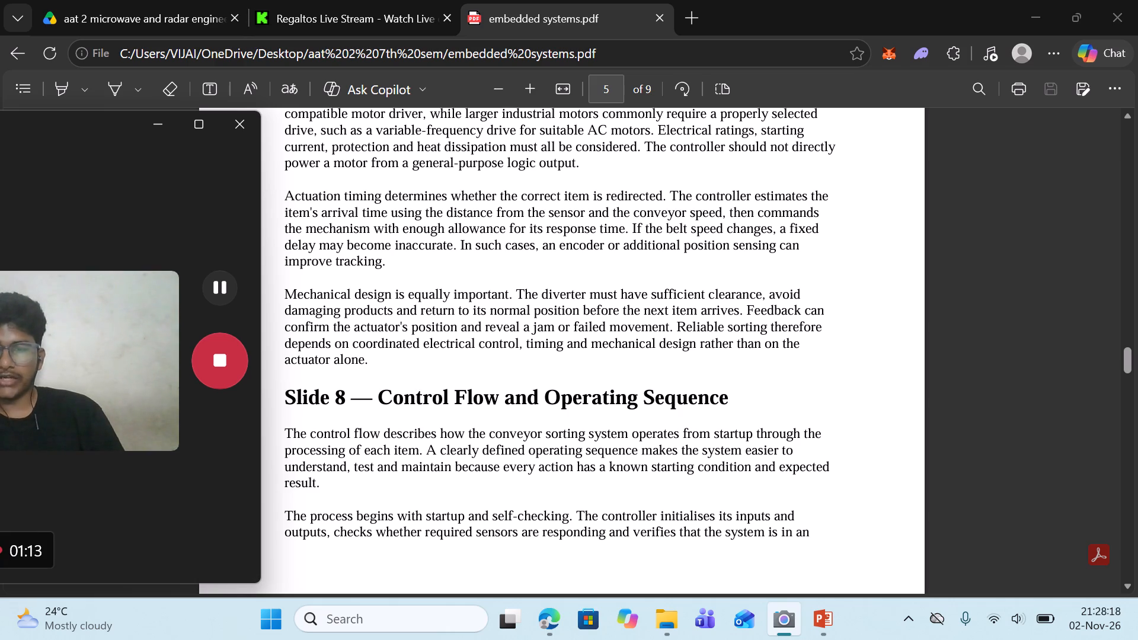
click(228, 361)
Record a narration video of about 1:00 from the Slide 8 script, Control Flow and Operating Sequence, following the text to its end.
scroll(400, 404, down, 1)
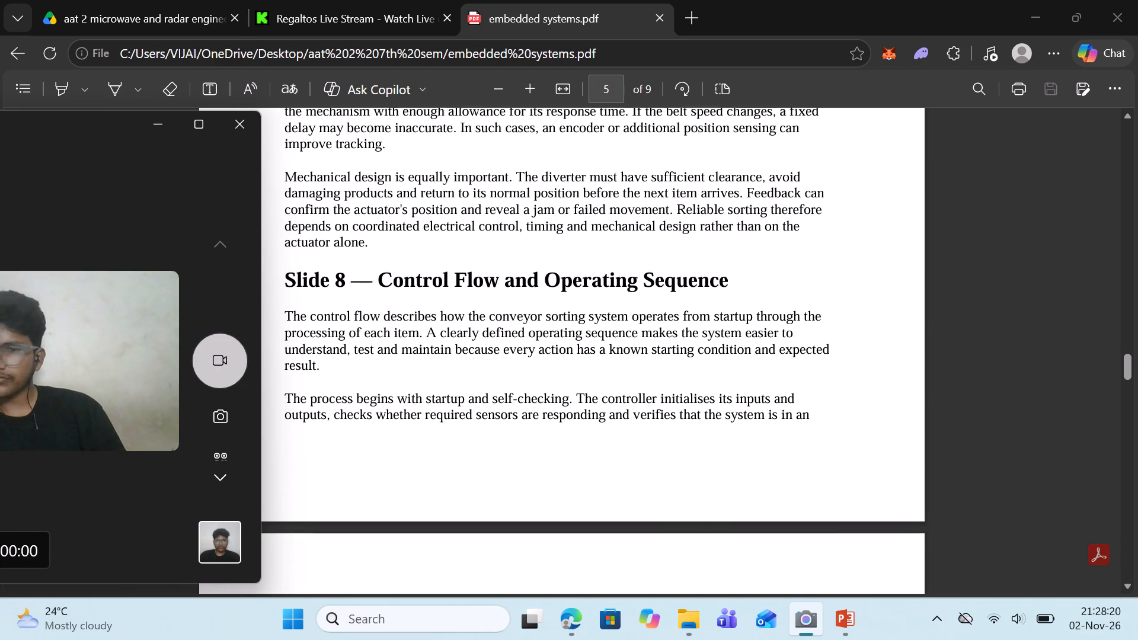
scroll(400, 404, down, 1)
click(215, 364)
scroll(350, 402, down, 1)
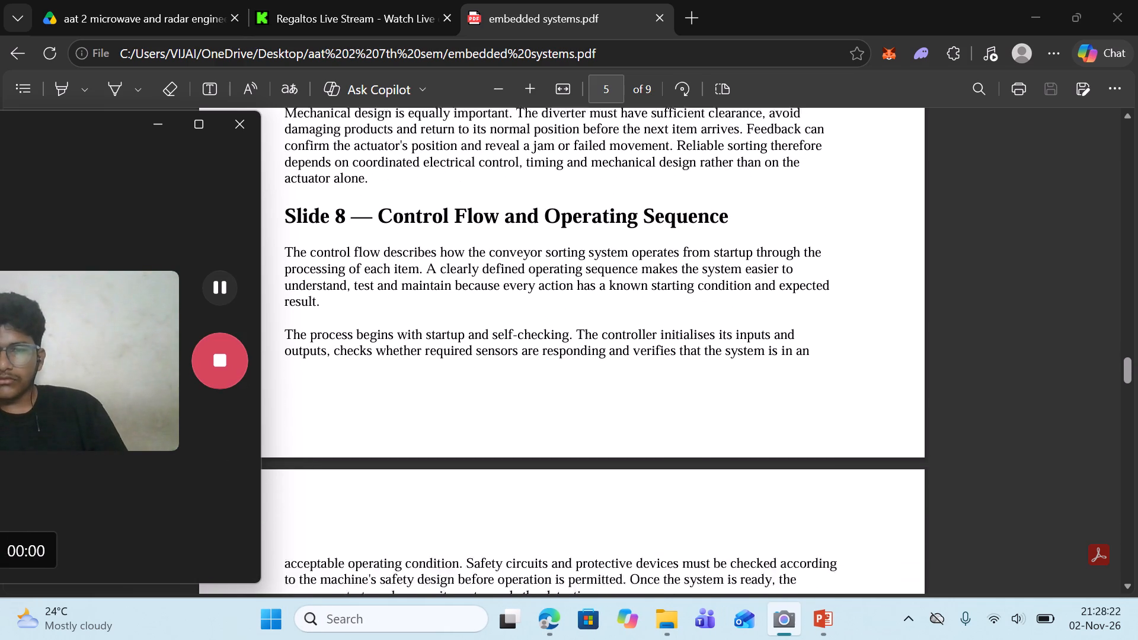
scroll(350, 402, down, 2)
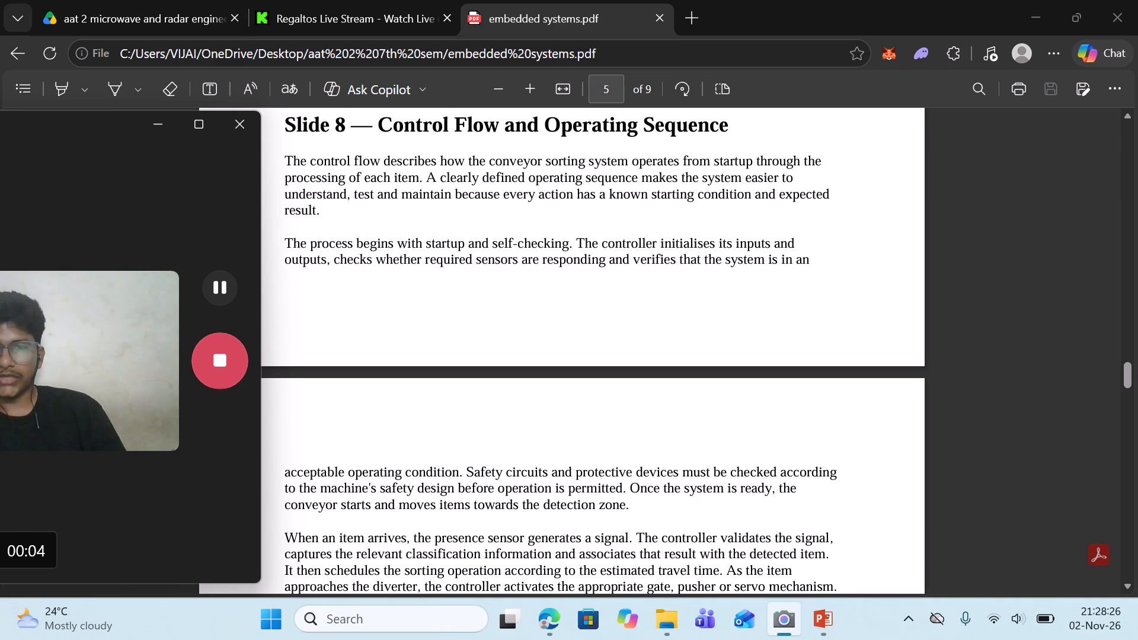
scroll(350, 402, down, 1)
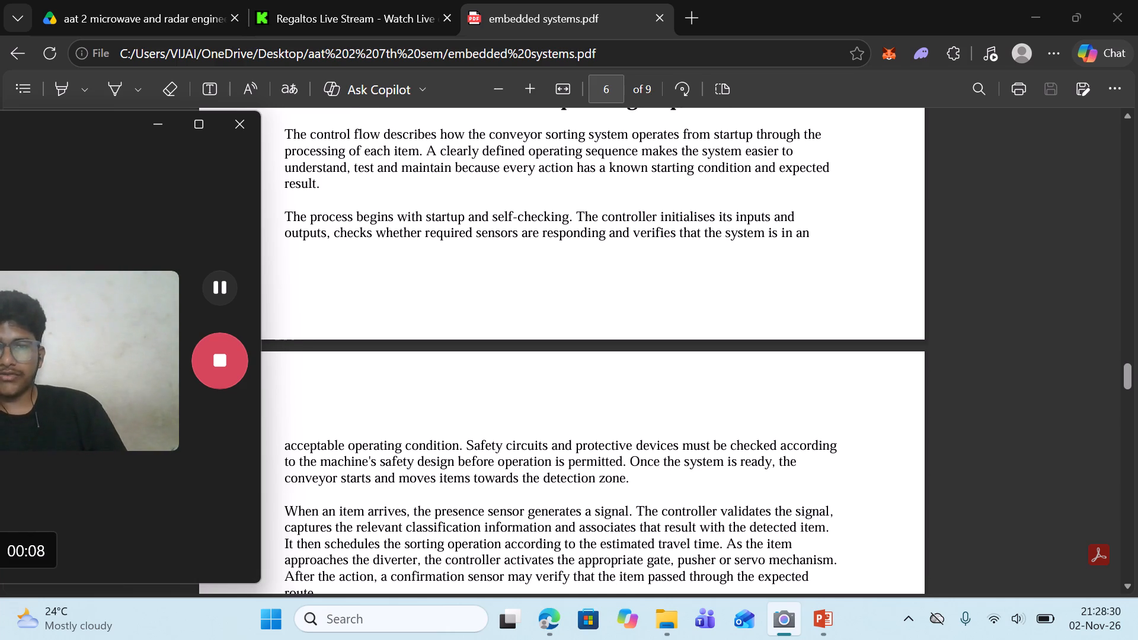
scroll(350, 402, down, 1)
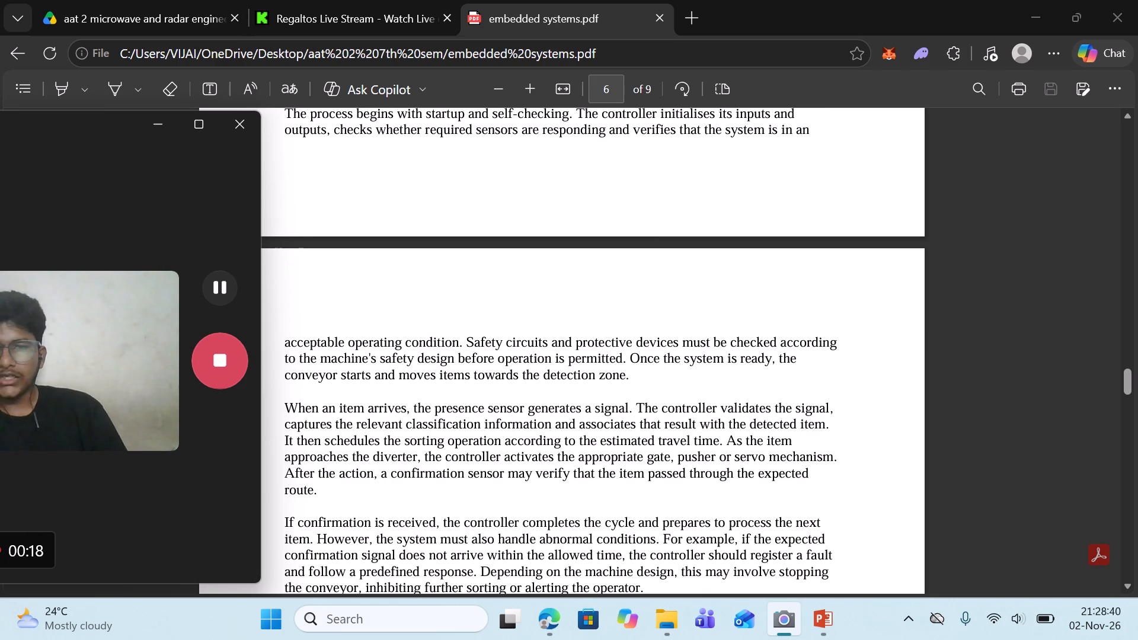
scroll(350, 402, down, 1)
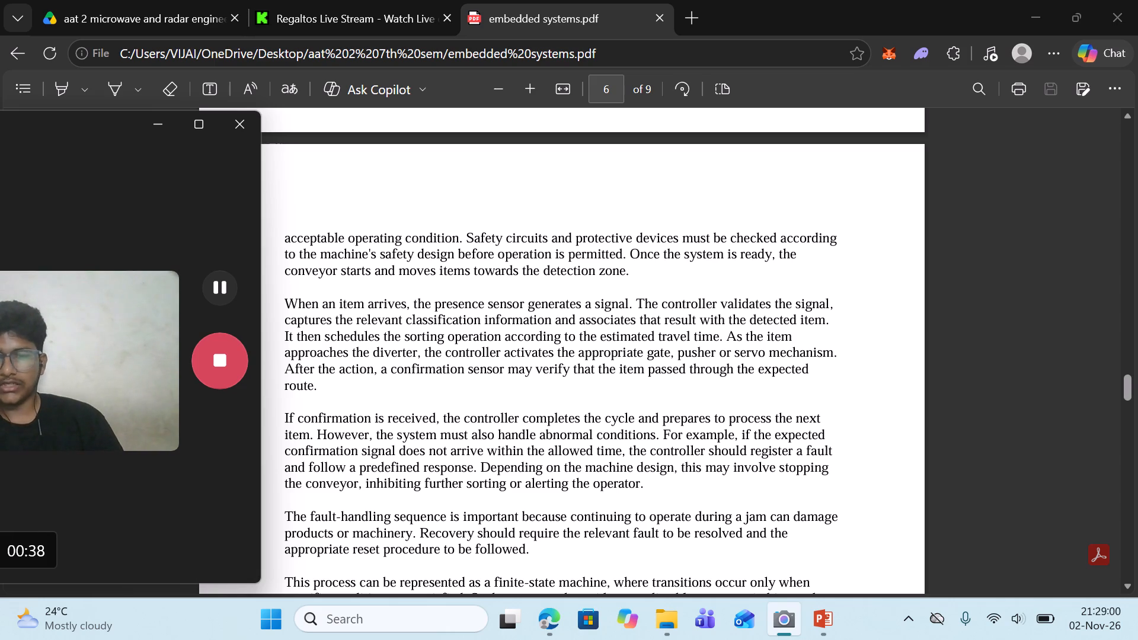
scroll(350, 402, down, 3)
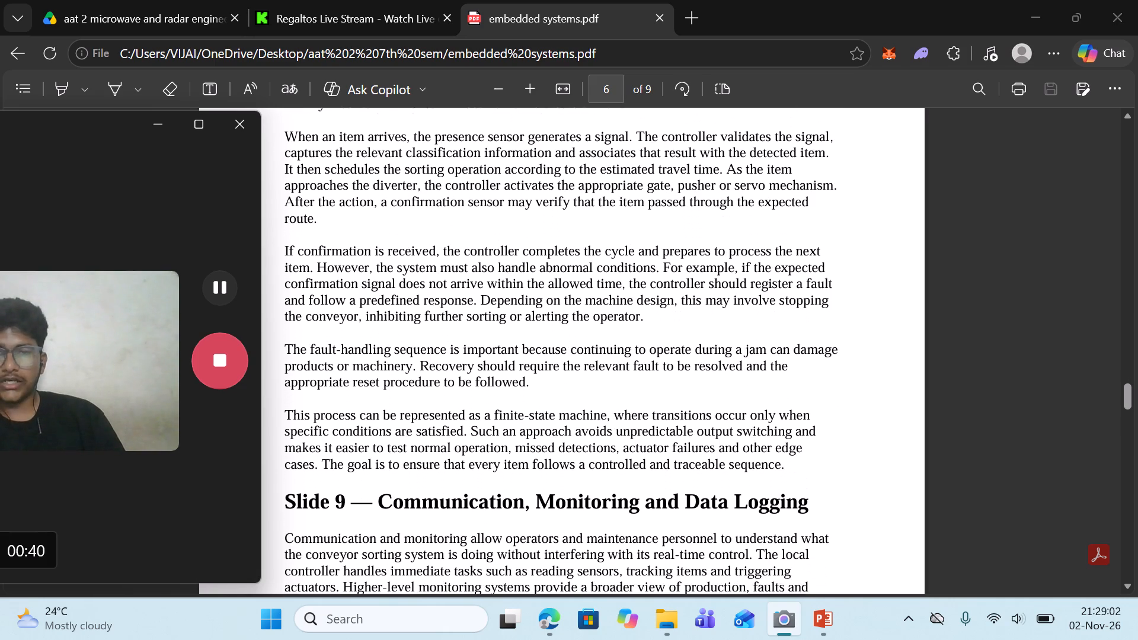
scroll(350, 402, down, 1)
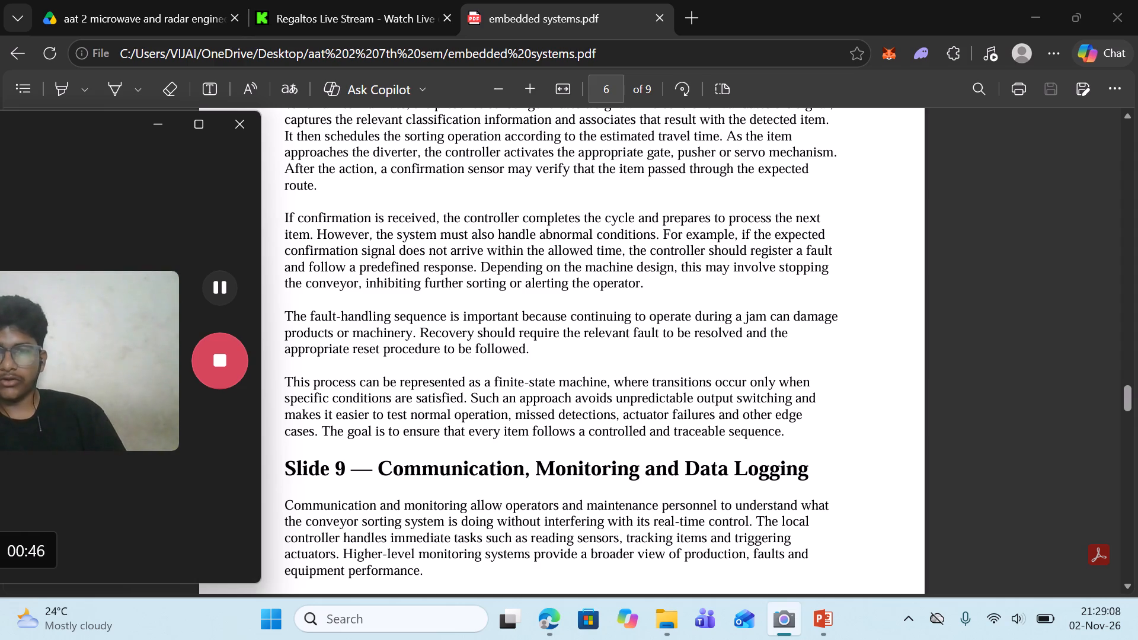
scroll(517, 399, down, 1)
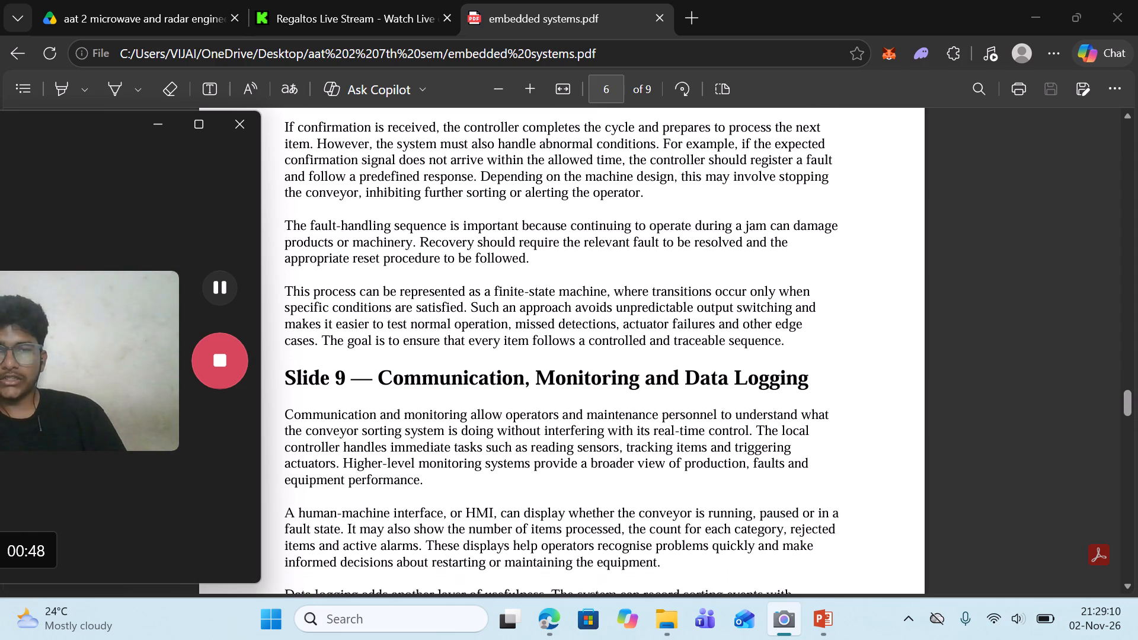
scroll(517, 399, down, 1)
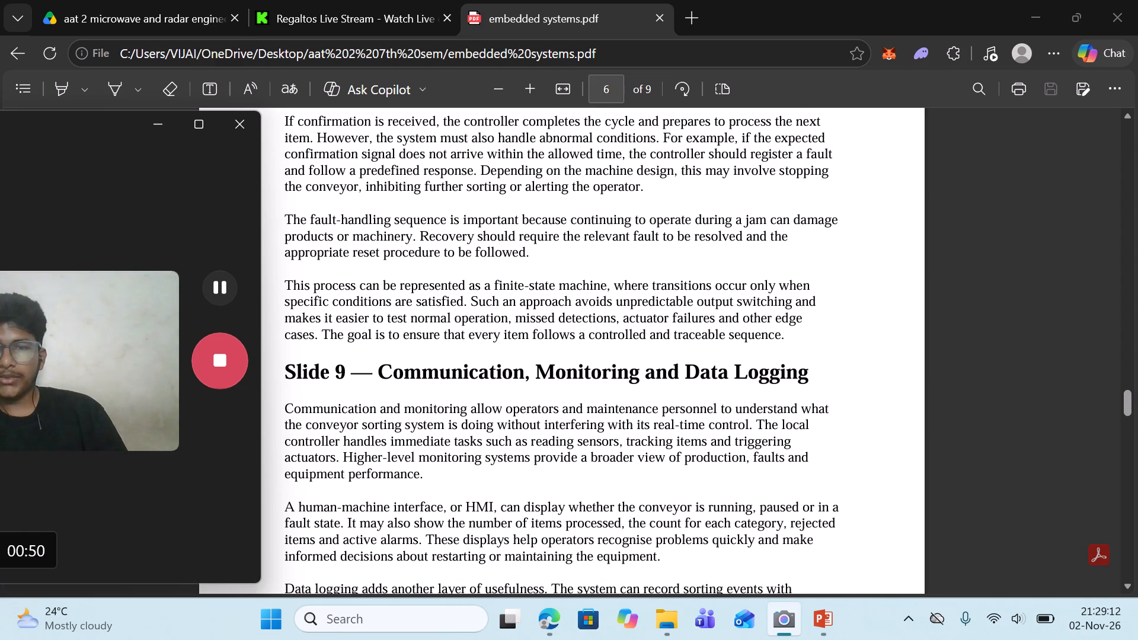
scroll(517, 399, down, 1)
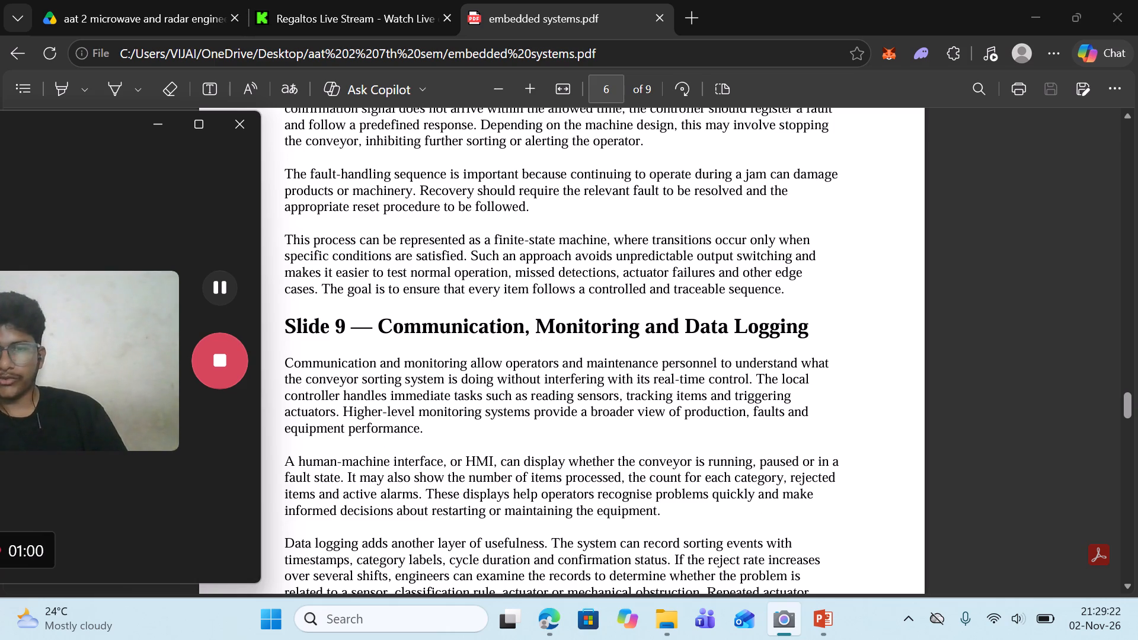
click(237, 376)
Record a narration video of about 1:04 from the Slide 9 script, Communication, Monitoring and Data Logging, following the text to its end.
scroll(443, 439, down, 1)
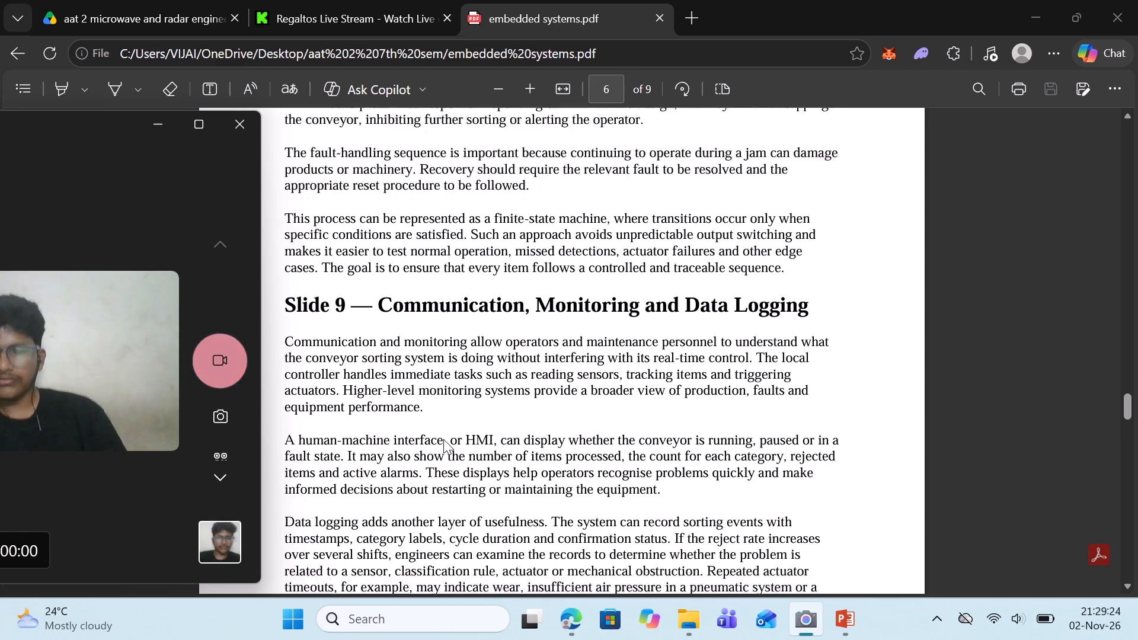
scroll(443, 439, down, 3)
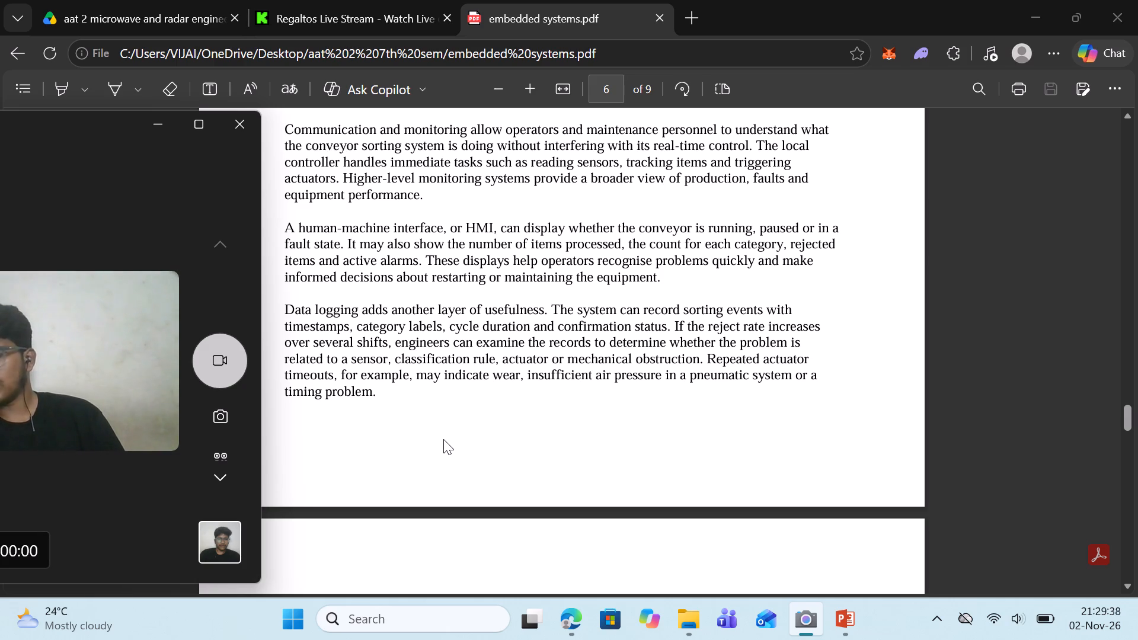
scroll(443, 439, right, 1)
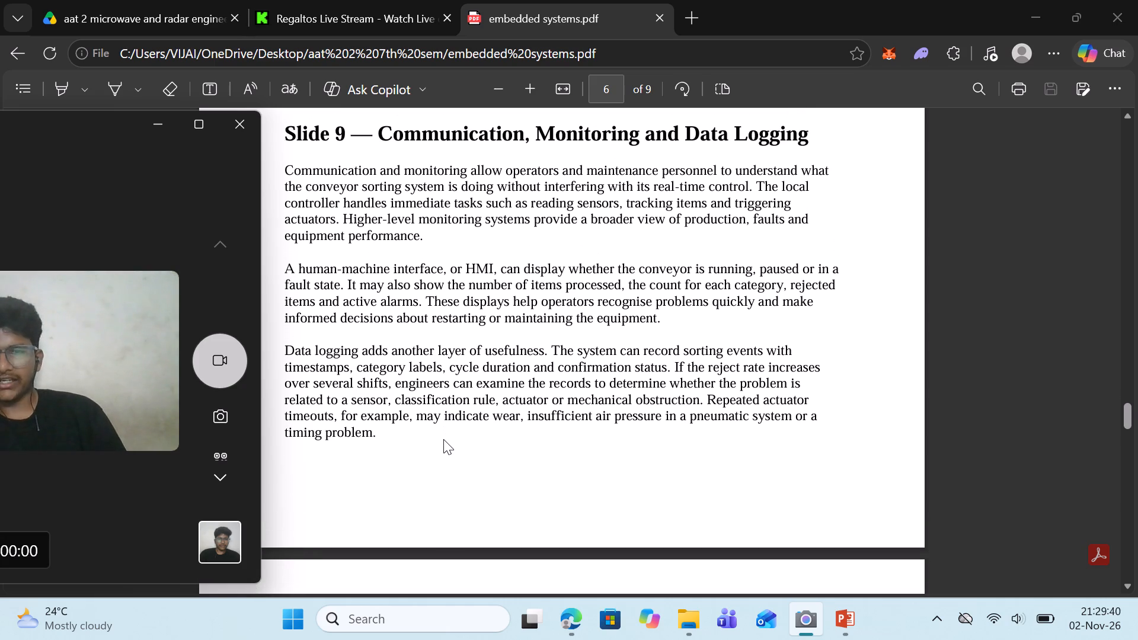
scroll(443, 439, right, 1)
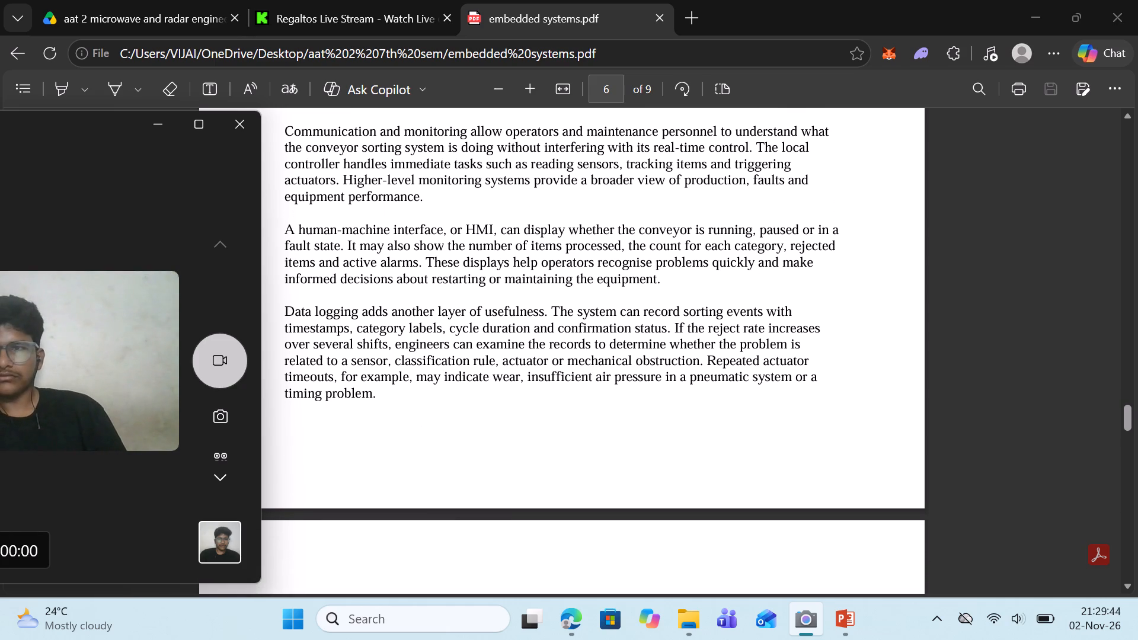
click(231, 350)
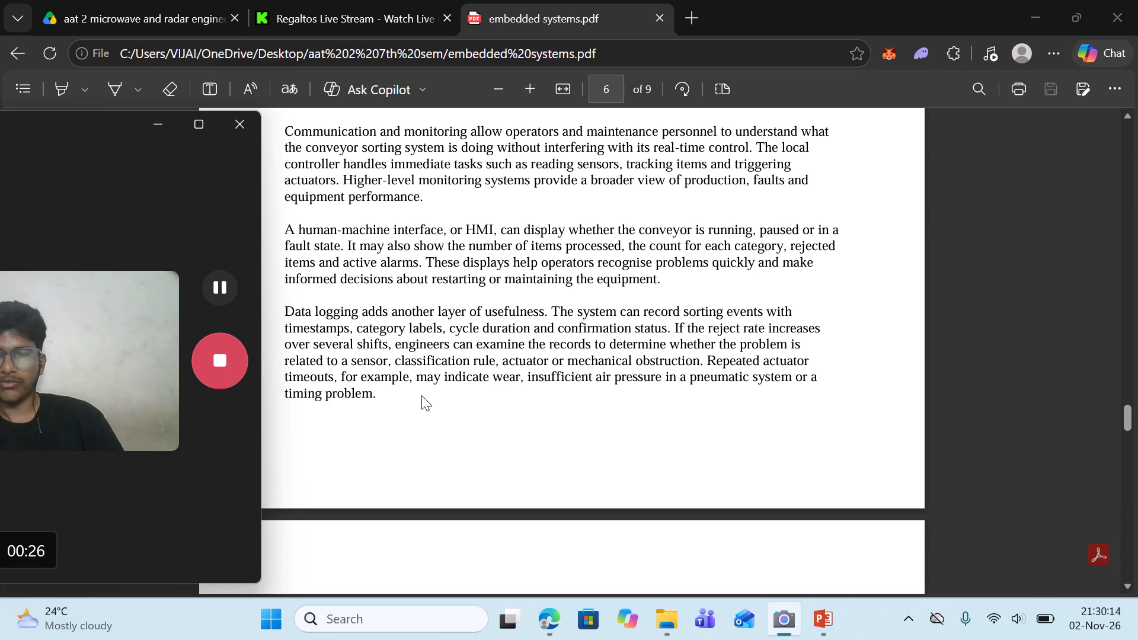
scroll(421, 395, down, 2)
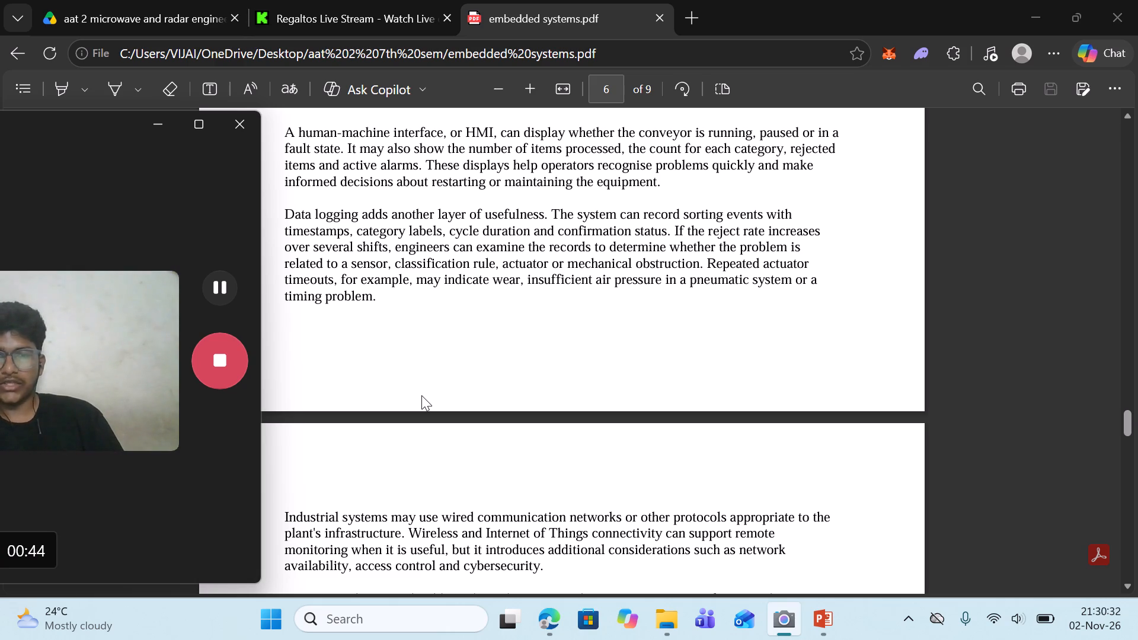
scroll(421, 395, down, 2)
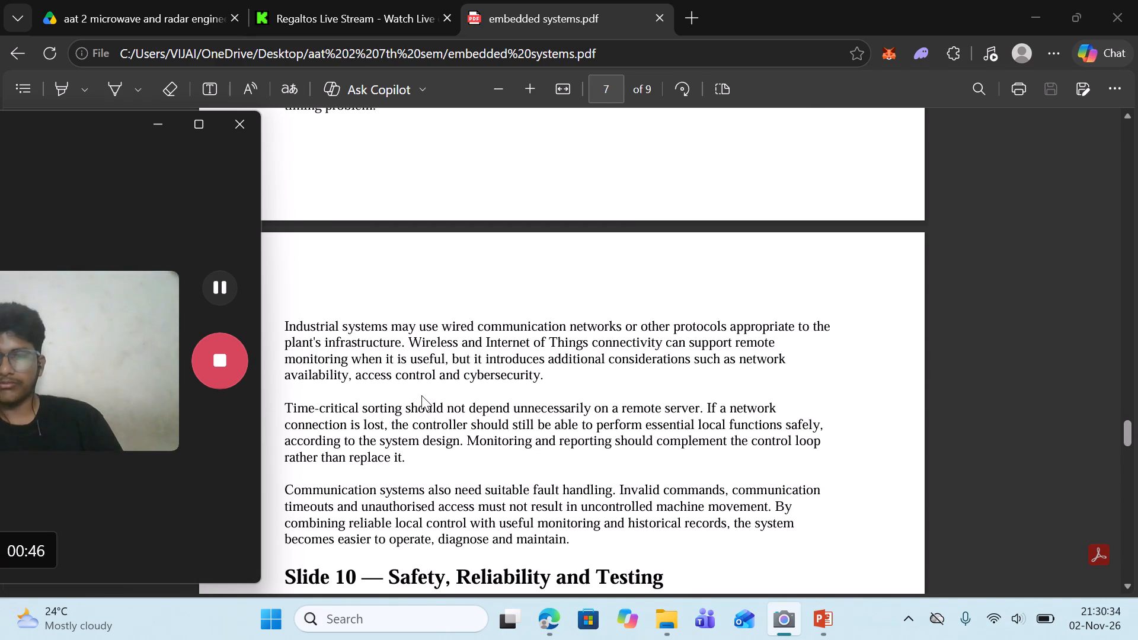
scroll(349, 387, down, 1)
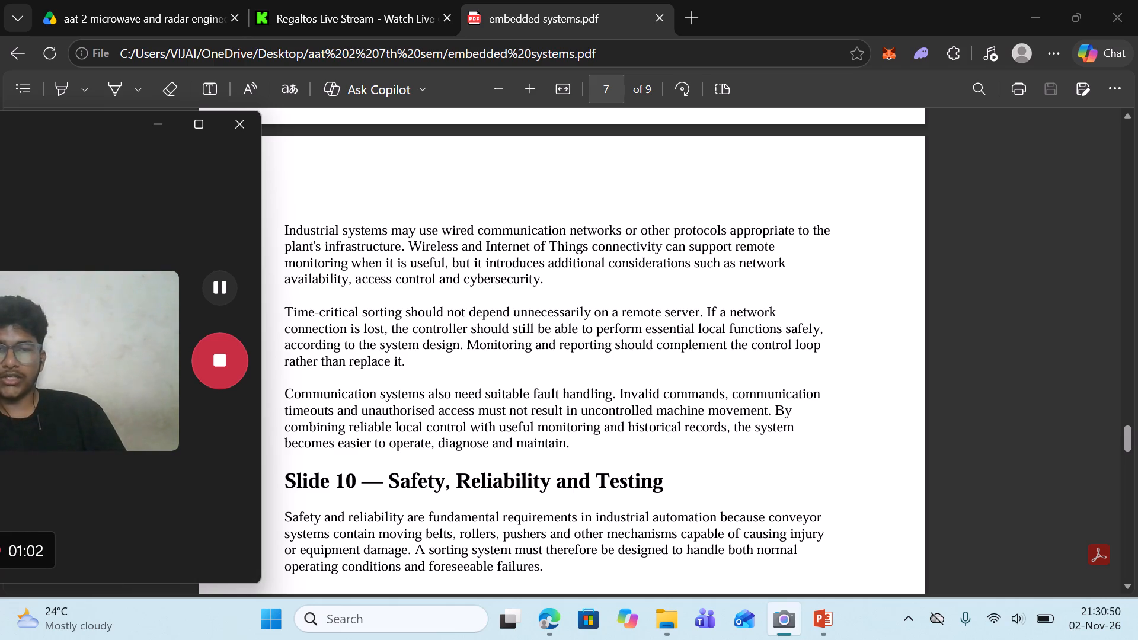
scroll(349, 387, down, 1)
click(210, 364)
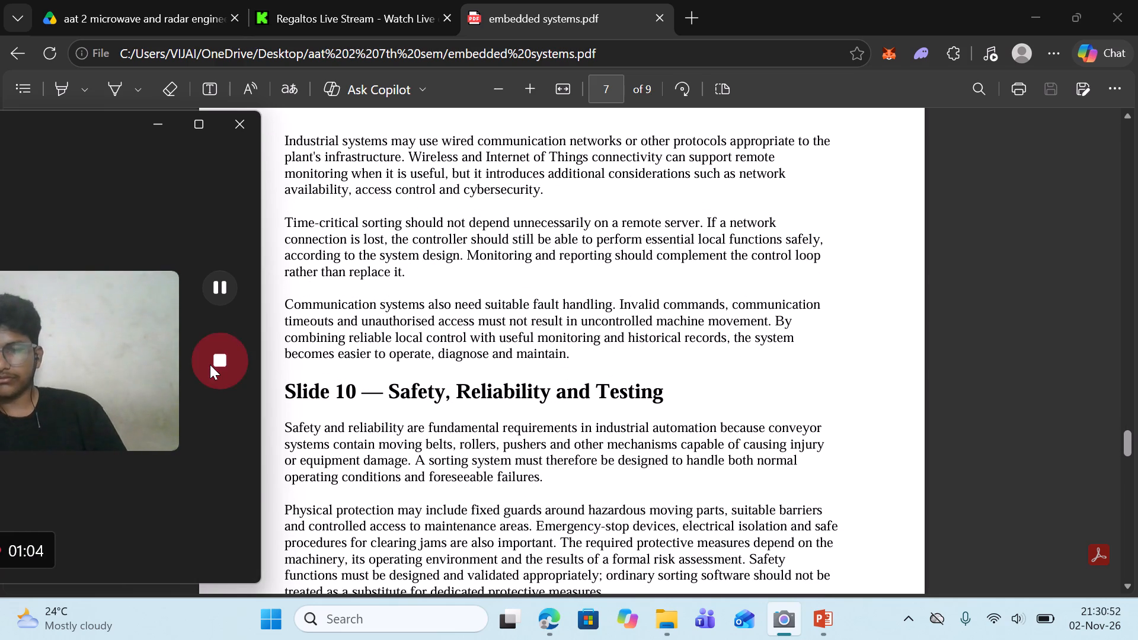
Record a narration video of about 1:19 from the Slide 10 script, Safety, Reliability and Testing, following the text to its end.
scroll(407, 428, down, 2)
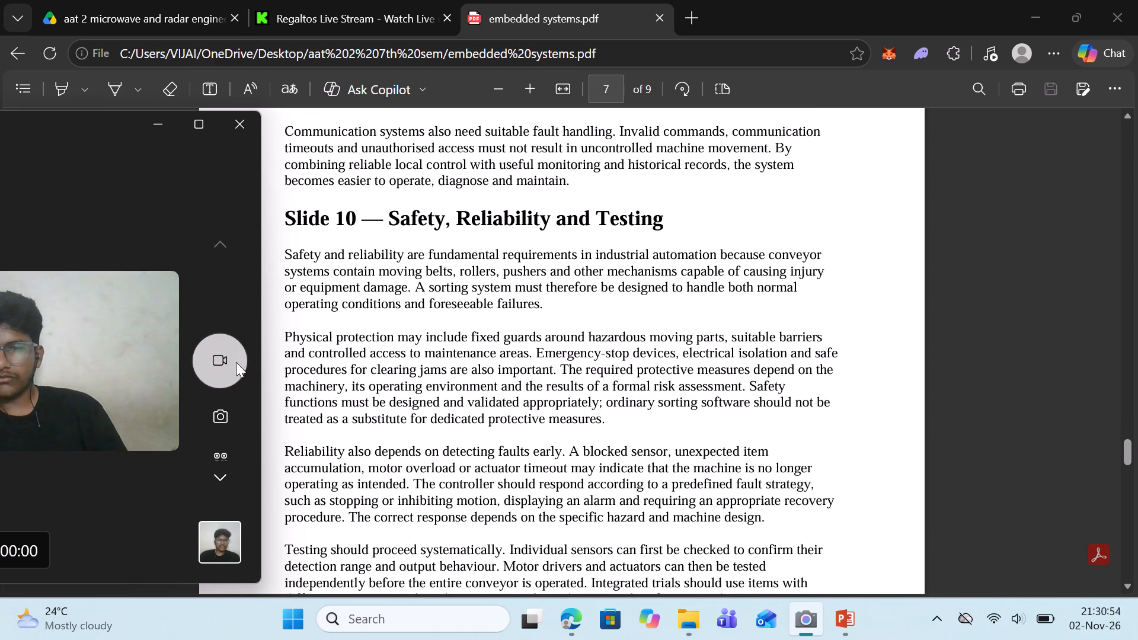
click(236, 362)
scroll(392, 414, down, 1)
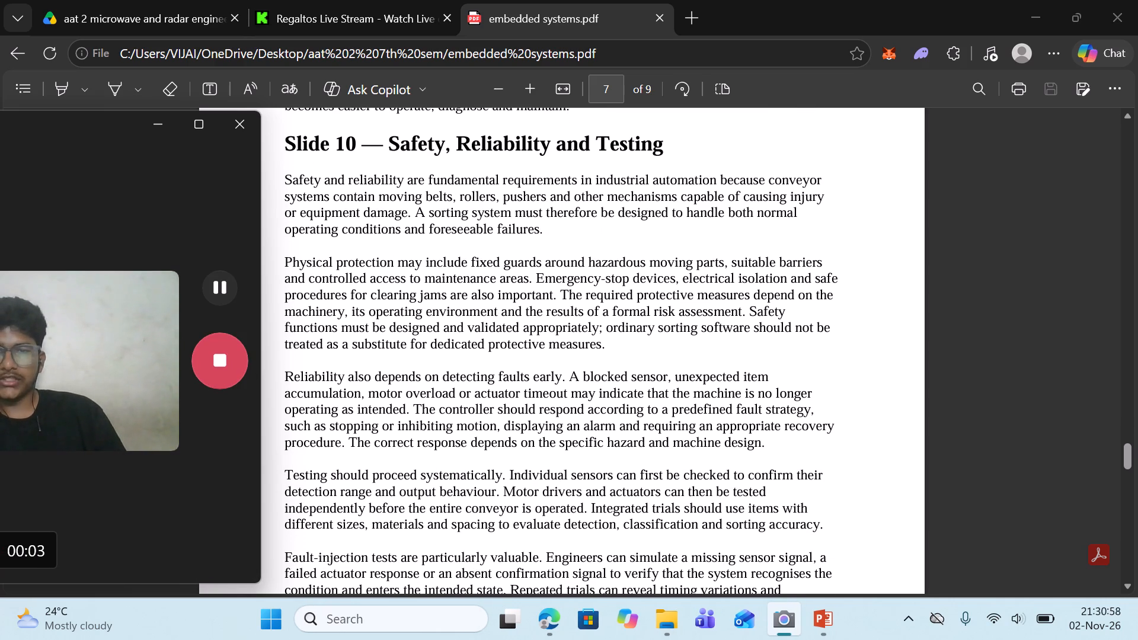
scroll(381, 372, down, 1)
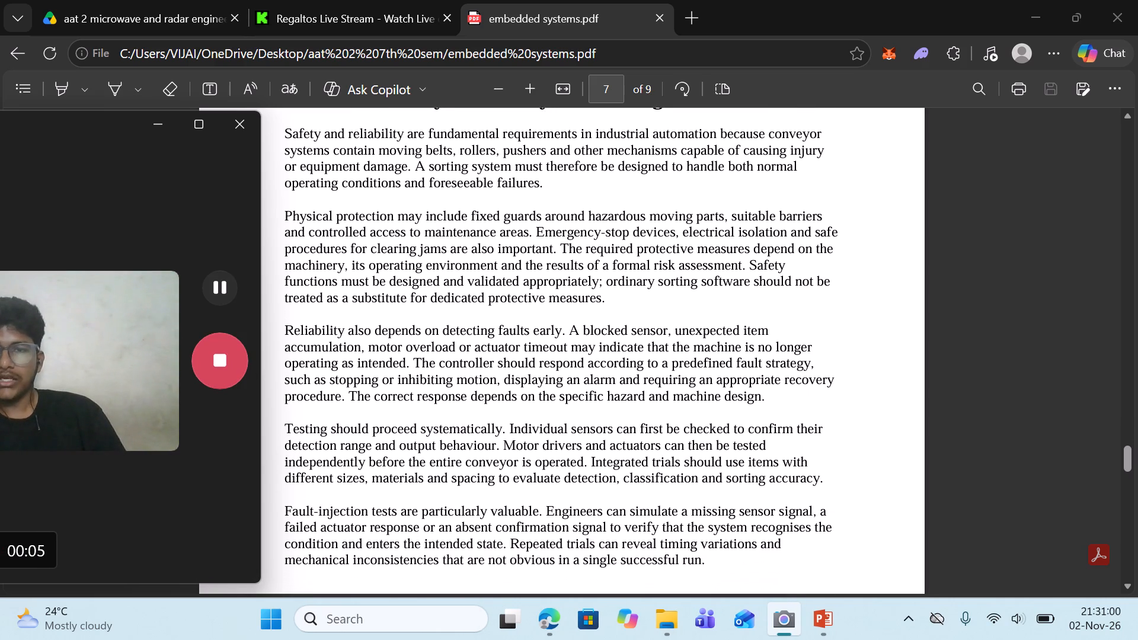
scroll(381, 372, down, 1)
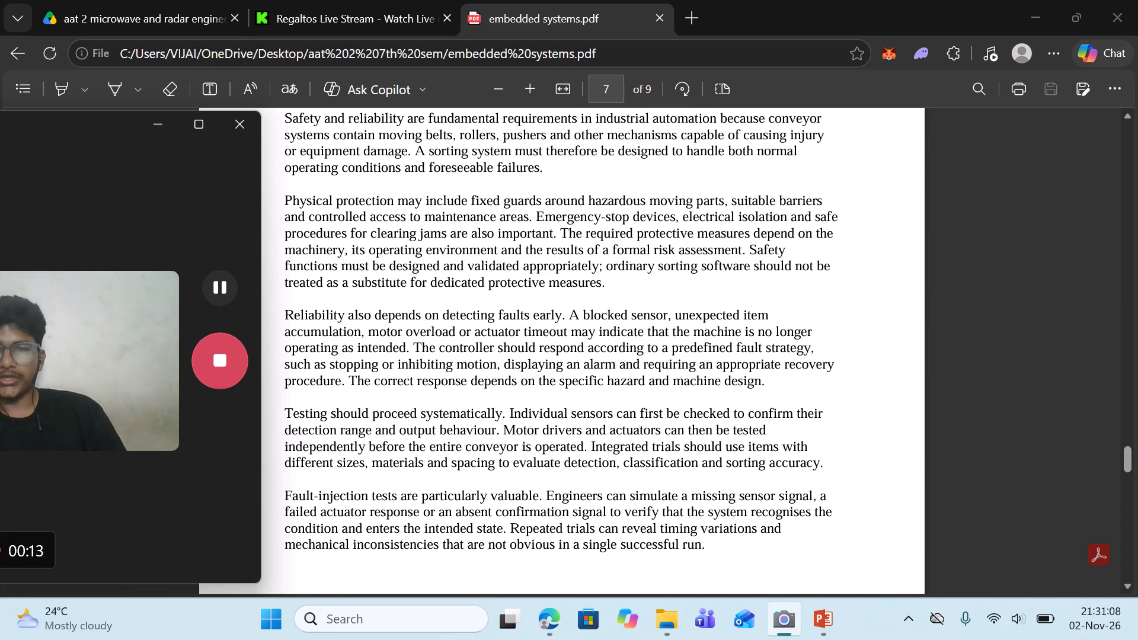
scroll(448, 391, down, 1)
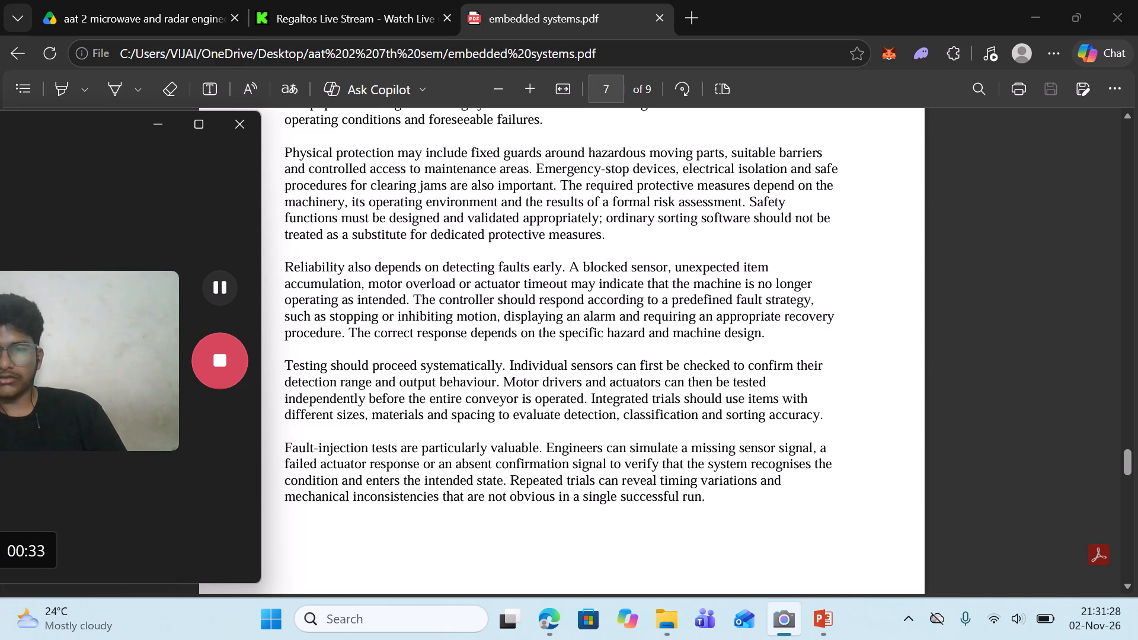
scroll(448, 391, down, 1)
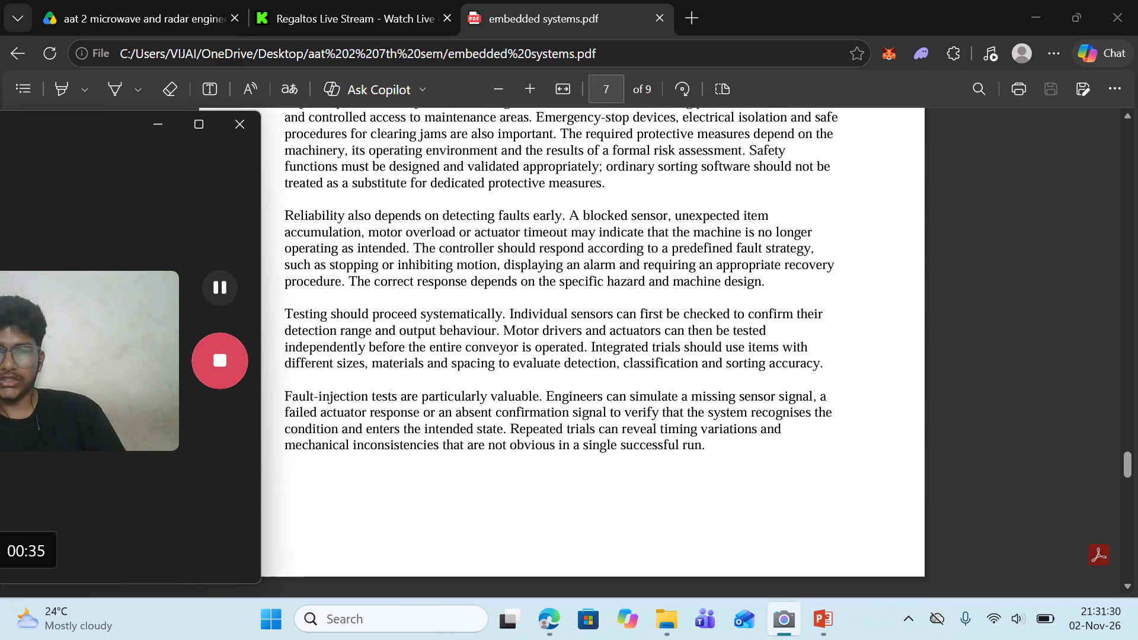
scroll(448, 391, down, 1)
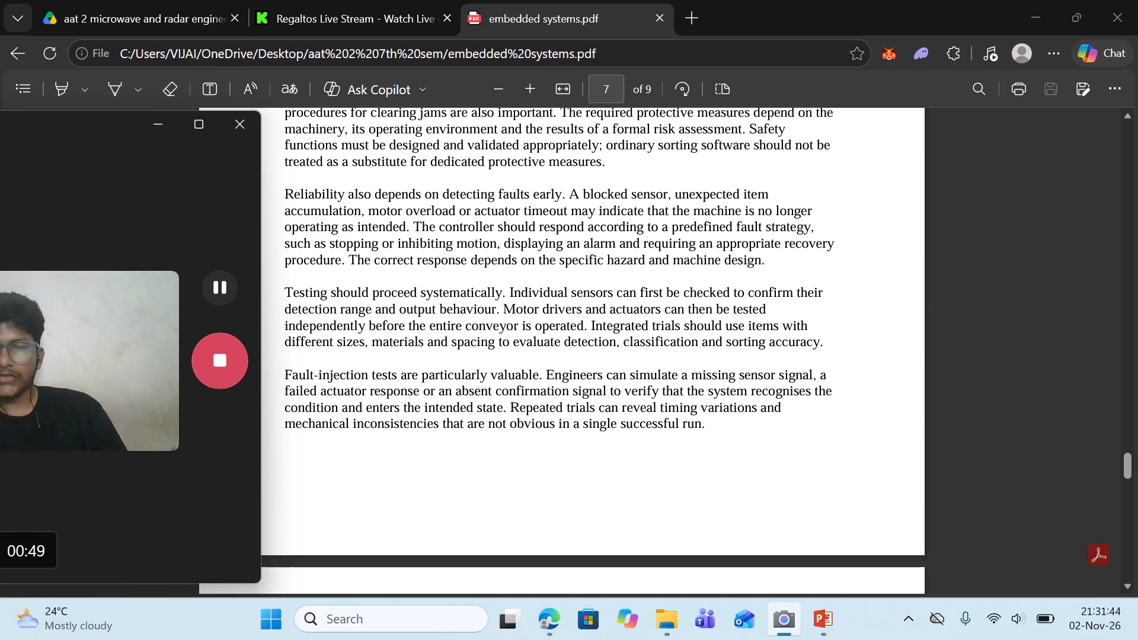
scroll(507, 398, down, 1)
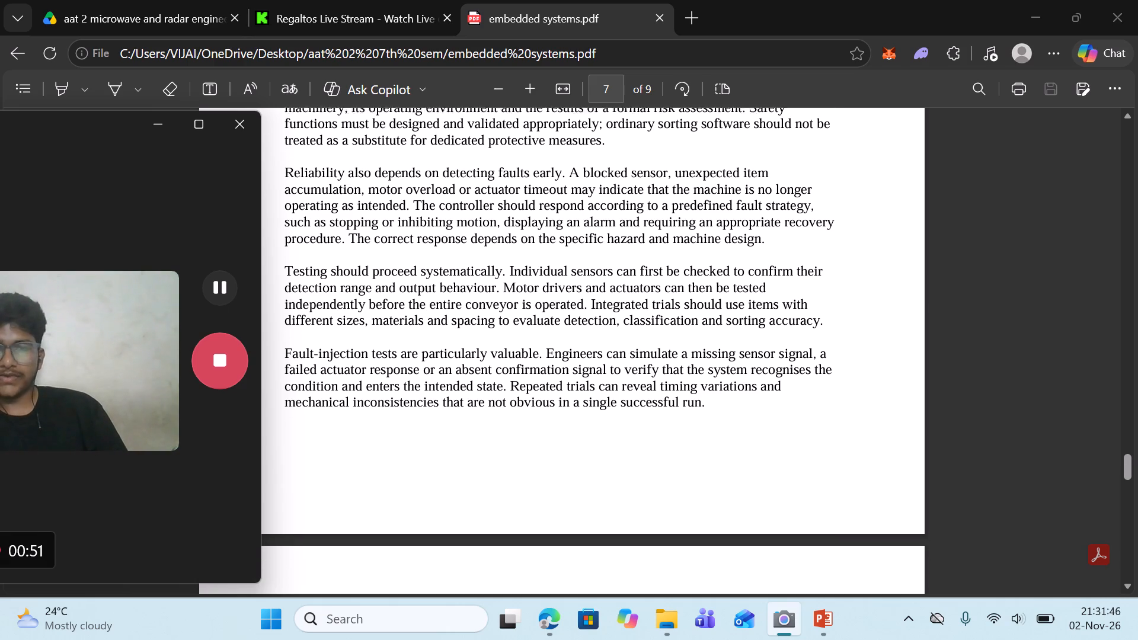
scroll(507, 398, down, 2)
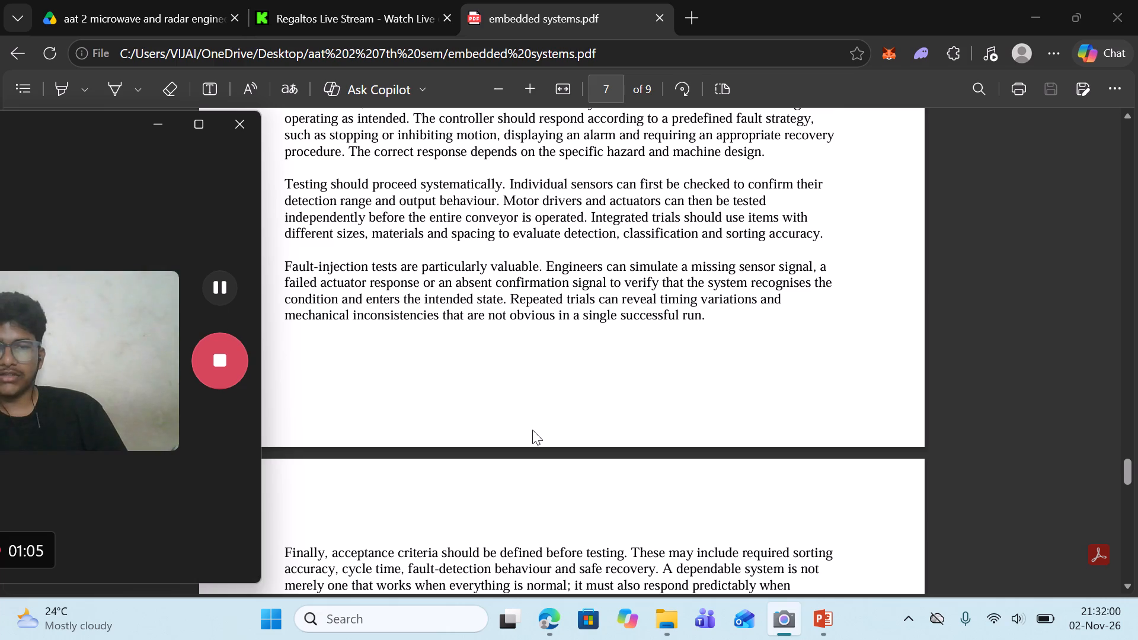
scroll(532, 430, down, 3)
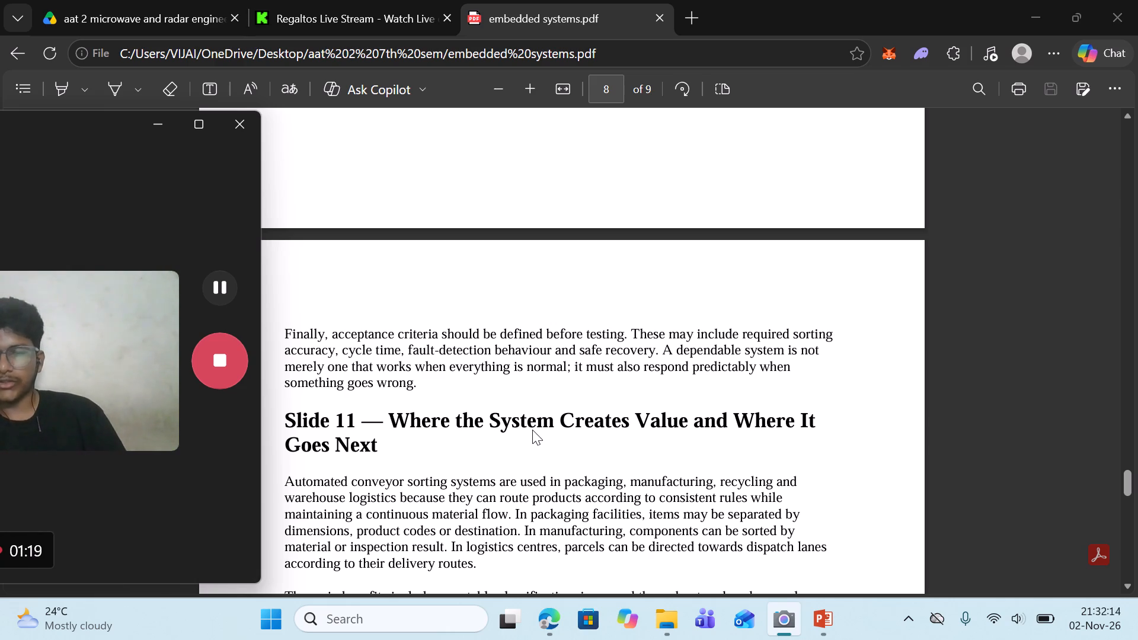
click(215, 369)
Record a narration video from the Slide 11 script, Where the System Creates Value and Where It Goes Next, following the text to the conclusion.
scroll(458, 482, down, 2)
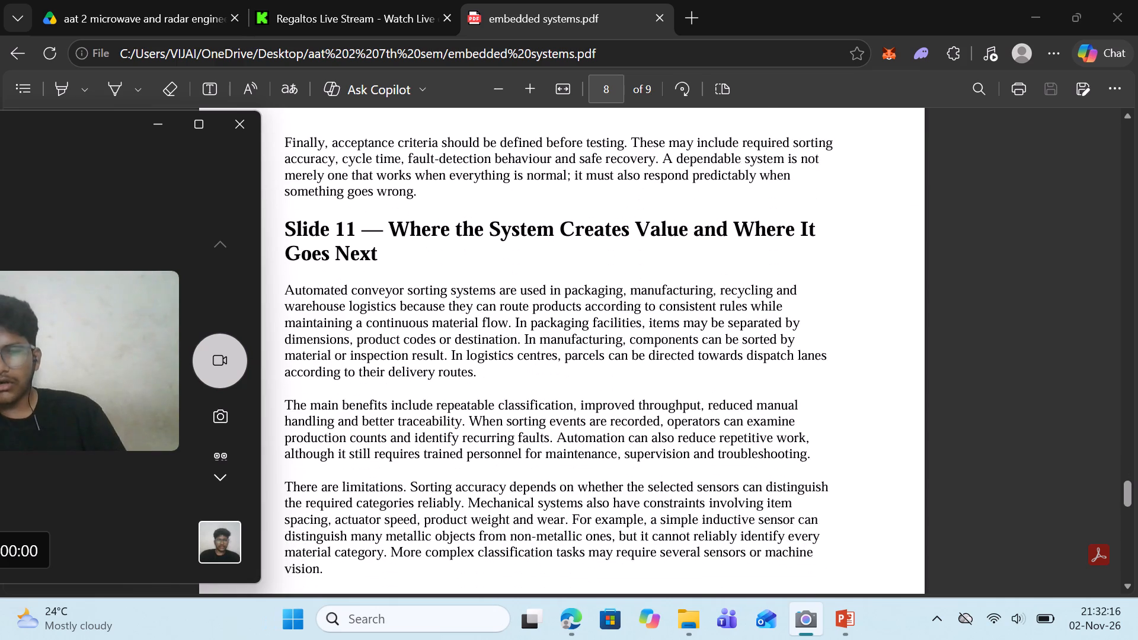
scroll(458, 482, down, 3)
scroll(458, 482, up, 1)
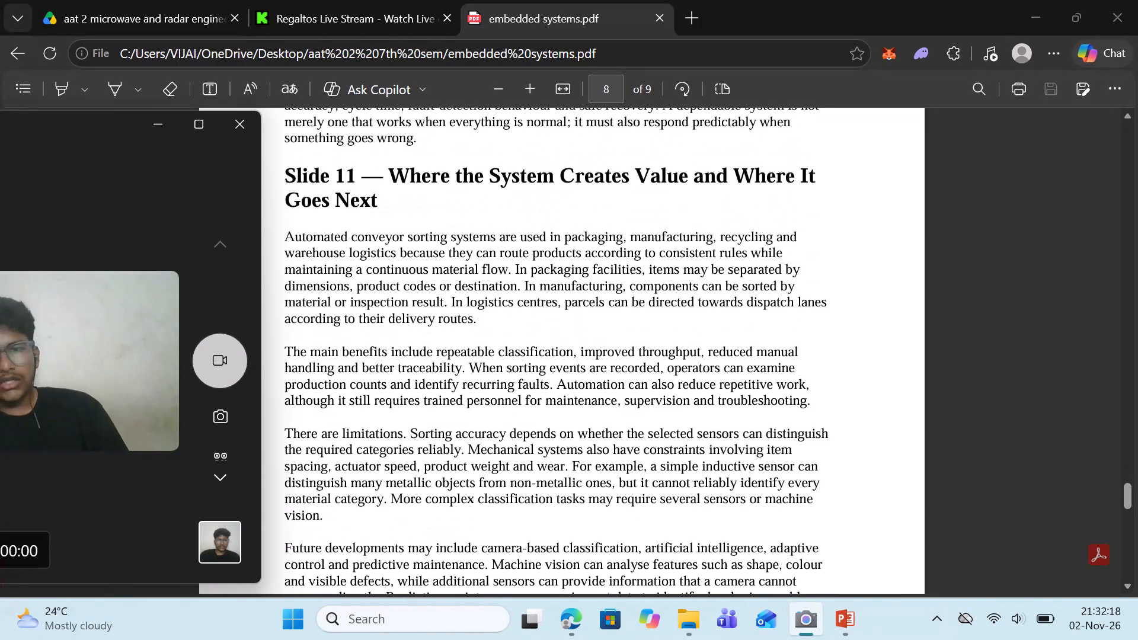
click(244, 349)
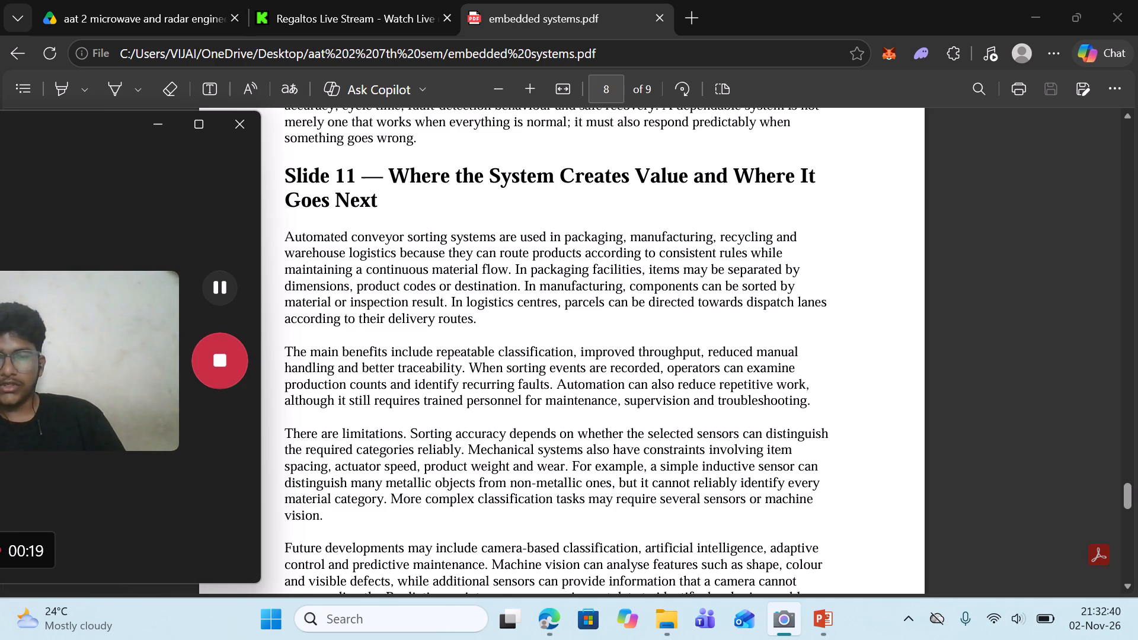
scroll(493, 364, down, 2)
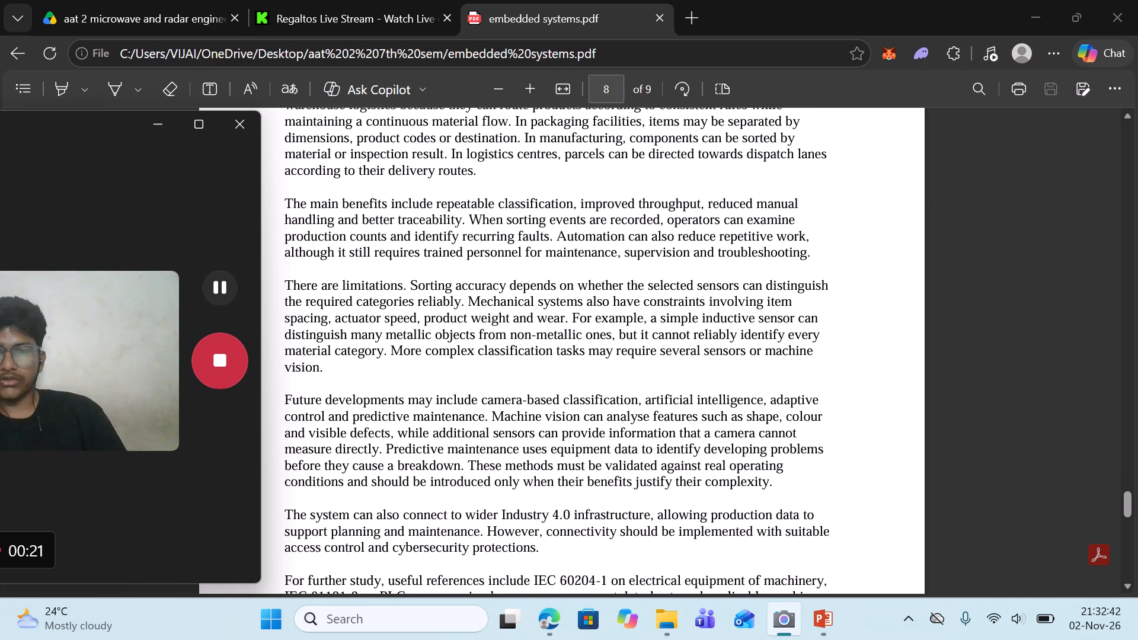
scroll(493, 364, down, 2)
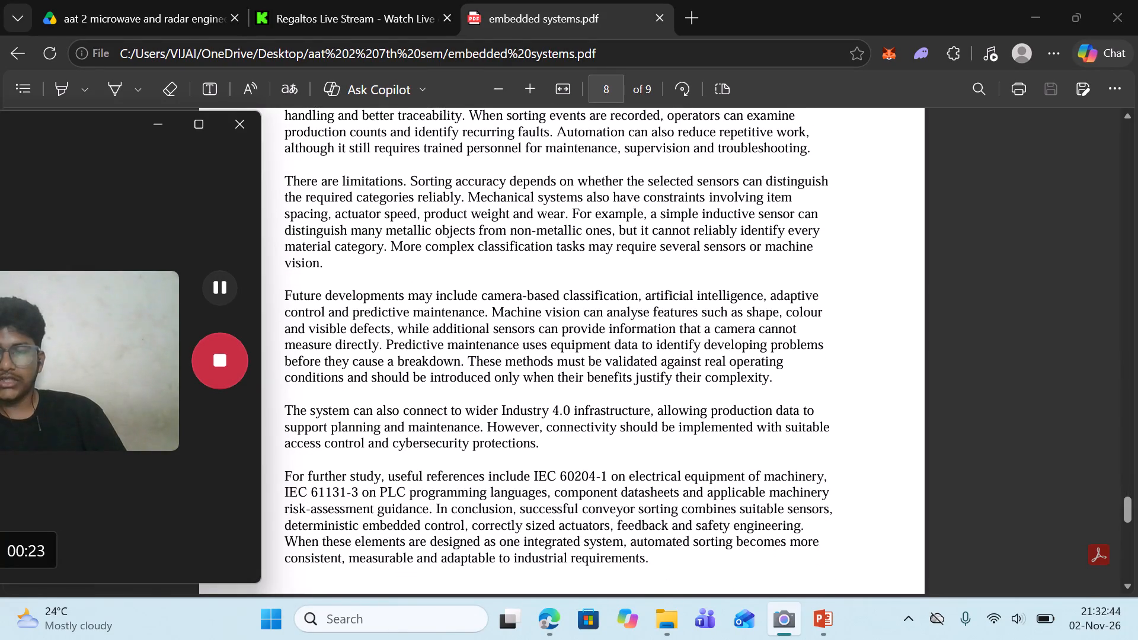
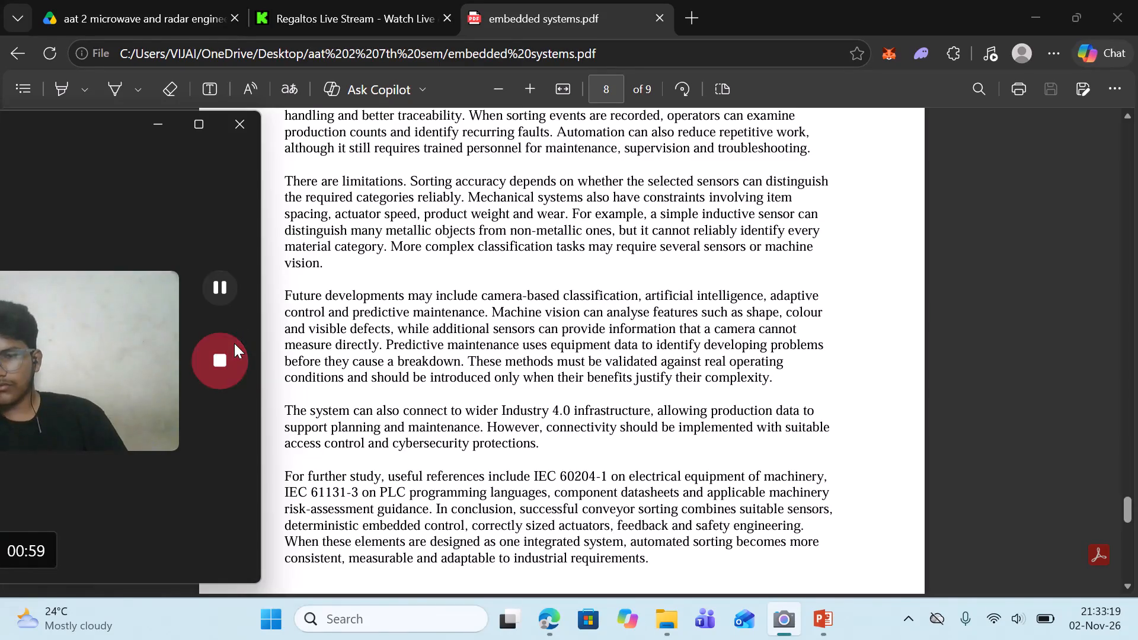
Close the embedded systems.pdf narration script and bring up the Drive folder aat 2 microwave and radar engineering aat 2.
scroll(491, 441, down, 8)
click(665, 16)
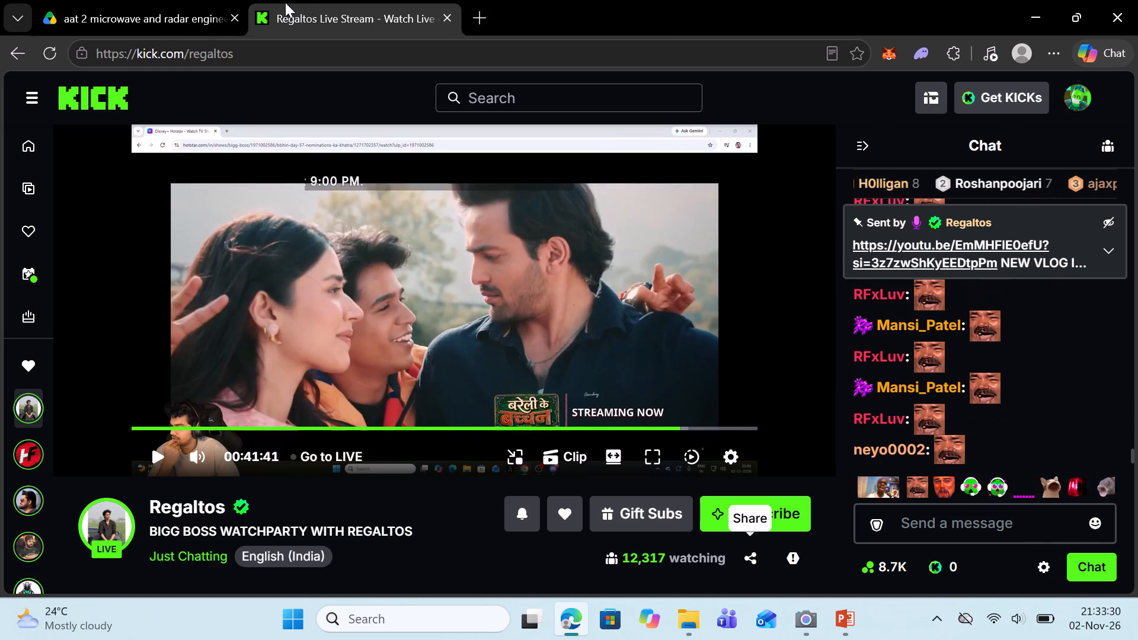
click(195, 0)
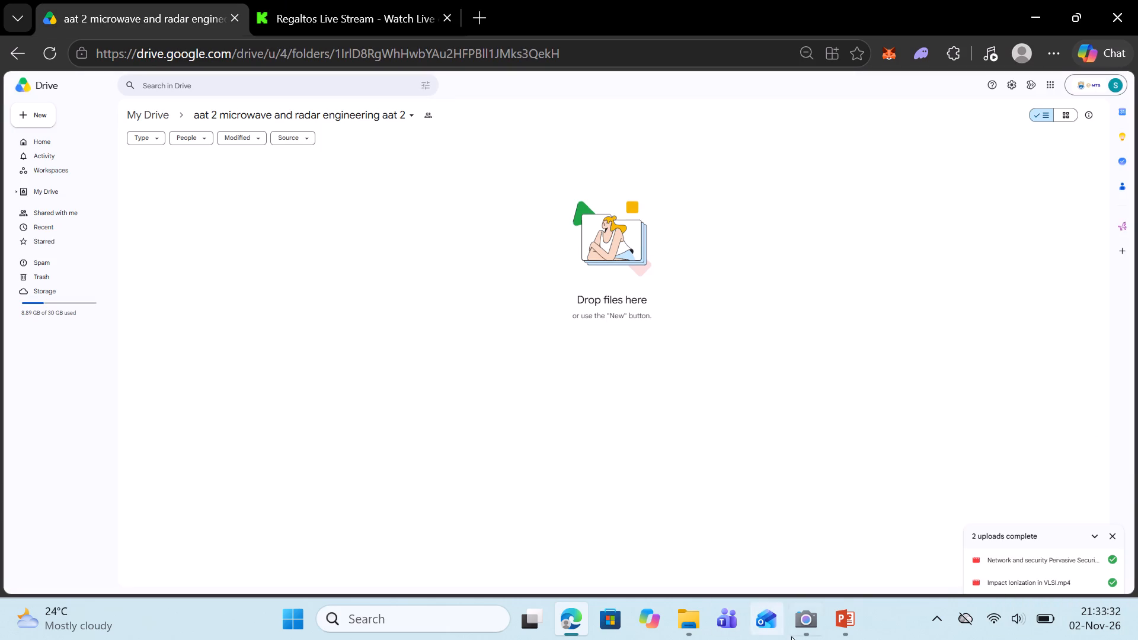
Close the Camera and PowerPoint windows that are no longer needed.
click(820, 629)
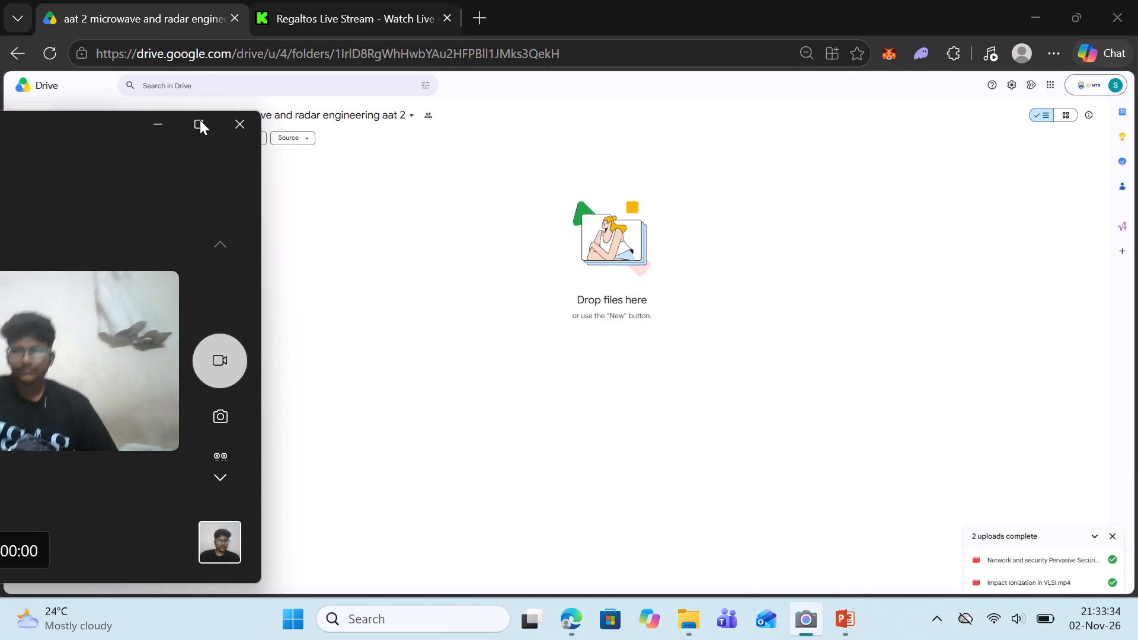
click(239, 133)
click(810, 635)
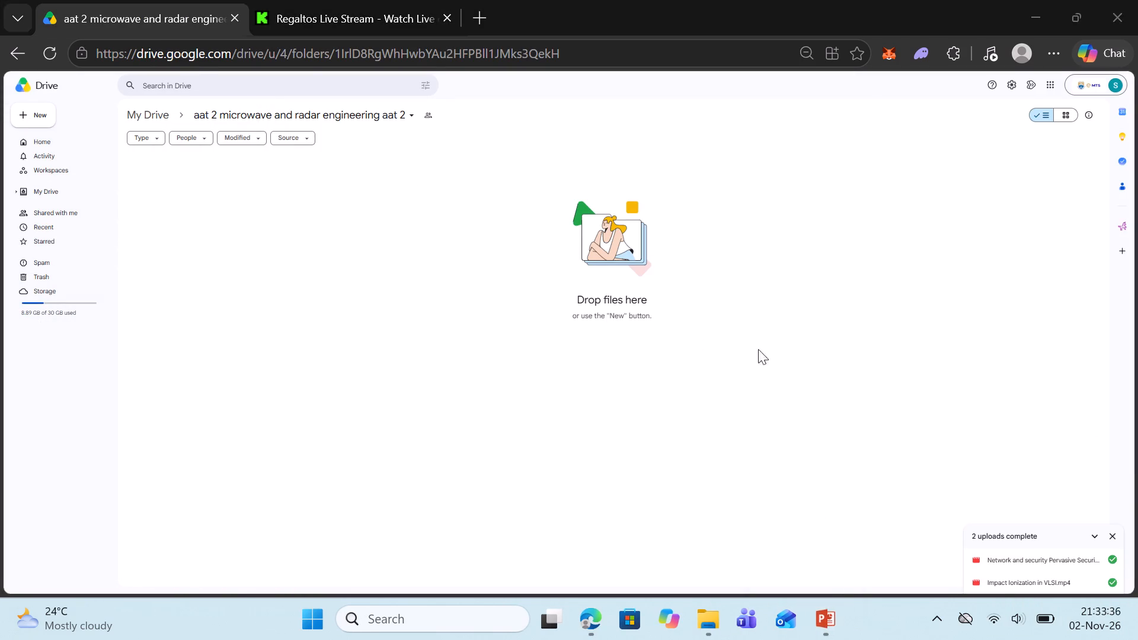
click(1137, 0)
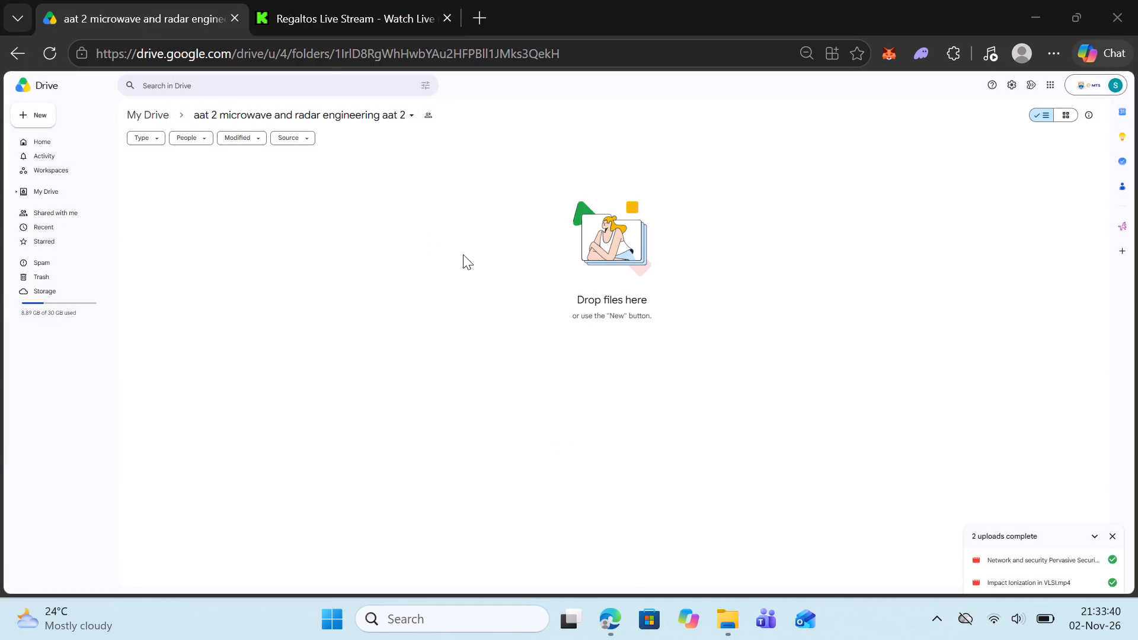
Switch to the File Explorer window showing the aat 2 7th sem folder.
click(740, 621)
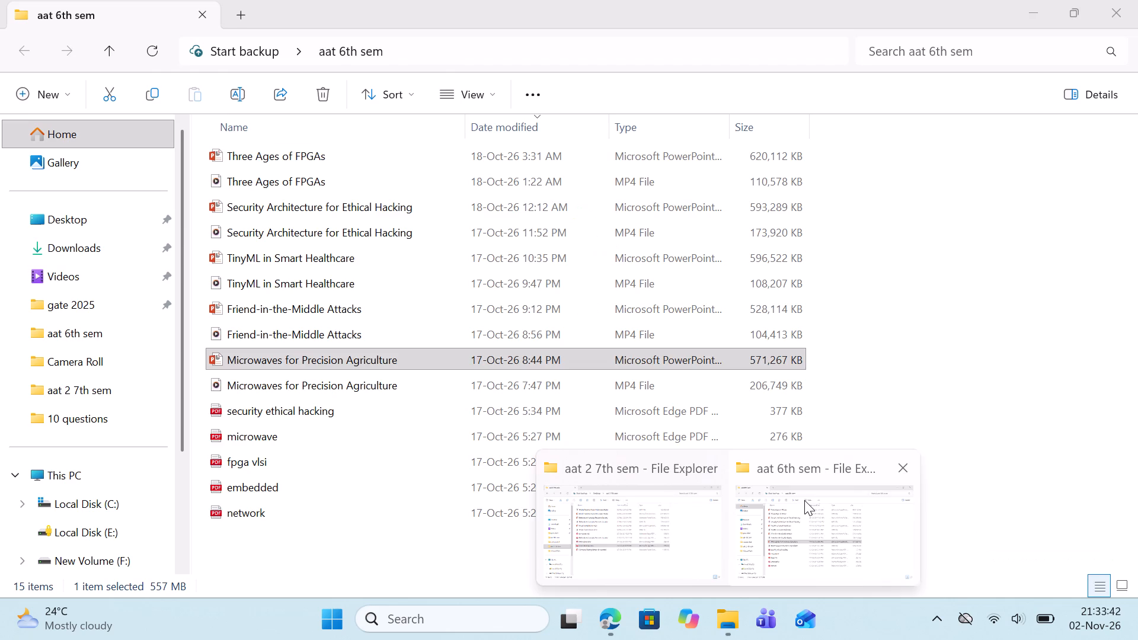
click(644, 491)
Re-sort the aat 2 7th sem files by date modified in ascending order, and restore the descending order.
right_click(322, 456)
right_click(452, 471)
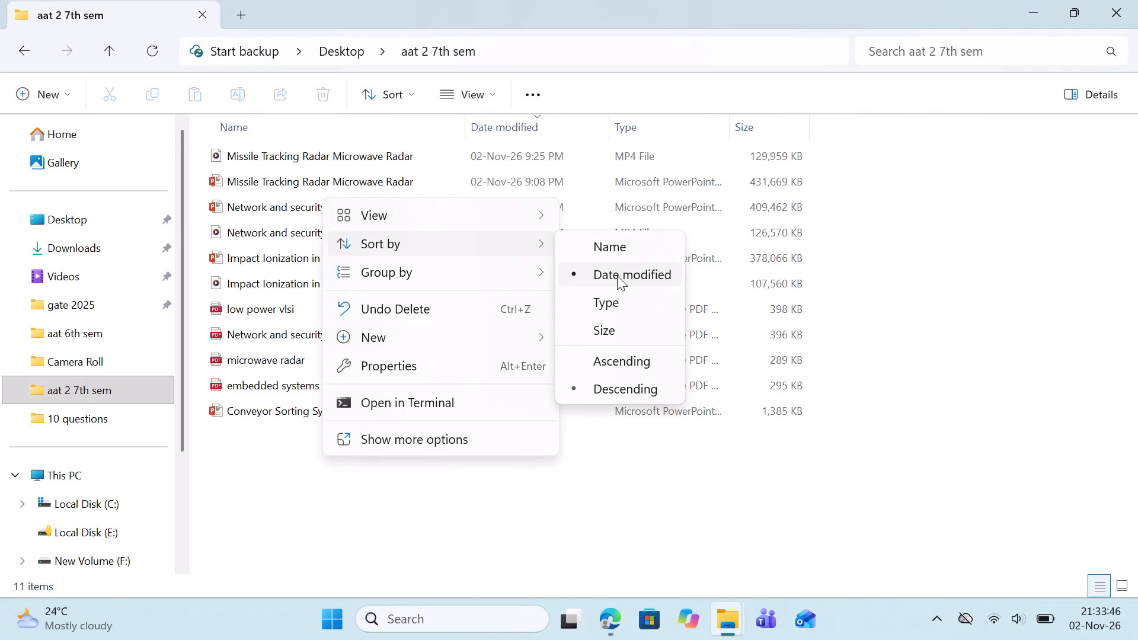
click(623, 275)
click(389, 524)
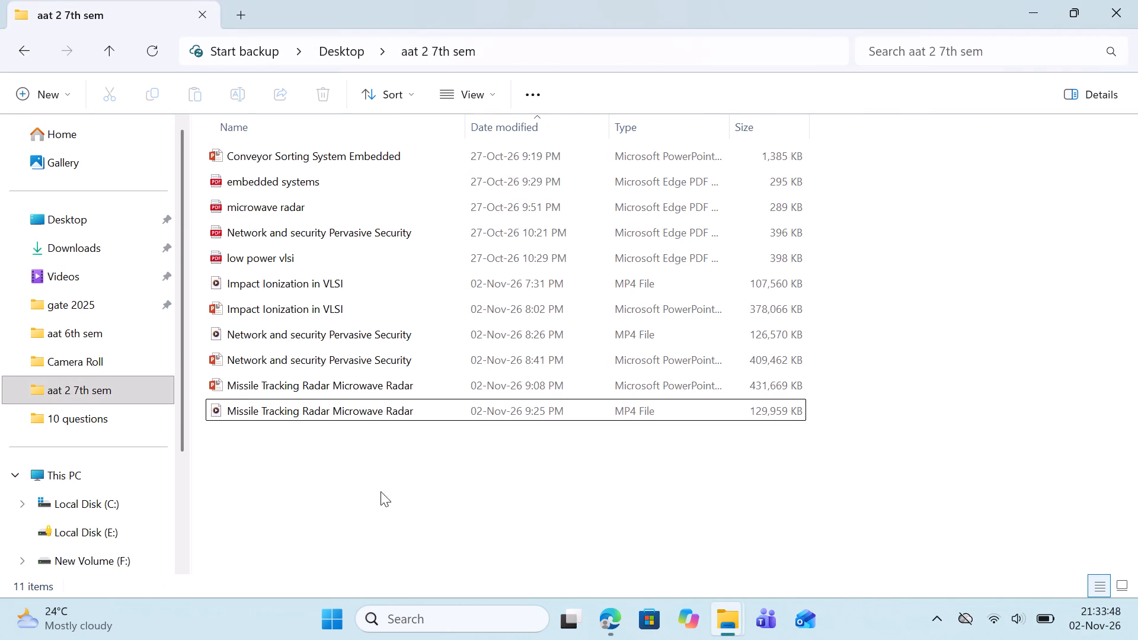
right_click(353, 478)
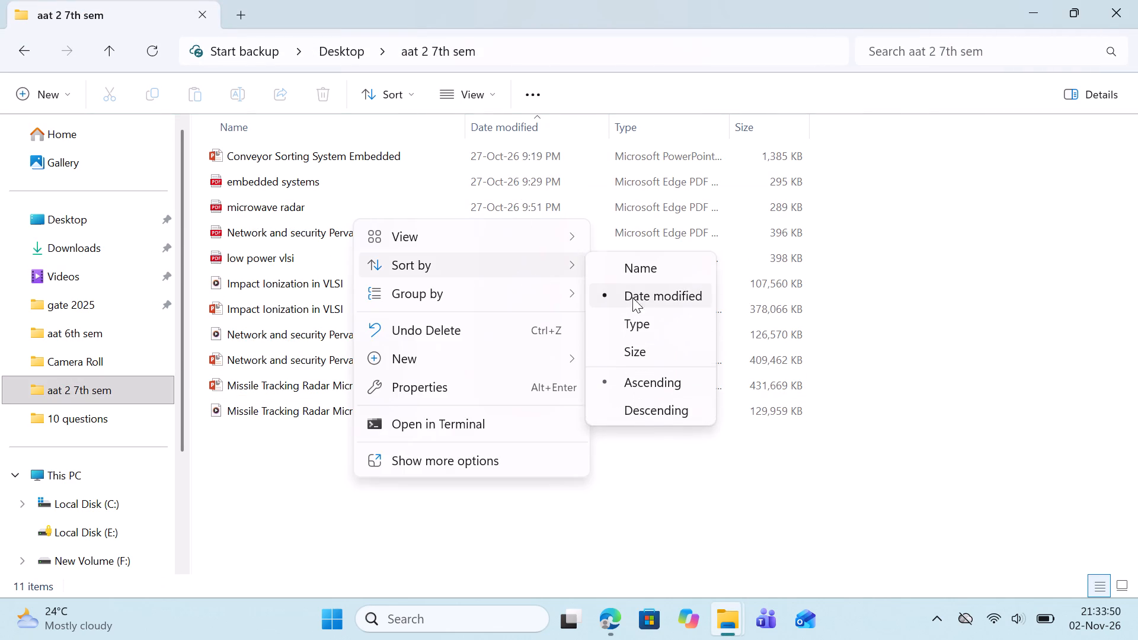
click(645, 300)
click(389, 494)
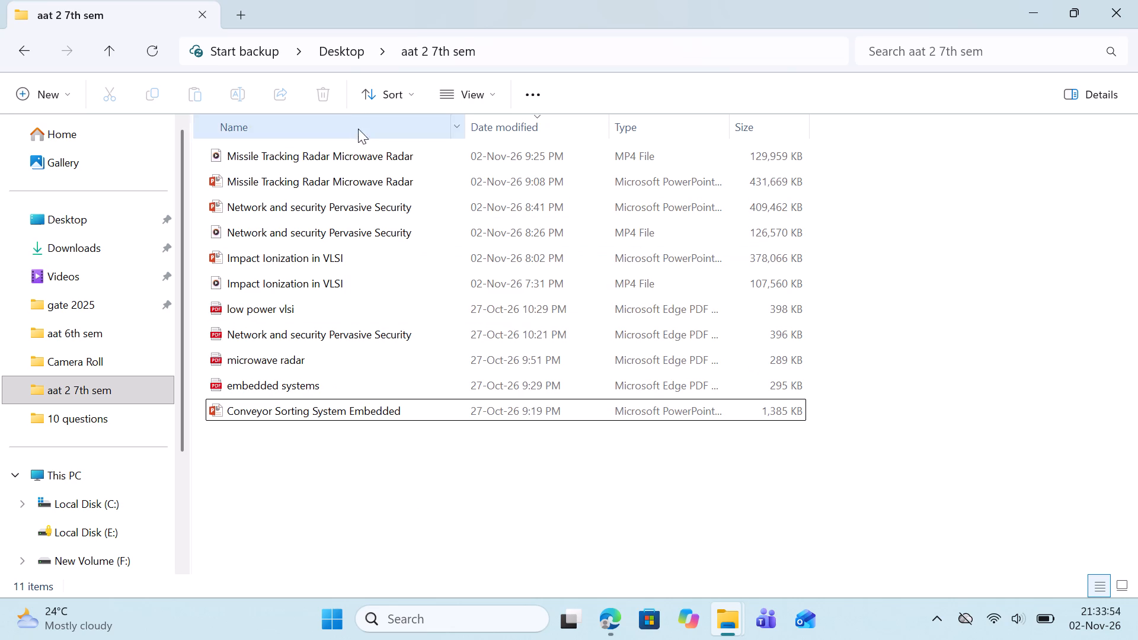
Upload the Missile Tracking Radar Microwave Radar MP4 from the aat 2 7th sem folder to the open Drive folder.
click(359, 158)
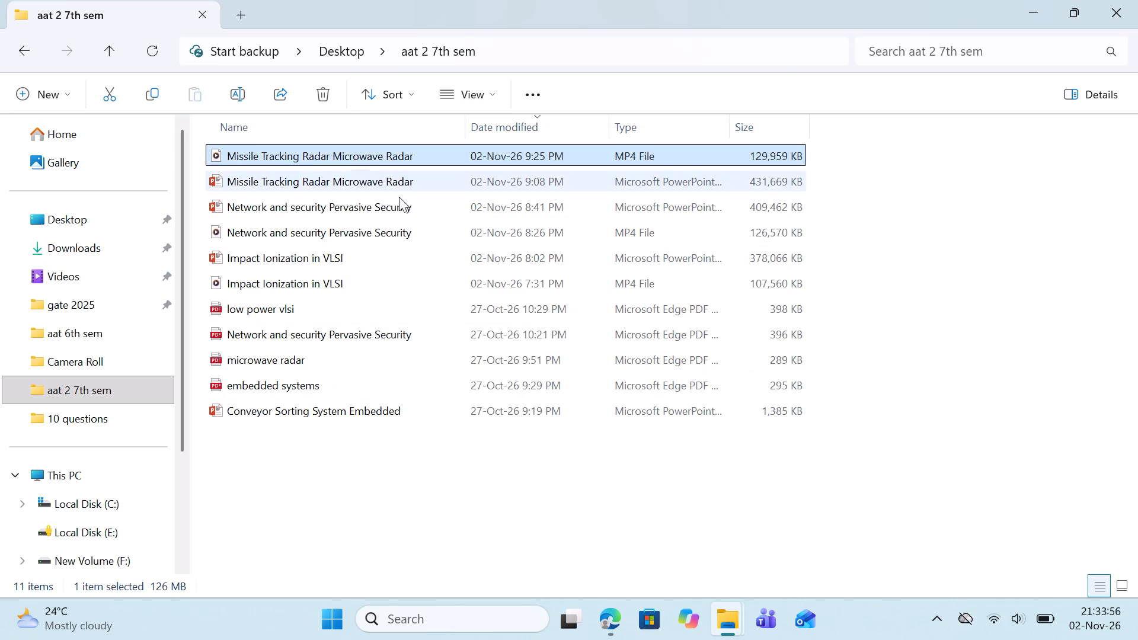
click(616, 639)
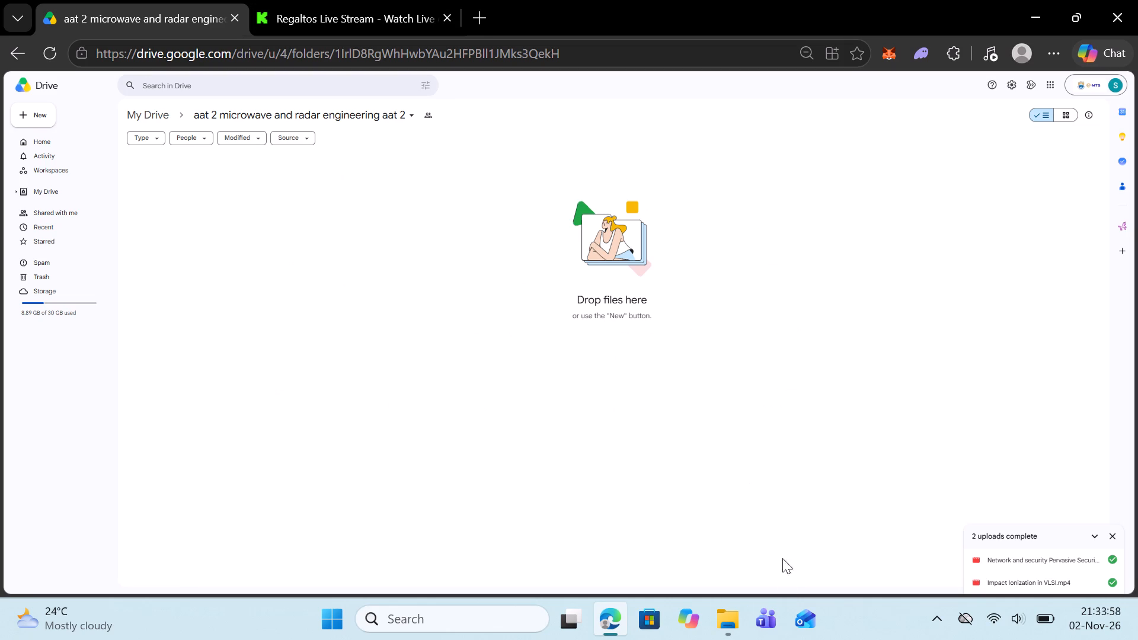
click(733, 615)
click(632, 469)
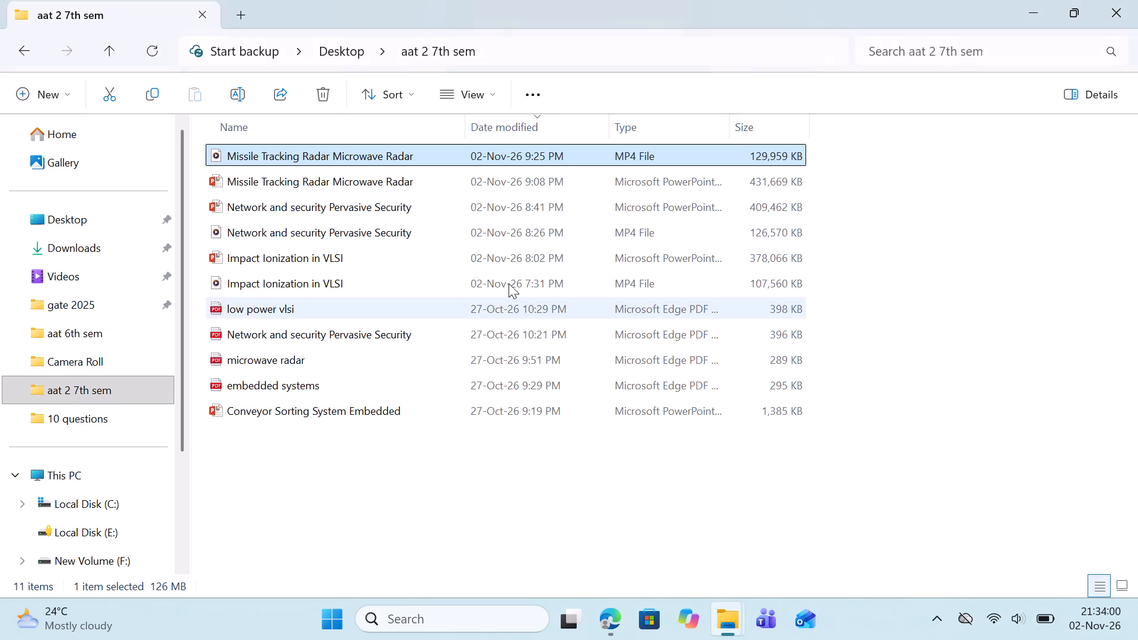
drag(310, 151, 549, 441)
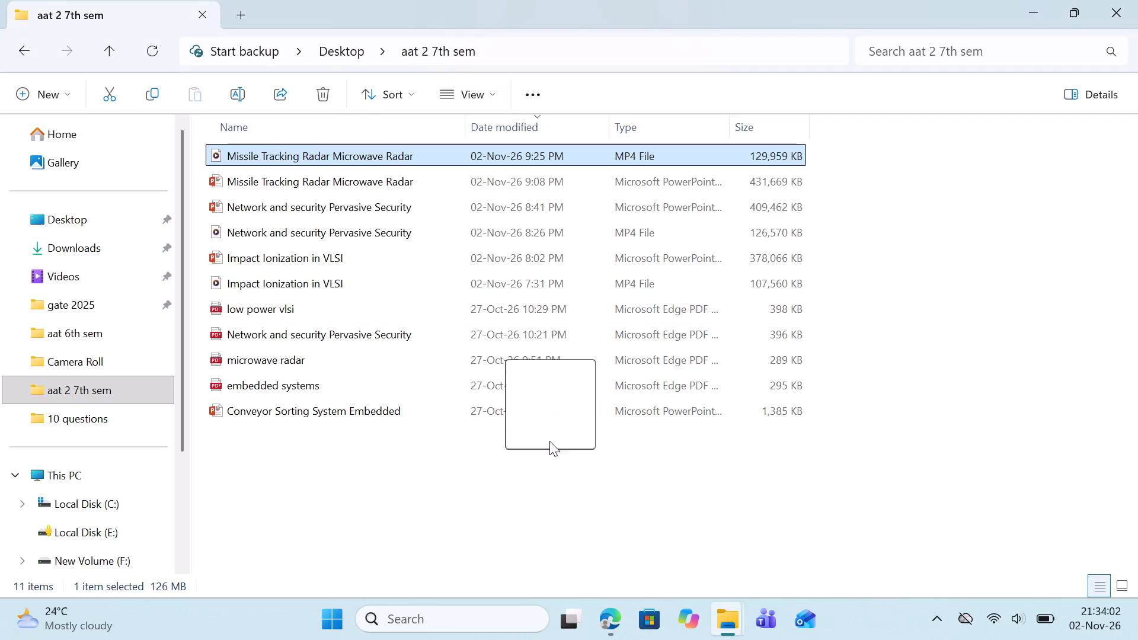
drag(549, 441, 544, 262)
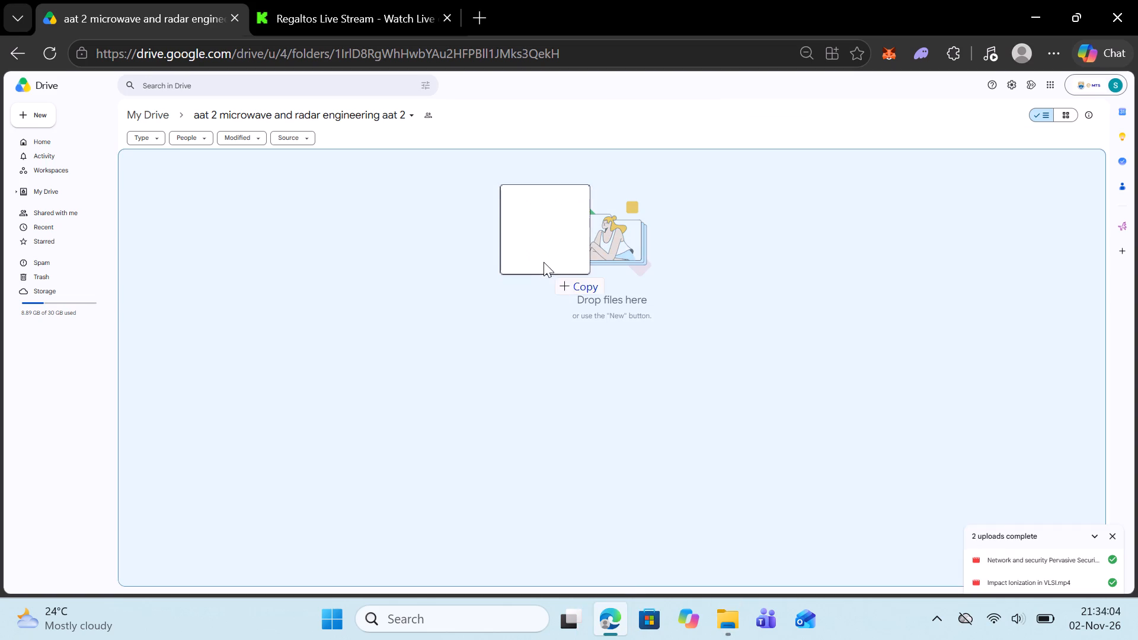
drag(544, 262, 541, 298)
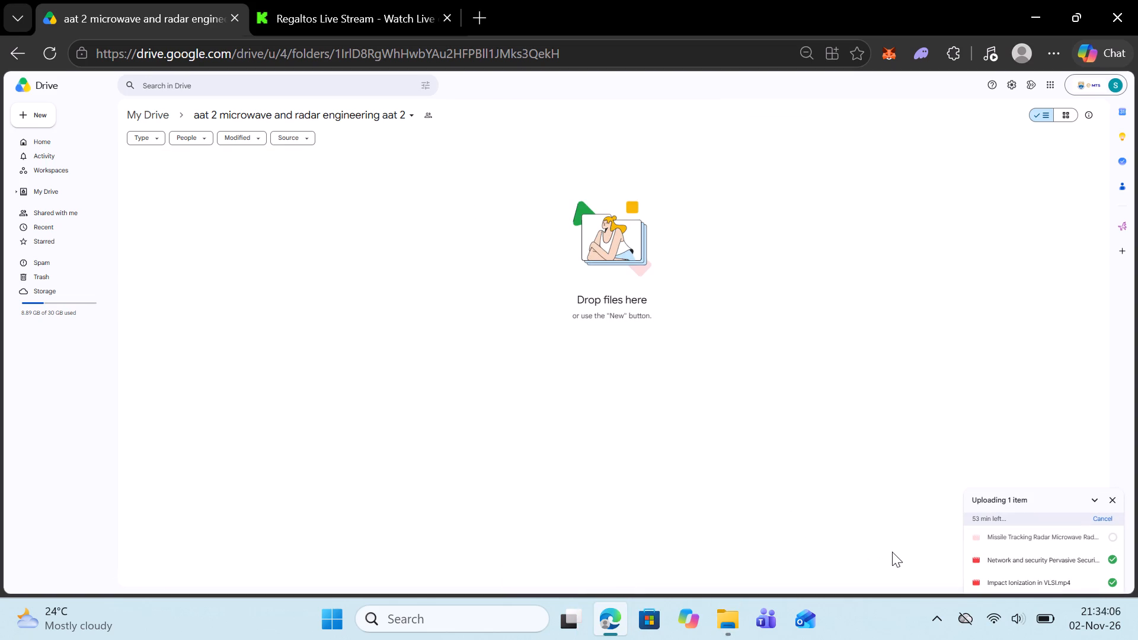
Open the Conveyor Sorting System Embedded presentation from the aat 2 7th sem folder.
click(732, 622)
click(675, 519)
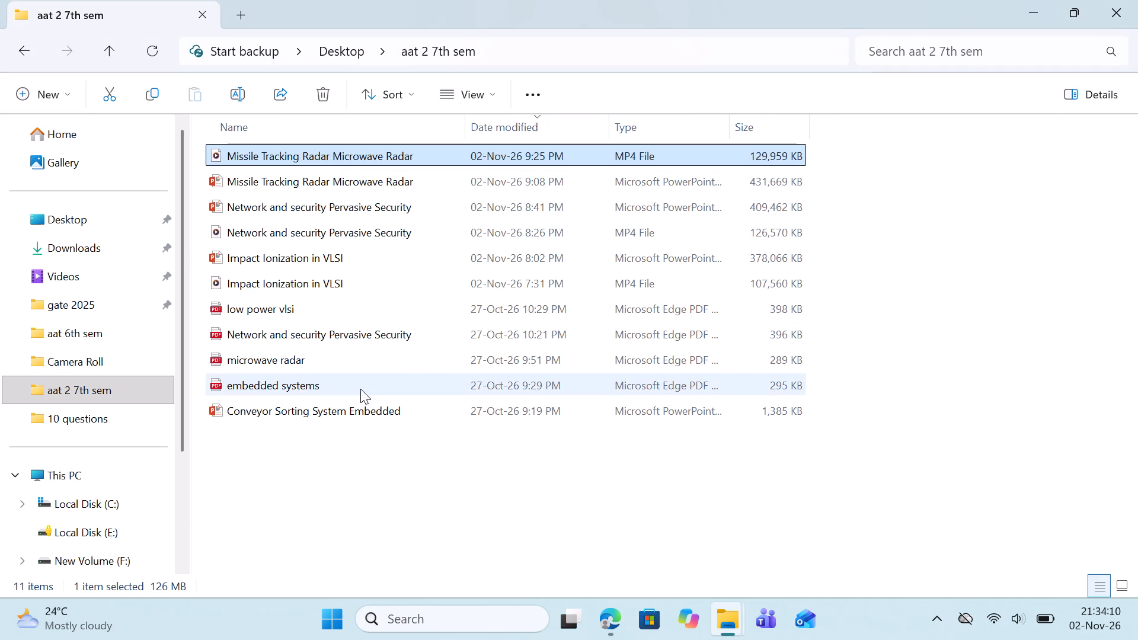
double_click(360, 412)
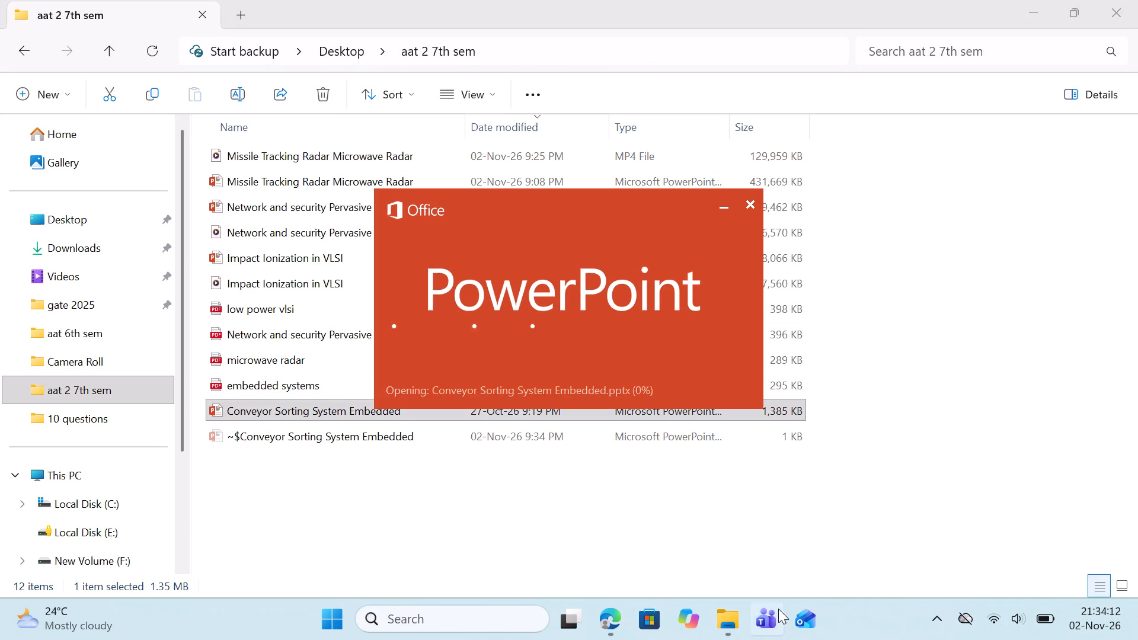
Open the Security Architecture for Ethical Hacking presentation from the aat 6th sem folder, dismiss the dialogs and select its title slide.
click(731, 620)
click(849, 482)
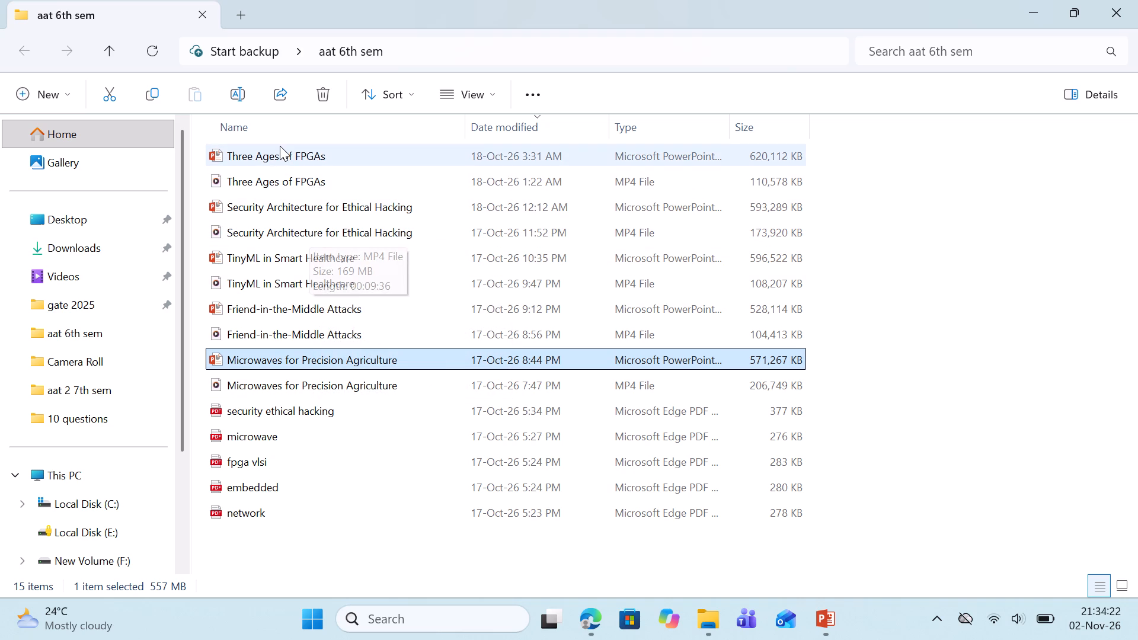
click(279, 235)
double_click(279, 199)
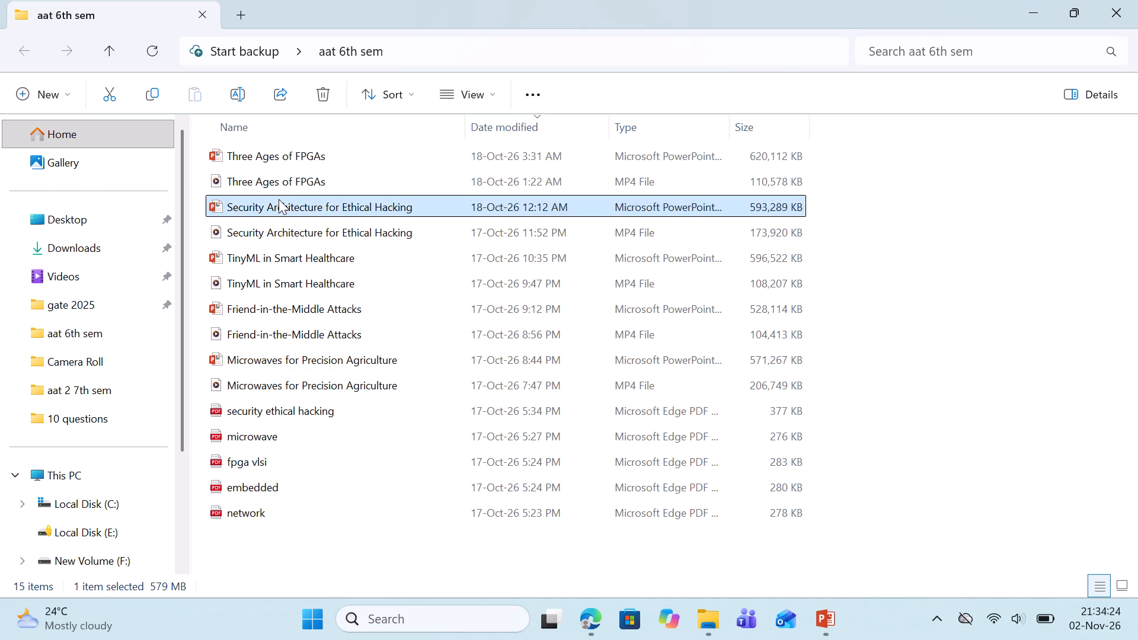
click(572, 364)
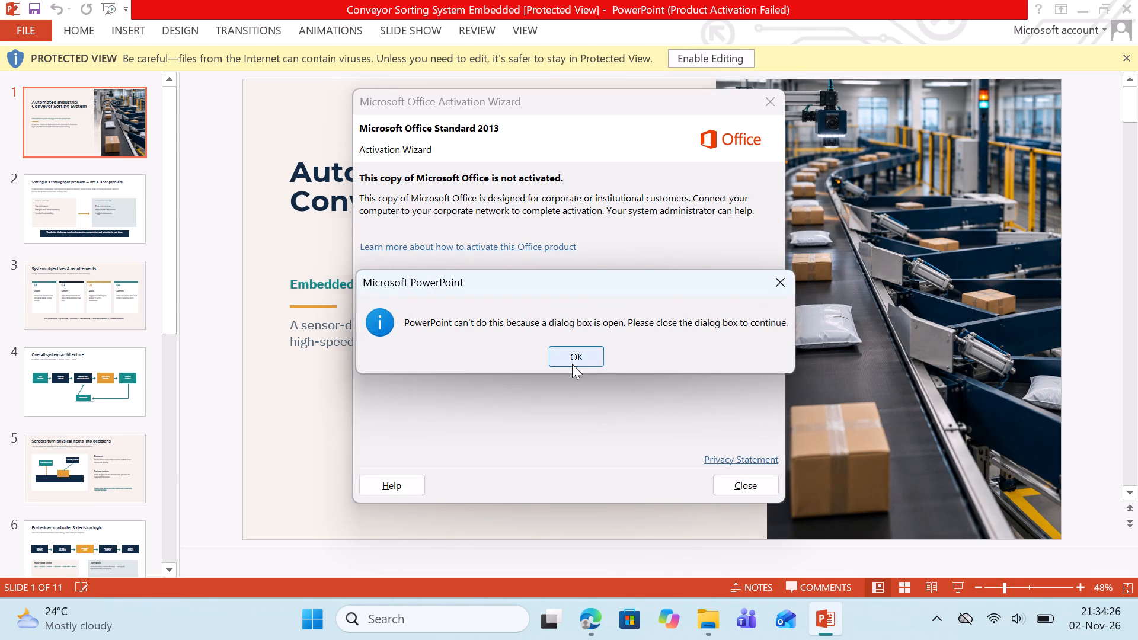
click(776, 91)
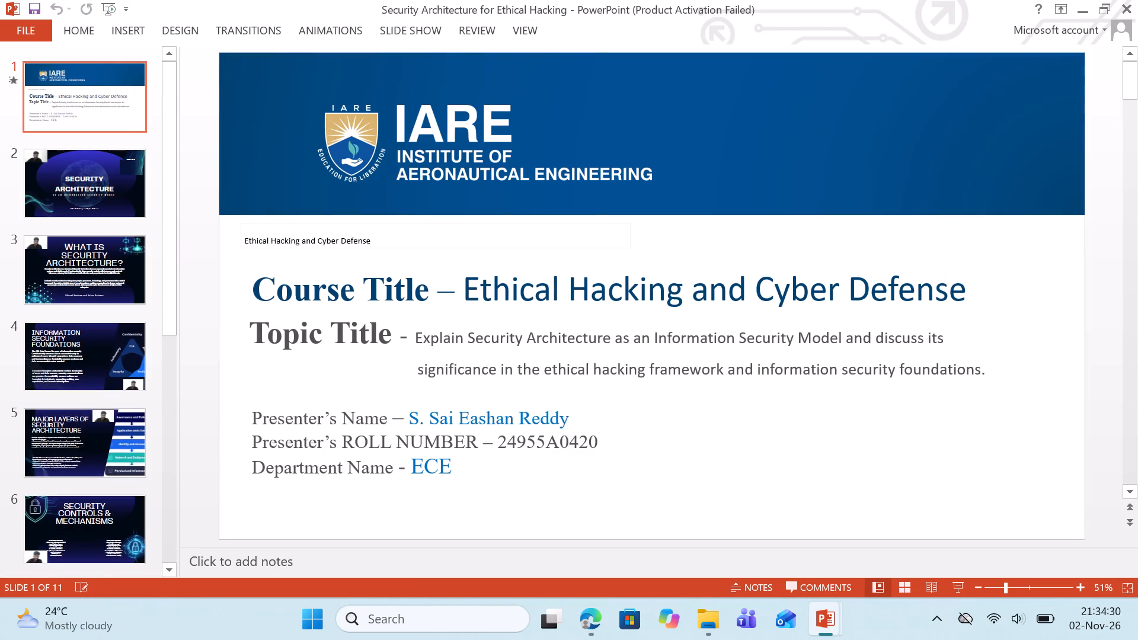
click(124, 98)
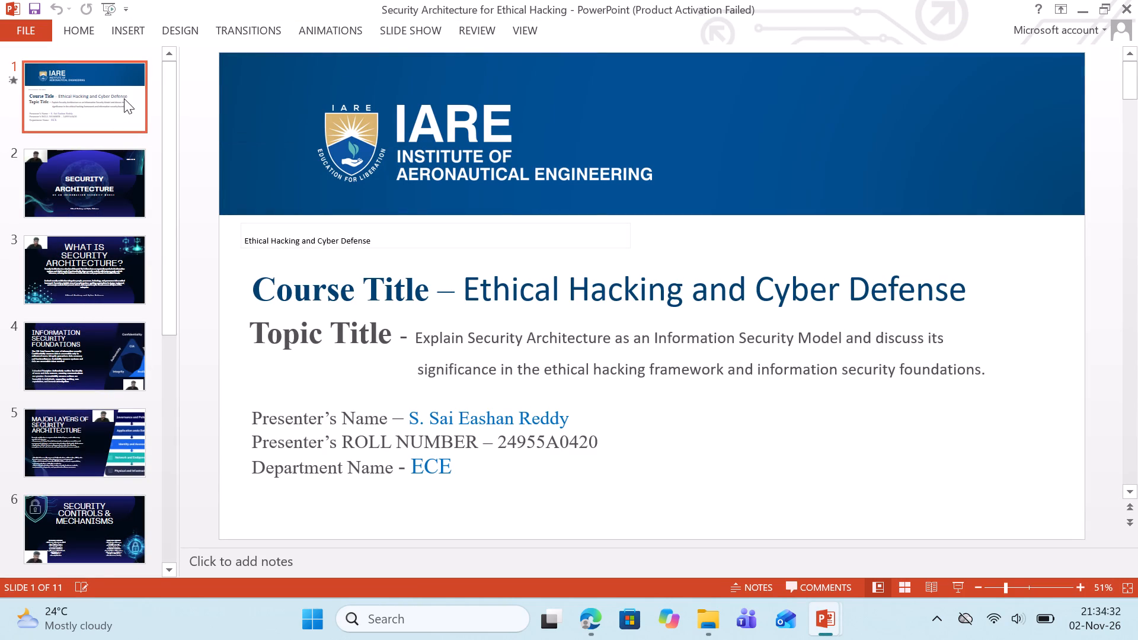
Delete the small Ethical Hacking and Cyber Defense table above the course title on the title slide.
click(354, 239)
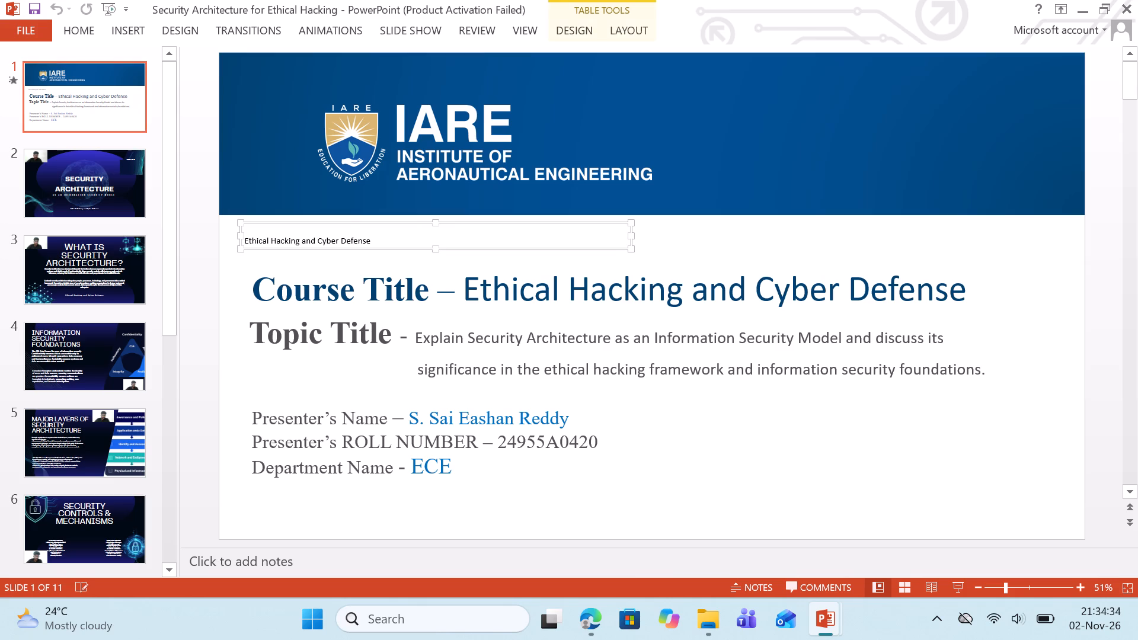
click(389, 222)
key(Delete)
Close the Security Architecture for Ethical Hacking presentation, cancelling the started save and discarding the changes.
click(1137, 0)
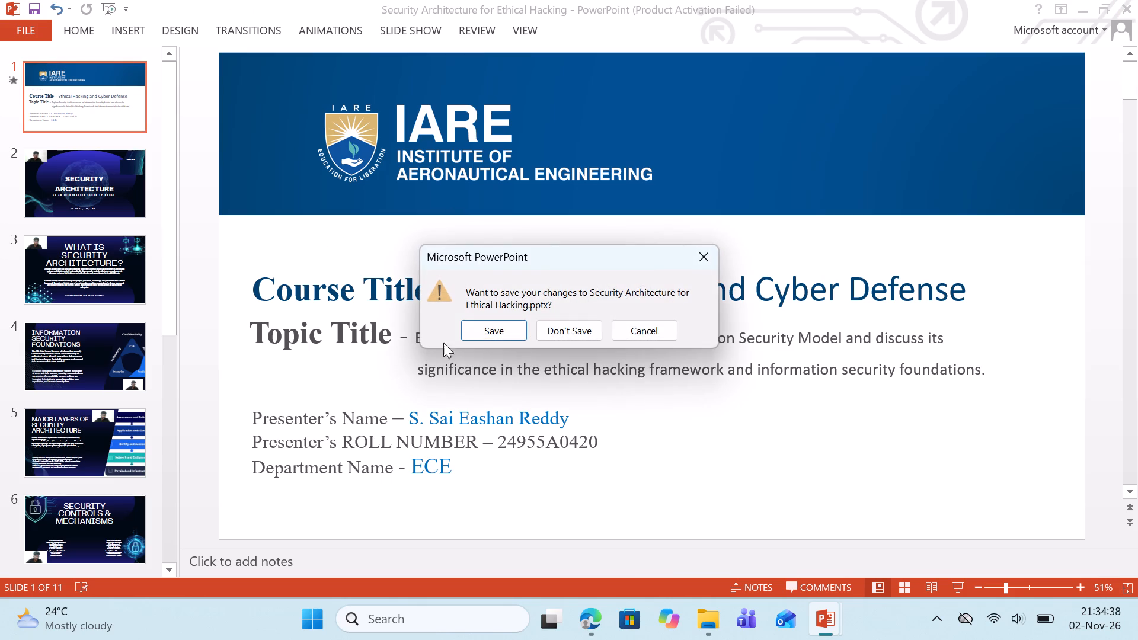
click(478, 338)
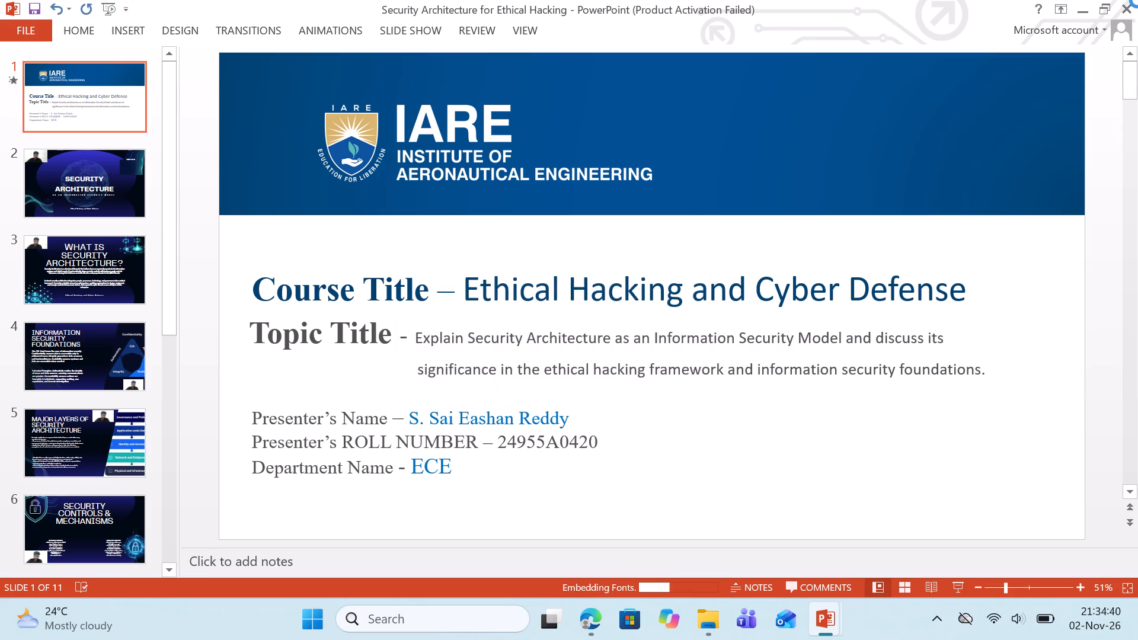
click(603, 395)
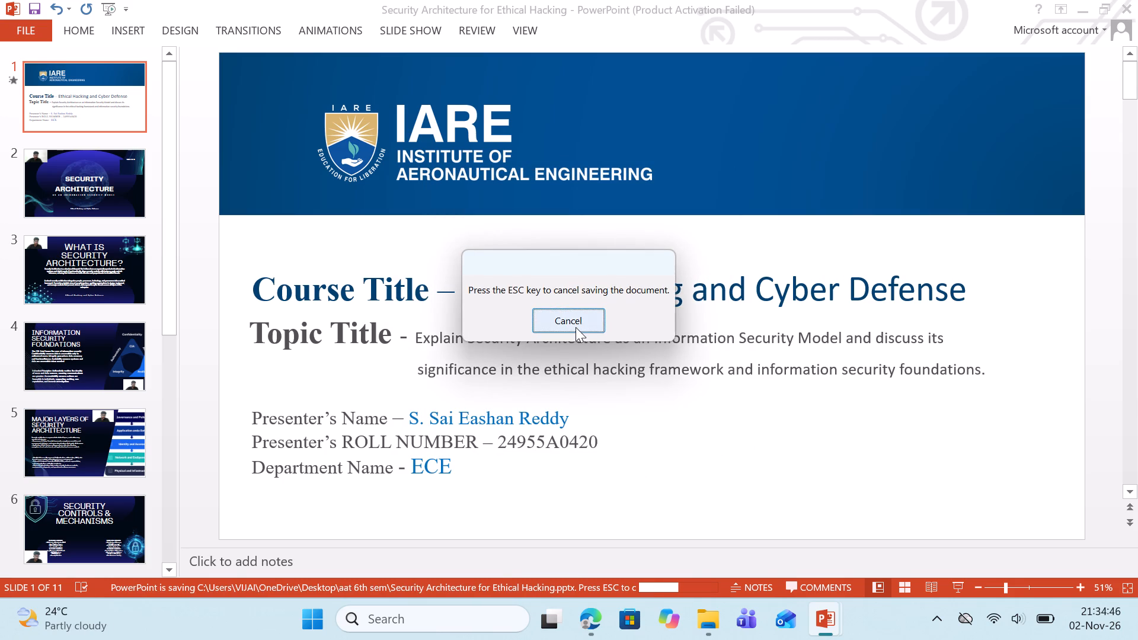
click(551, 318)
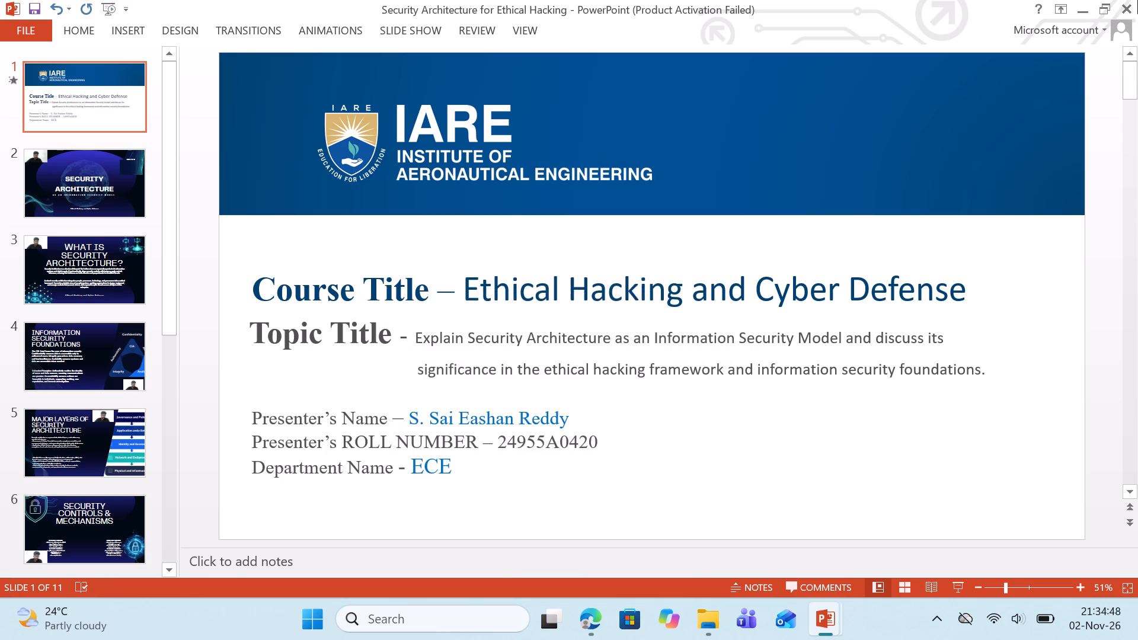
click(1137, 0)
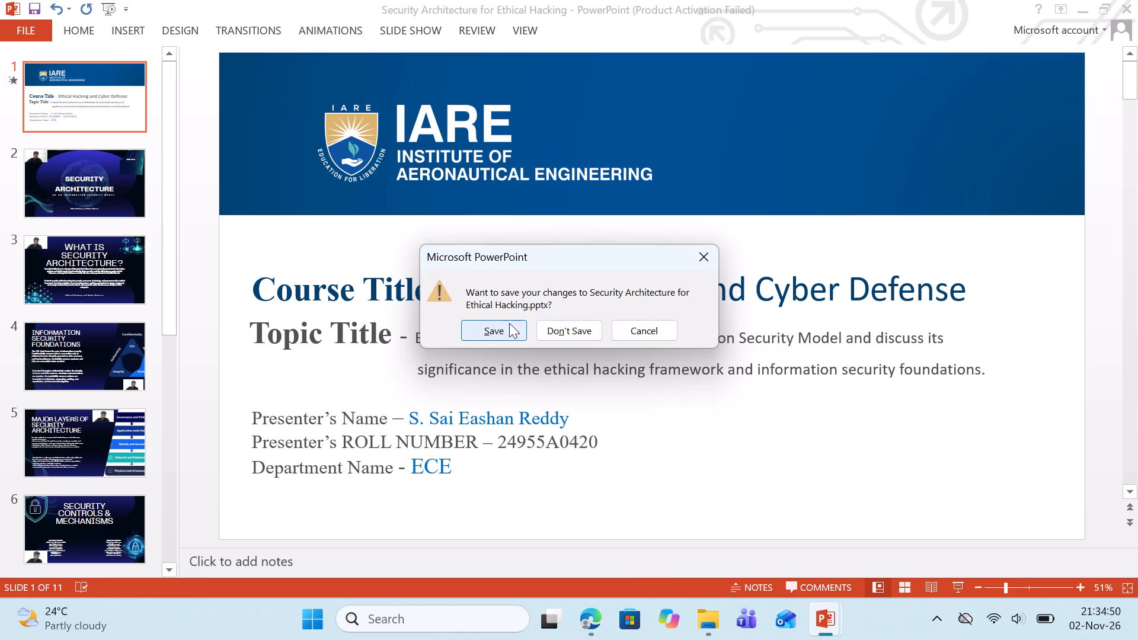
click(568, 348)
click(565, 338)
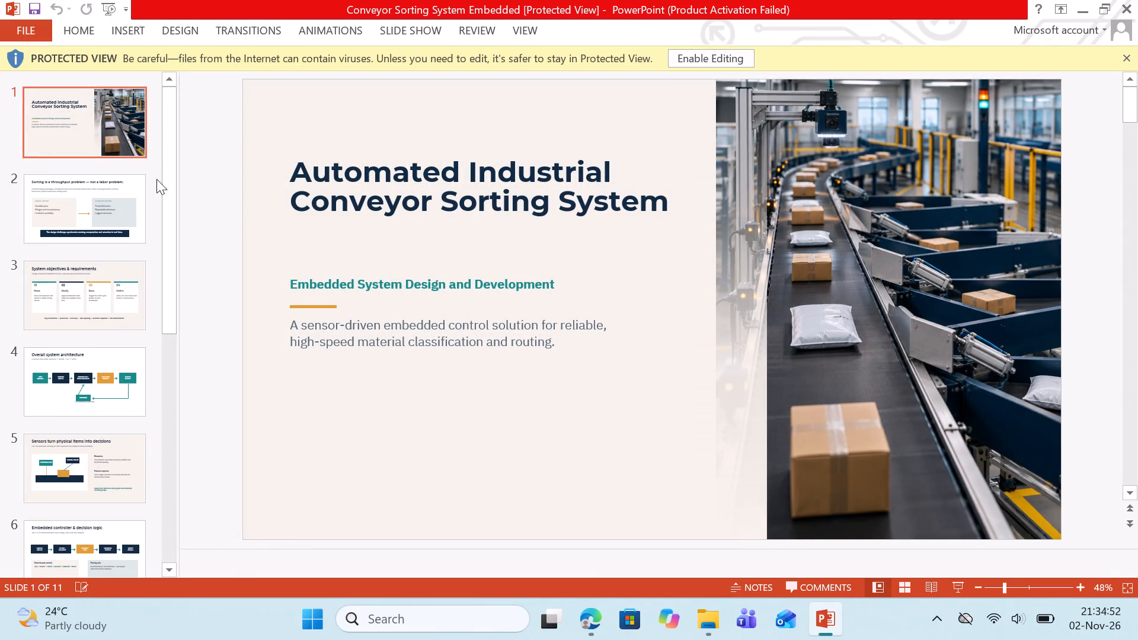
Glance through the first three conveyor sorting slides, return to slide 1 and enable editing of the presentation.
click(88, 218)
click(102, 316)
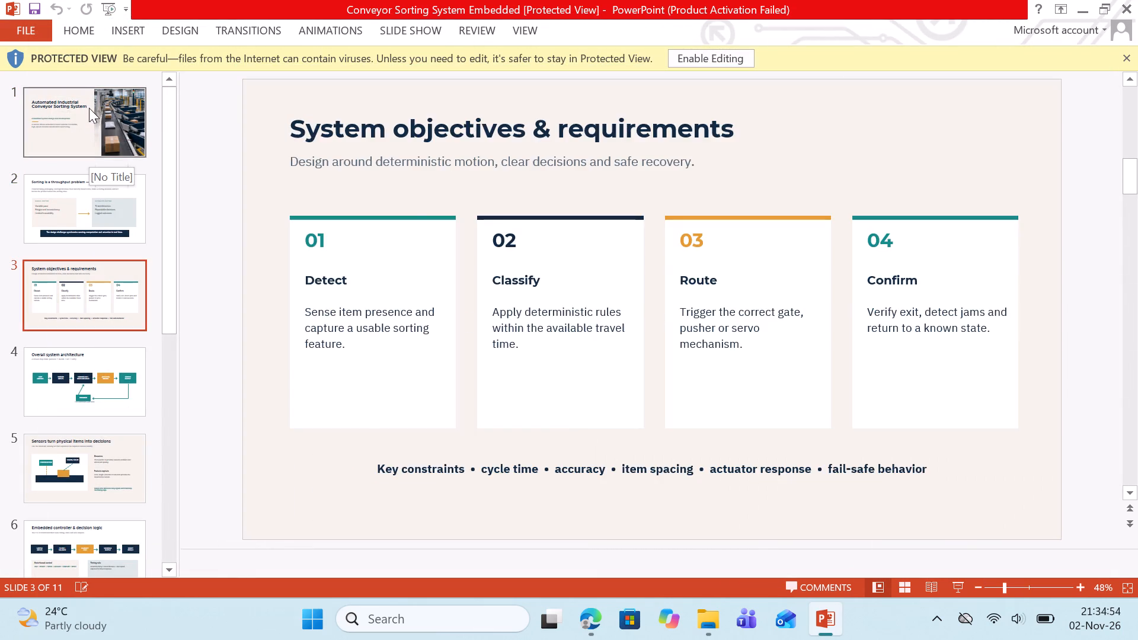
click(89, 107)
click(739, 52)
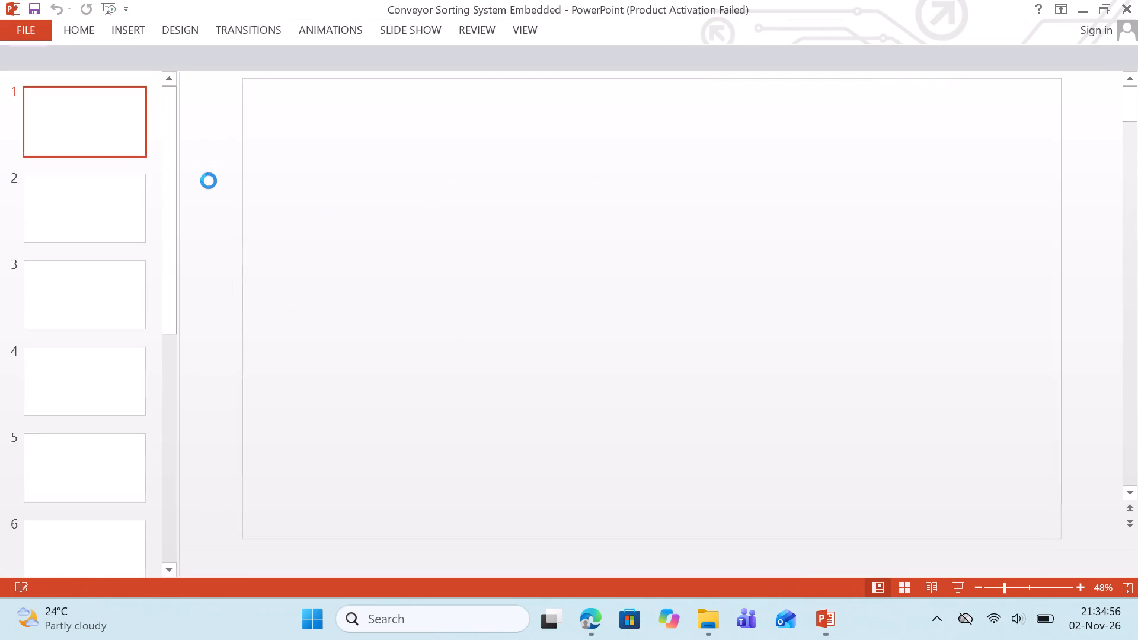
Copy the title slide from the Friend-in-the-Middle Attacks presentation in the aat 6th sem folder and close that presentation.
click(717, 614)
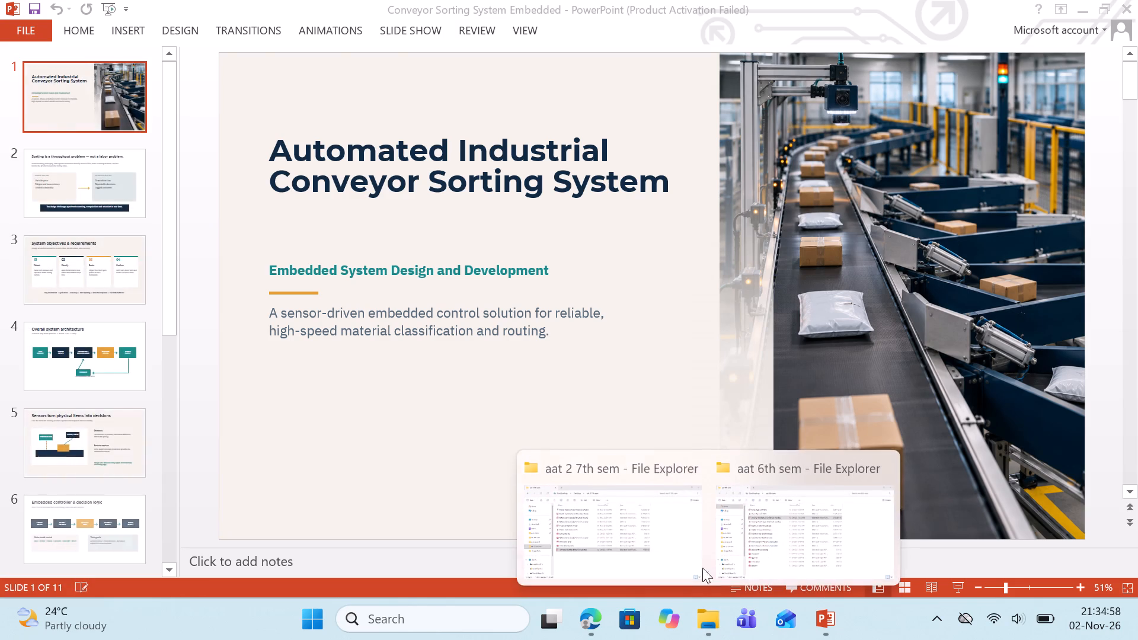
click(634, 496)
click(469, 478)
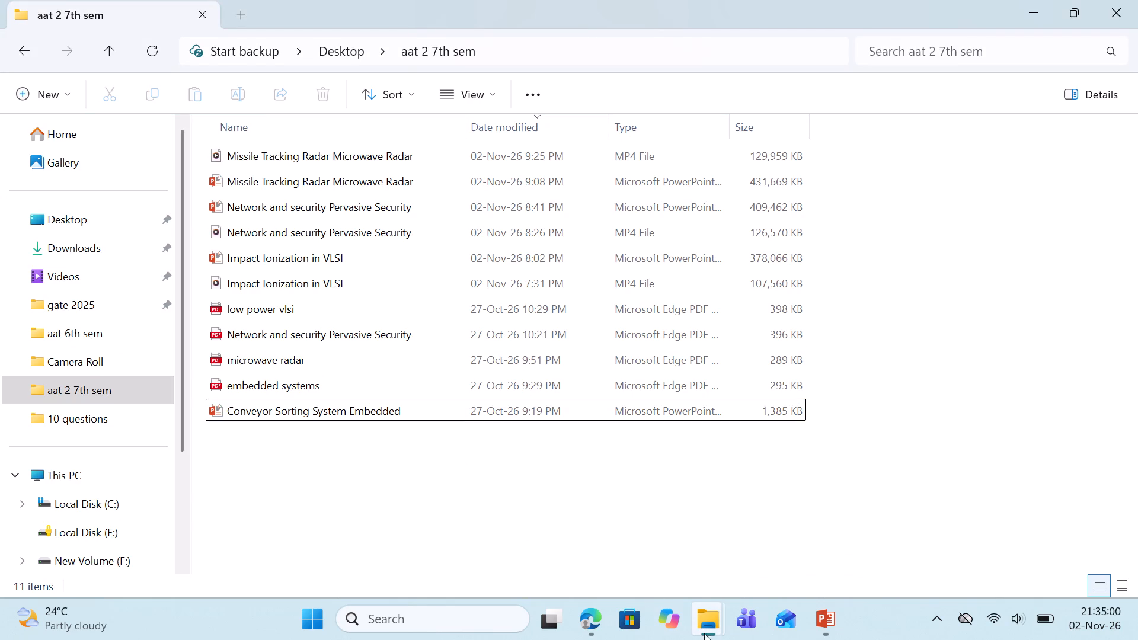
click(810, 486)
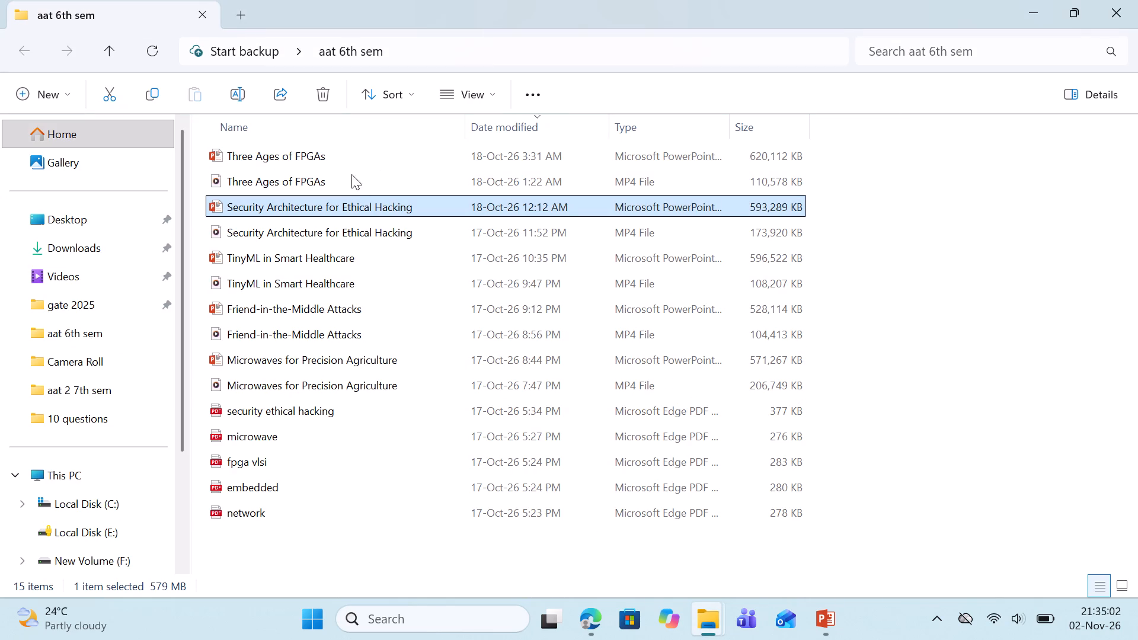
double_click(351, 306)
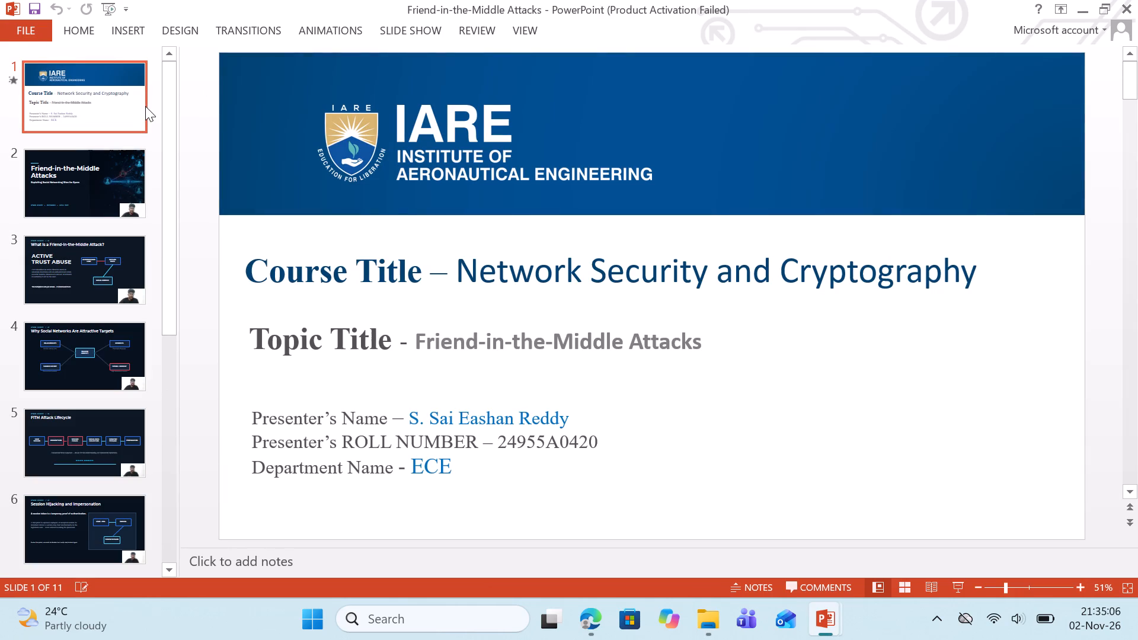
click(122, 103)
key(ctrl+c)
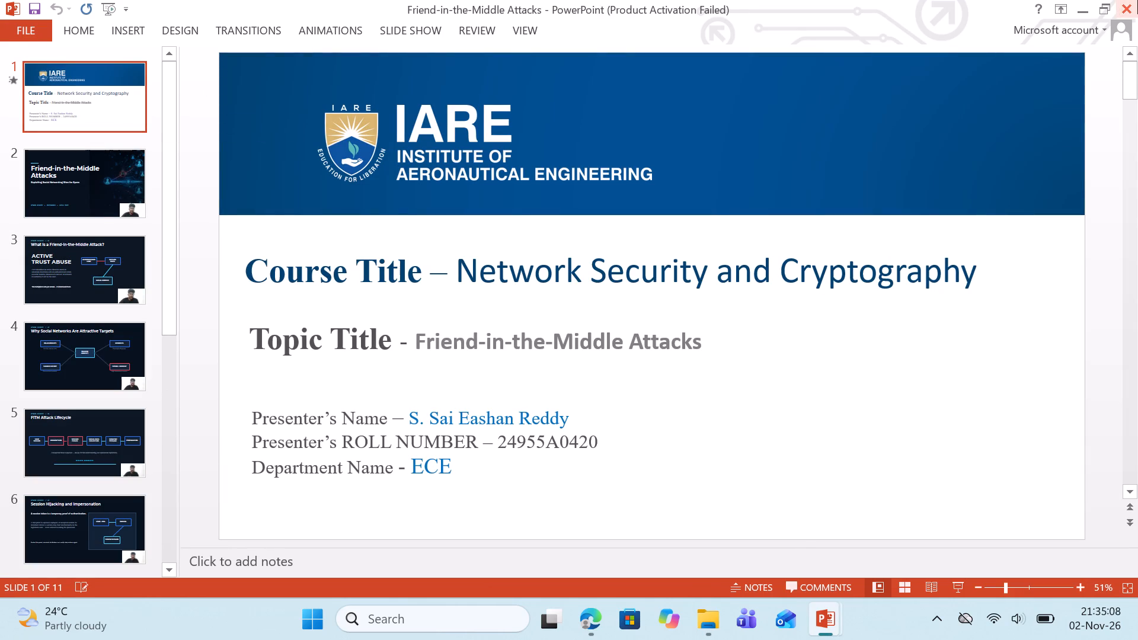
click(1137, 0)
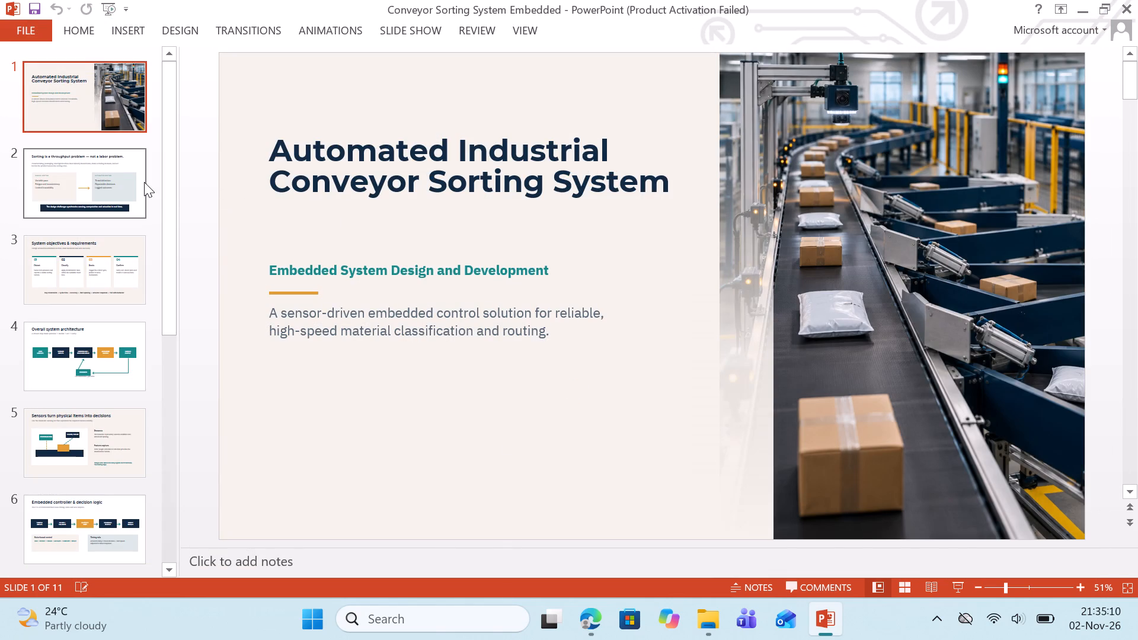
Paste the copied IARE title slide into the conveyor sorting presentation and move it ahead of the first slide.
key(ctrl+v)
drag(107, 194, 96, 142)
drag(95, 120, 97, 102)
drag(108, 84, 127, 158)
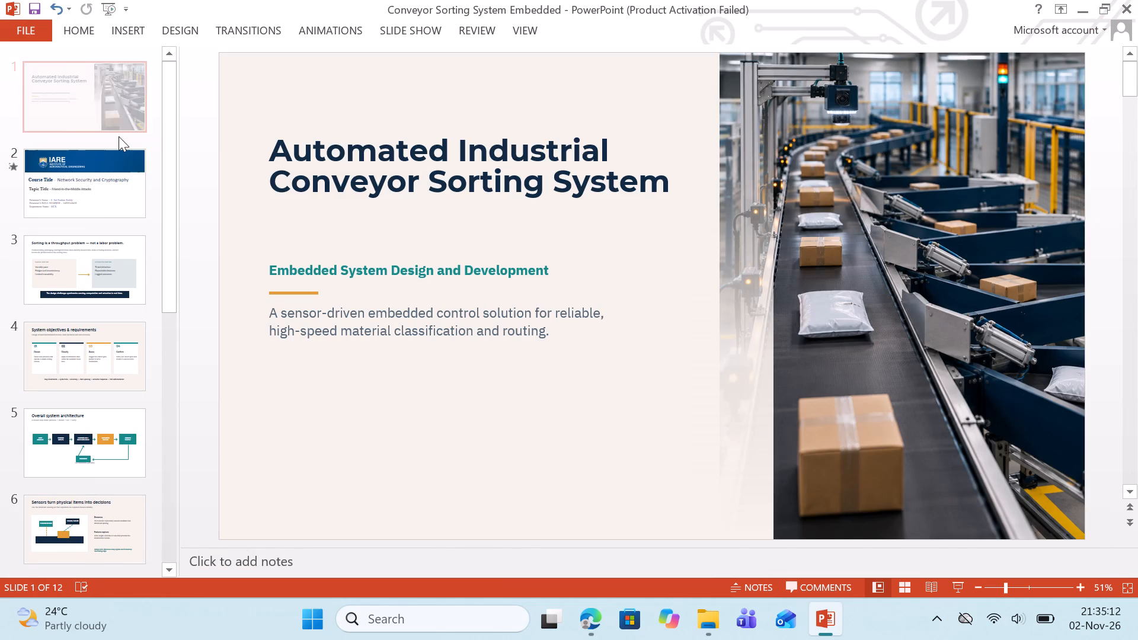
drag(108, 222, 104, 190)
drag(80, 187, 83, 81)
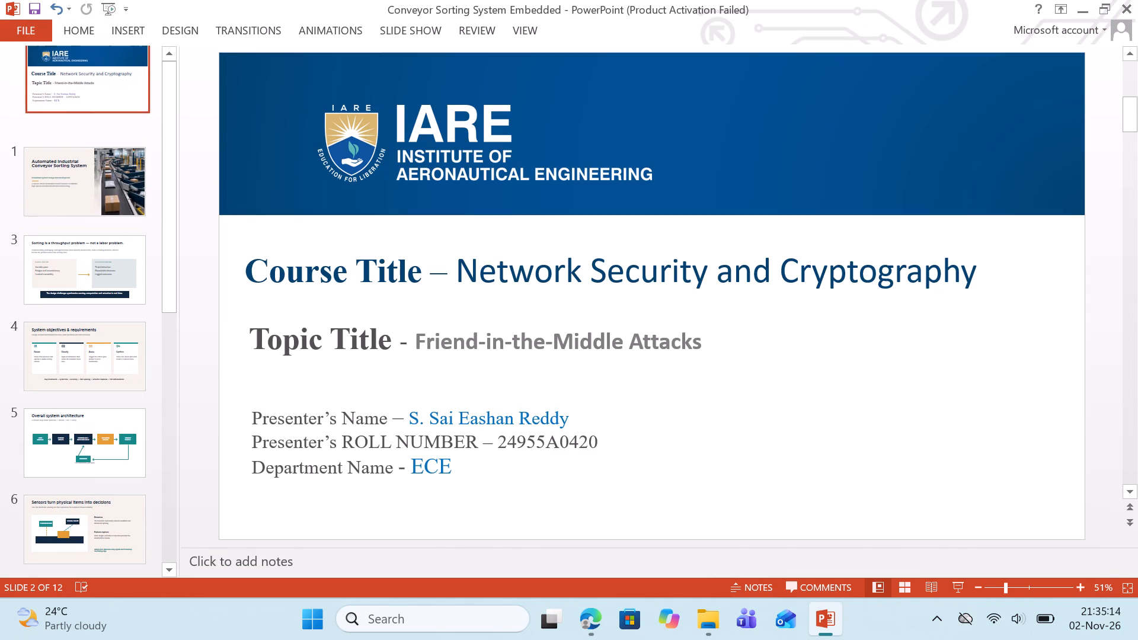
drag(83, 81, 97, 135)
Replace the course title on slide 1 with "Embedded System Design an Development", checking the wording against slide 2.
click(503, 274)
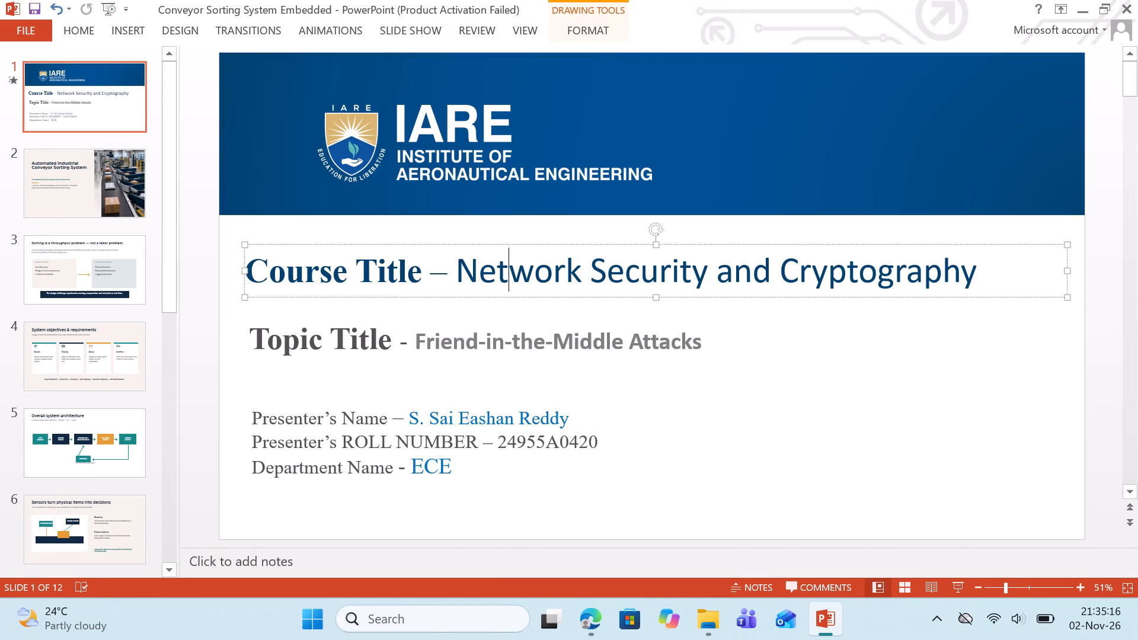
drag(980, 262, 520, 285)
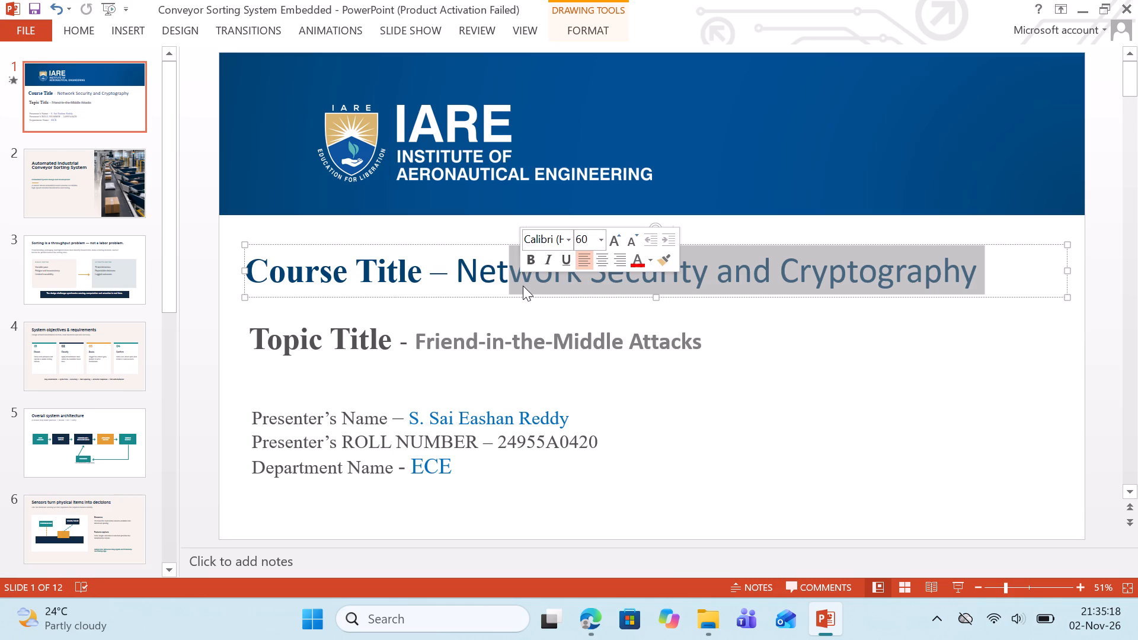
key(BackSpace)
key(BackSpace)
key(BackSpace)
text(Embedded)
key(space)
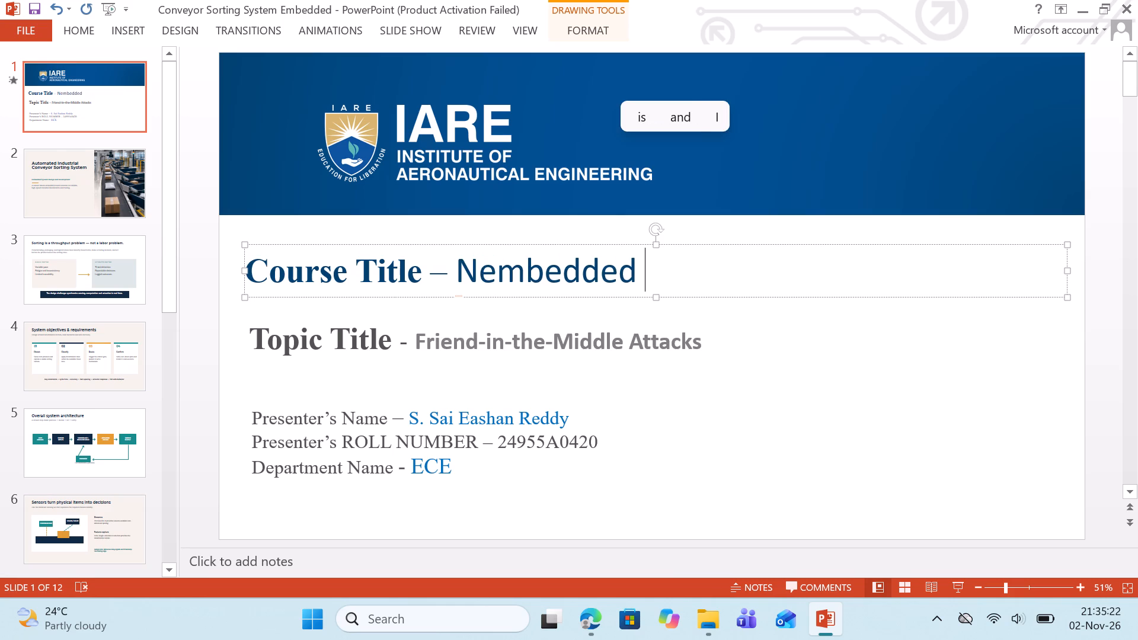
text(System Design an Development)
key(space)
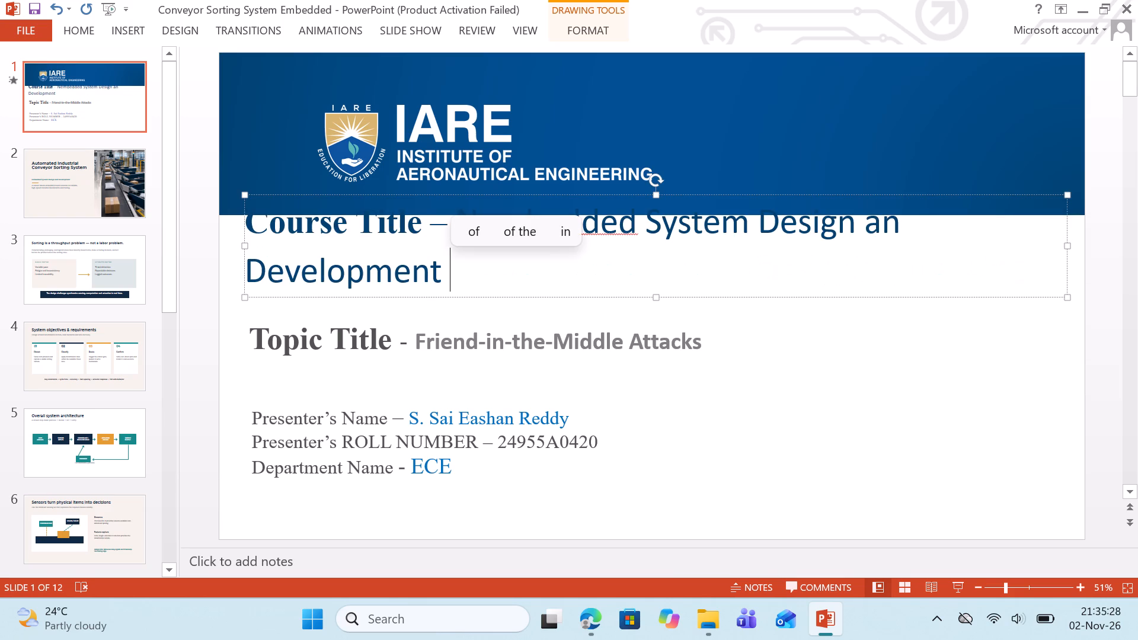
click(57, 181)
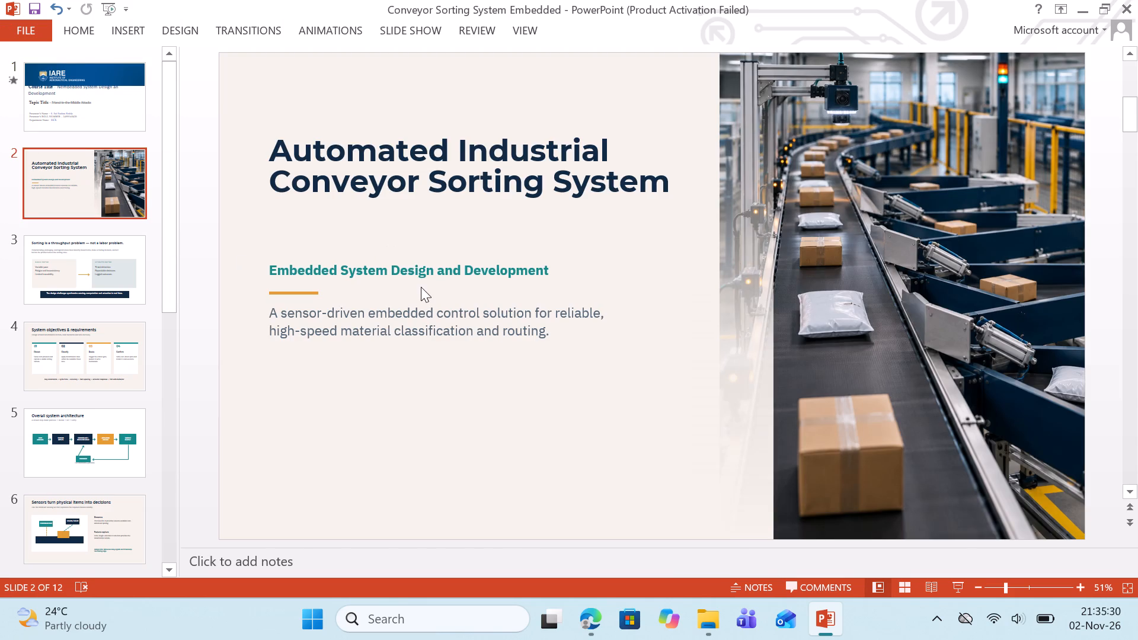
click(112, 94)
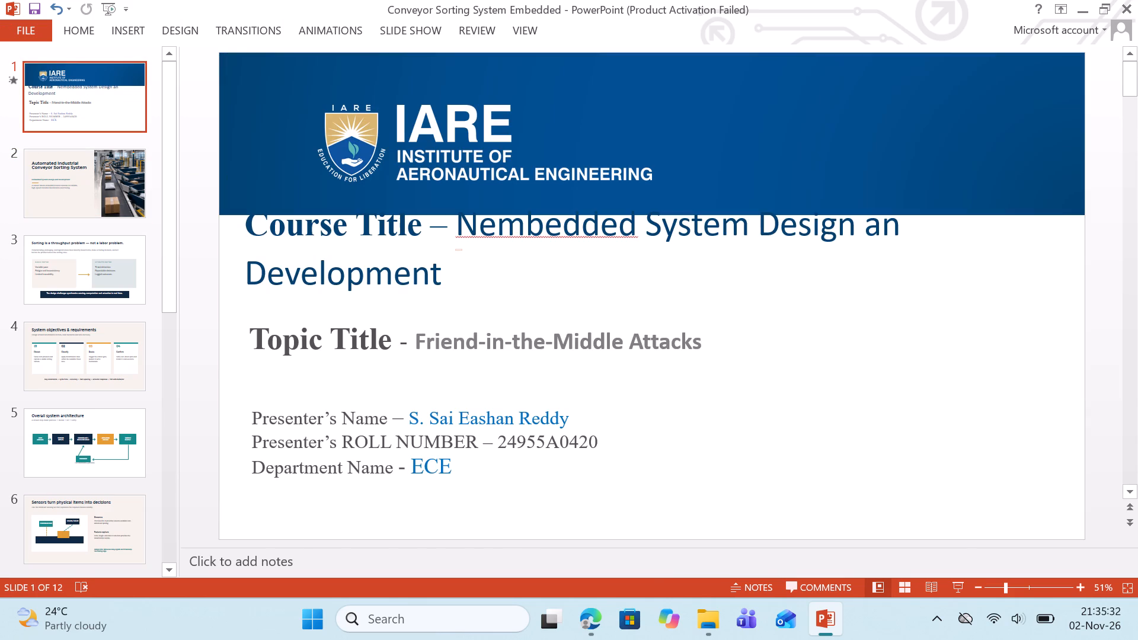
click(499, 217)
key(BackSpace)
key(BackSpace)
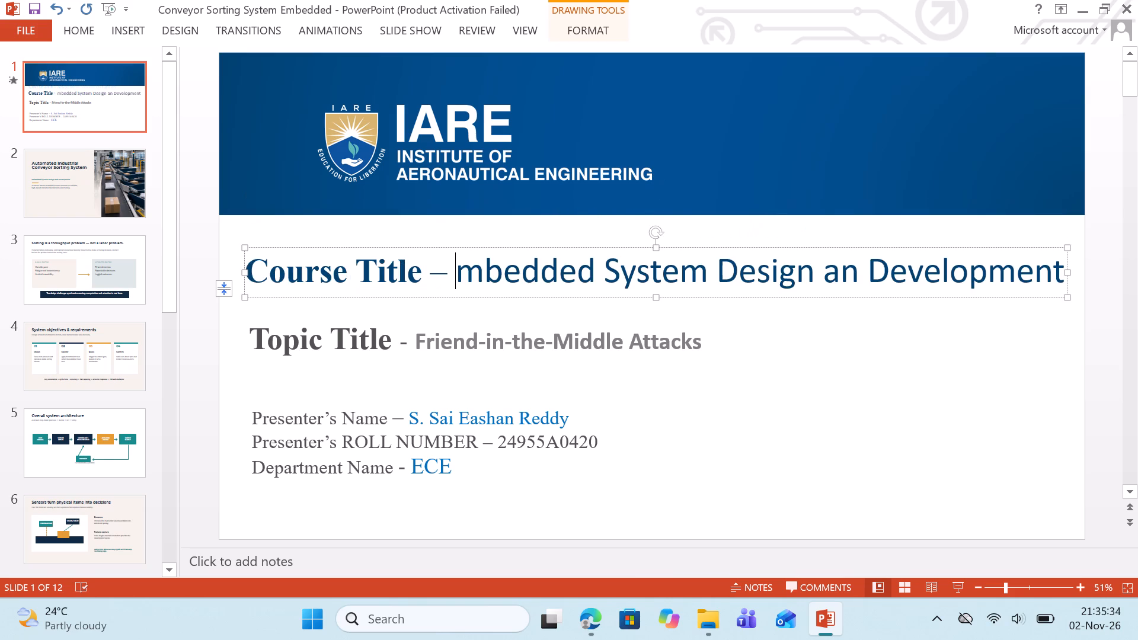
key(shift+e)
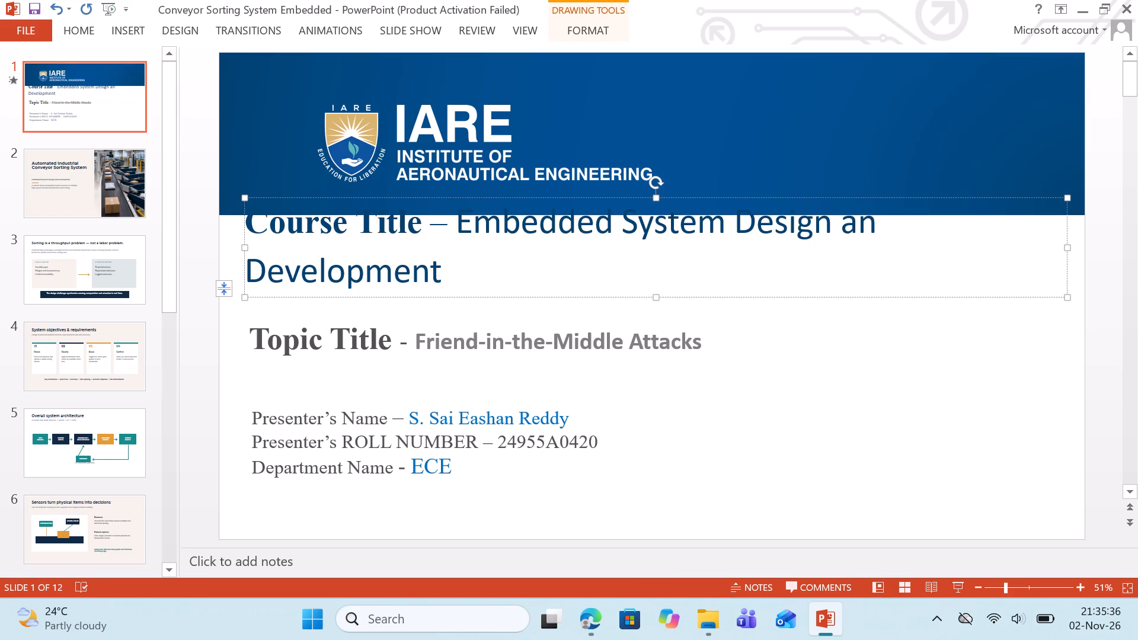
Reduce the font size of the course name on slide 1 by one step so the course title fits on one line.
drag(483, 268, 462, 224)
click(98, 35)
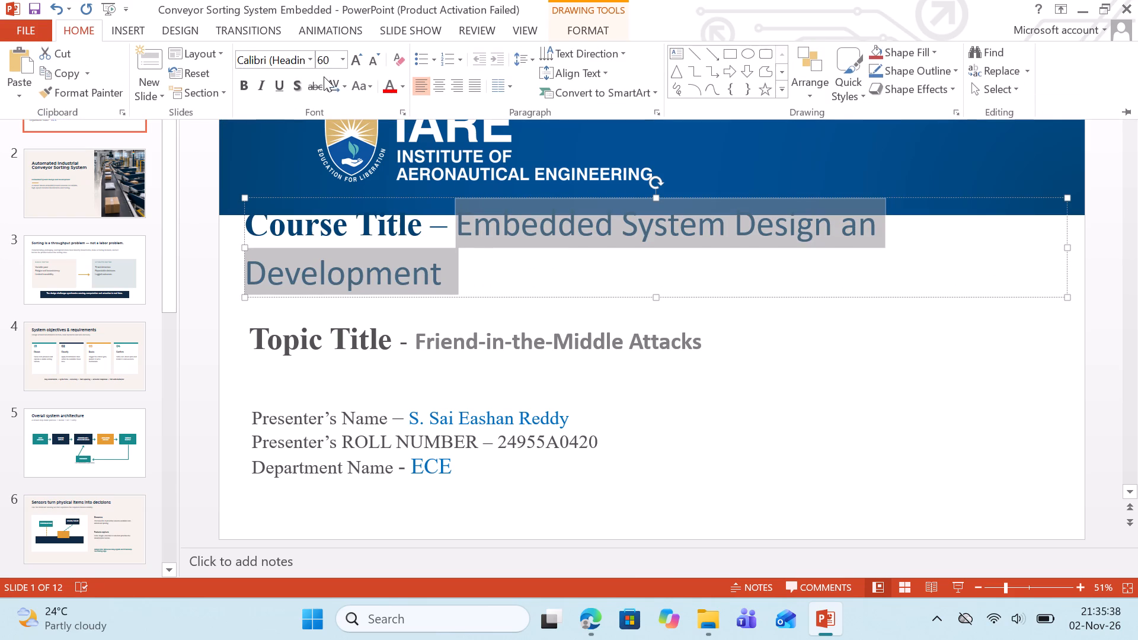
click(378, 68)
click(847, 340)
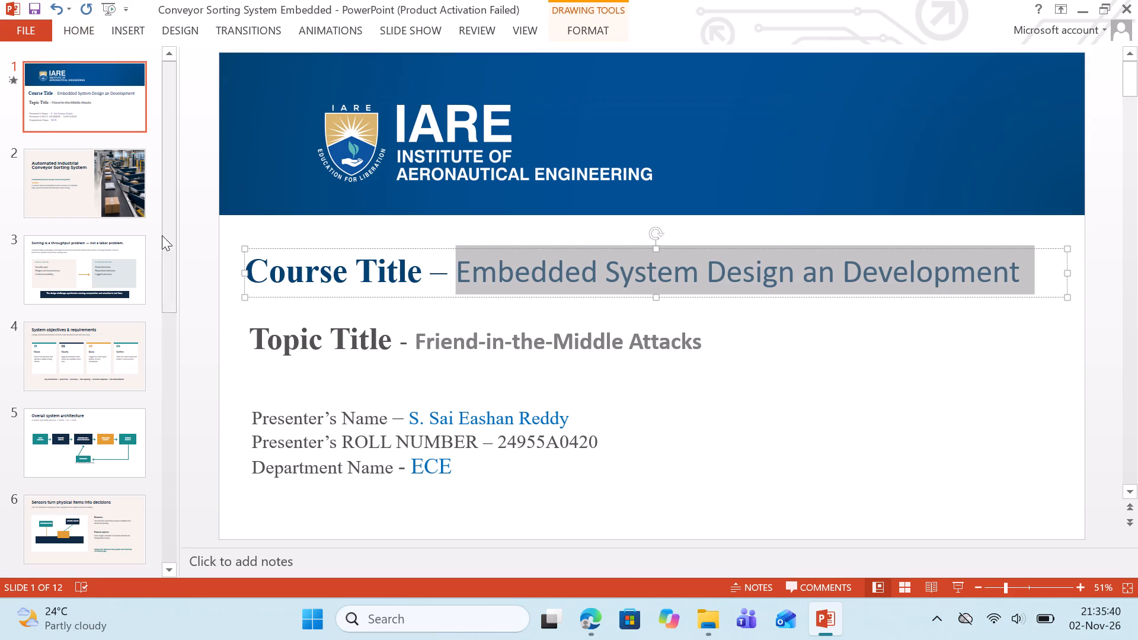
Replace "-in-the-Middle Attacks" in slide 1's topic title with "Automated Industrial Conveyor Sorting System", checking the wording on slide 2.
click(97, 172)
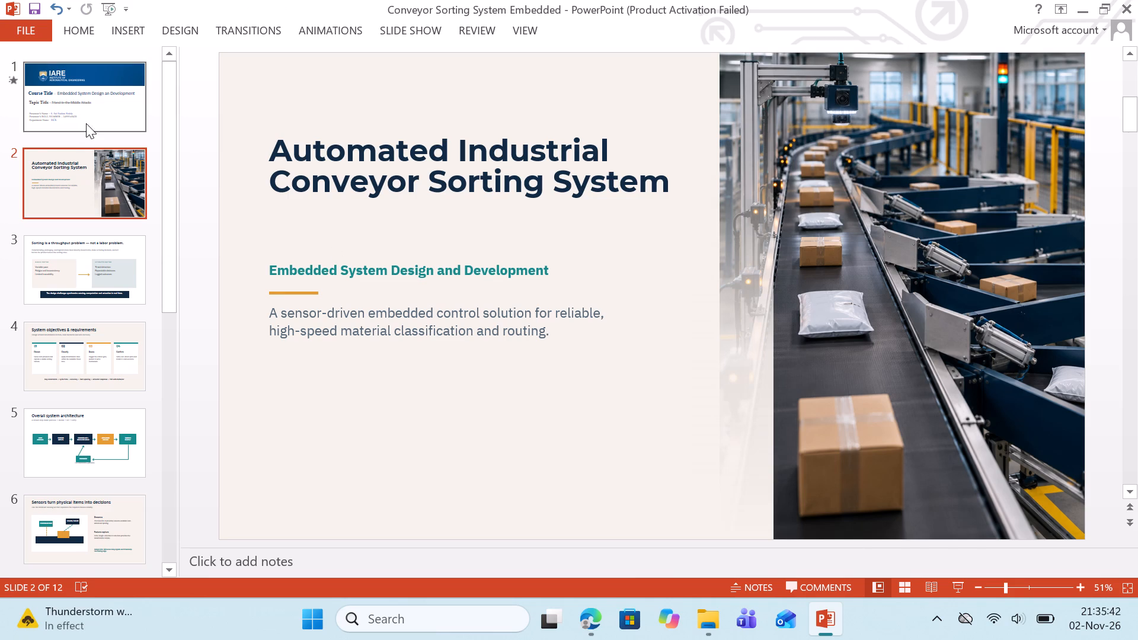
click(89, 113)
click(673, 322)
drag(699, 340, 484, 345)
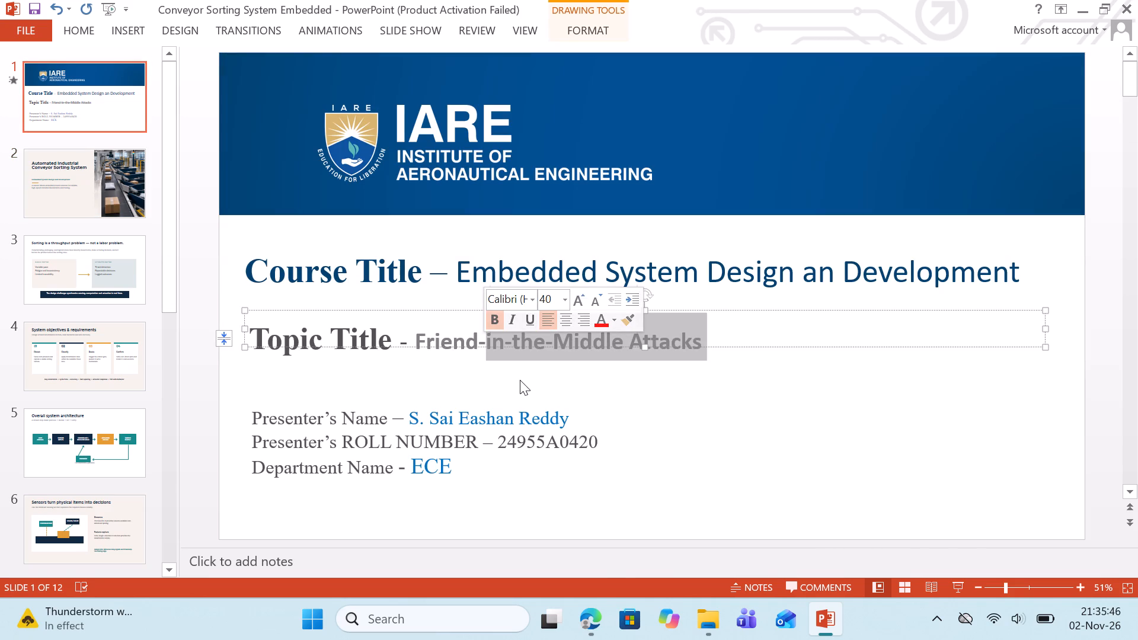
key(BackSpace)
key(BackSpace)
key(space)
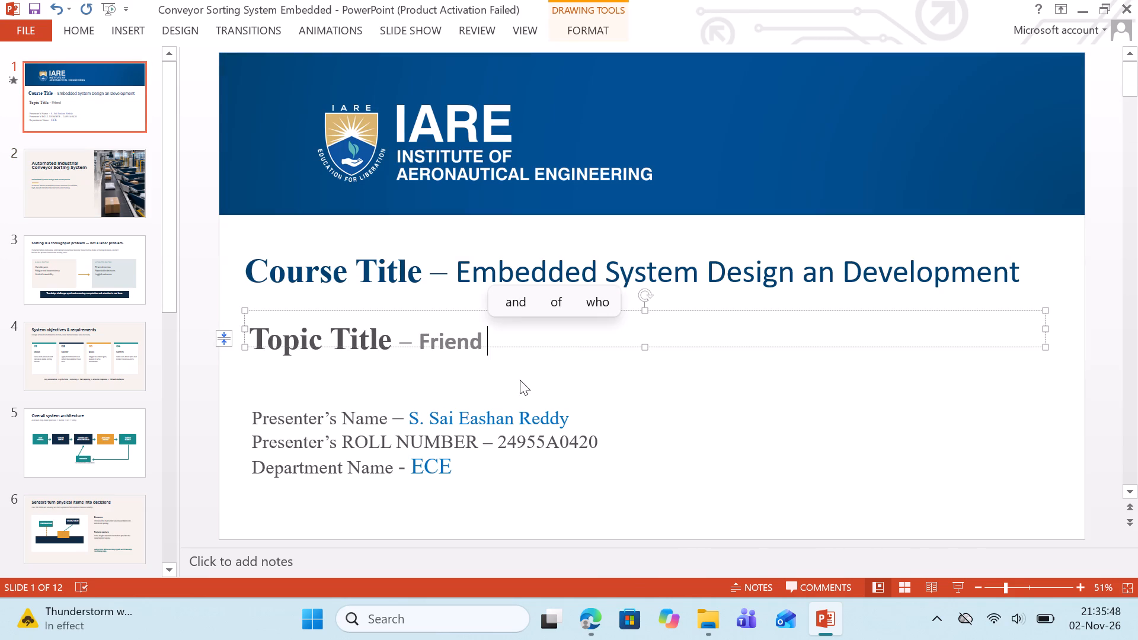
text(Automated Industrial Conveyor)
key(space)
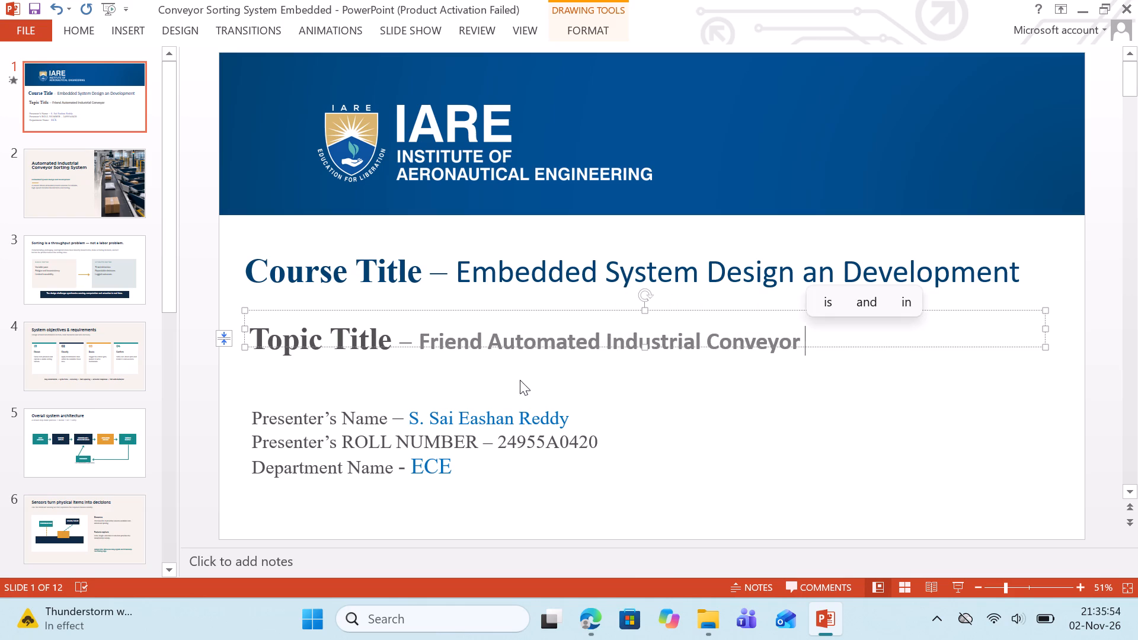
text(Sorting System)
key(space)
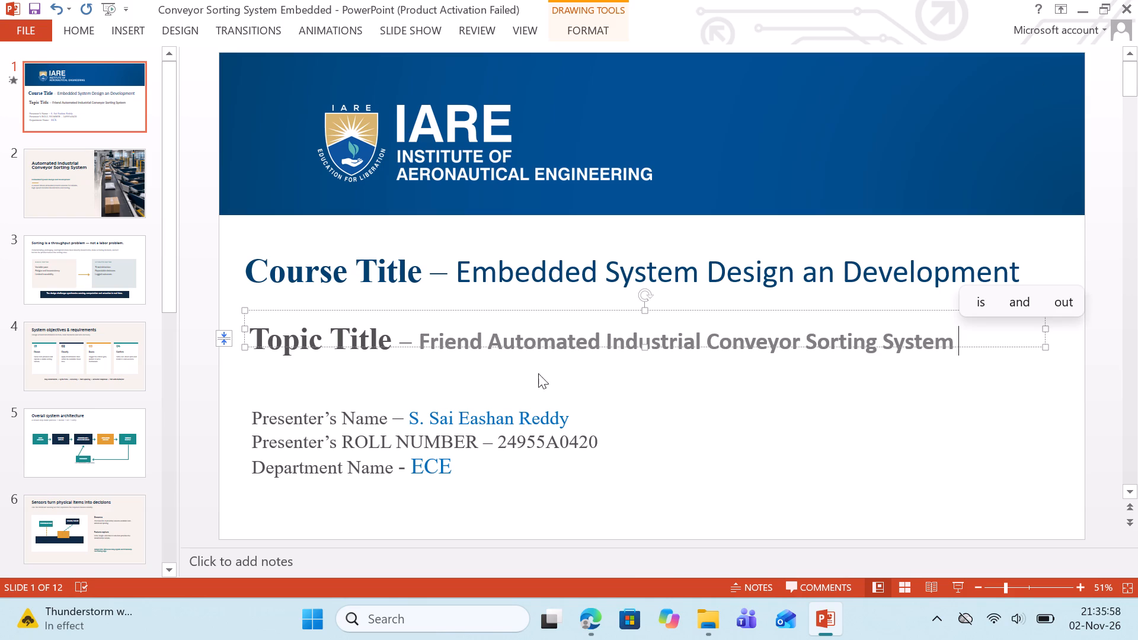
Delete the leftover word "Friend" in front of "Automated" in the topic title.
click(495, 332)
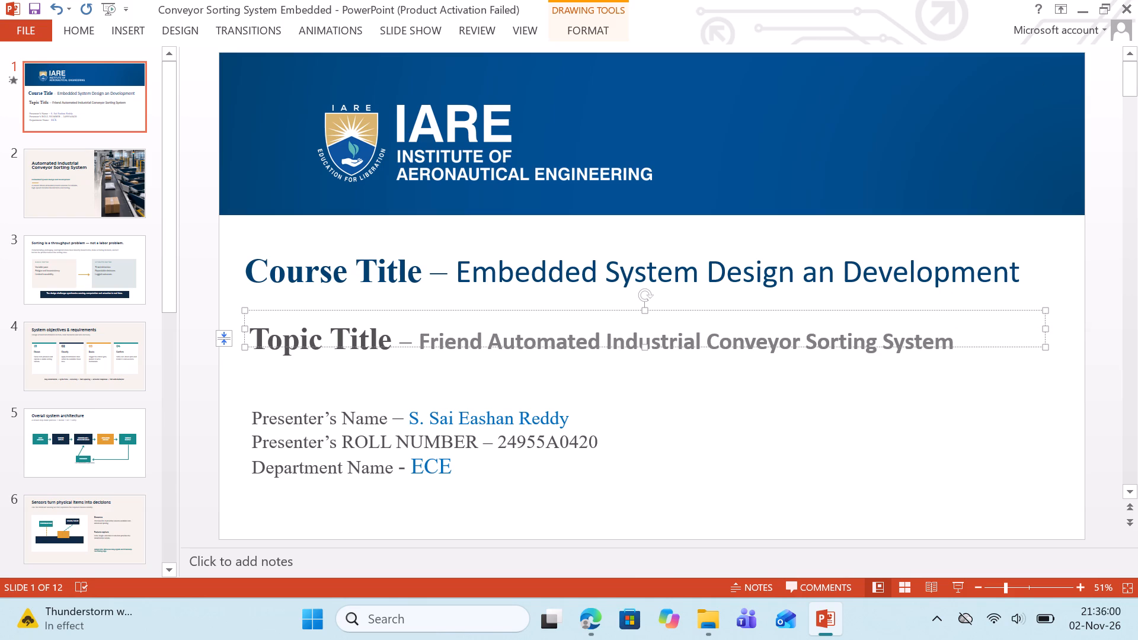
key(BackSpace)
key(BackSpace)
key(BackSpace)
key(BackSpace)
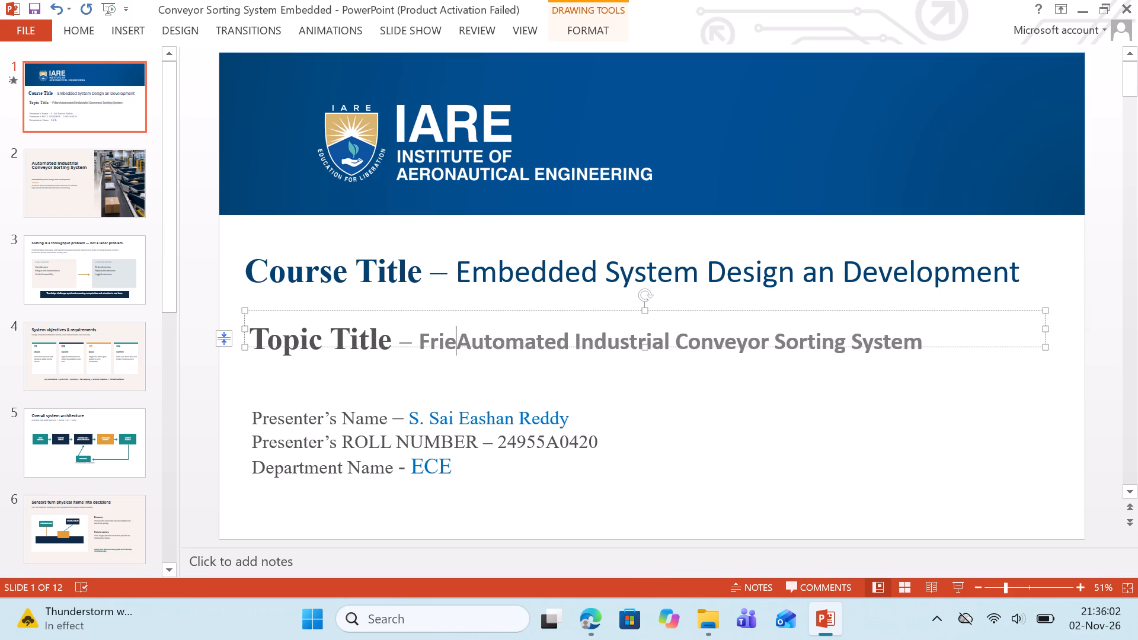
key(BackSpace)
key(BackSpace)
key(BackSpace)
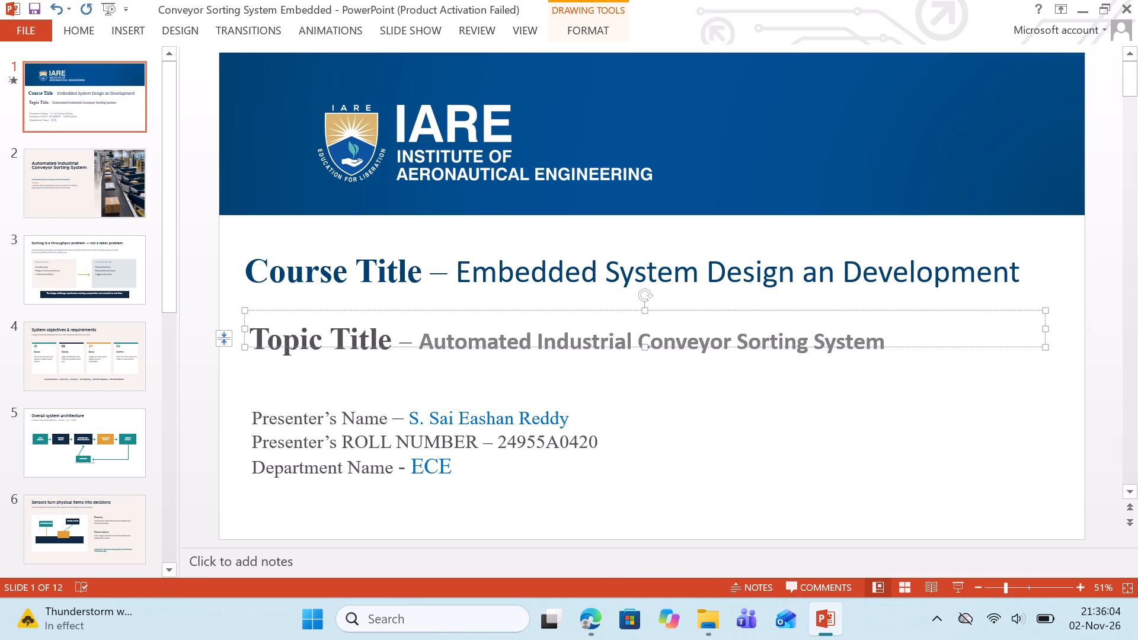
Save the Conveyor Sorting System Embedded presentation, accepting the notice about fonts that cannot be saved.
key(ctrl+s)
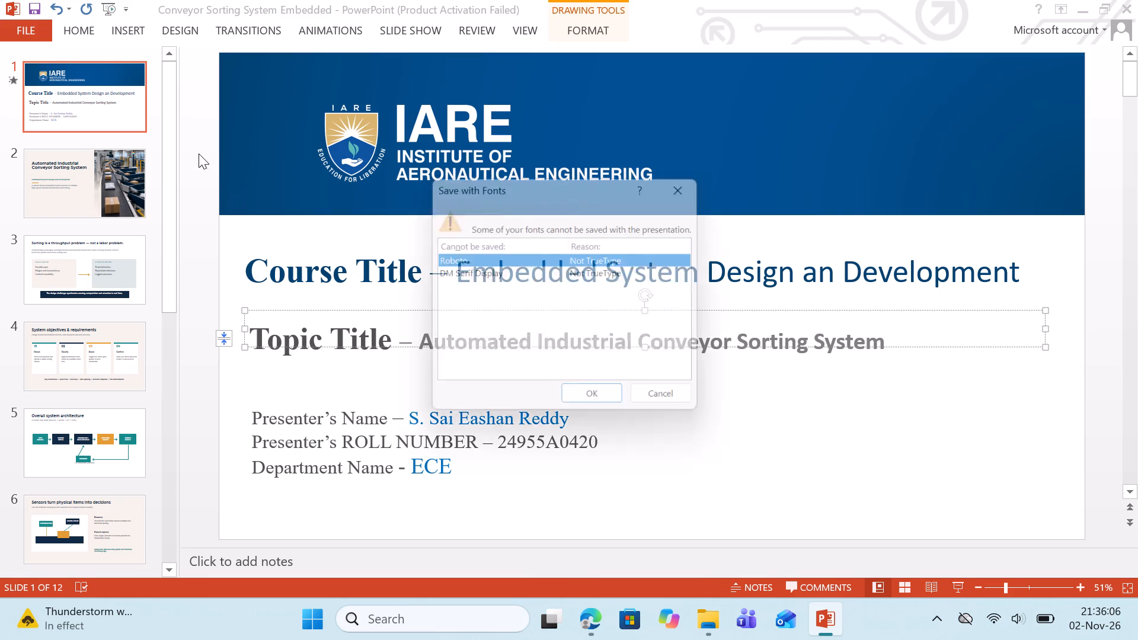
click(614, 402)
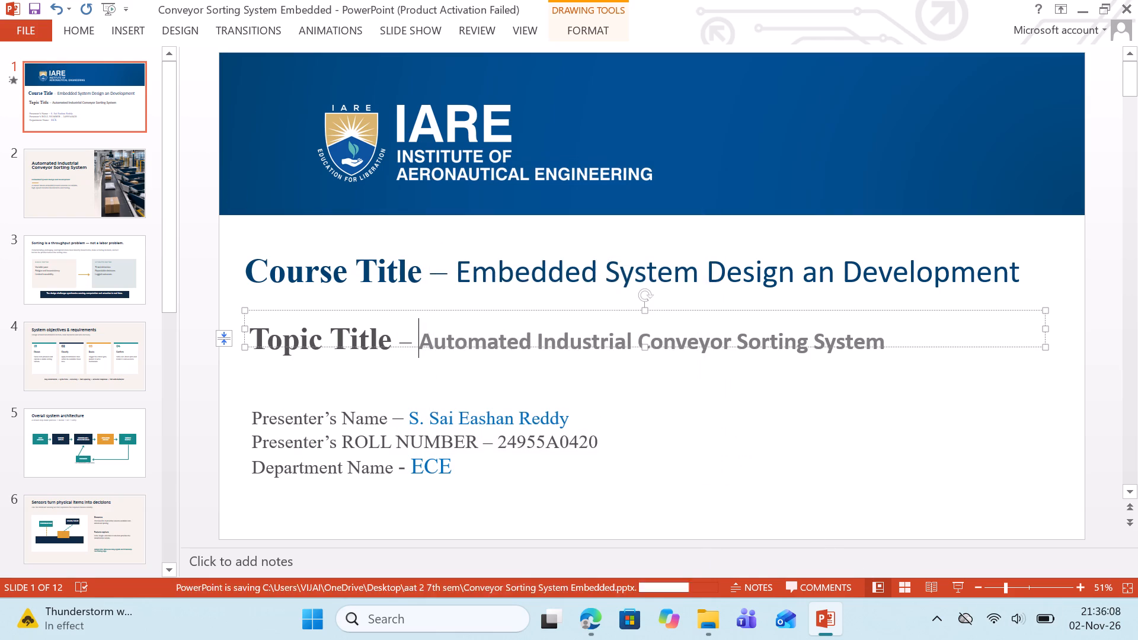
Start inserting a video from this PC on slide 2, Automated Industrial Conveyor Sorting System.
click(91, 181)
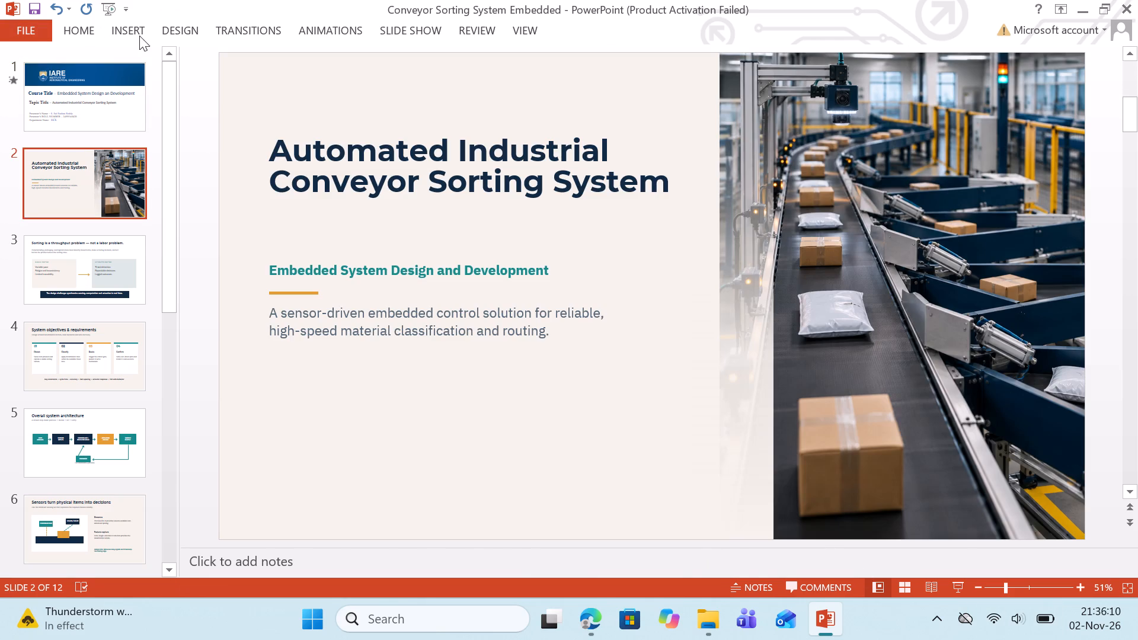
click(140, 36)
click(948, 91)
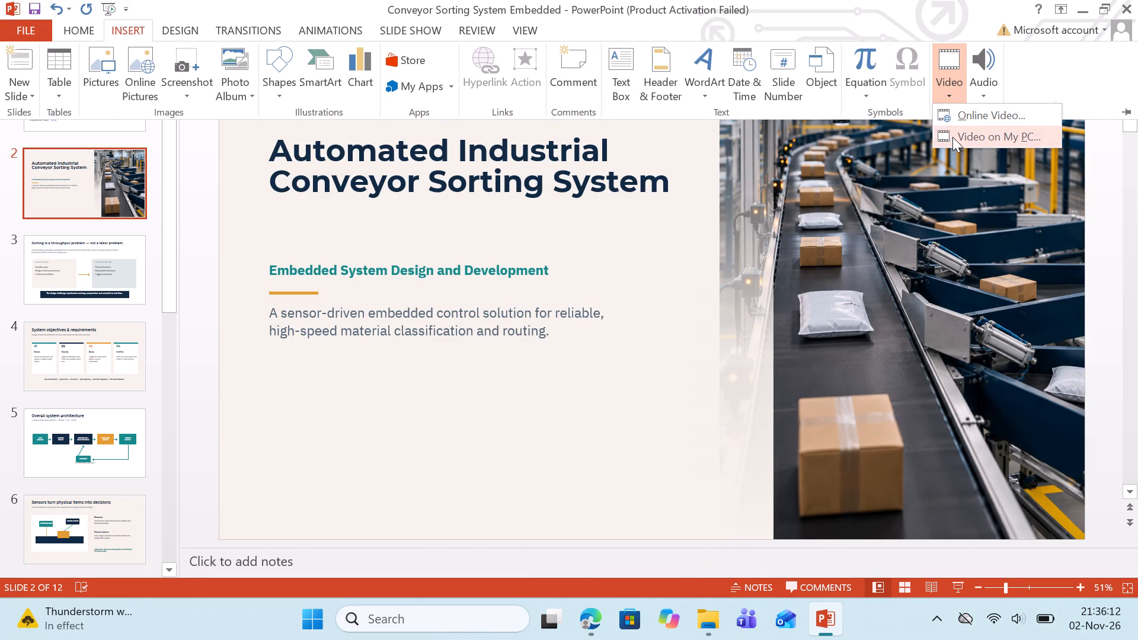
click(970, 146)
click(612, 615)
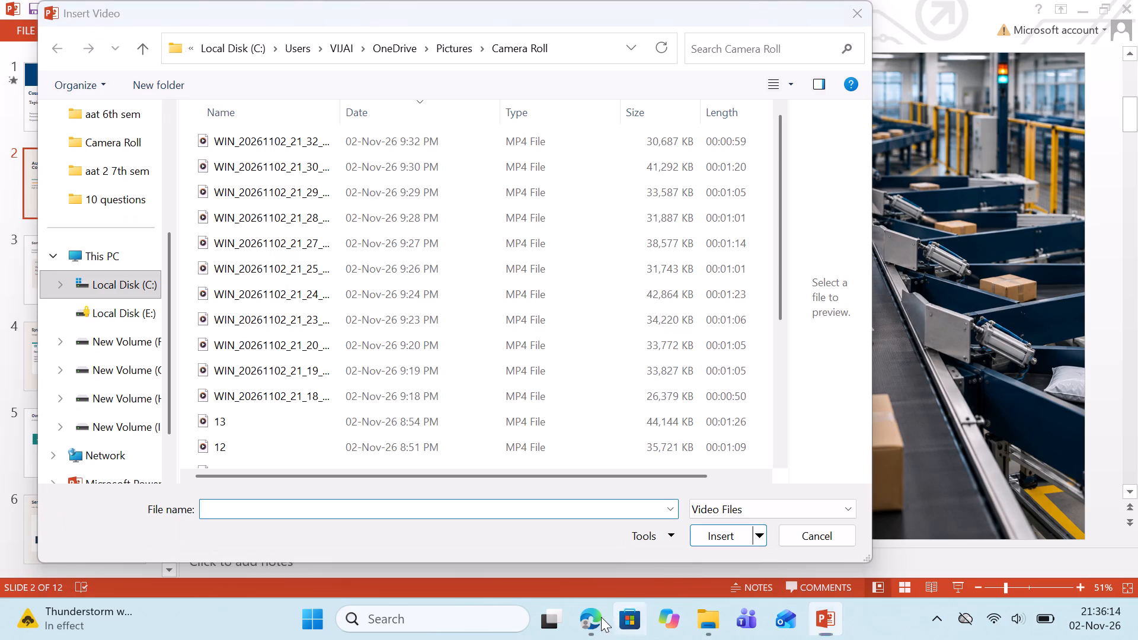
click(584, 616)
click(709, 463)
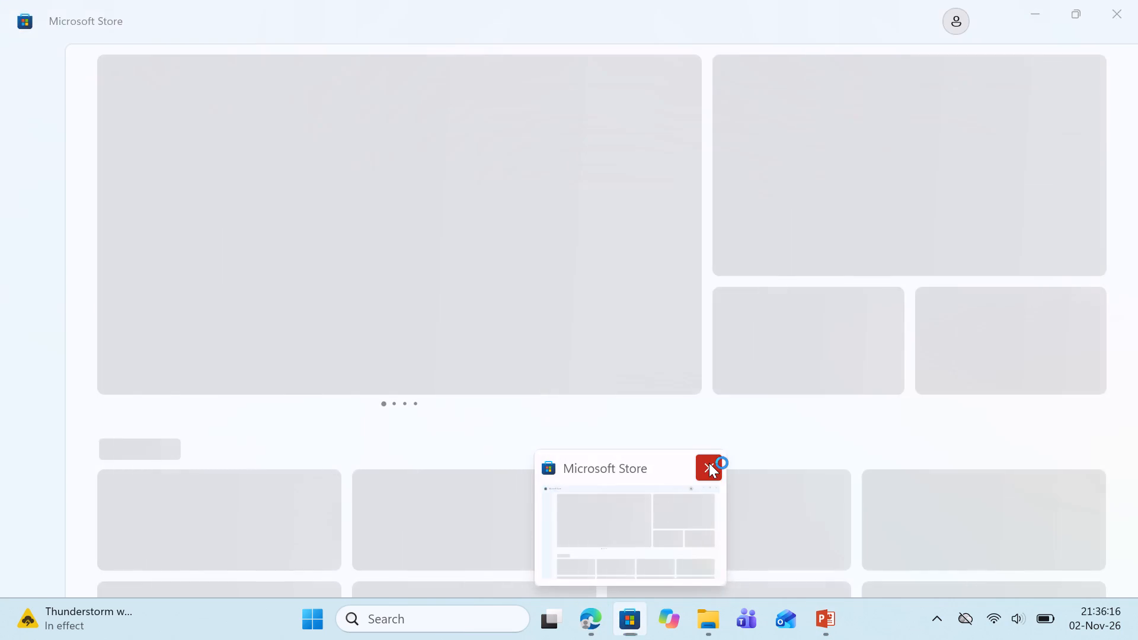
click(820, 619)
Delete the old clips 2, 3, 4, 5 and 6 from the Camera Roll folder.
scroll(426, 315, down, 3)
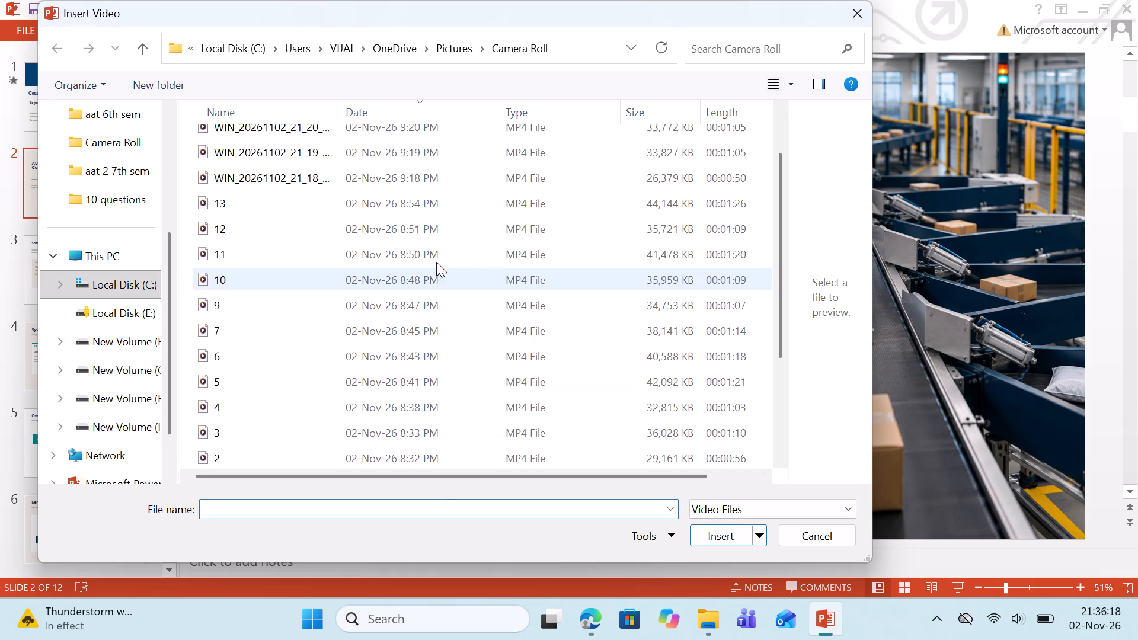
scroll(436, 262, down, 8)
click(441, 459)
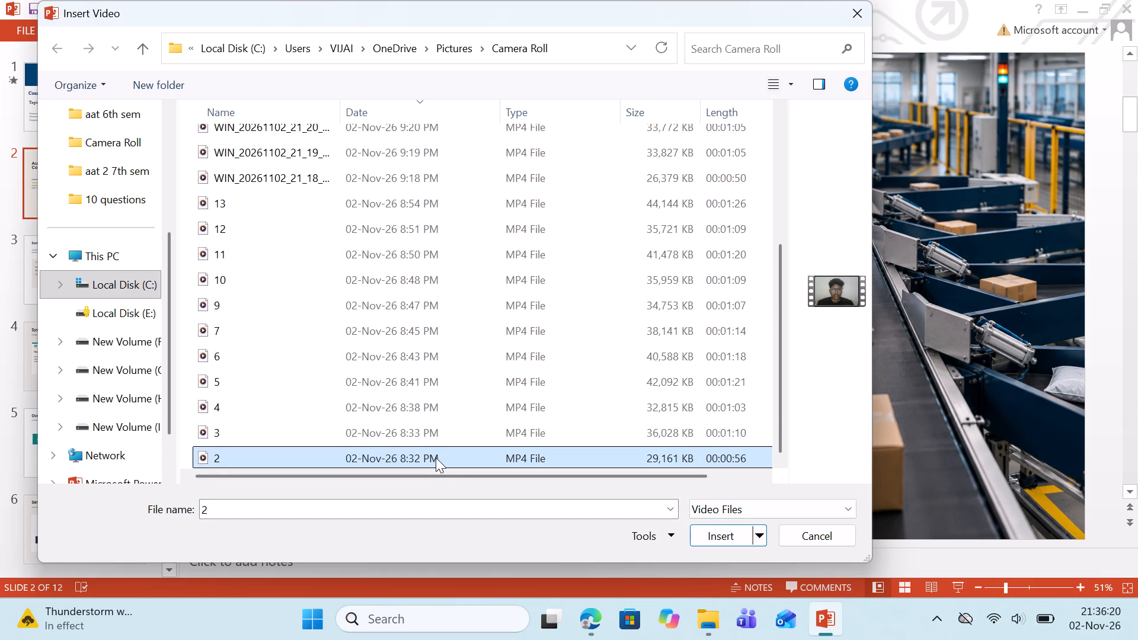
key(Delete)
click(436, 457)
key(Delete)
click(436, 457)
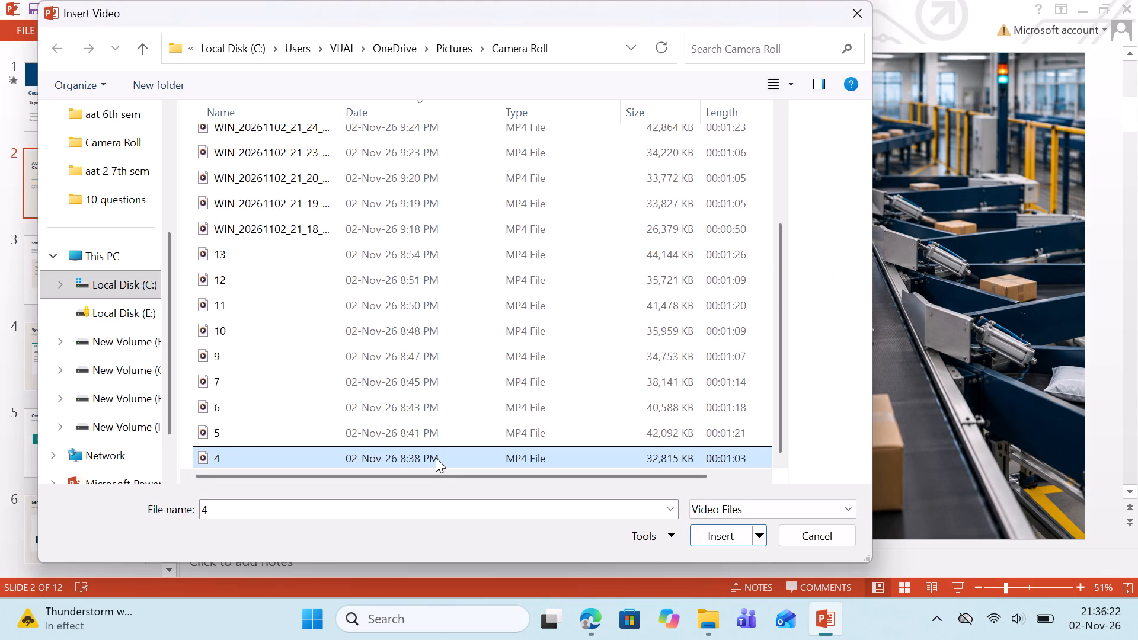
key(Delete)
click(436, 457)
key(Delete)
click(436, 457)
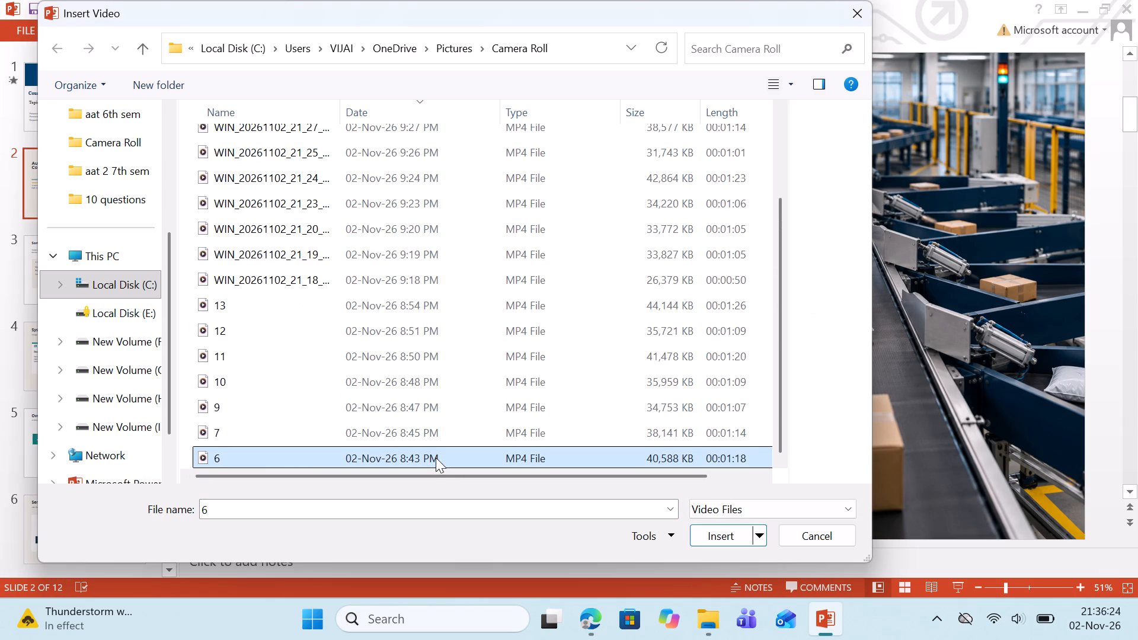
key(Delete)
Delete the remaining old clips 7, 9, 10, 11, 12 and 13 from the Camera Roll folder.
click(436, 457)
key(Delete)
click(436, 457)
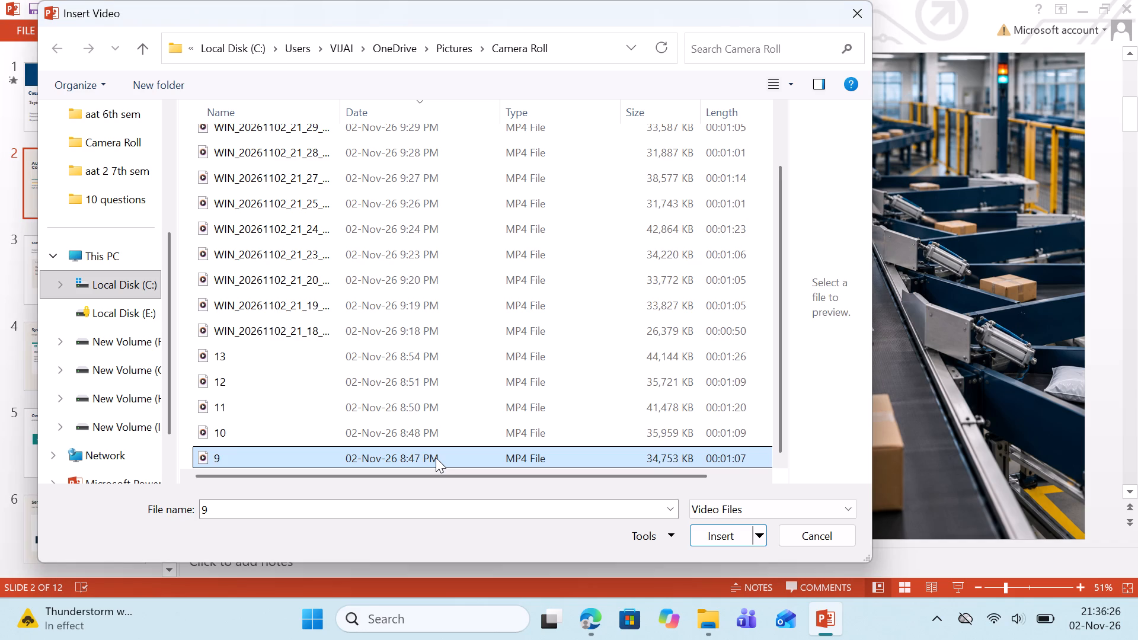
key(Delete)
click(436, 457)
key(Delete)
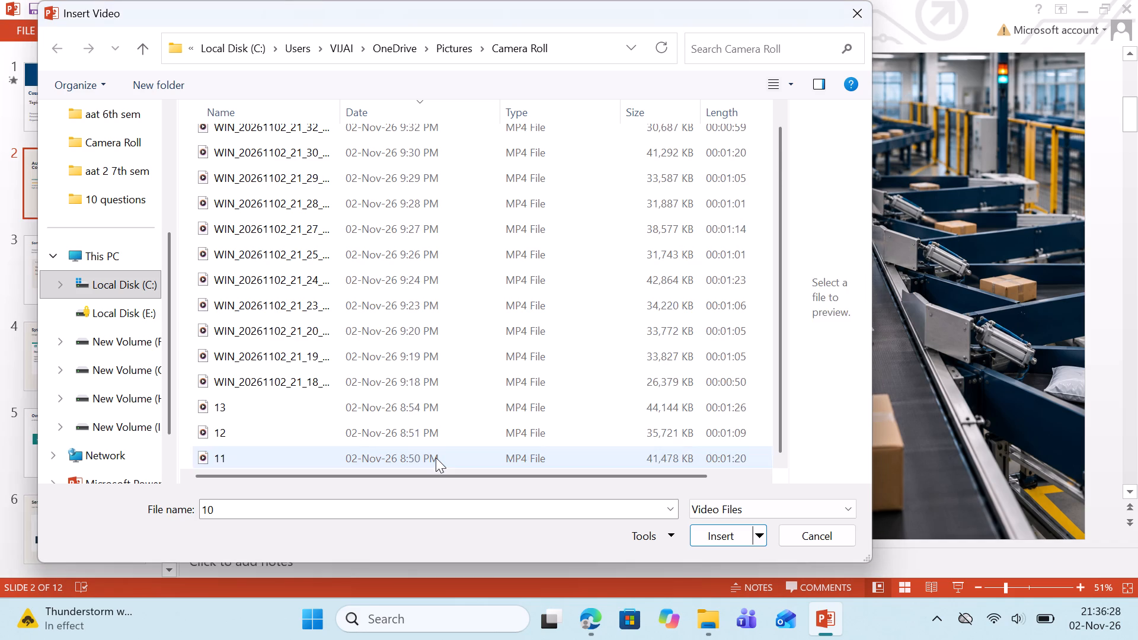
click(436, 457)
key(Delete)
click(436, 457)
click(433, 452)
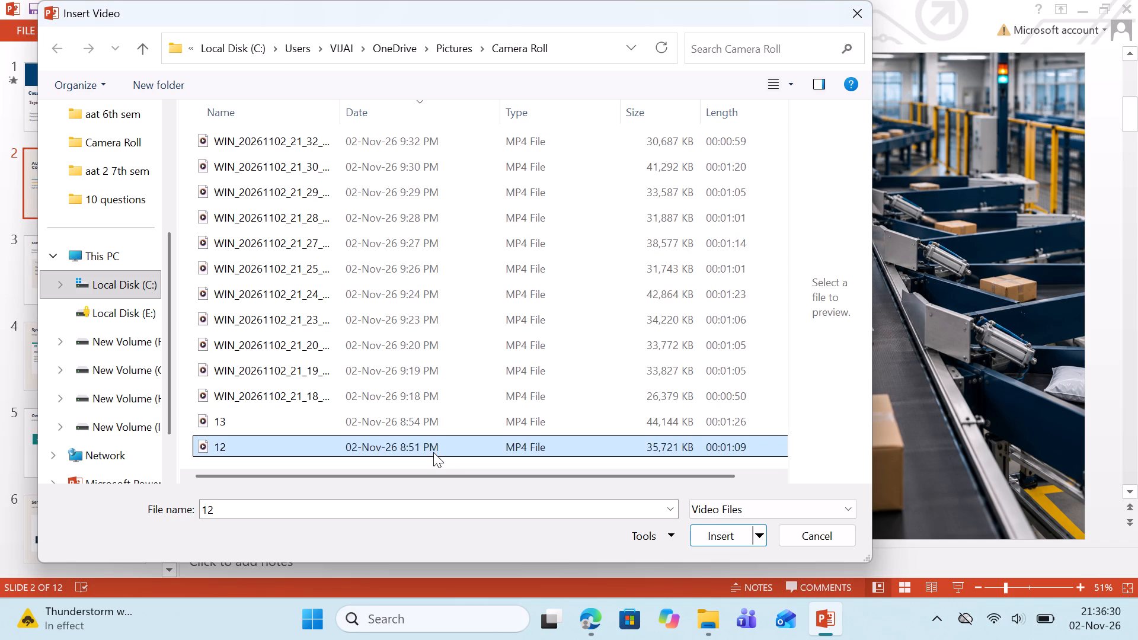
key(Delete)
click(413, 415)
key(Delete)
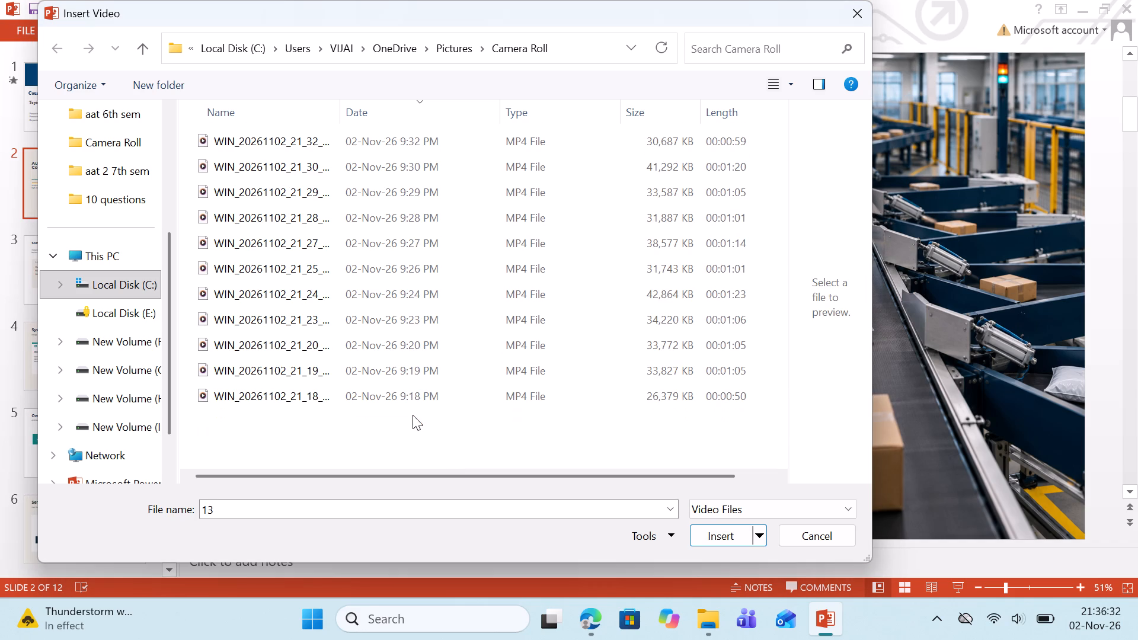
Rename the four earliest new recordings, from 9:18, 9:19, 9:20 and 9:23 PM, as 2, 3, 4 and 5.
click(434, 402)
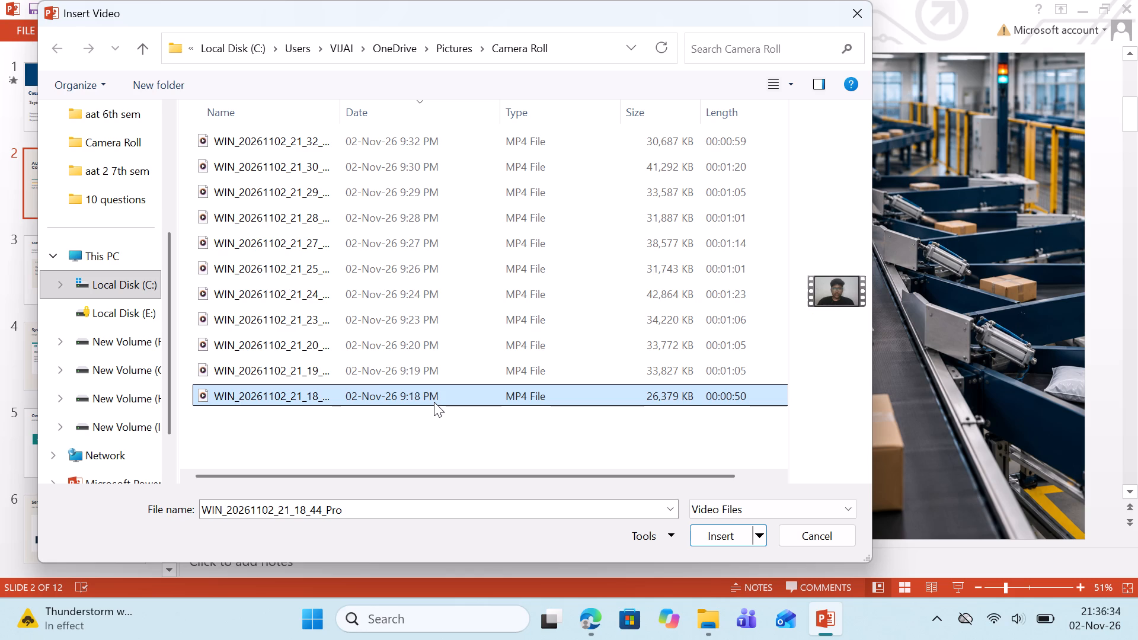
key(F2)
key(2)
click(387, 361)
key(F2)
key(3)
click(378, 332)
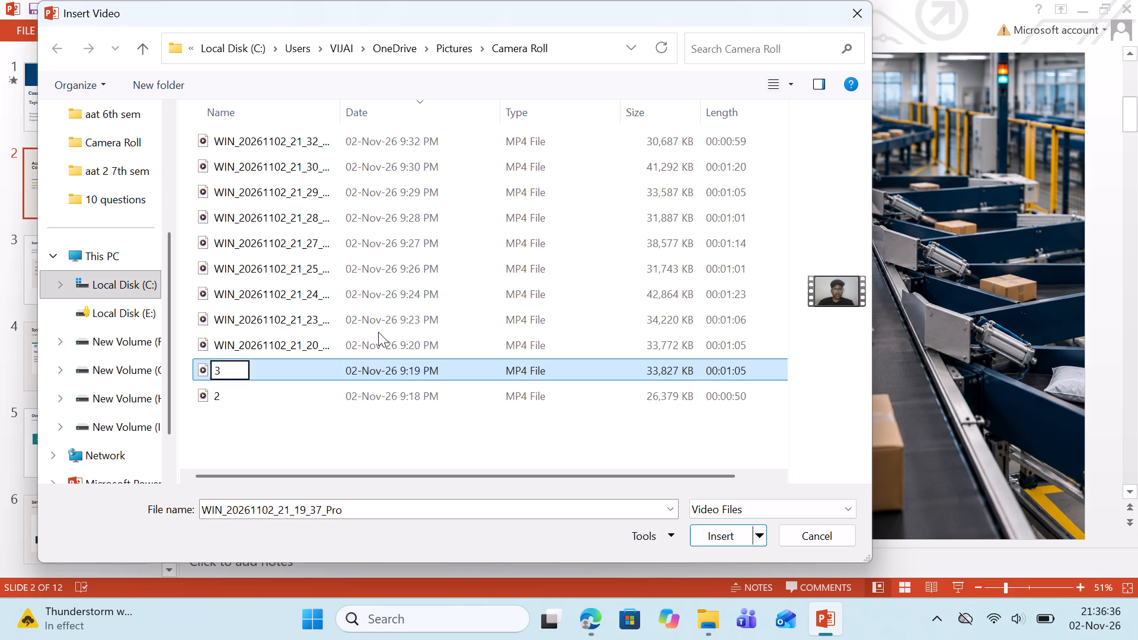
click(381, 350)
key(F2)
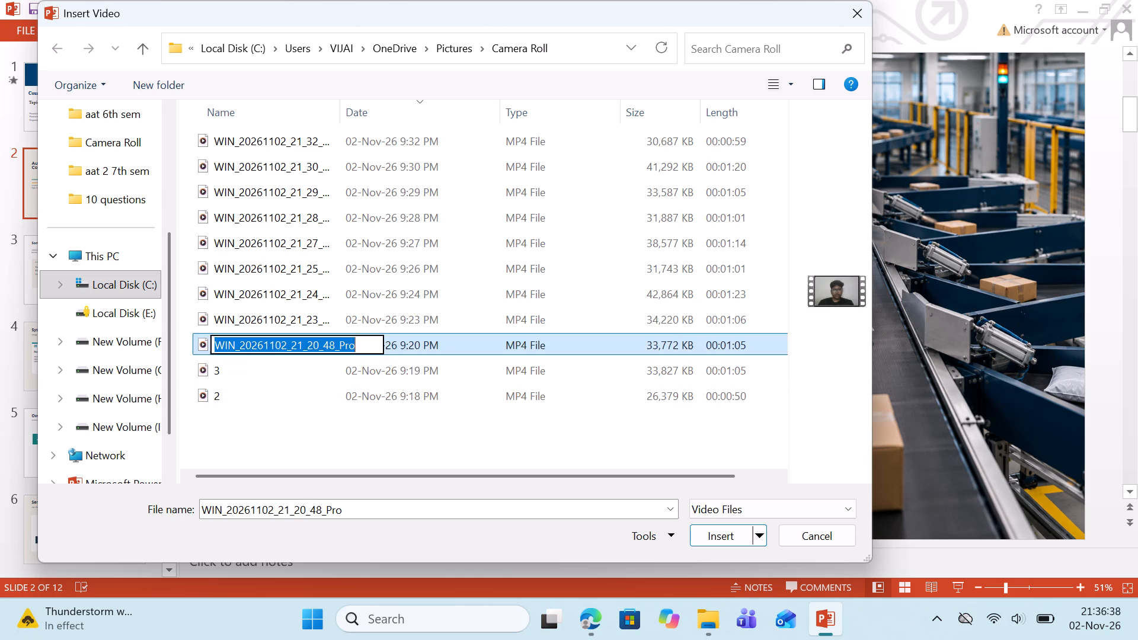
key(4)
click(362, 315)
key(F2)
key(5)
Rename the recordings from 9:24, 9:26, 9:27 and 9:28 PM as 6, 7, 8 and 9.
click(342, 290)
key(F2)
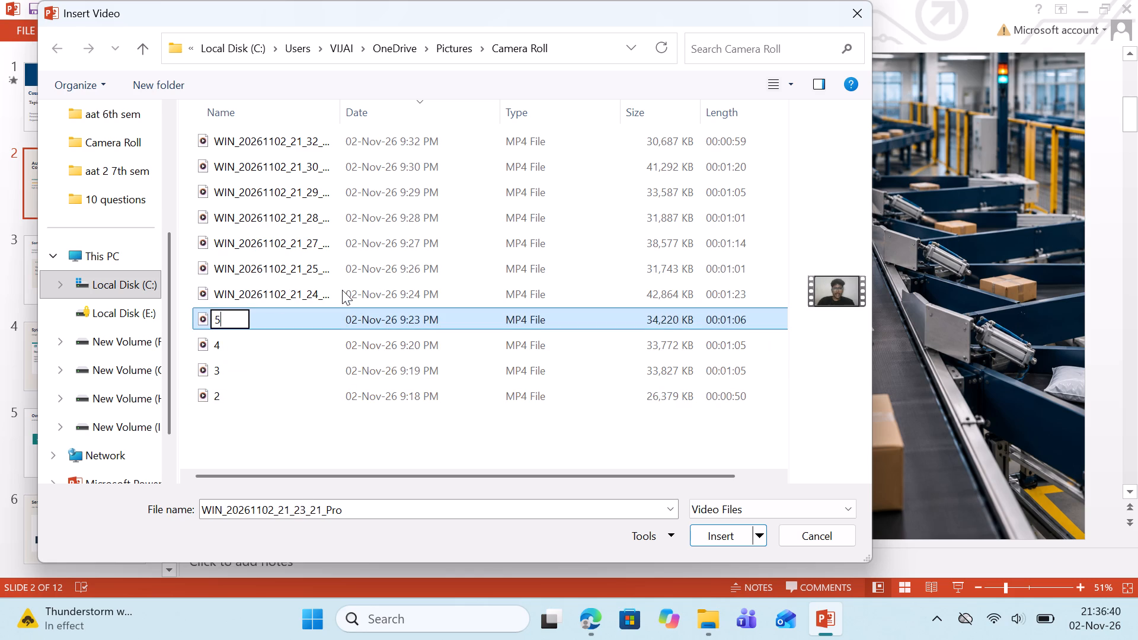
key(6)
click(336, 265)
key(F2)
key(7)
click(330, 243)
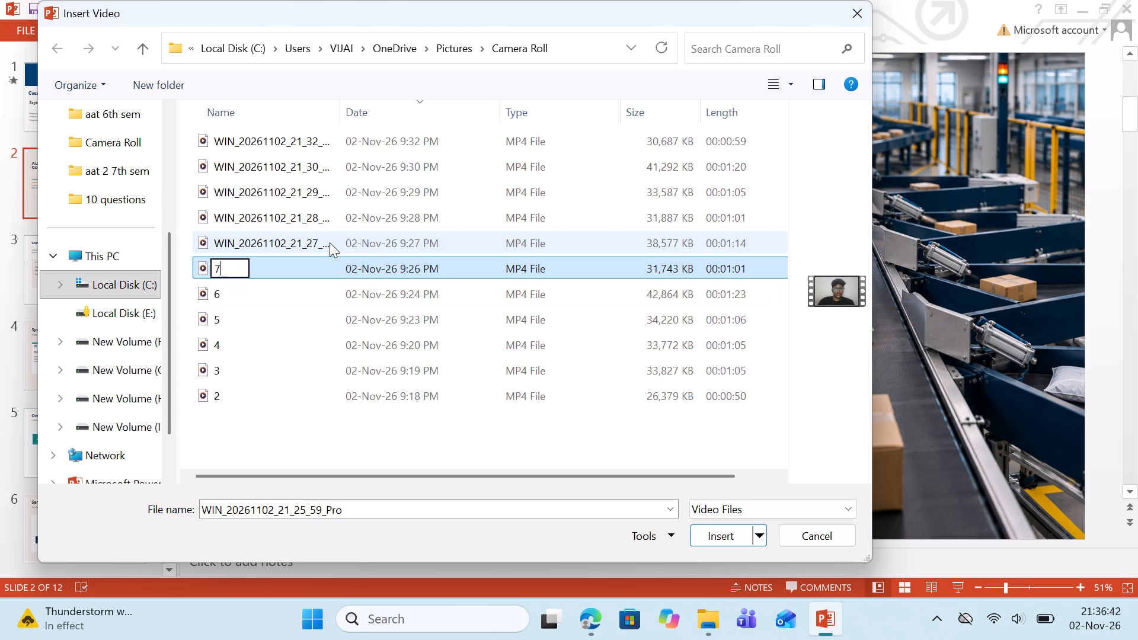
key(F2)
key(8)
click(337, 209)
key(F2)
key(9)
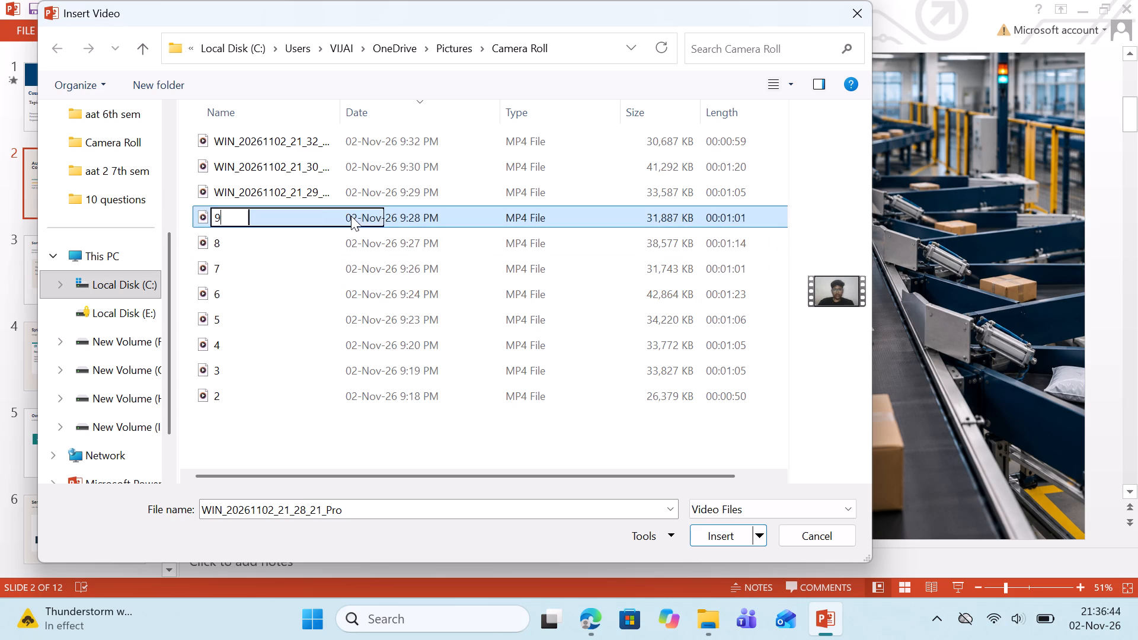
Rename the recordings from 9:29, 9:30 and 9:32 PM as 10, 11 and 12.
click(348, 187)
key(F2)
key(1)
key(0)
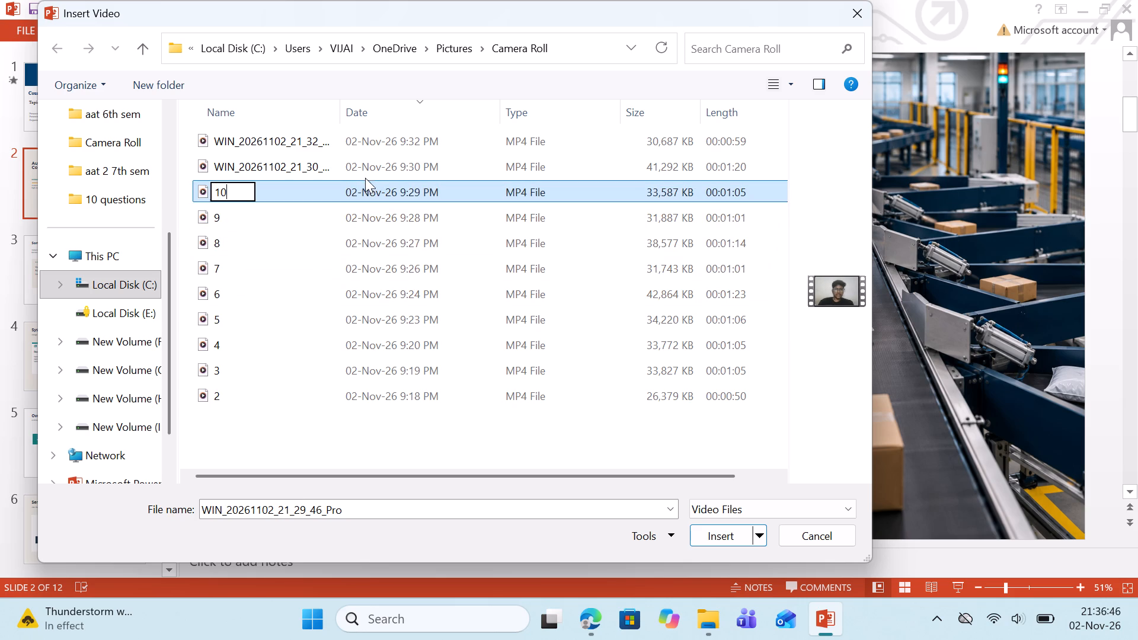
click(355, 165)
key(F2)
key(1)
key(1)
click(333, 142)
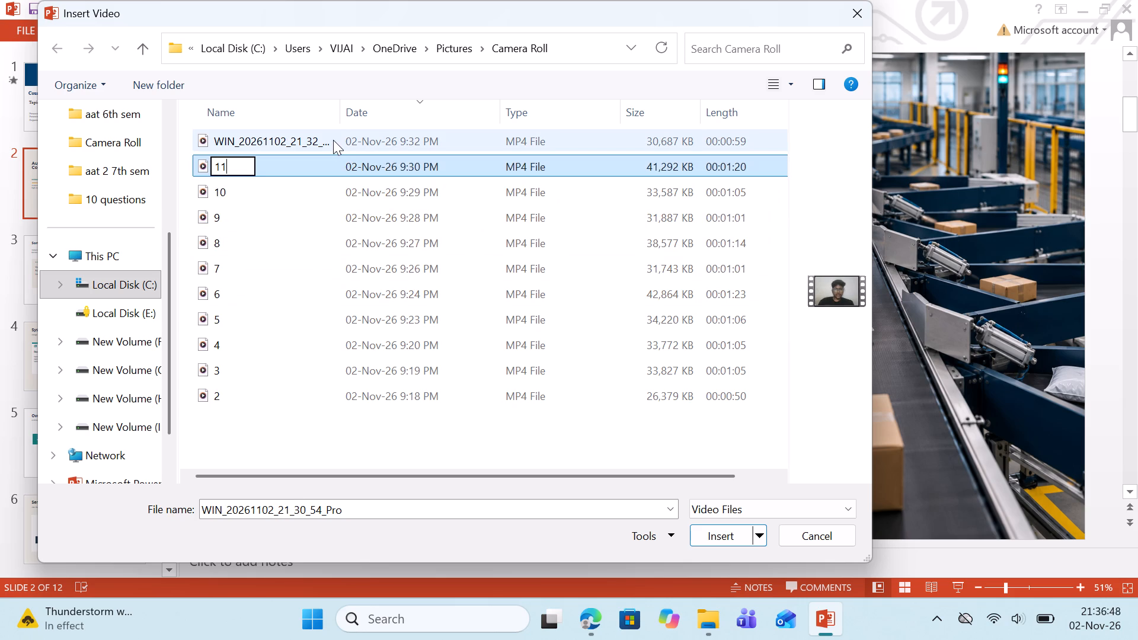
key(F2)
text(12)
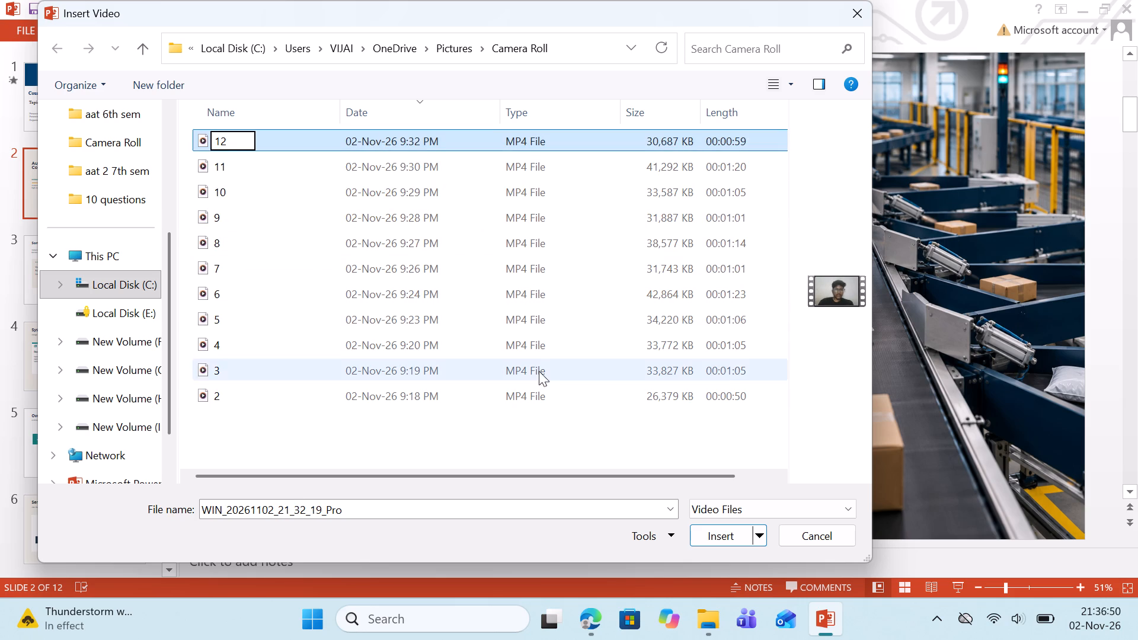
Insert video 2 on slide 2 and shrink it into the slide's bottom-left corner.
click(437, 398)
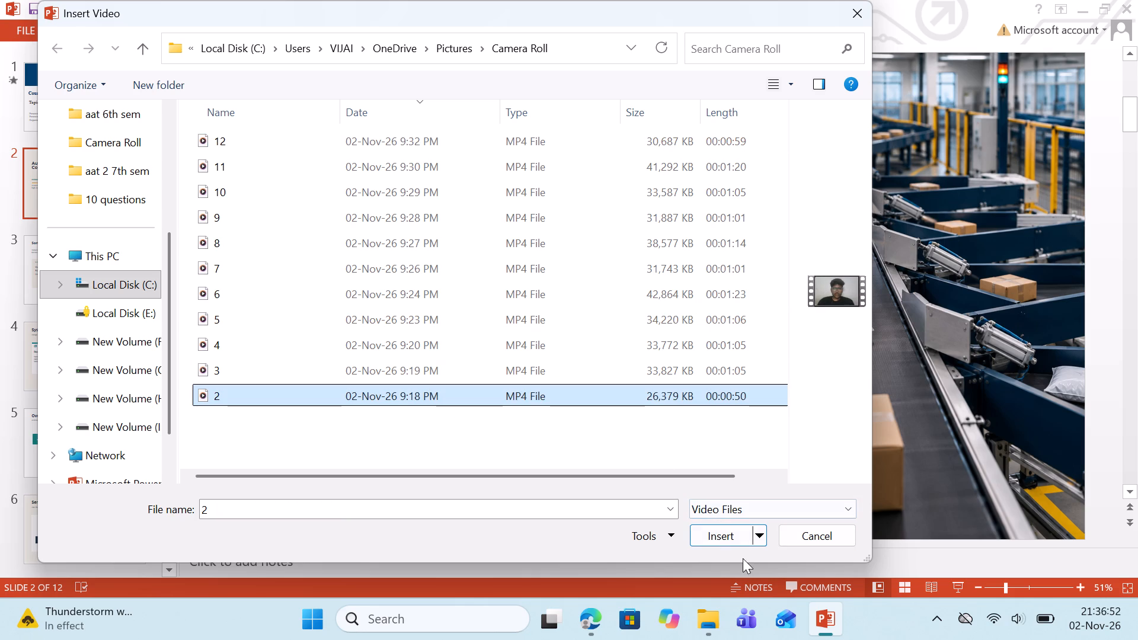
click(729, 535)
click(805, 235)
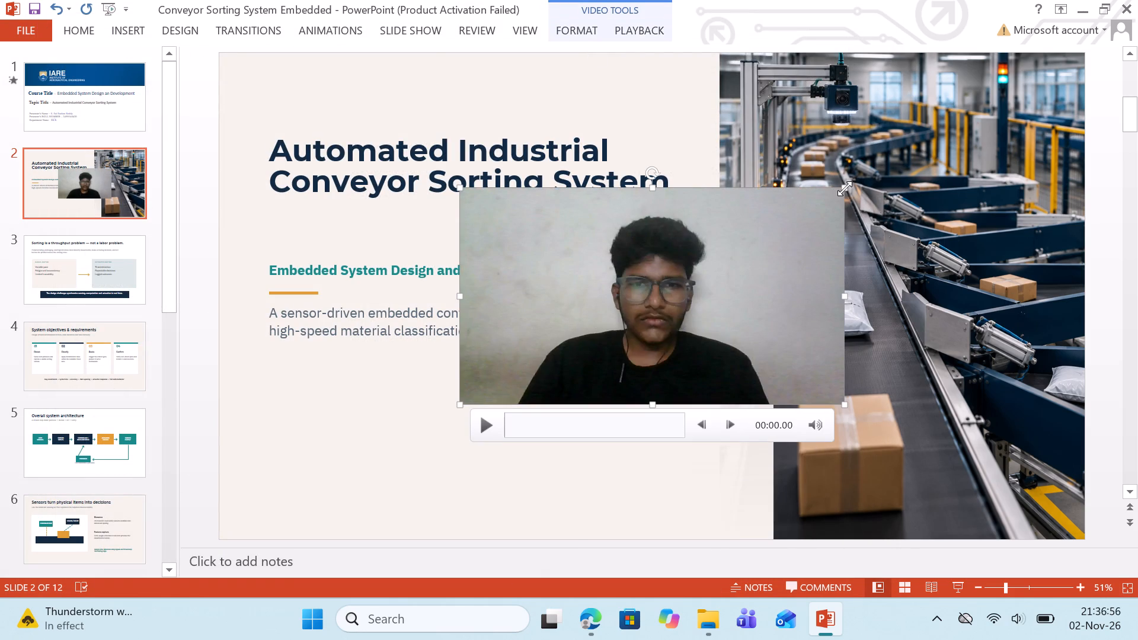
drag(845, 188, 608, 361)
drag(555, 356, 353, 491)
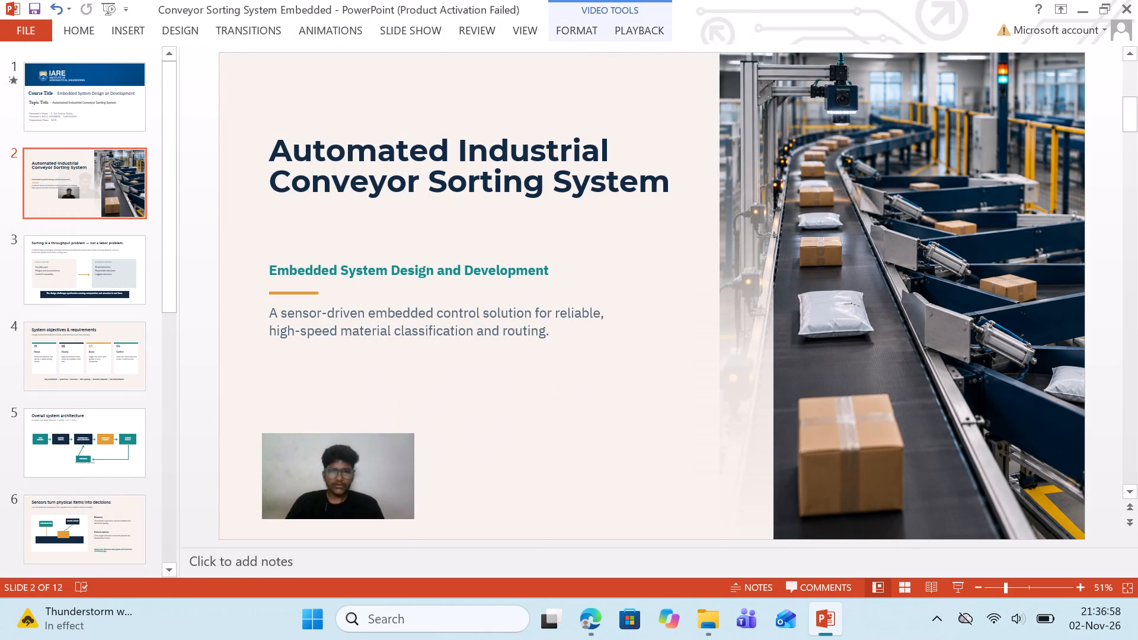
drag(353, 491, 315, 488)
Insert video 3 from this PC on slide 3 and shrink it into the slide's bottom-left corner.
click(65, 270)
click(127, 37)
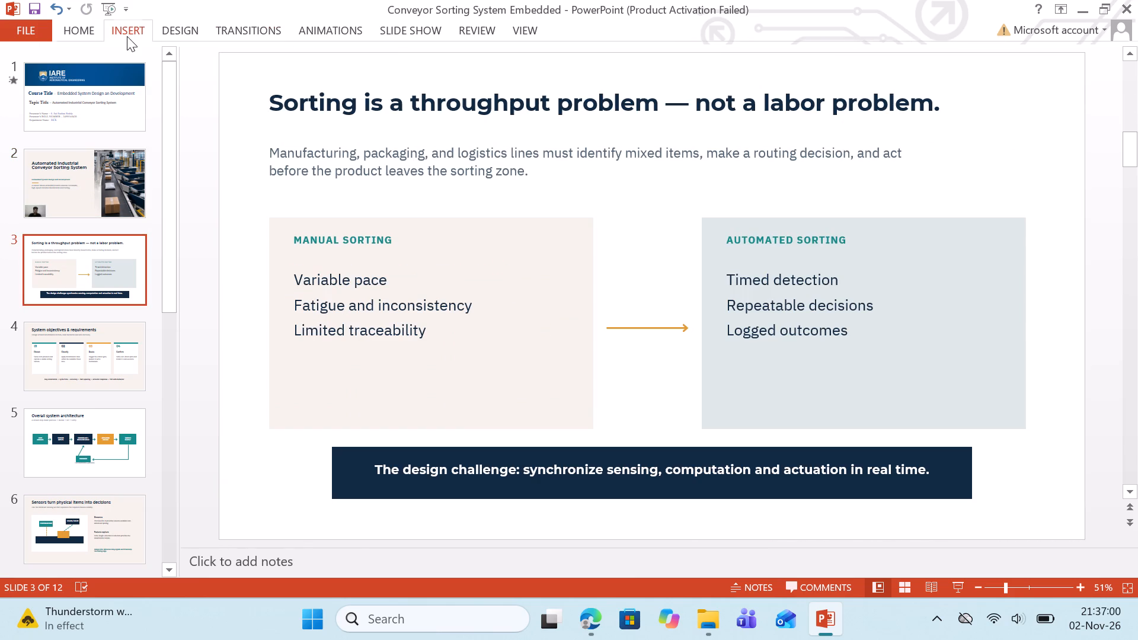
click(948, 106)
click(941, 92)
click(949, 137)
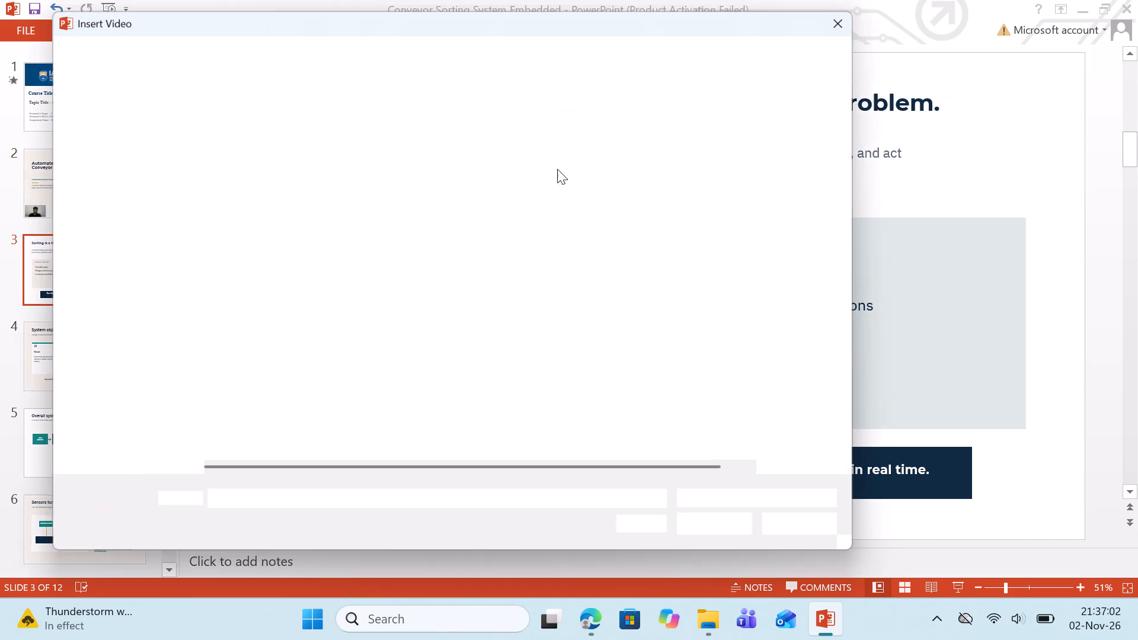
click(301, 366)
click(727, 533)
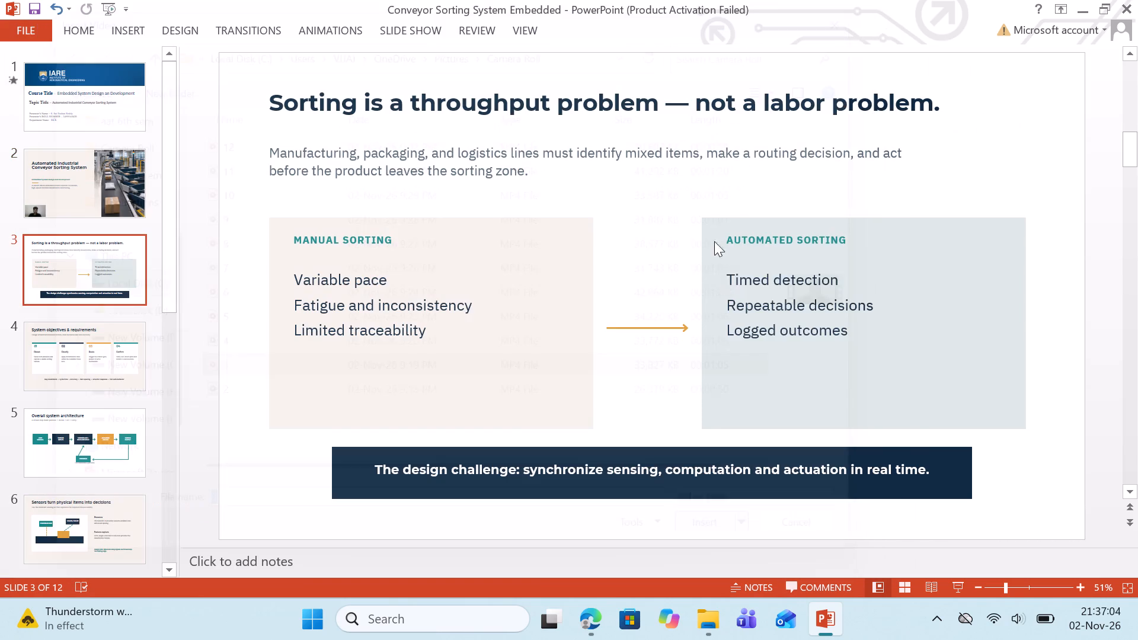
drag(842, 187, 631, 318)
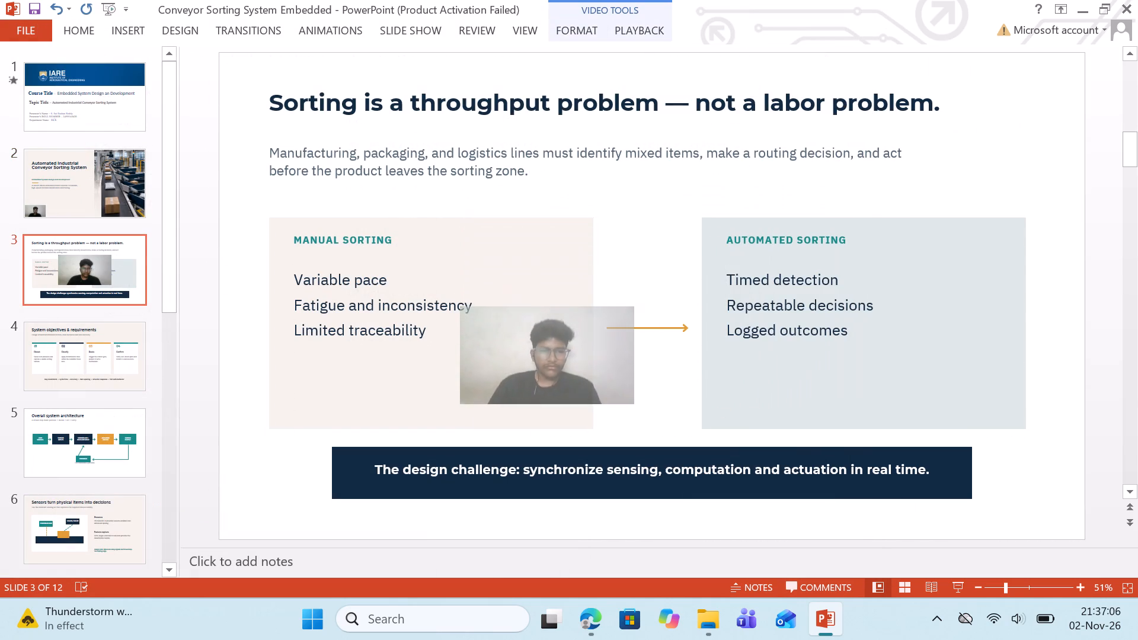
drag(631, 318, 621, 322)
drag(560, 357, 455, 386)
drag(421, 408, 292, 514)
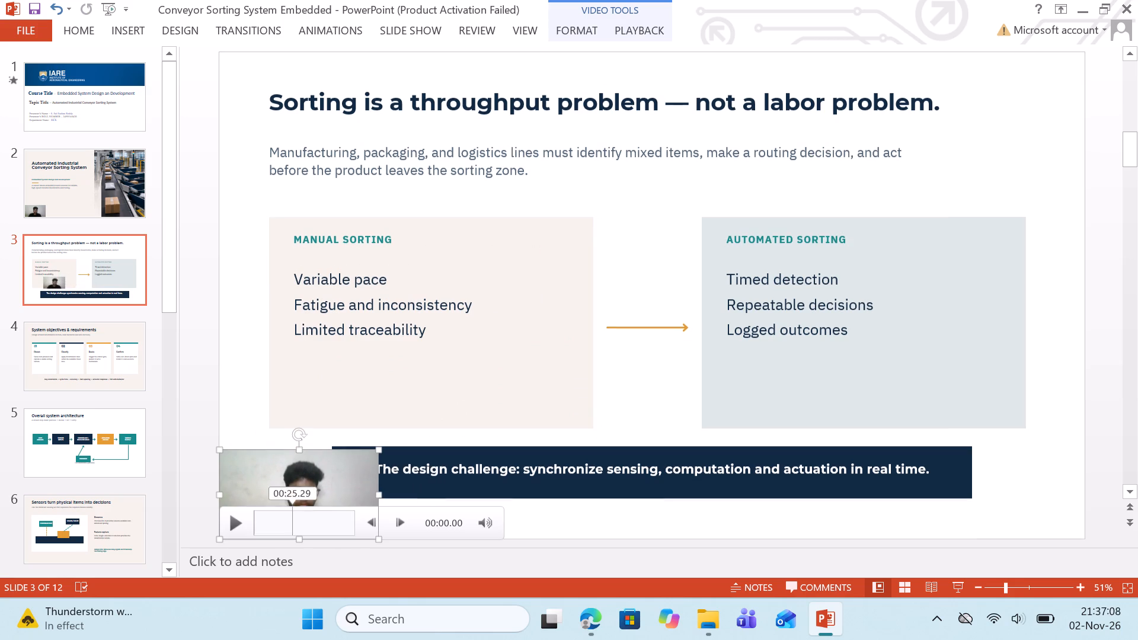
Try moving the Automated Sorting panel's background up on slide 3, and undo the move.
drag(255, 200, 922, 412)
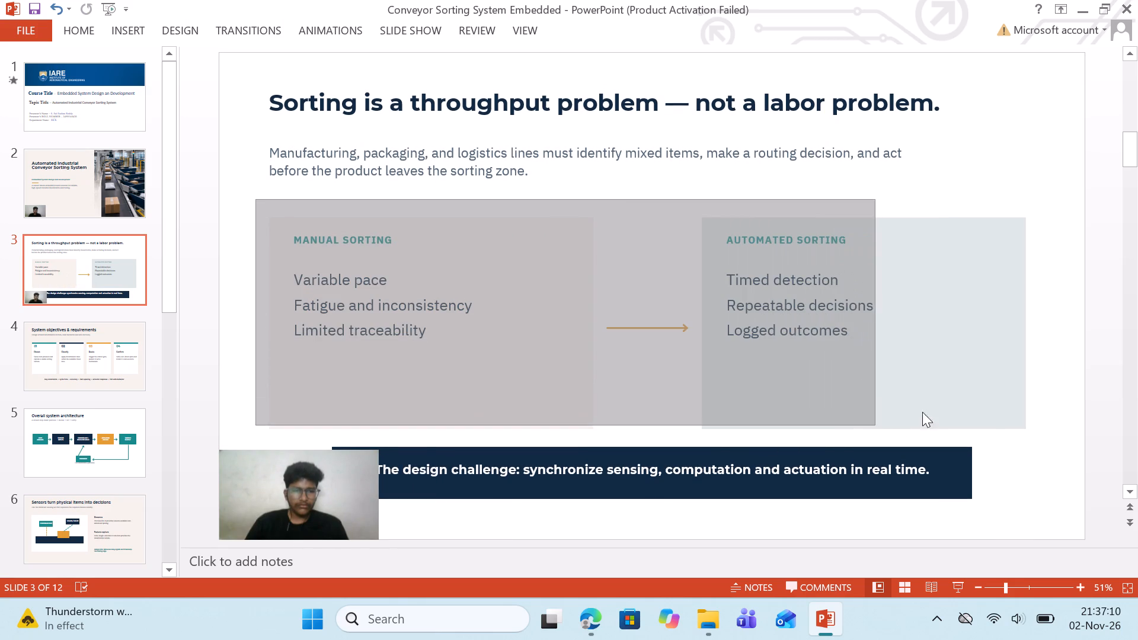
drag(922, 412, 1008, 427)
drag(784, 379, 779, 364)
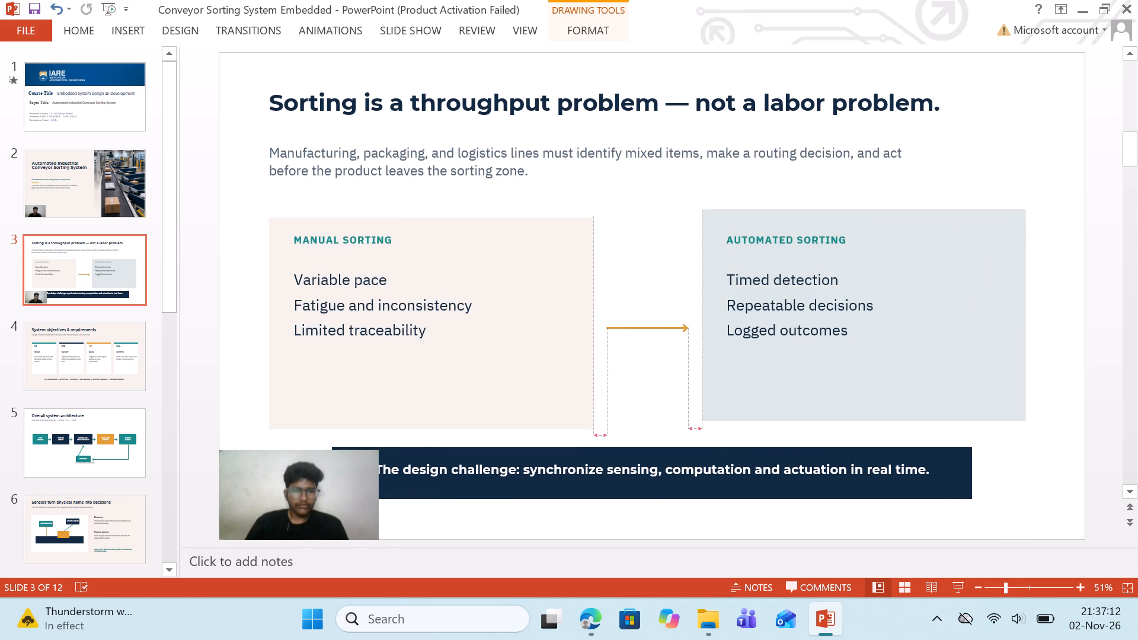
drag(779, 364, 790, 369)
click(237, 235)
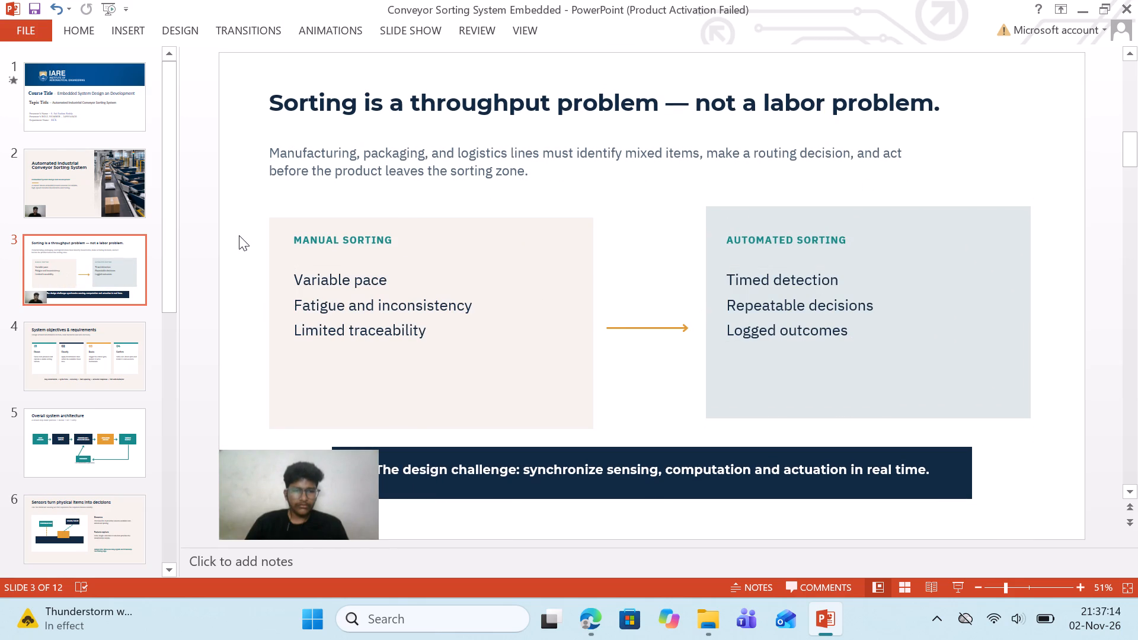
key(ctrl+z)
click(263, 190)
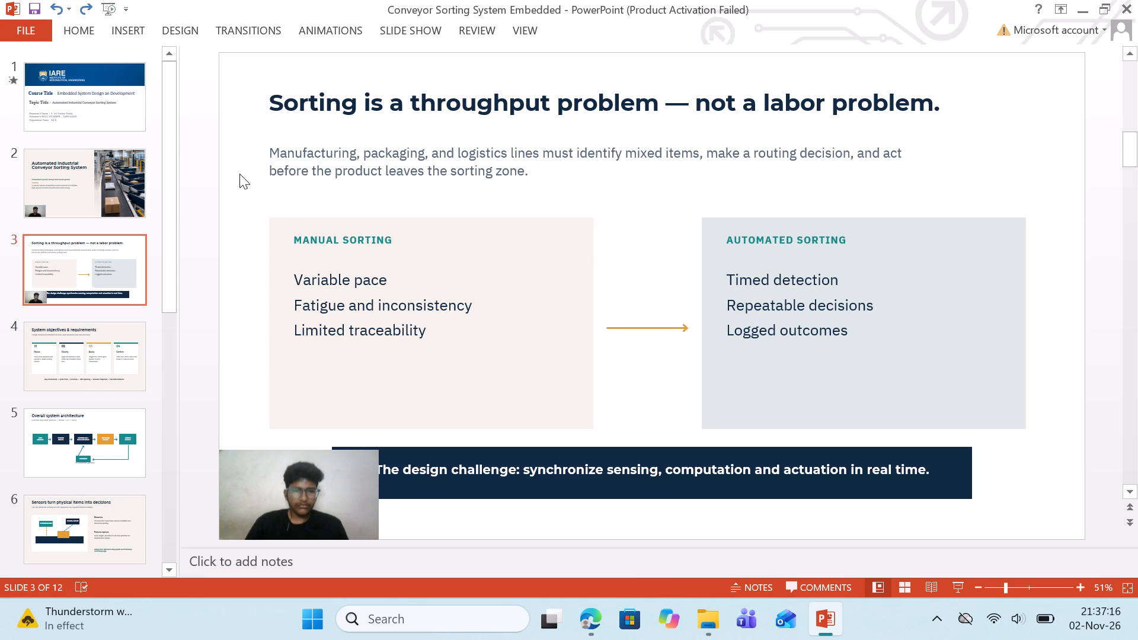
Move both sorting panels on slide 3, with their texts and the arrow between them, up to just below the intro paragraph.
drag(239, 173, 1071, 447)
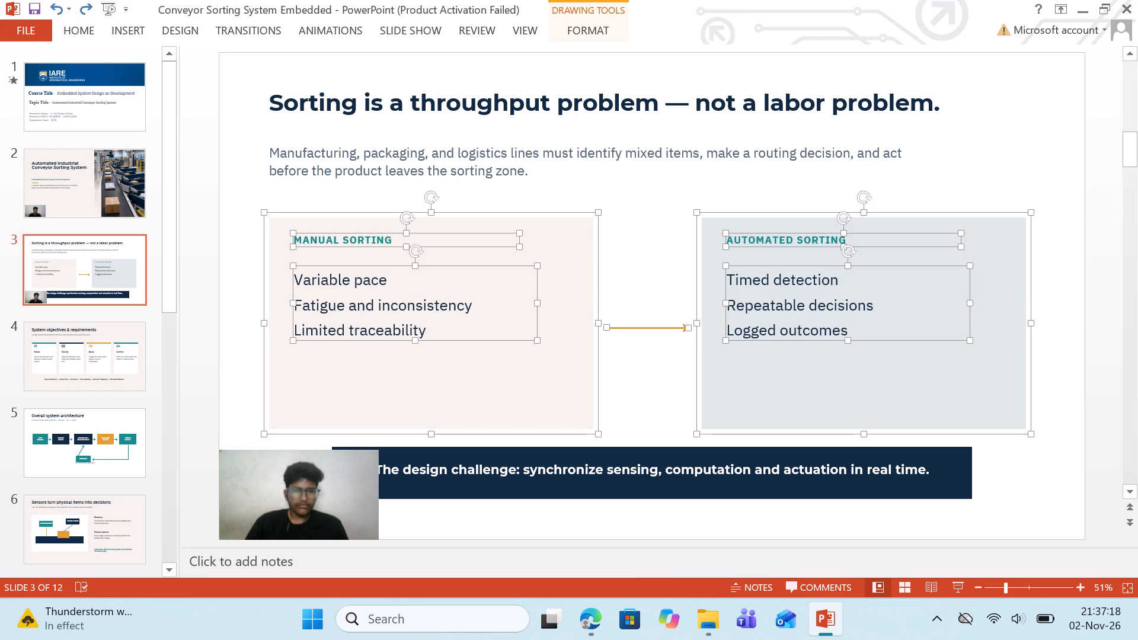
drag(853, 392, 851, 364)
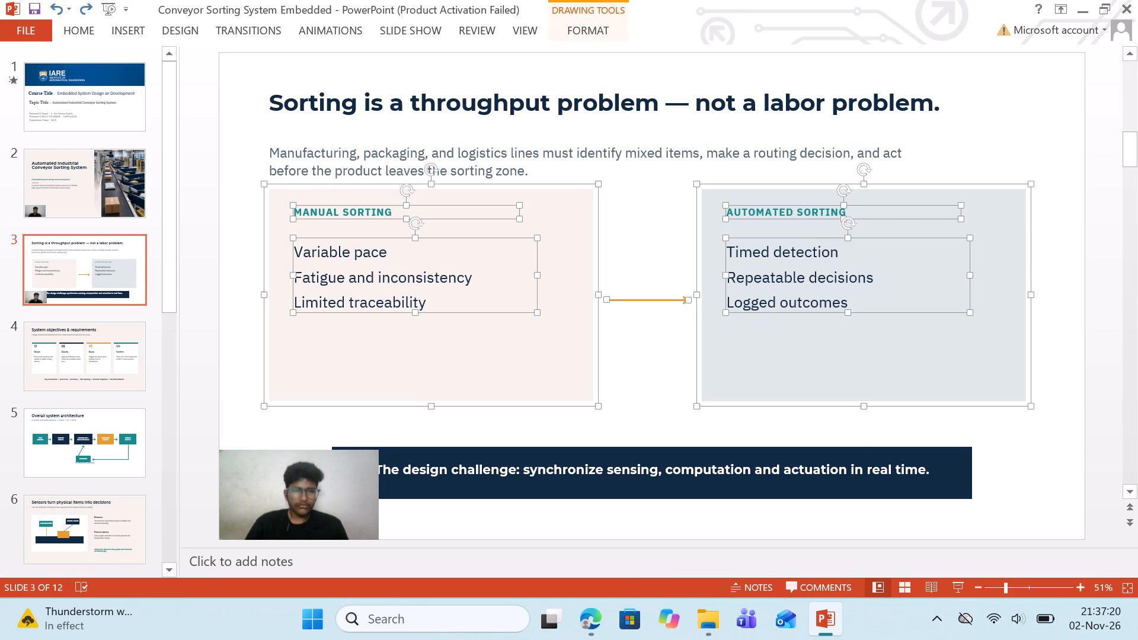
Move slide 3's dark design-challenge banner and its text up to just below the two sorting panels.
click(907, 497)
drag(904, 491, 899, 455)
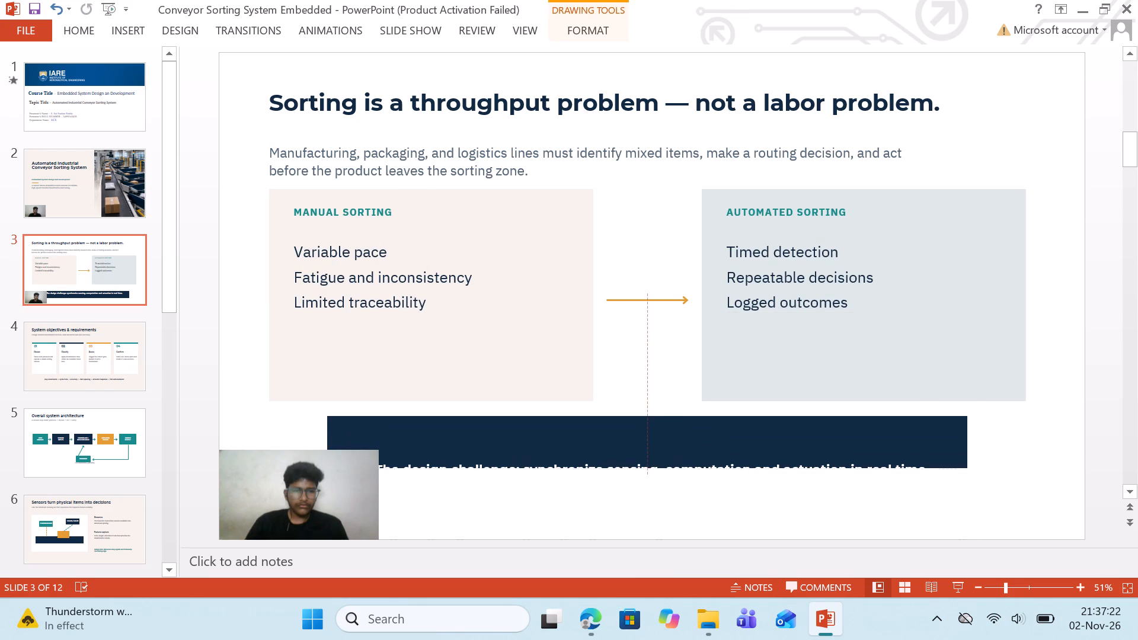
drag(899, 455, 898, 452)
click(890, 476)
drag(886, 476, 886, 468)
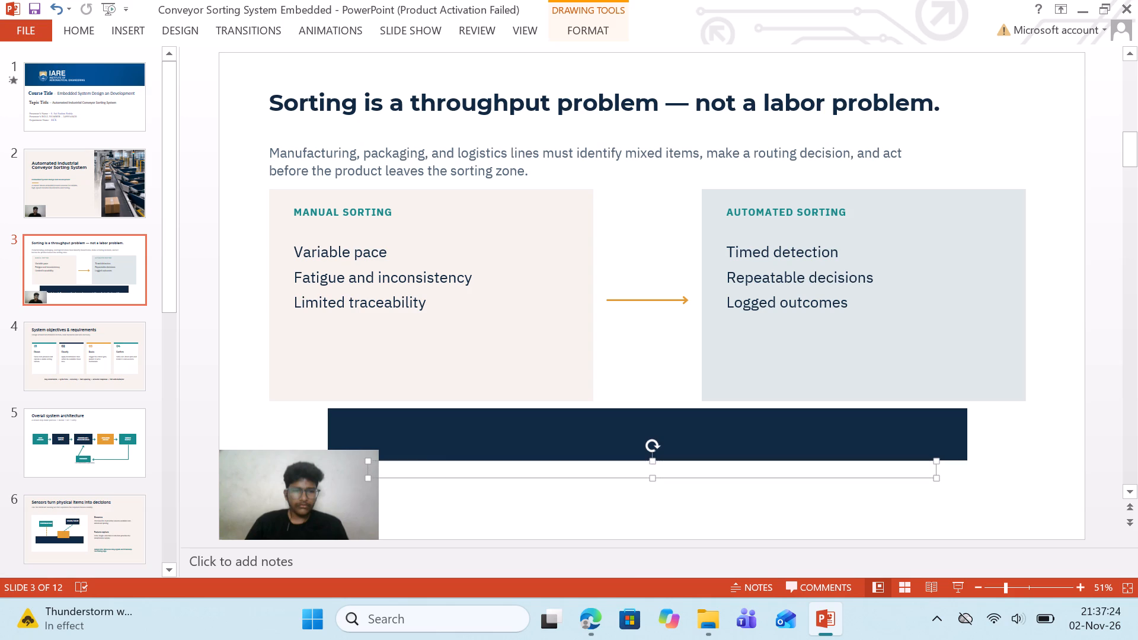
drag(886, 468, 886, 446)
Shrink the video in slide 3's bottom-left corner so that it clears the dark design-challenge banner.
click(356, 489)
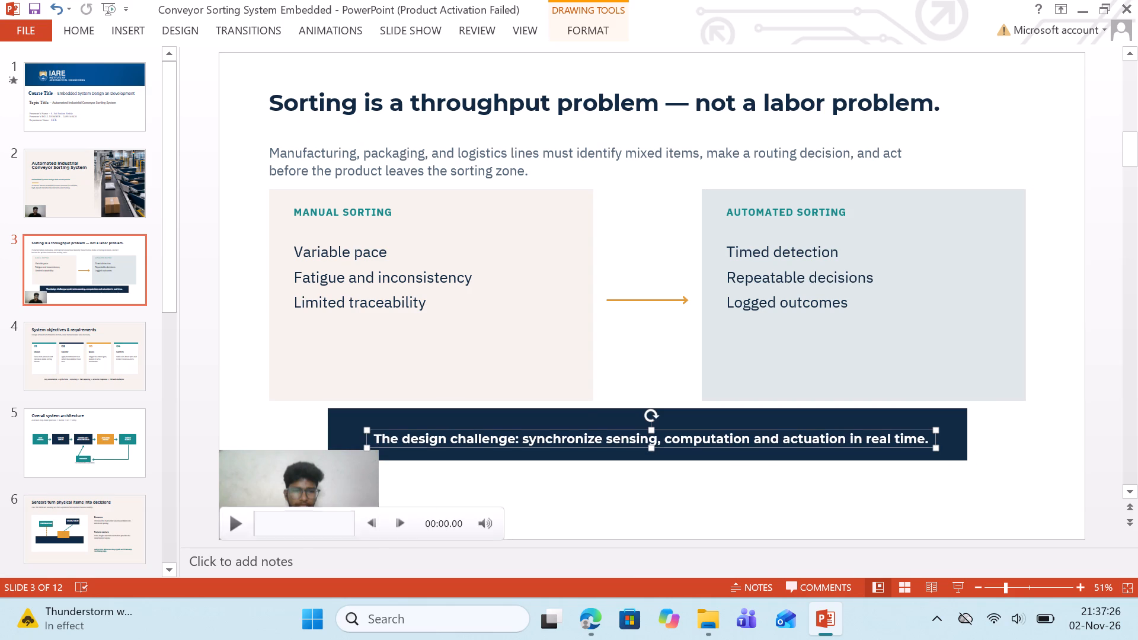
drag(381, 446, 373, 466)
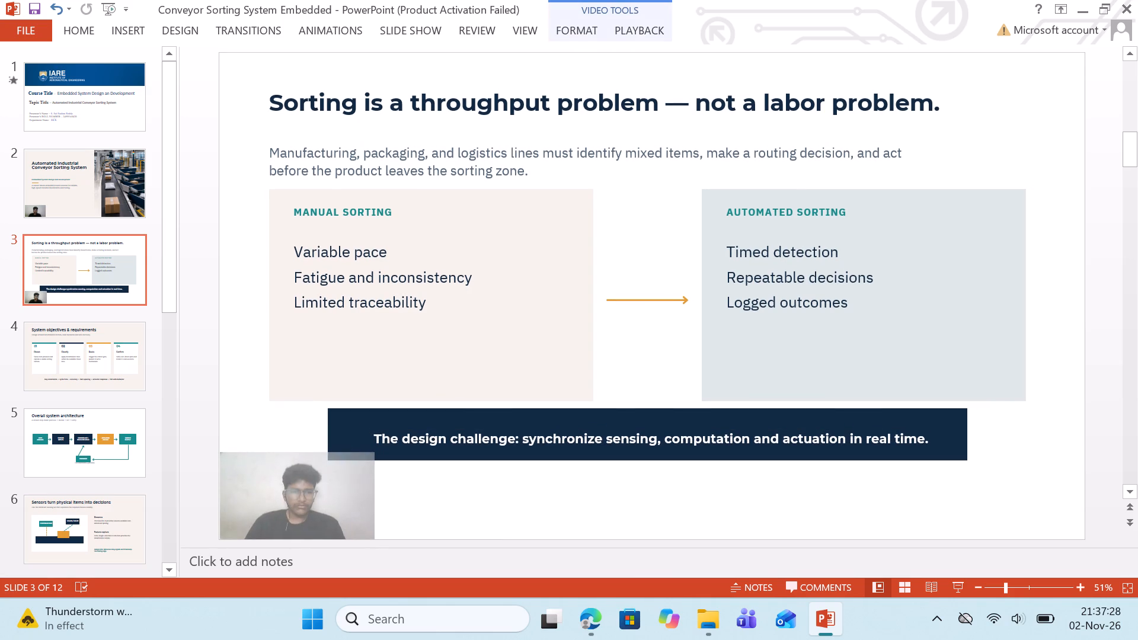
drag(373, 466, 356, 490)
Insert video 4 from the Camera Roll folder on this PC onto slide 4, System objectives & requirements.
click(80, 354)
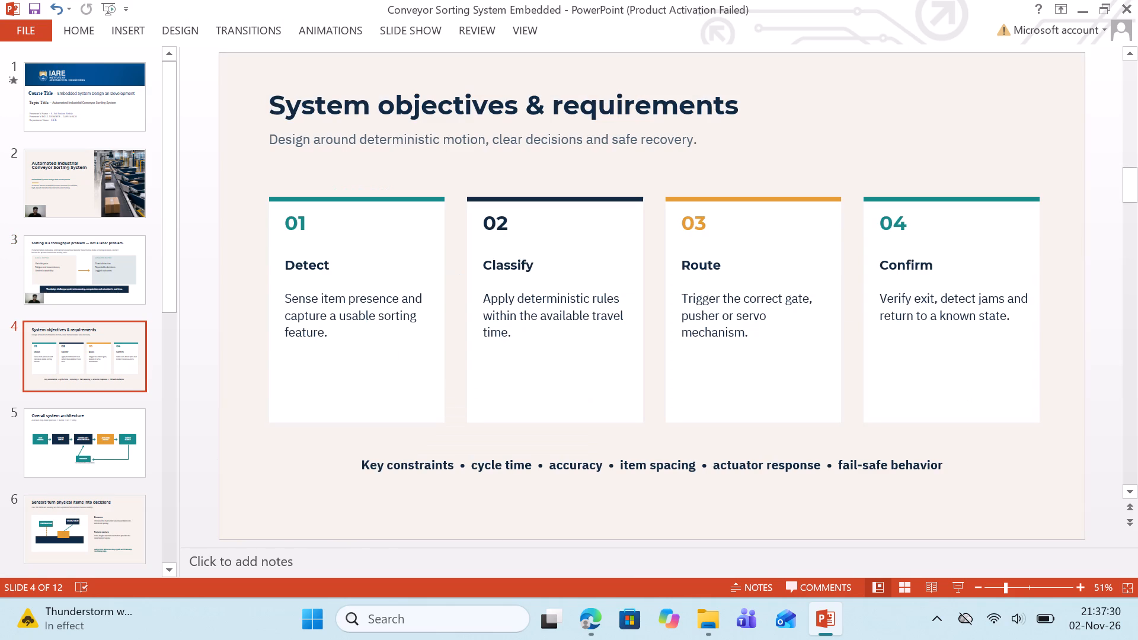
click(120, 30)
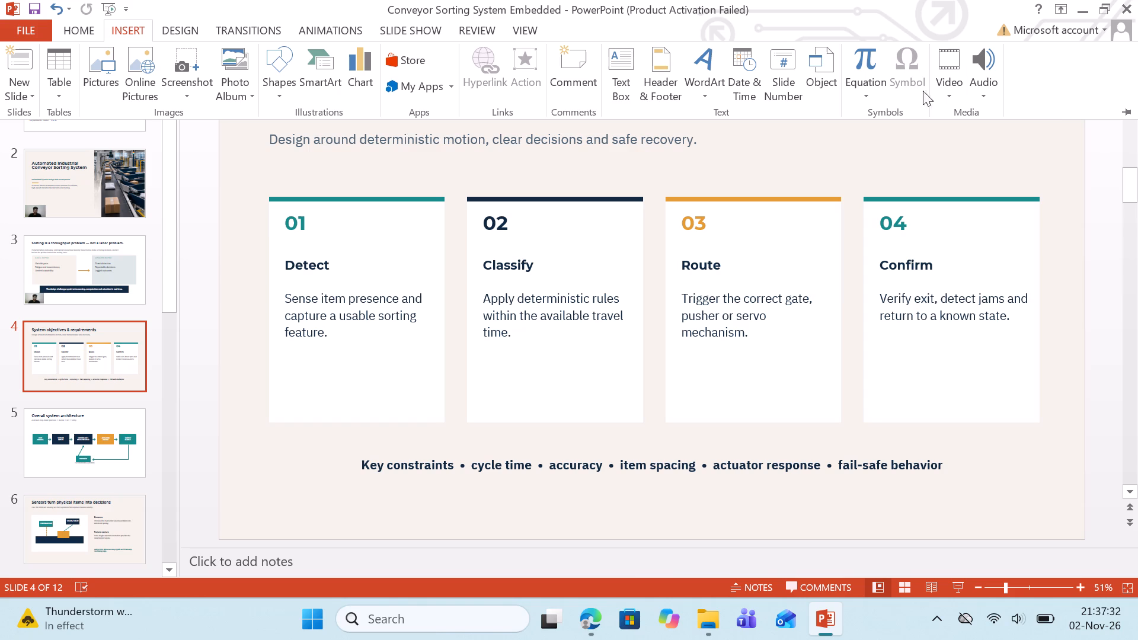
click(945, 93)
click(960, 140)
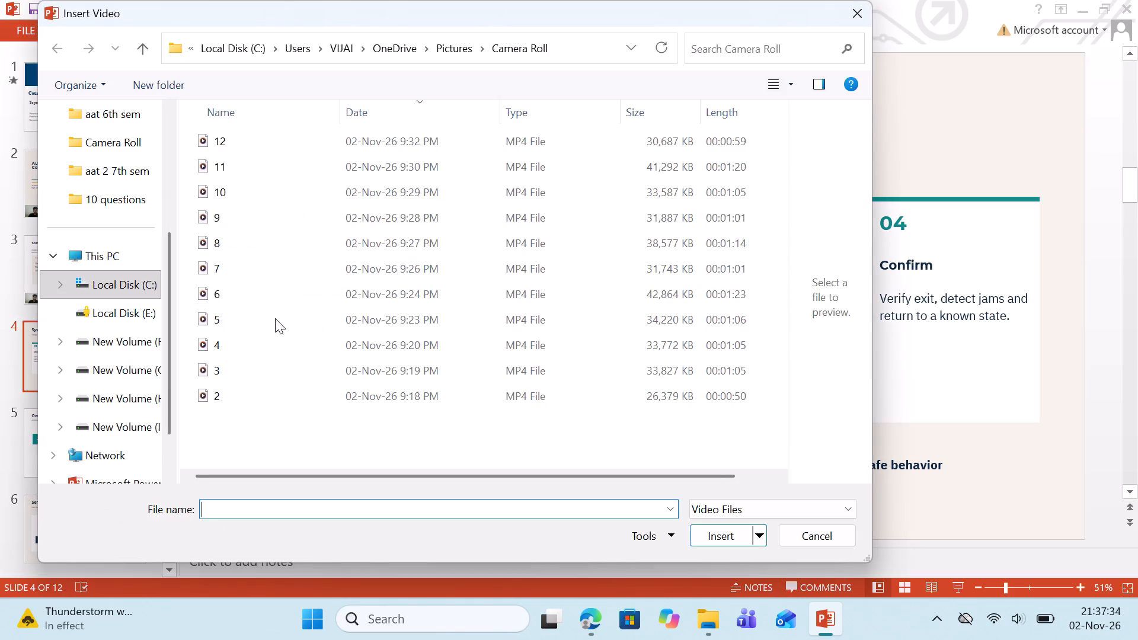
click(273, 341)
click(700, 542)
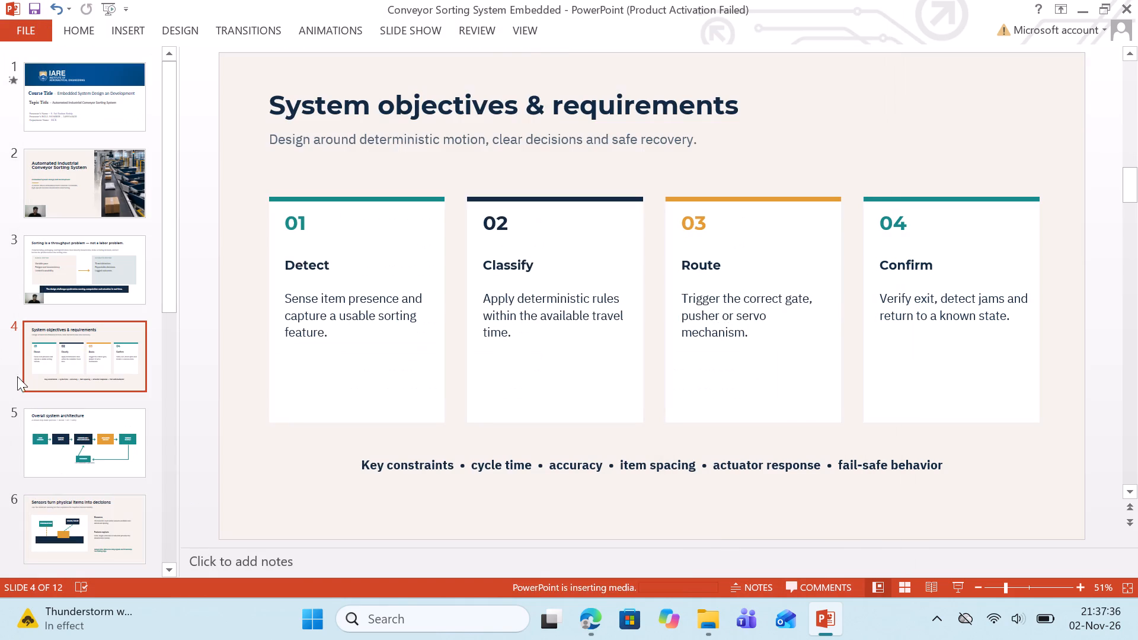
Insert video 5 from the Camera Roll folder onto slide 5, Overall system architecture.
click(72, 449)
click(131, 34)
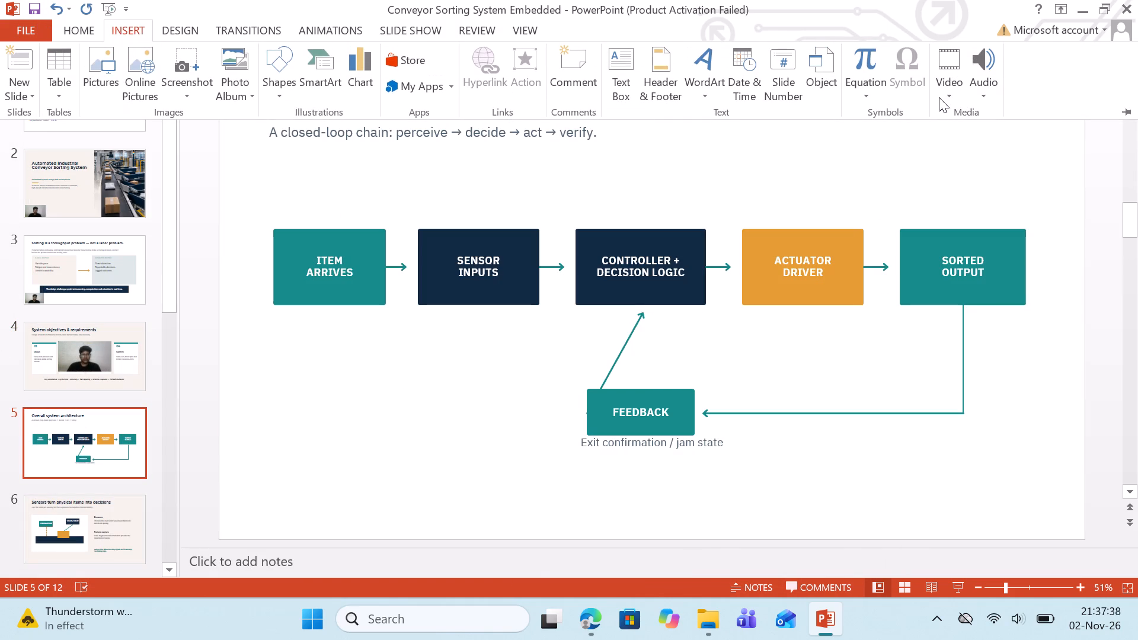
click(939, 97)
click(942, 133)
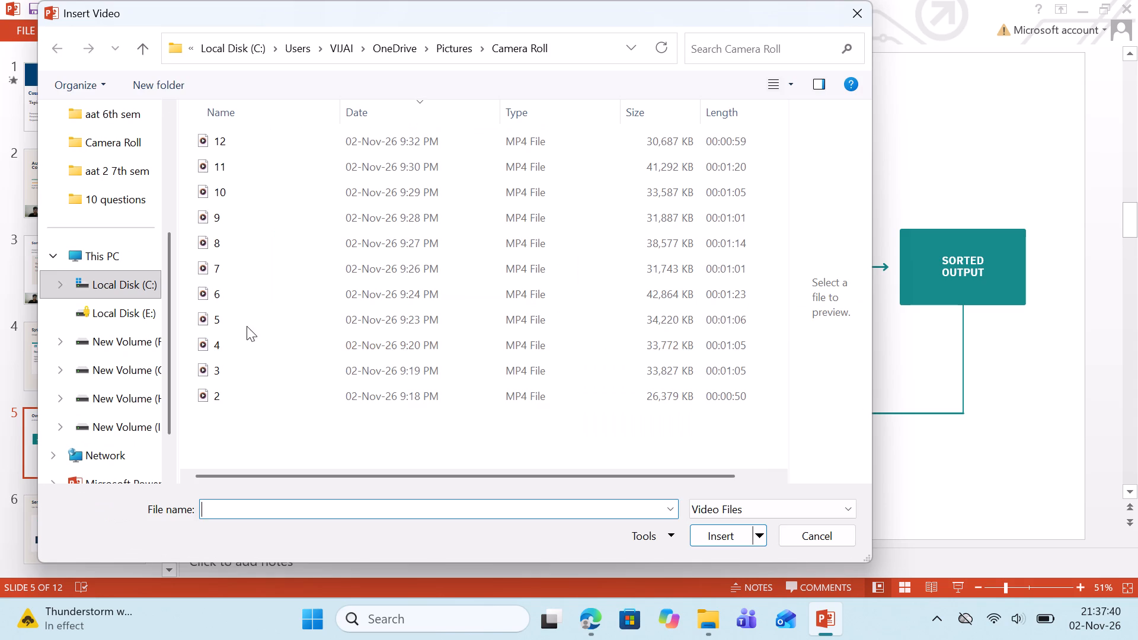
click(247, 326)
click(708, 548)
click(720, 529)
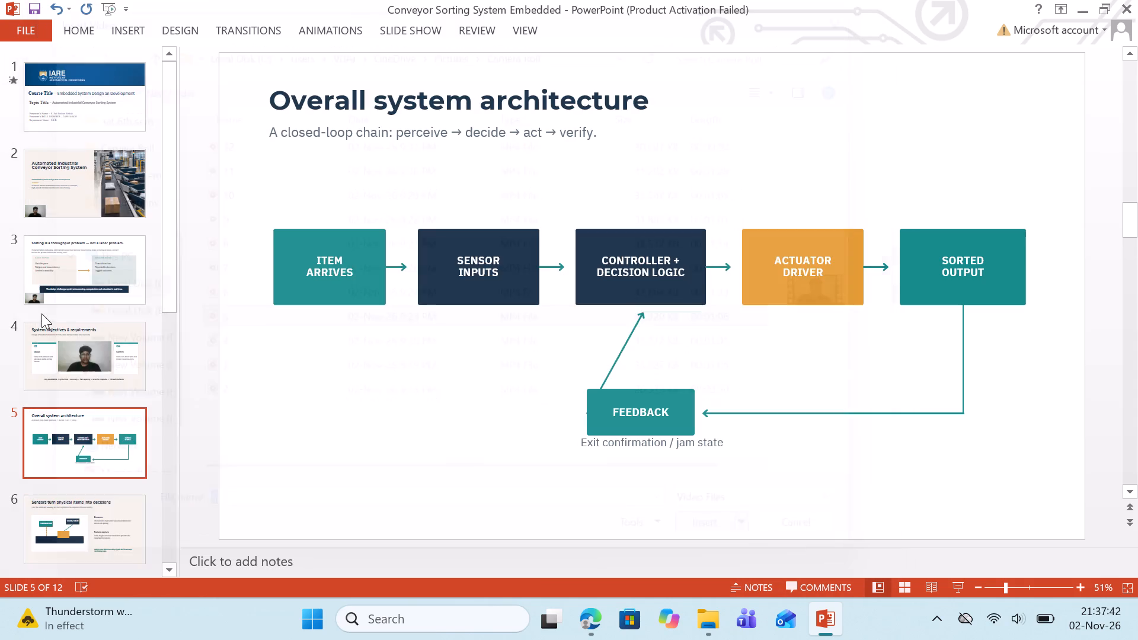
Insert video 6 from the Camera Roll folder onto slide 6, Sensors turn physical items into decisions.
scroll(0, 212, down, 4)
click(110, 390)
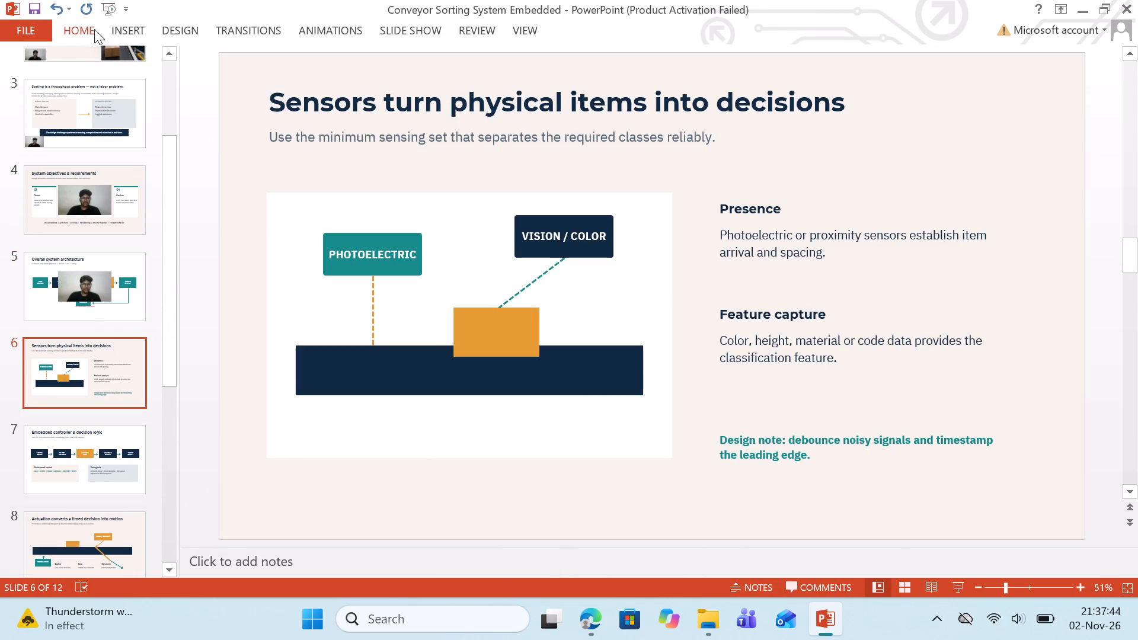
click(153, 49)
click(138, 30)
click(108, 462)
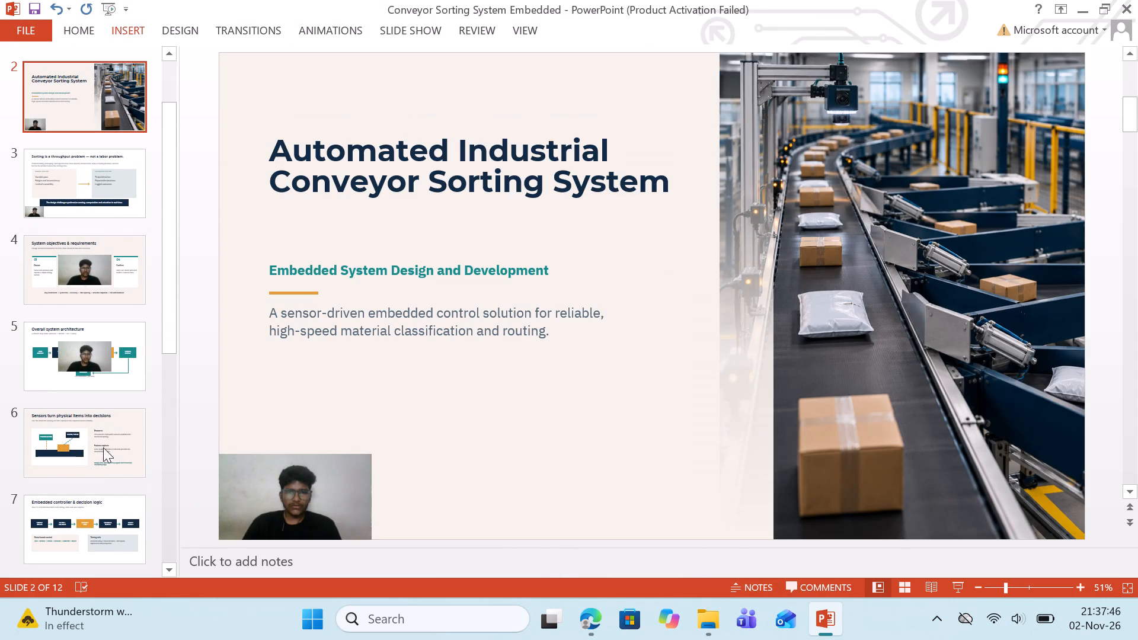
click(101, 442)
click(127, 28)
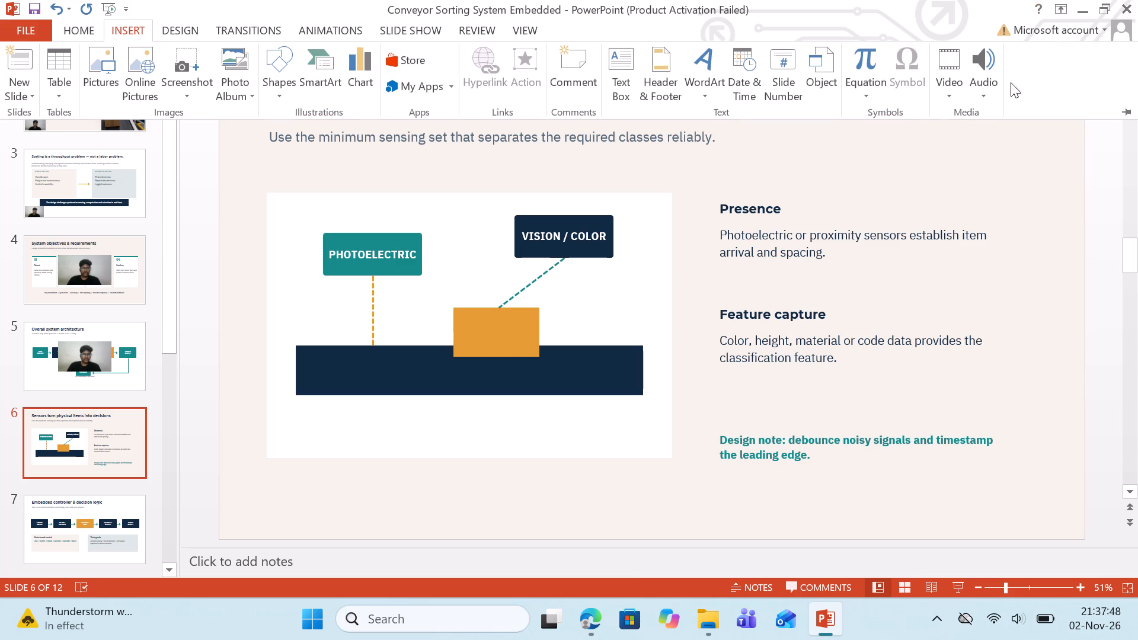
click(953, 87)
click(971, 135)
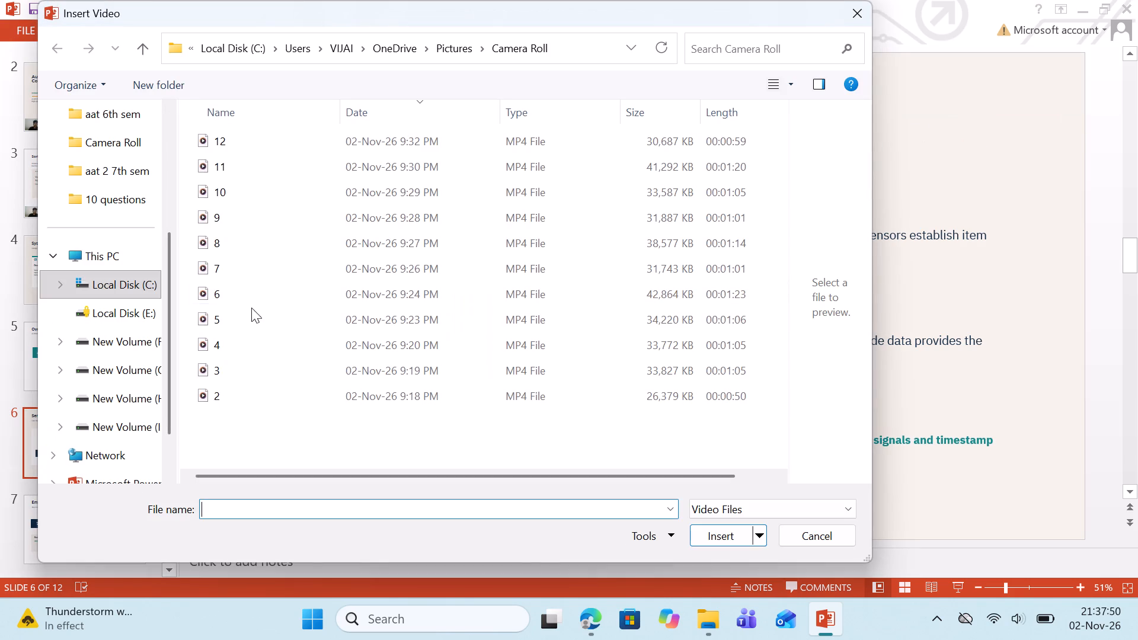
click(249, 289)
click(698, 536)
Insert video 7 from the Camera Roll folder onto slide 7, Embedded controller & decision logic.
scroll(65, 265, down, 2)
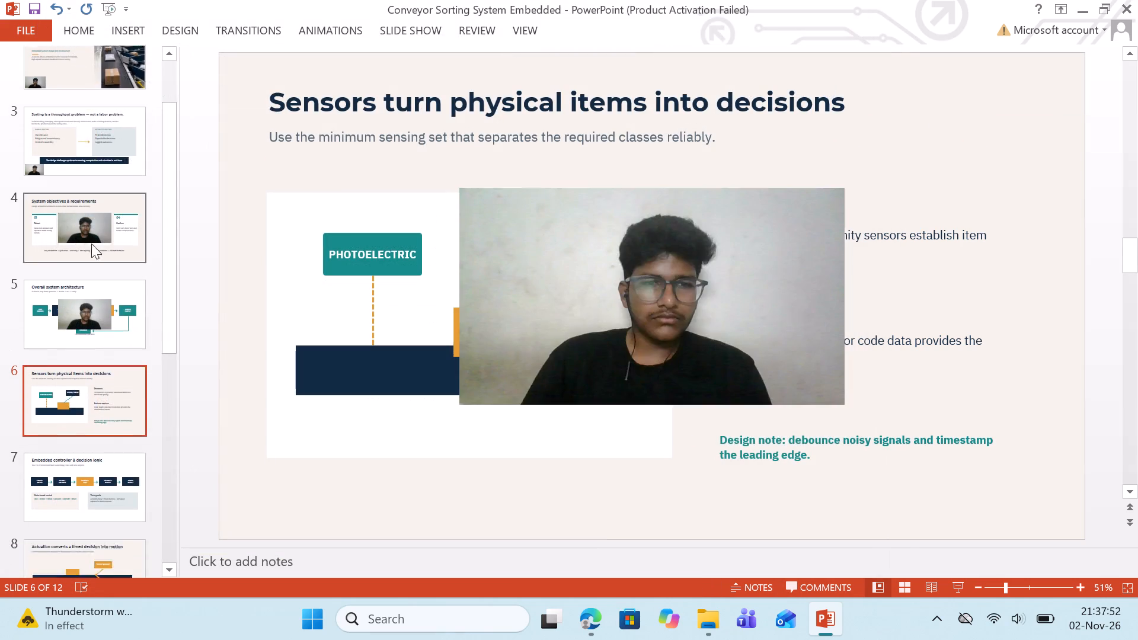
scroll(91, 244, down, 2)
click(92, 388)
click(132, 40)
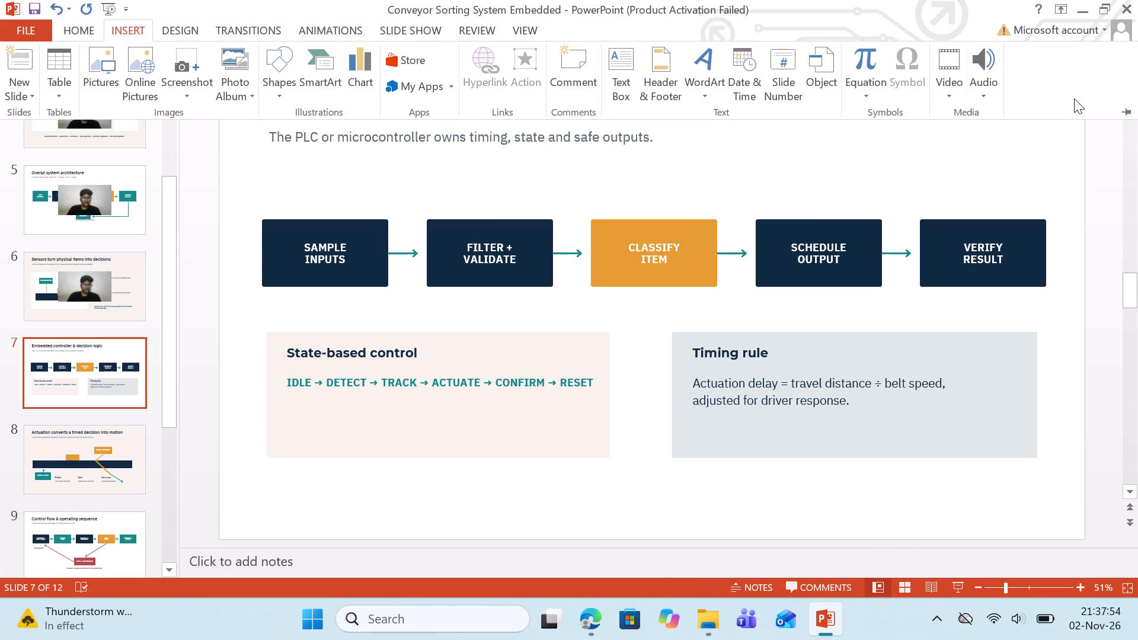
click(943, 101)
click(979, 139)
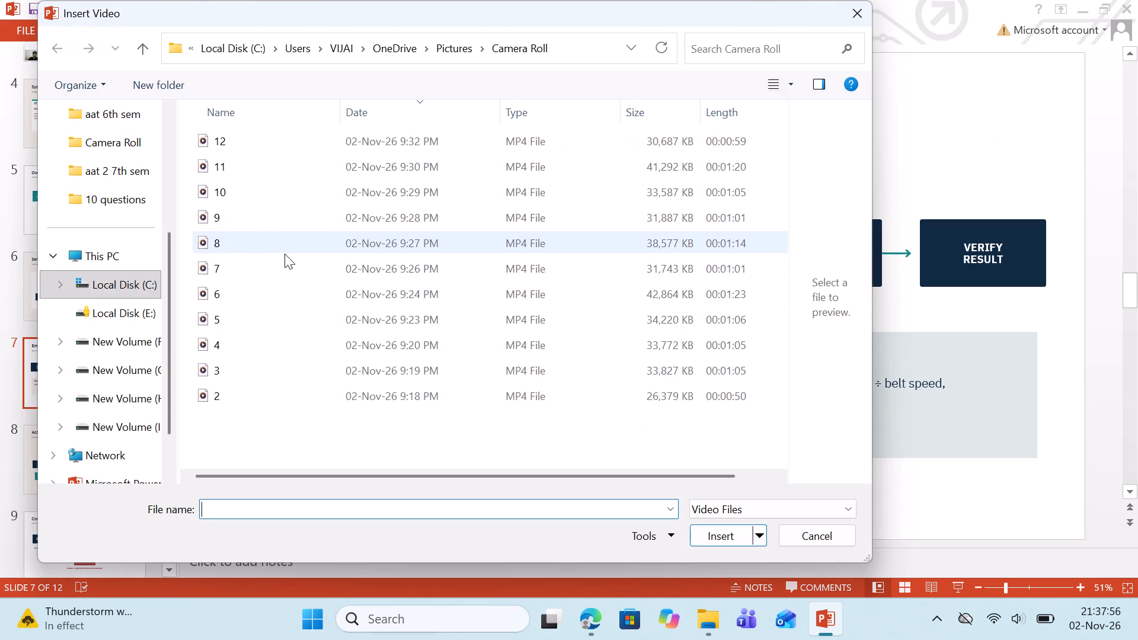
click(265, 266)
click(708, 533)
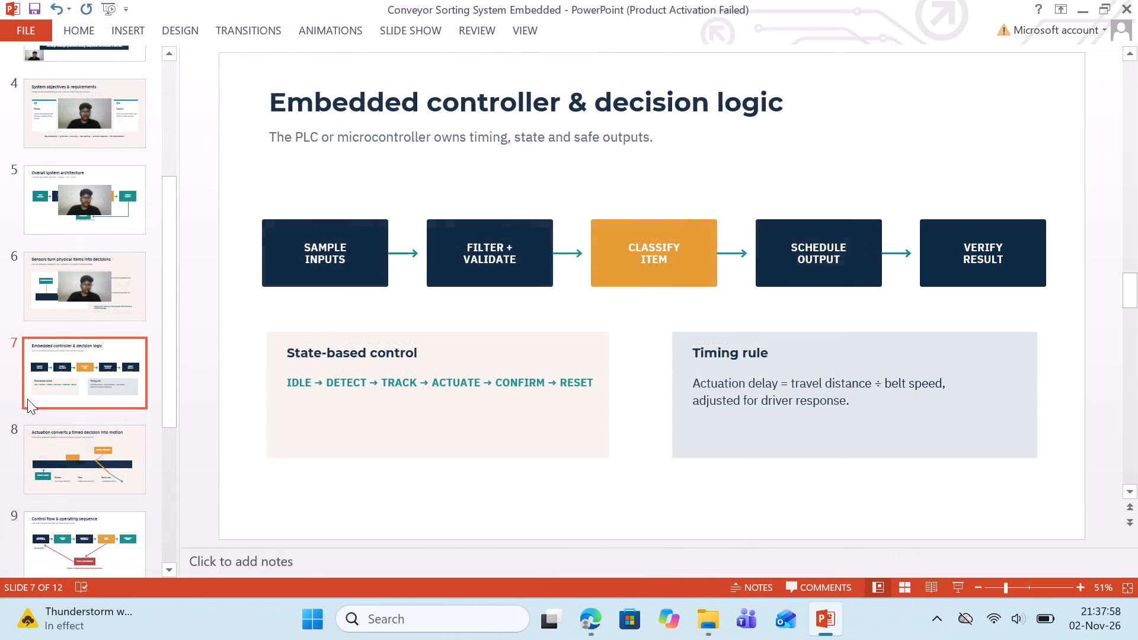
Insert video 8 from the Camera Roll folder onto slide 8, Actuation converts a timed decision into motion.
click(81, 455)
click(135, 29)
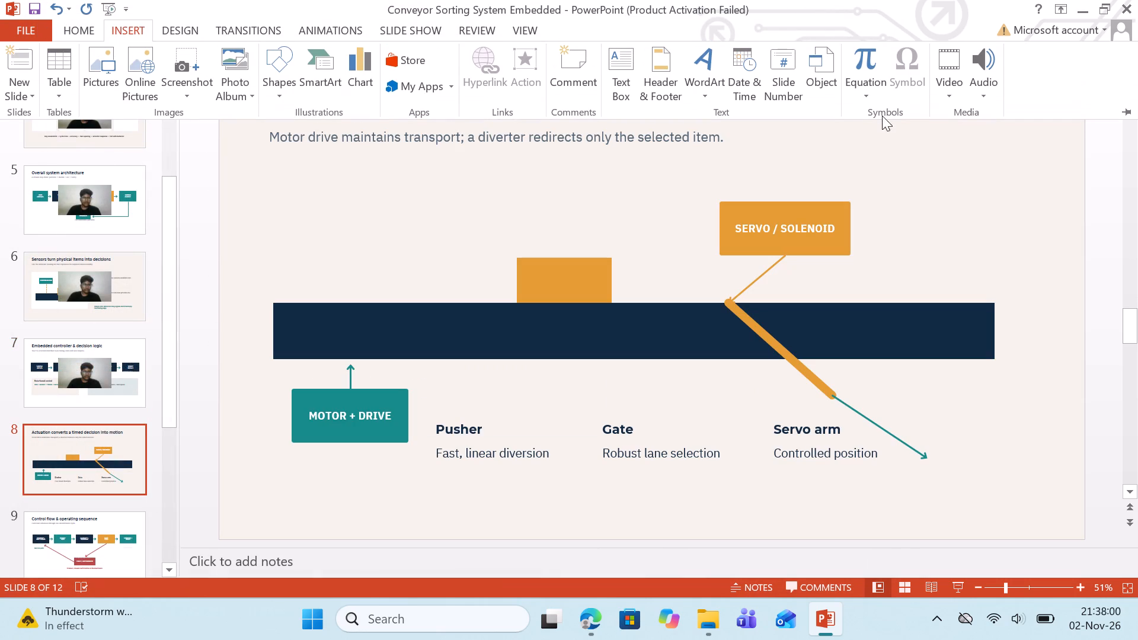
click(947, 91)
click(965, 140)
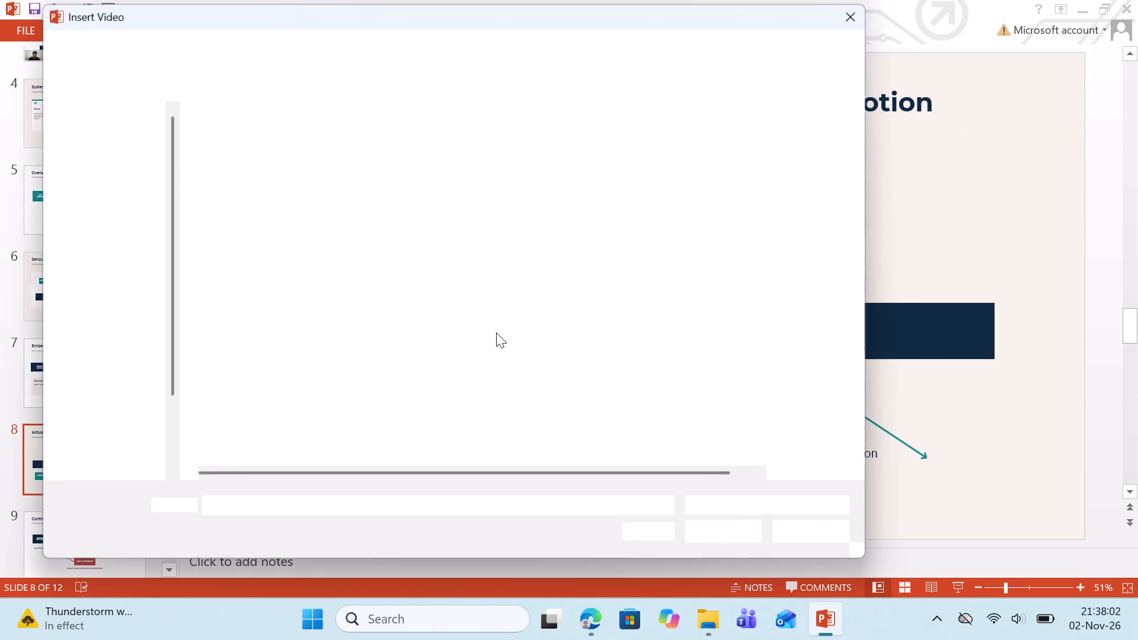
click(243, 252)
click(714, 546)
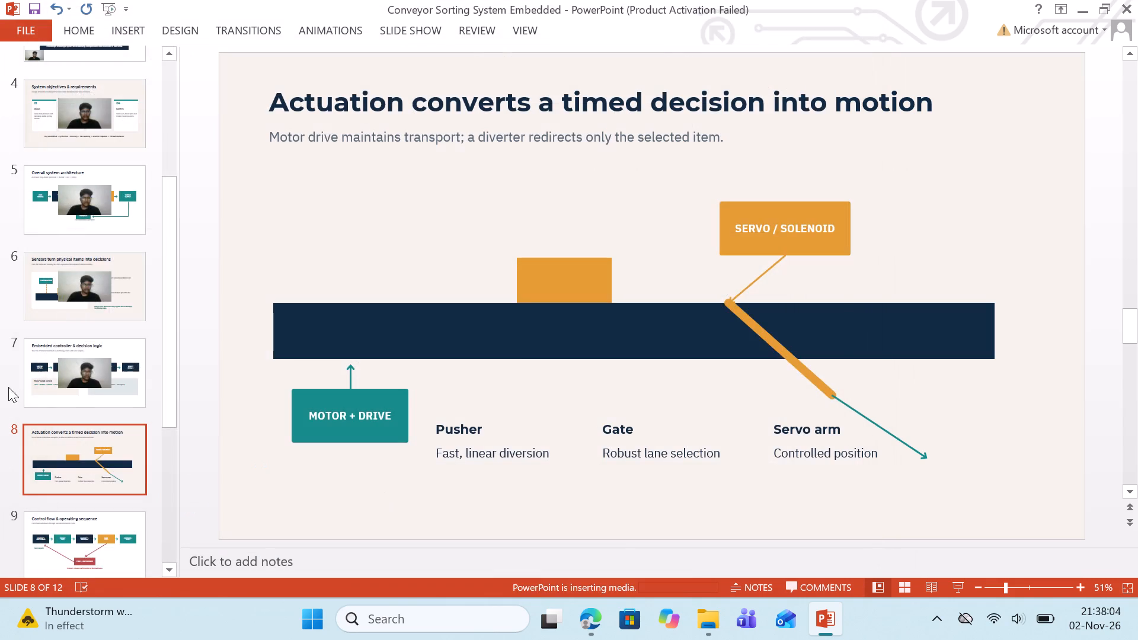
Insert video 9 from the Camera Roll folder onto slide 9, Control flow & operating sequence.
scroll(1, 281, down, 8)
click(85, 261)
click(137, 24)
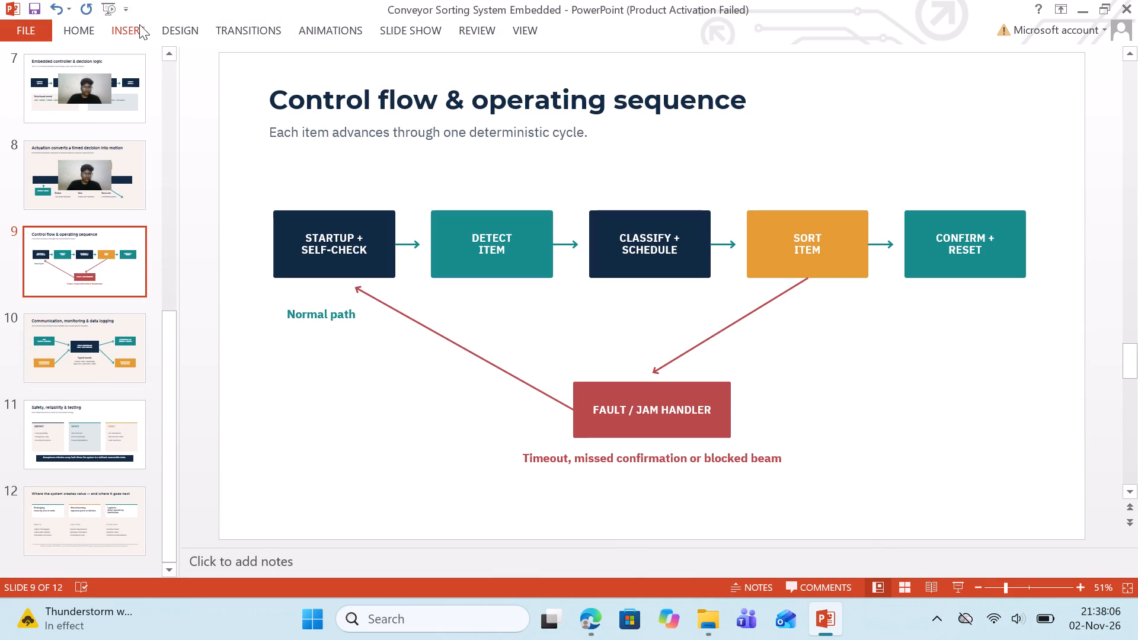
click(942, 96)
click(963, 136)
click(279, 219)
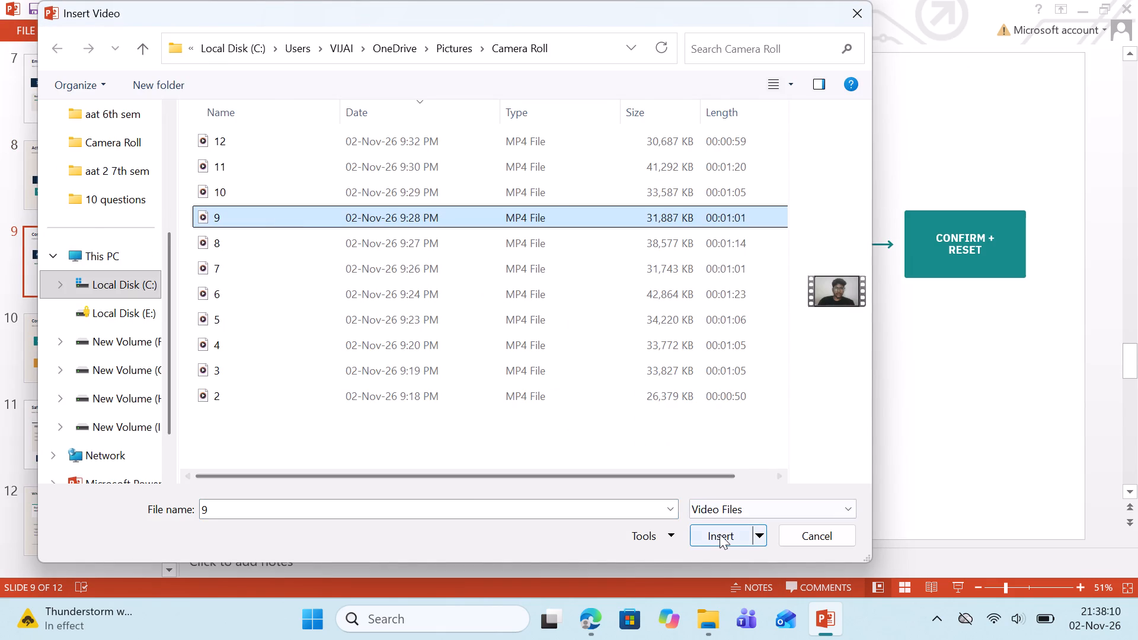
click(720, 534)
Insert video 10 from the Camera Roll folder onto slide 10, Communication, monitoring & data logging.
scroll(53, 210, down, 4)
click(96, 338)
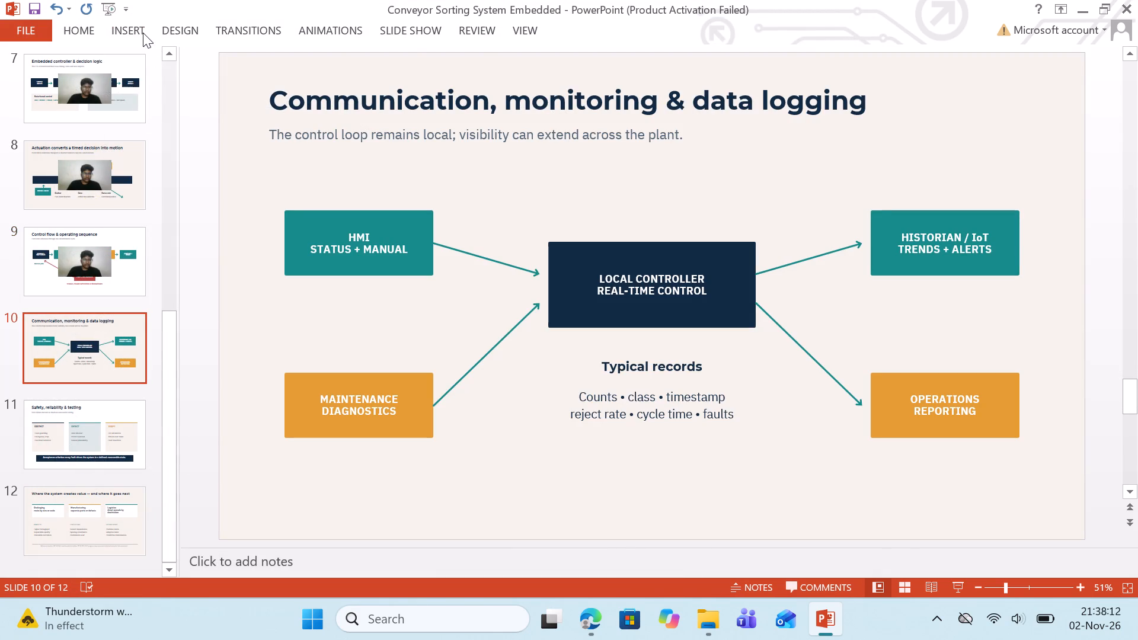
click(143, 33)
click(944, 94)
click(960, 140)
click(236, 194)
click(711, 537)
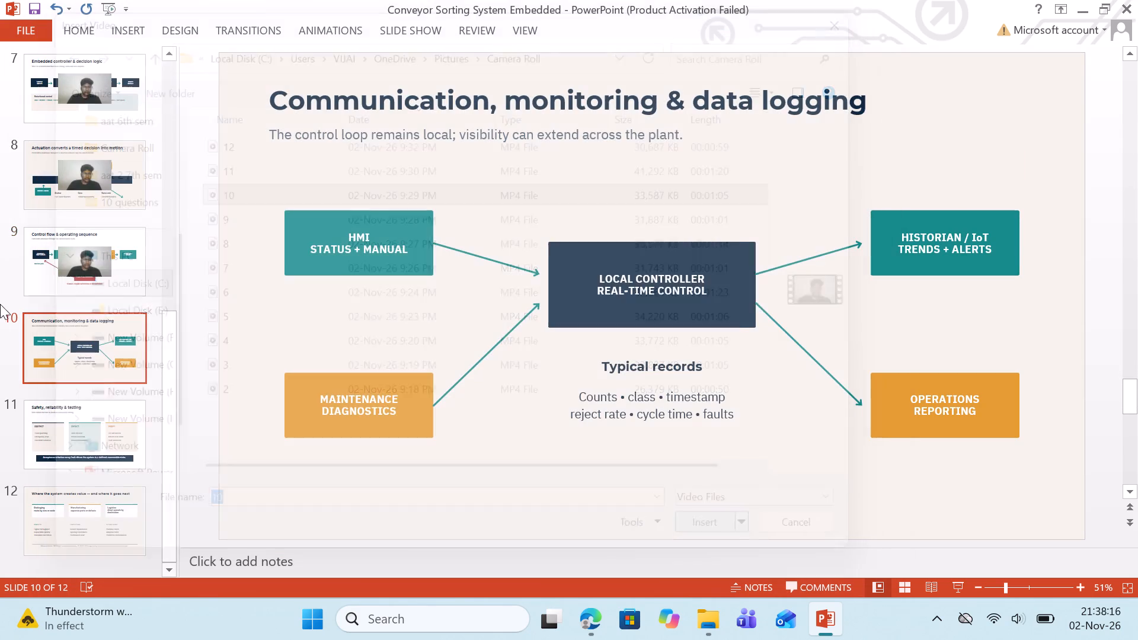
Insert video 11 from the Camera Roll folder onto slide 11, Safety, reliability & testing.
click(71, 428)
click(122, 33)
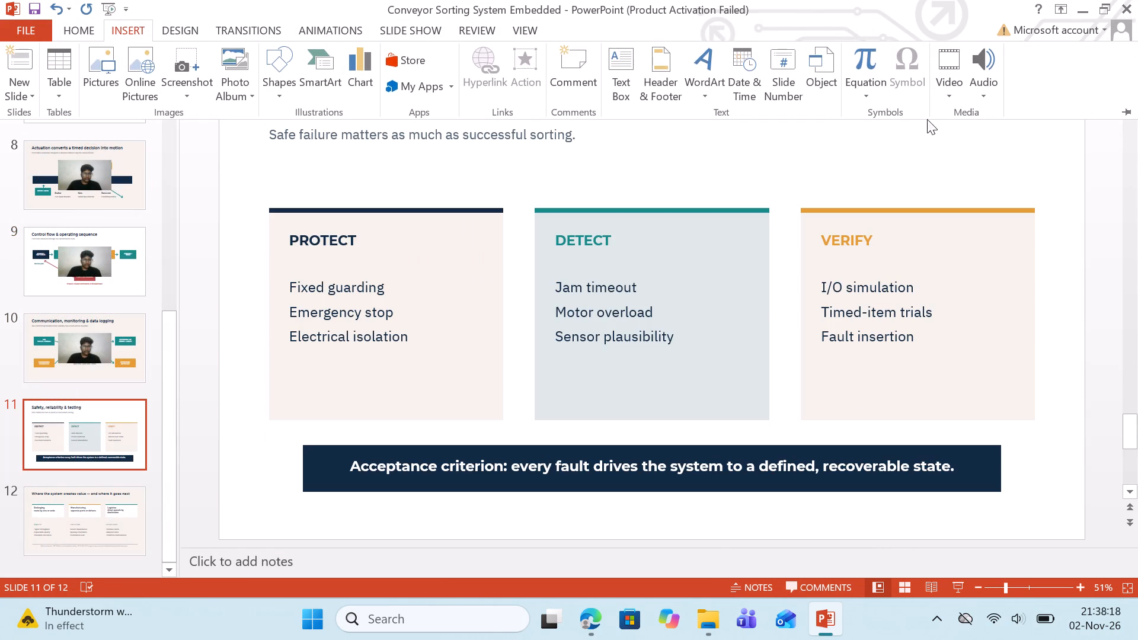
click(939, 94)
click(950, 133)
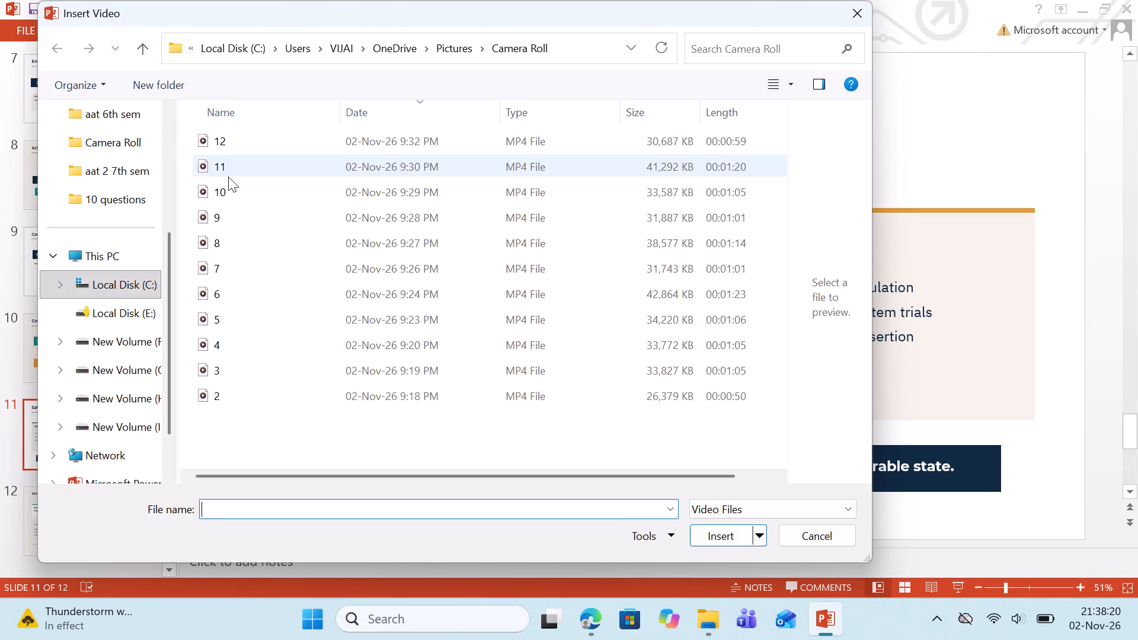
click(240, 170)
click(708, 536)
Insert video 12 from the Camera Roll folder onto slide 12, Where the system creates value — and where it goes next.
click(34, 519)
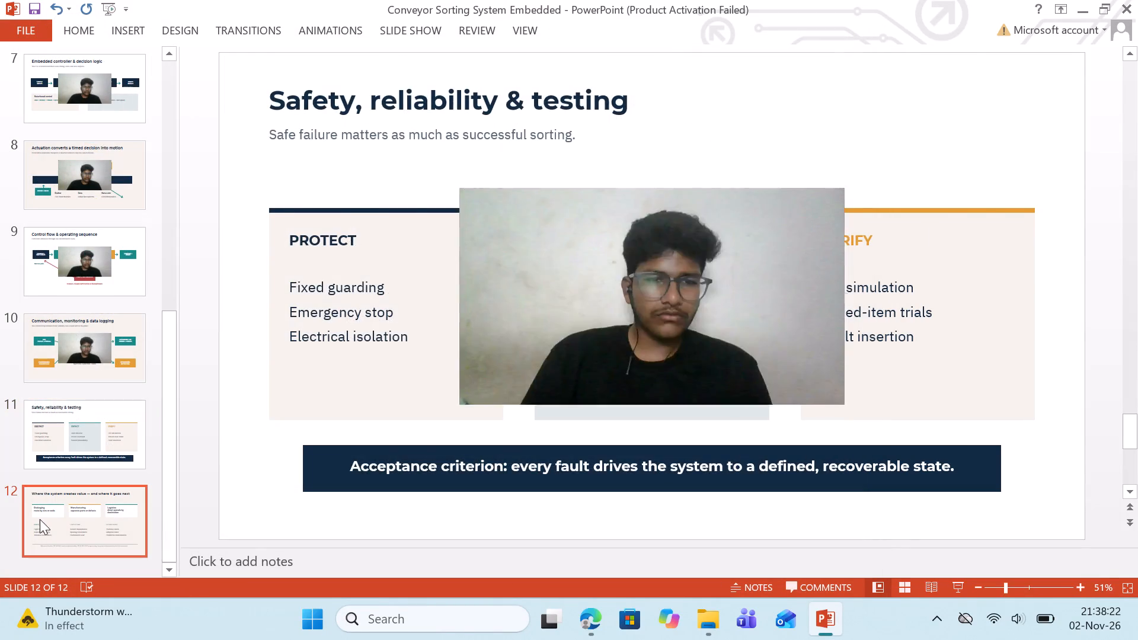
click(124, 31)
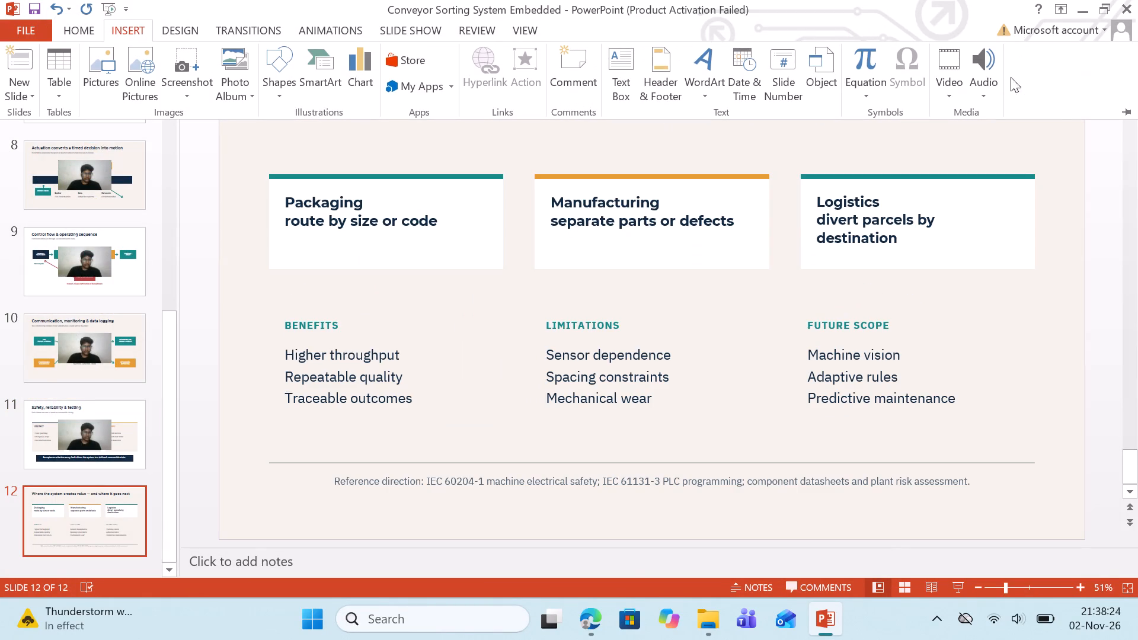
click(936, 92)
click(957, 143)
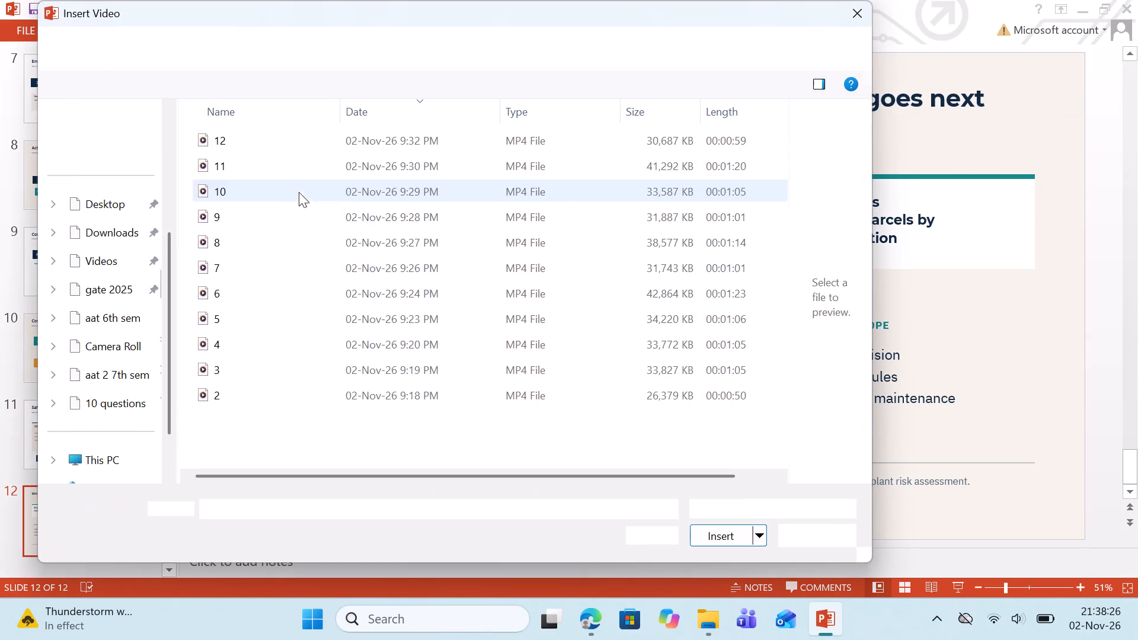
click(292, 146)
click(711, 521)
click(711, 543)
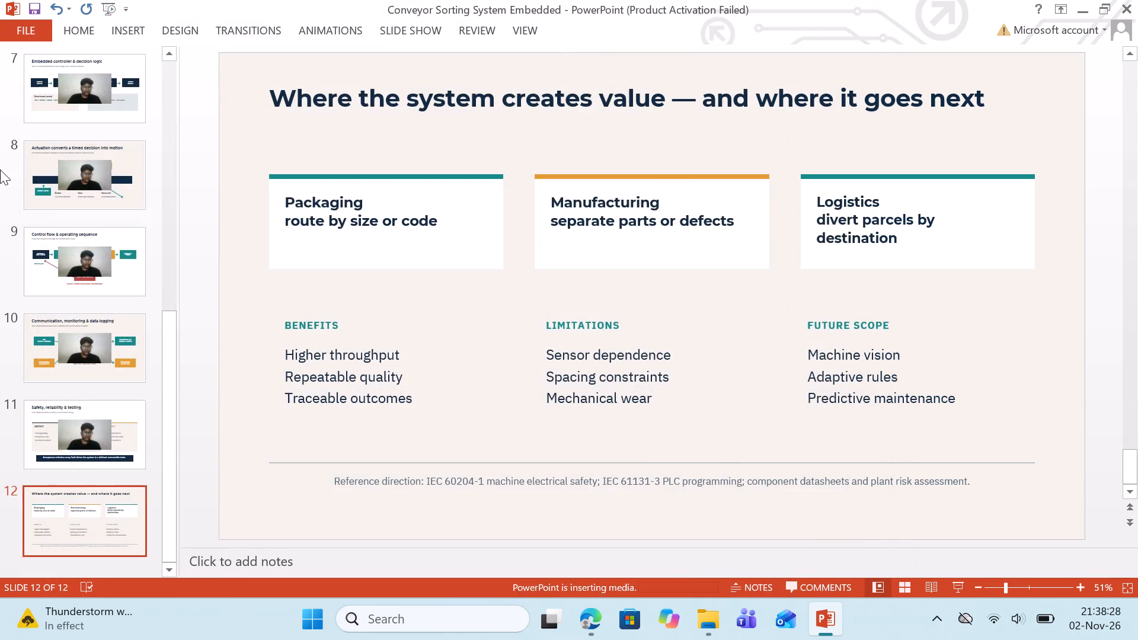
Shrink the video on slide 4, System objectives & requirements, and place it in the slide's bottom-left corner beside the key constraints line.
scroll(62, 124, up, 9)
click(123, 204)
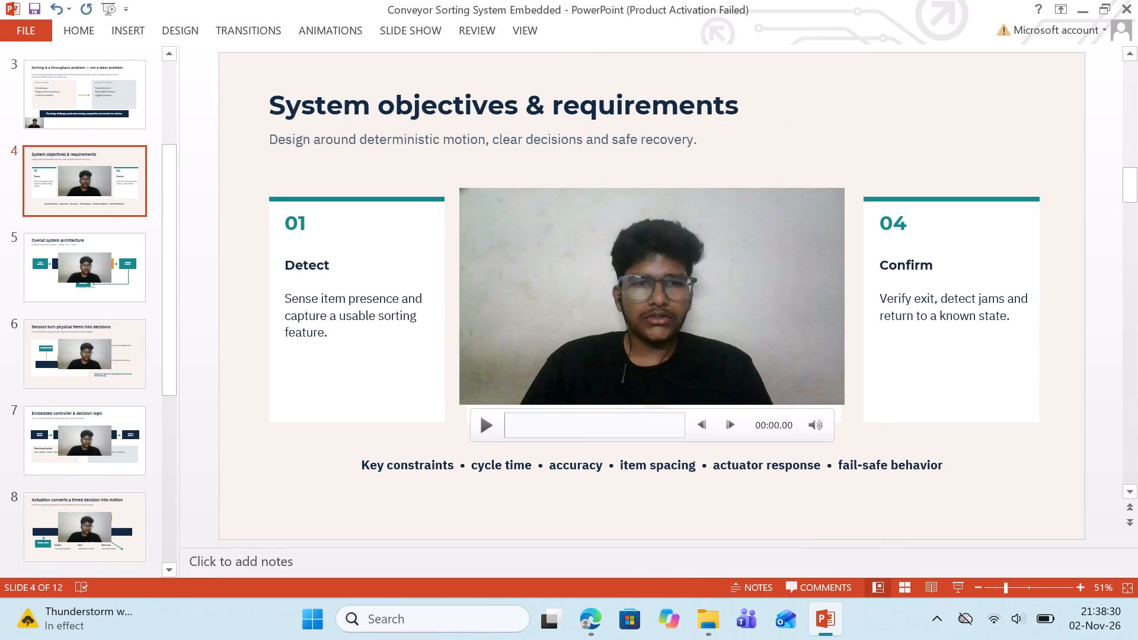
click(594, 261)
scroll(781, 245, up, 1)
click(98, 159)
click(785, 300)
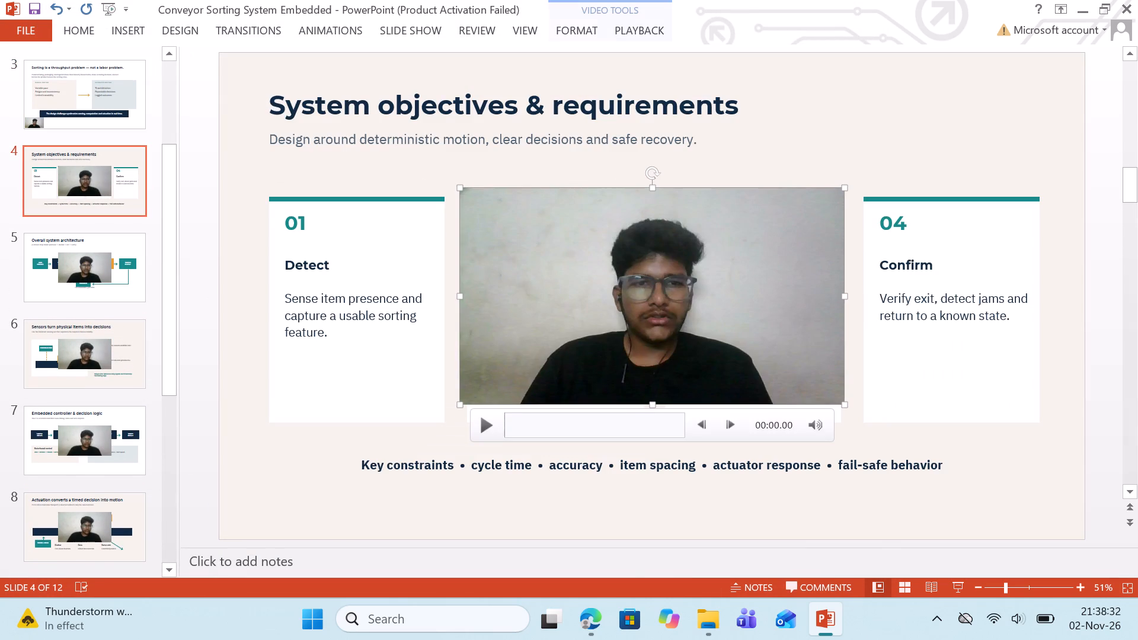
drag(845, 187, 616, 316)
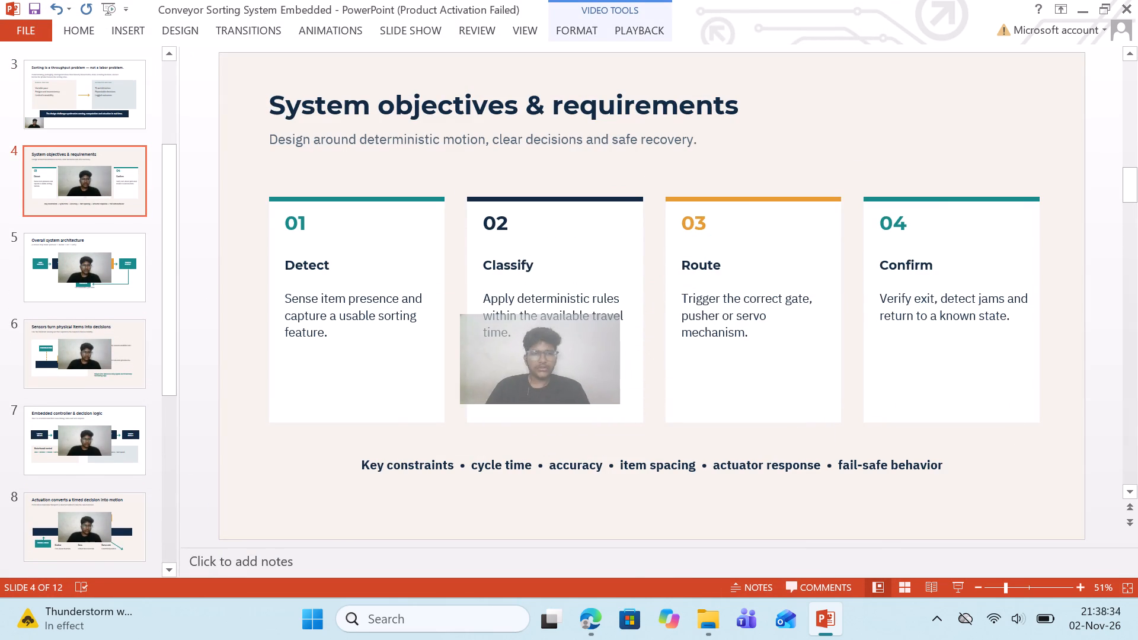
drag(616, 316, 603, 326)
drag(525, 360, 286, 493)
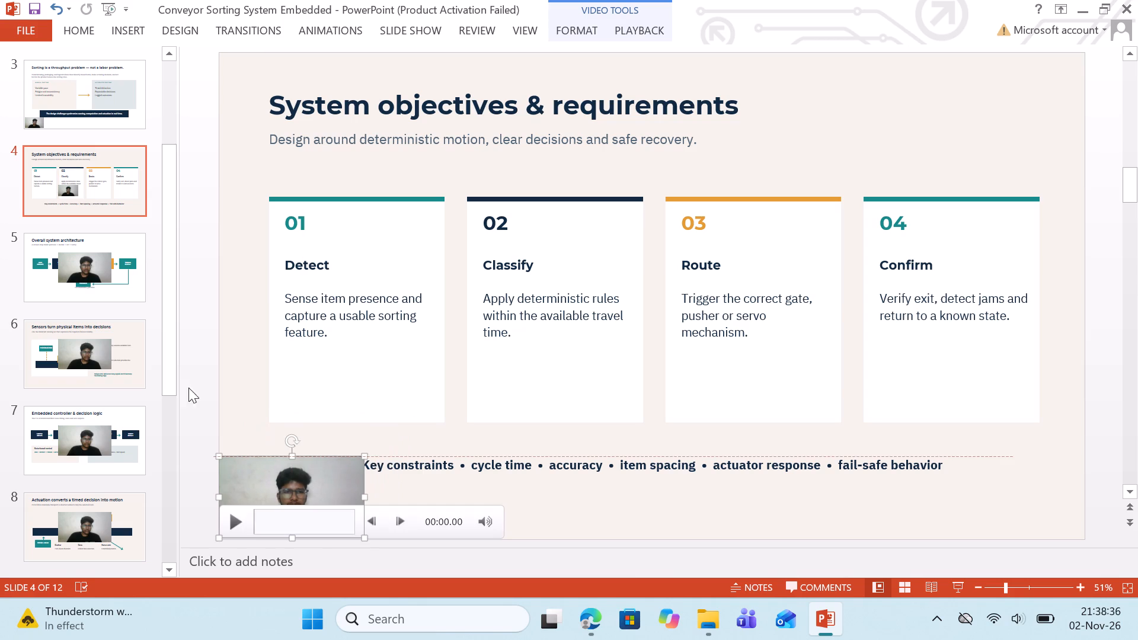
drag(366, 456, 347, 468)
Shrink the video on slide 5, Overall system architecture, and move it into the slide's bottom-left corner.
click(77, 263)
click(605, 287)
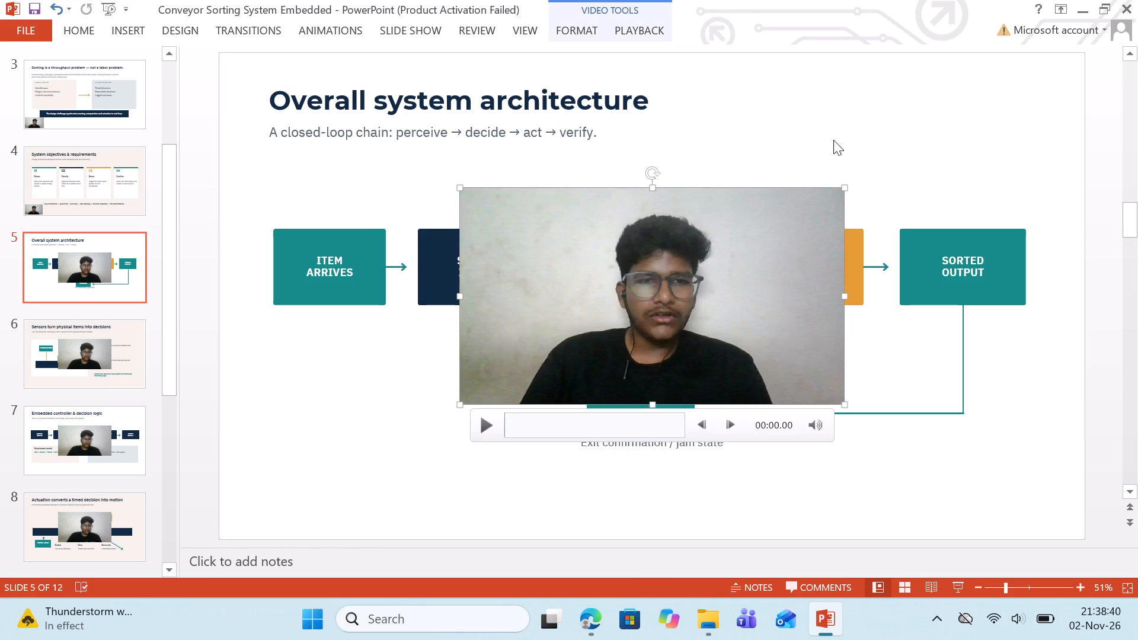
drag(843, 186, 636, 333)
drag(557, 361, 318, 500)
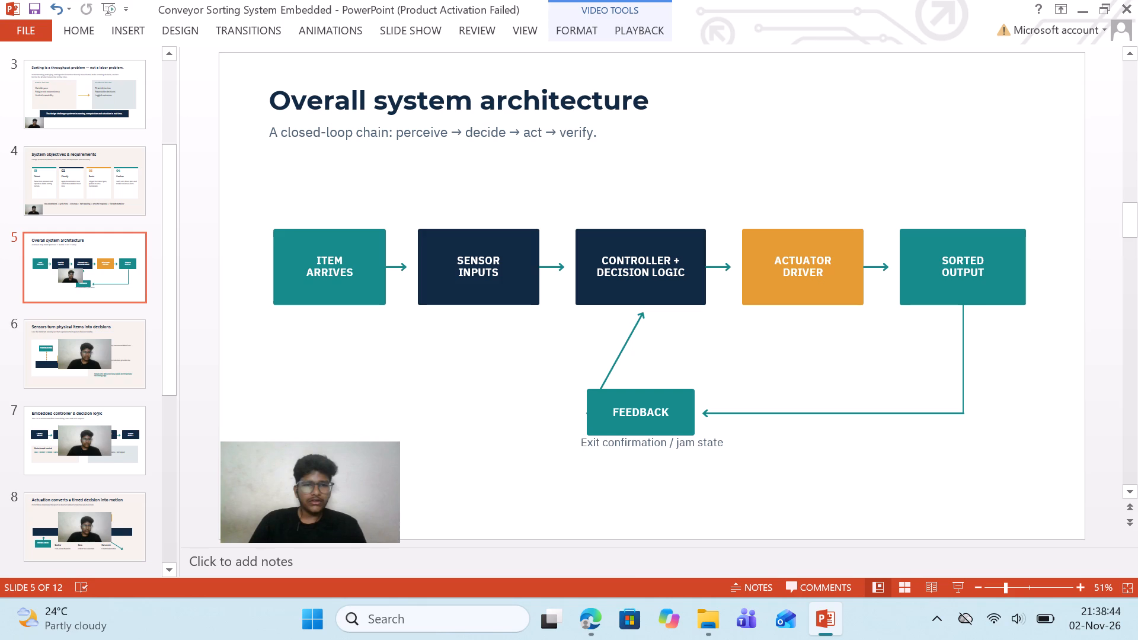
drag(318, 500, 312, 494)
Shrink the video on slide 6, Sensors turn physical items into decisions, and fit it into the bottom-left corner below the diagram.
scroll(81, 265, down, 3)
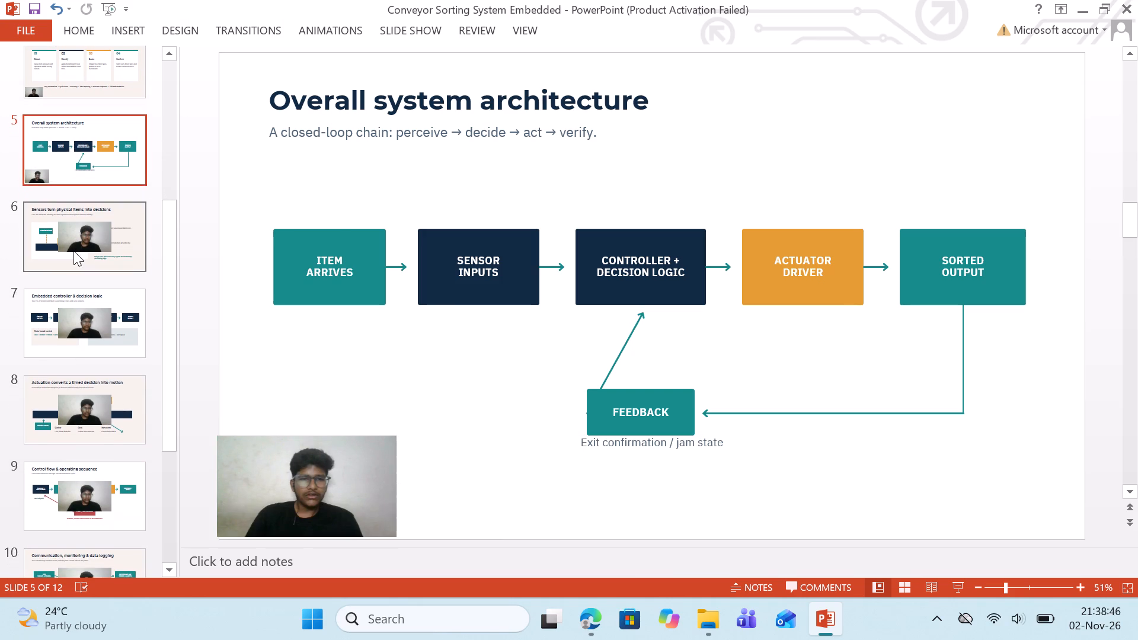
click(73, 251)
click(702, 293)
drag(843, 186, 599, 358)
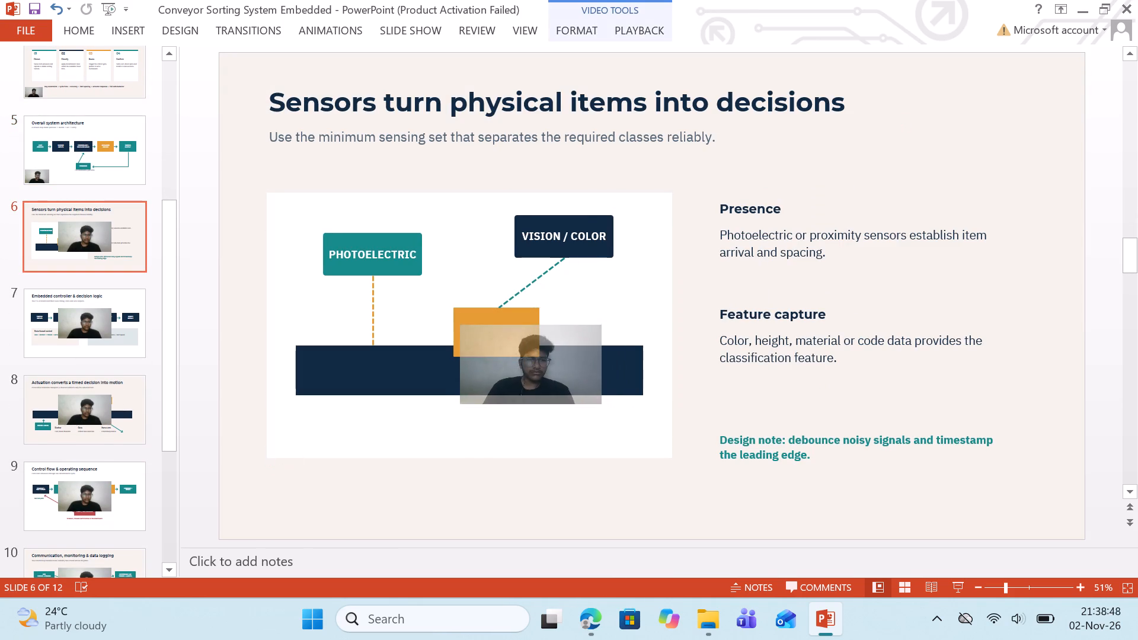
drag(599, 358, 597, 359)
drag(541, 370, 292, 506)
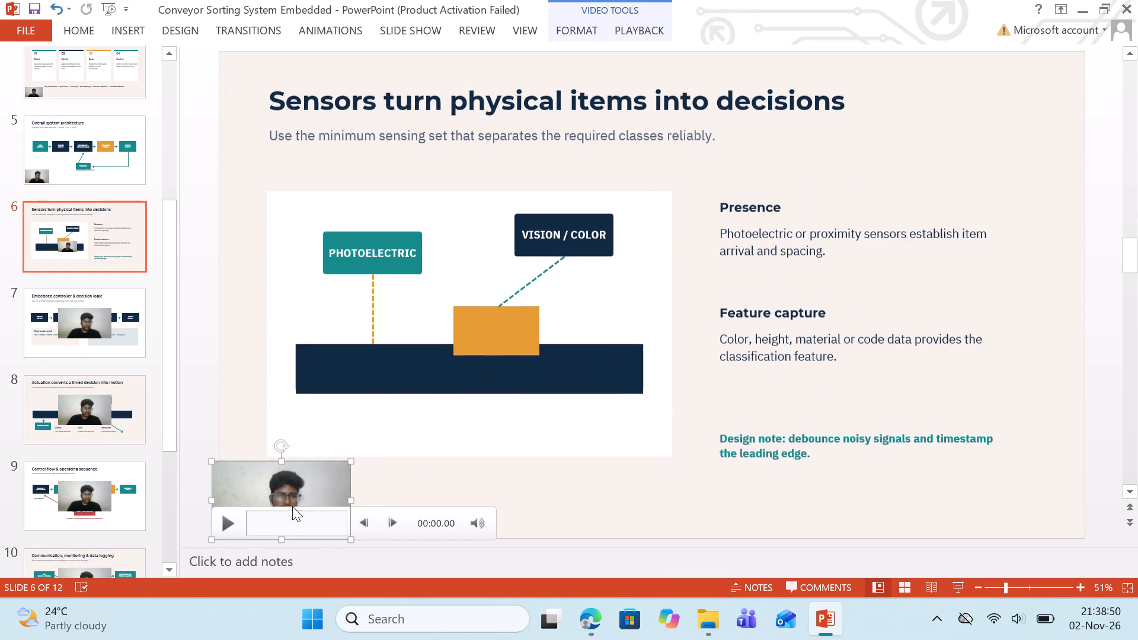
click(292, 506)
drag(288, 494, 296, 495)
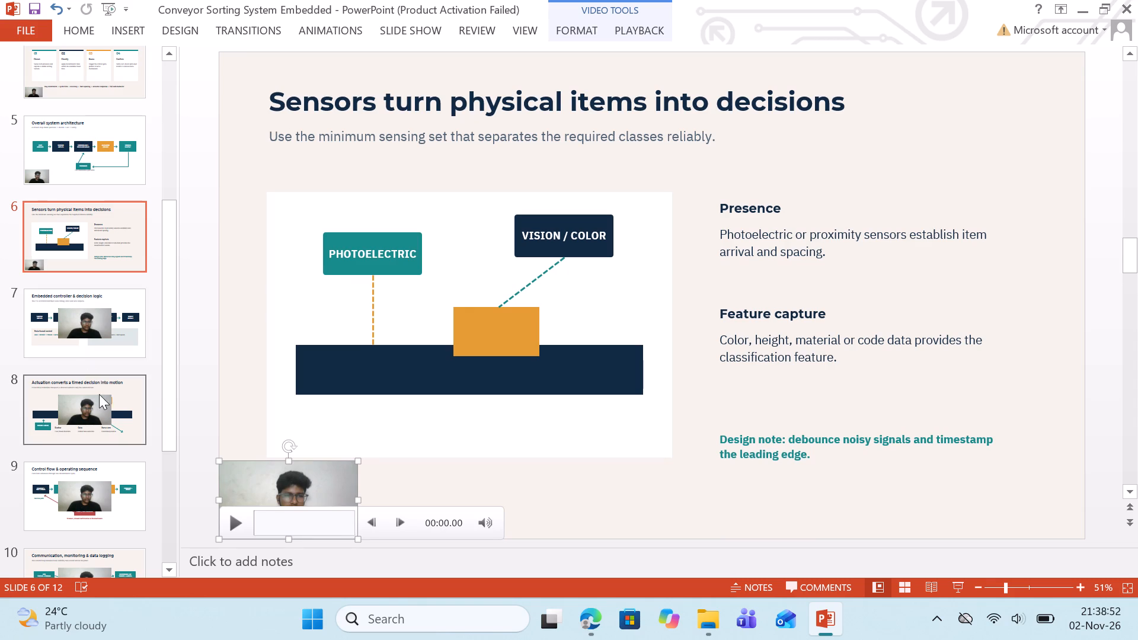
Shrink the video on slide 7, Embedded controller & decision logic, and move it into the slide's bottom-left corner.
click(86, 340)
click(492, 323)
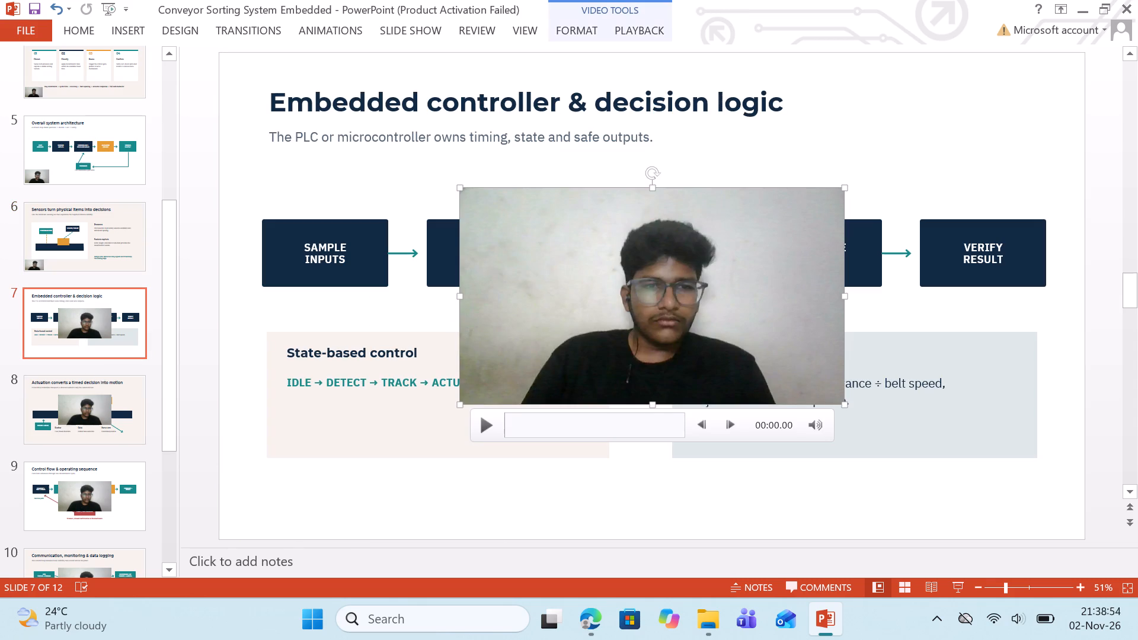
drag(846, 187, 613, 374)
drag(552, 357, 312, 499)
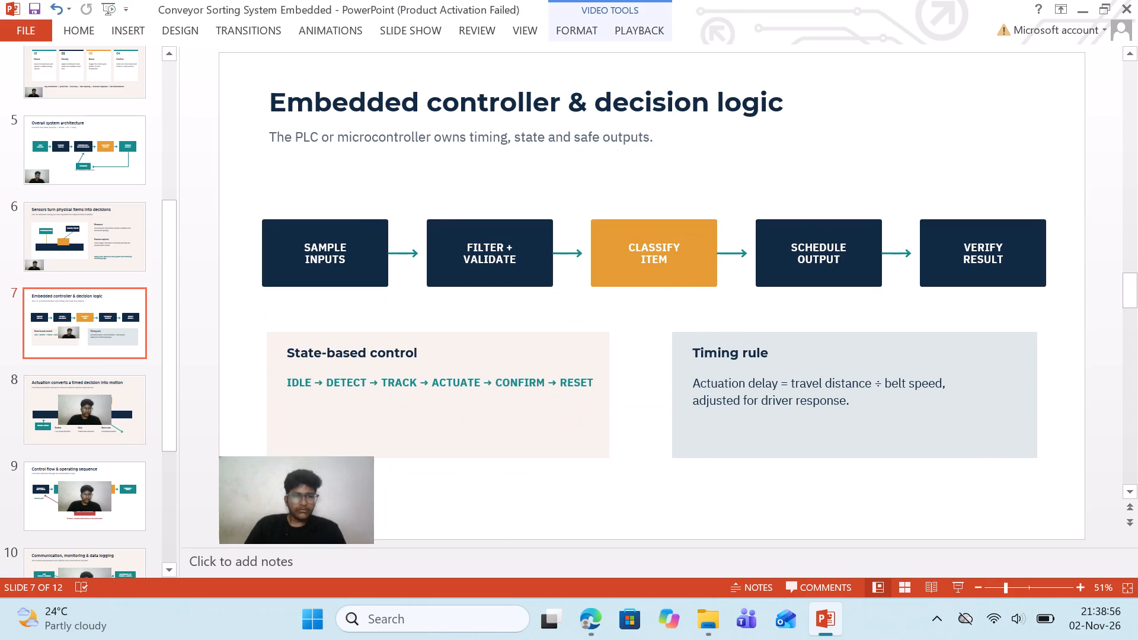
drag(312, 499, 311, 489)
Shrink the video on slide 8, Actuation converts a timed decision into motion, and fit it into the bottom-left corner below the Motor + Drive box.
click(98, 424)
click(603, 299)
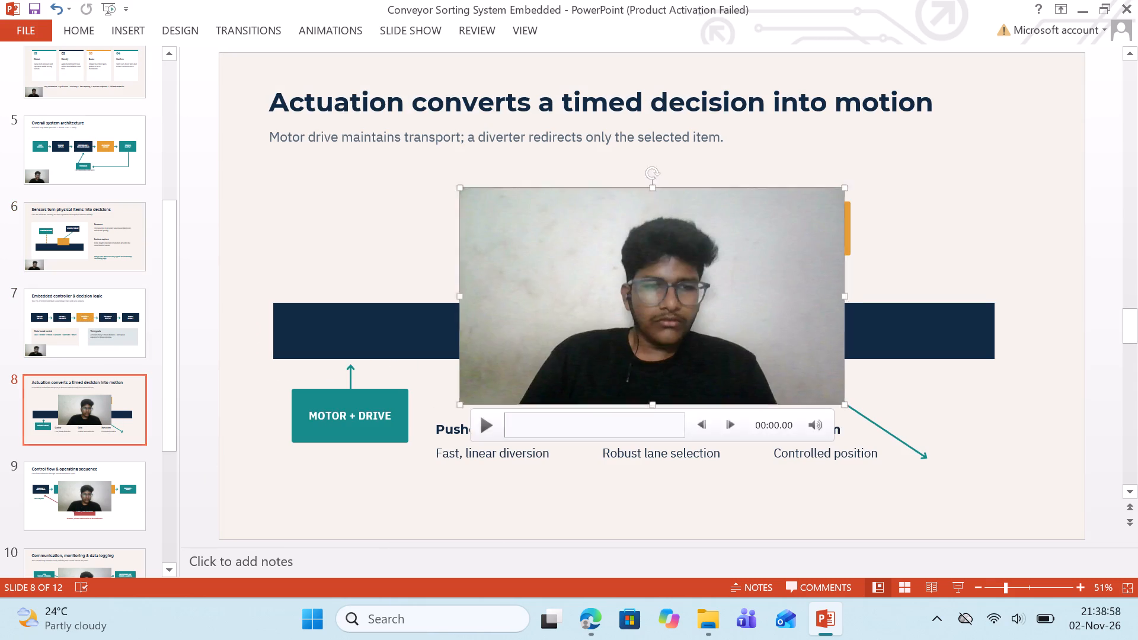
click(851, 184)
click(841, 192)
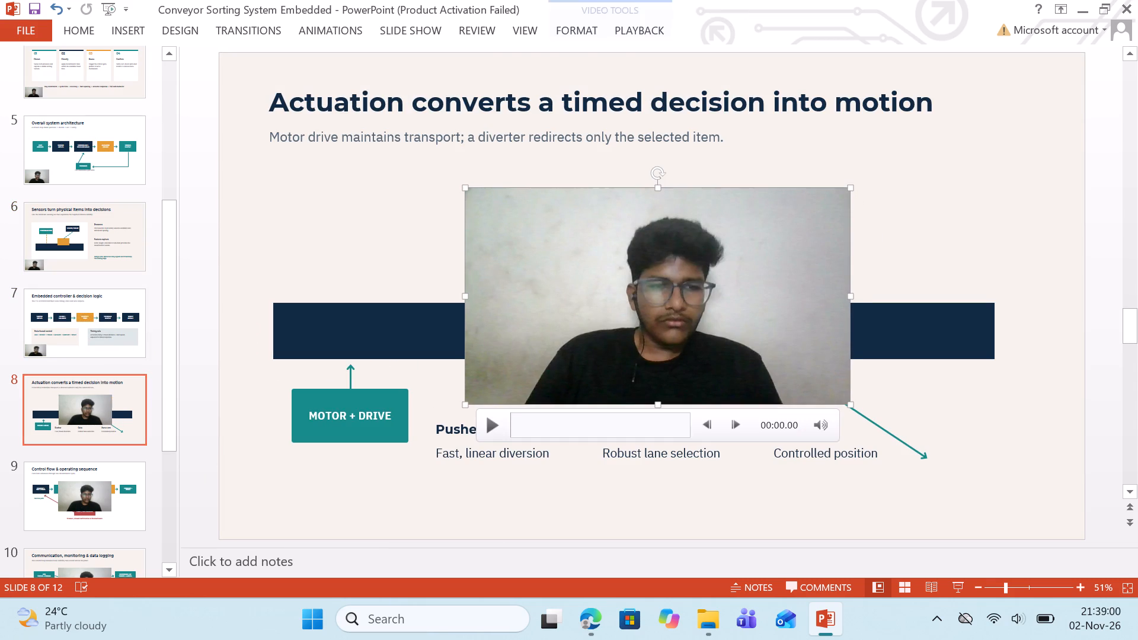
drag(849, 185, 642, 360)
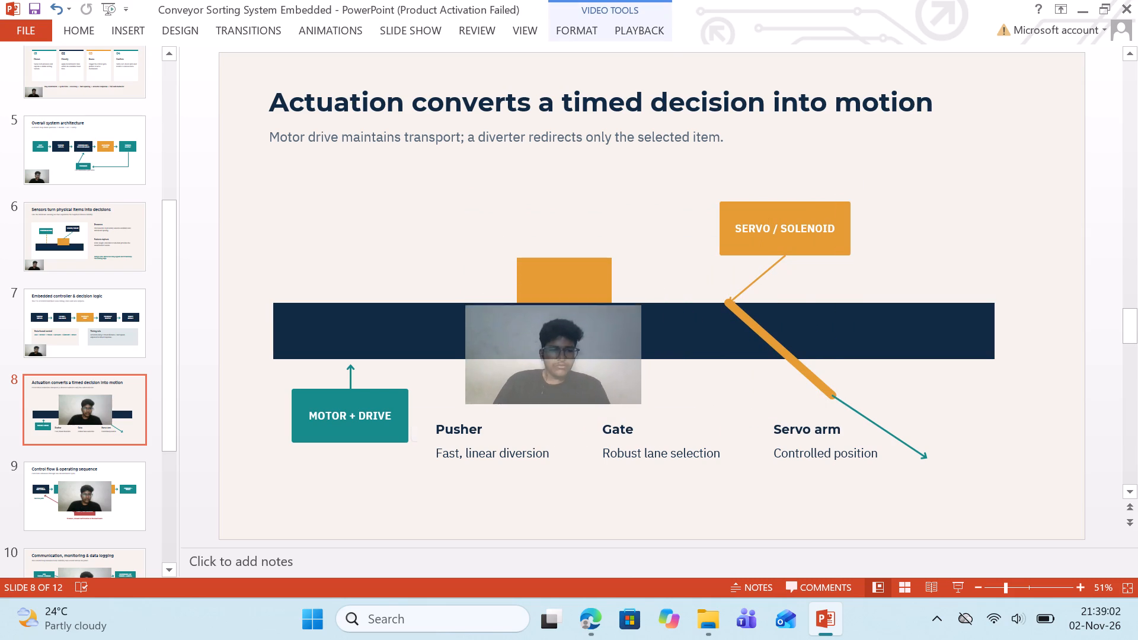
drag(576, 351, 324, 490)
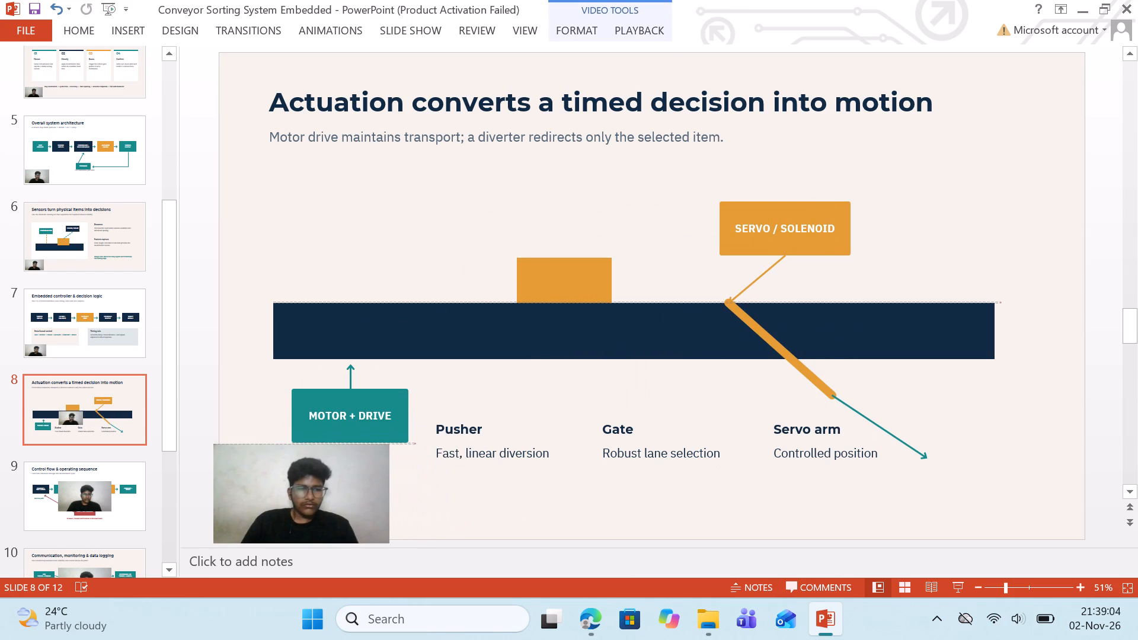
drag(324, 490, 331, 490)
drag(394, 439, 366, 472)
Shrink the video on slide 9, Control flow & operating sequence, and move it into the slide's bottom-left corner.
click(110, 481)
click(564, 277)
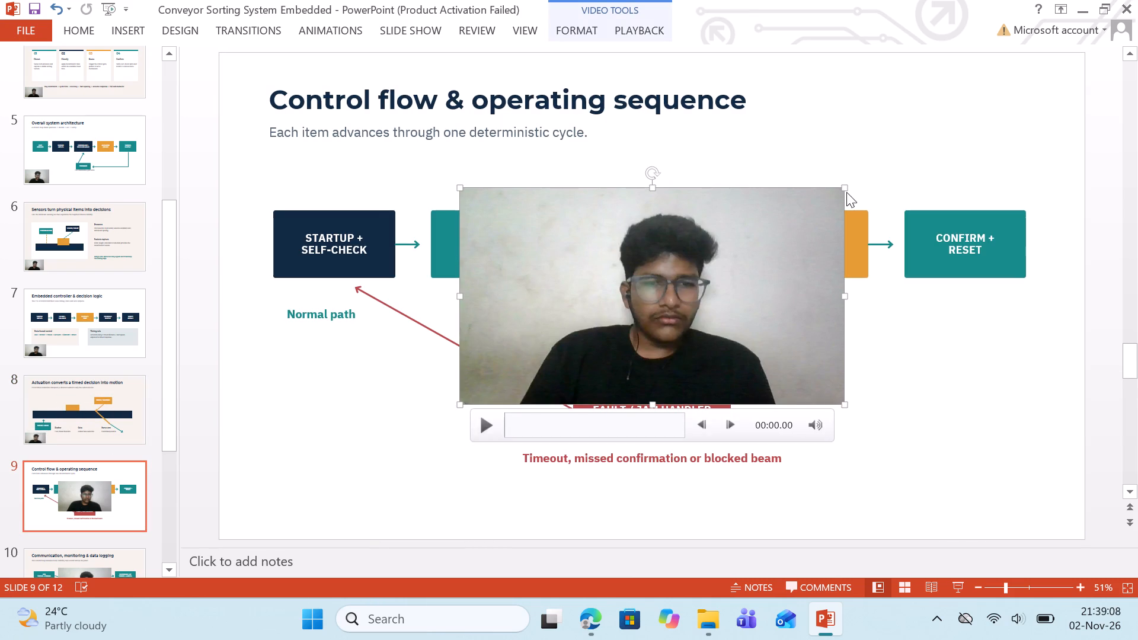
drag(846, 187, 622, 358)
drag(568, 362, 360, 475)
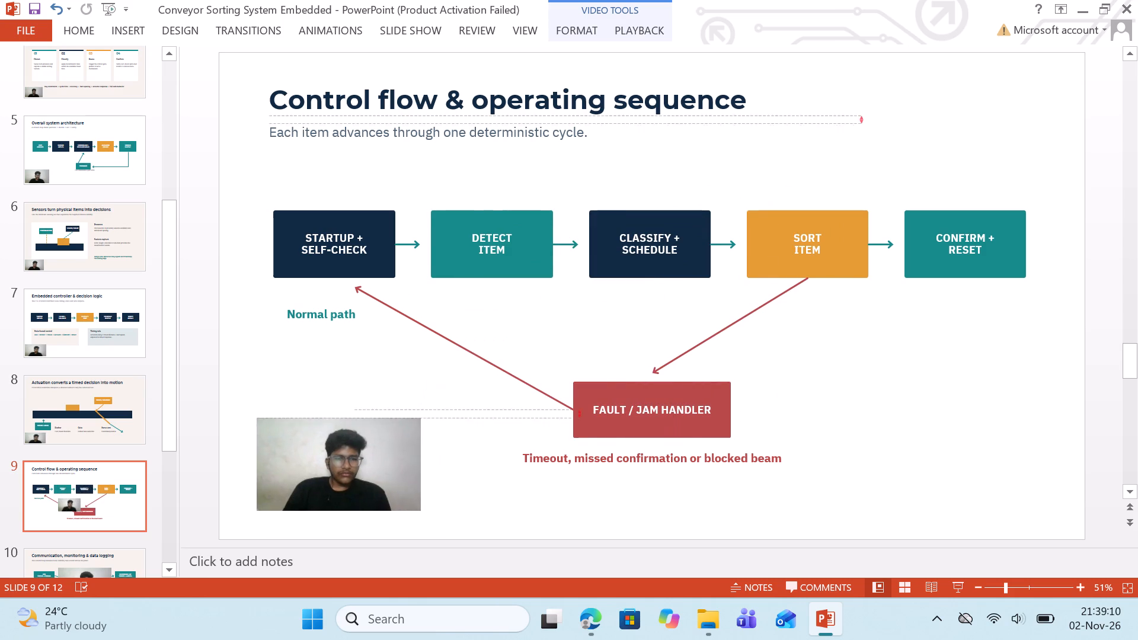
drag(360, 475, 327, 494)
Shrink the video on slide 10, Communication, monitoring & data logging, and move it into the slide's bottom-left corner.
scroll(92, 366, down, 6)
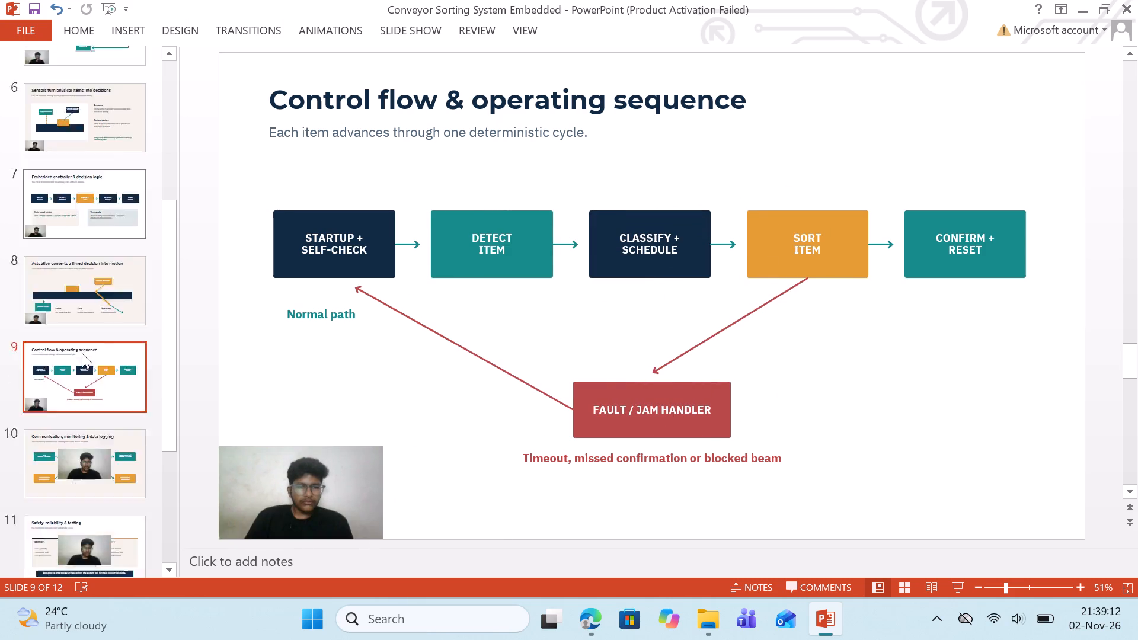
click(82, 360)
click(665, 318)
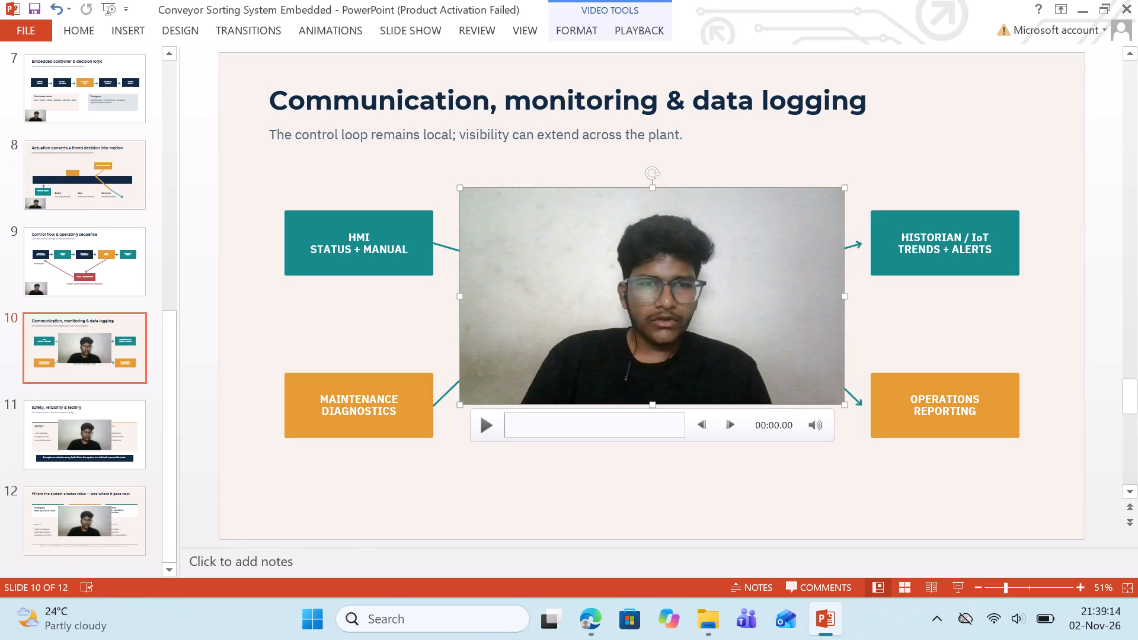
drag(844, 186, 594, 336)
drag(536, 364, 284, 508)
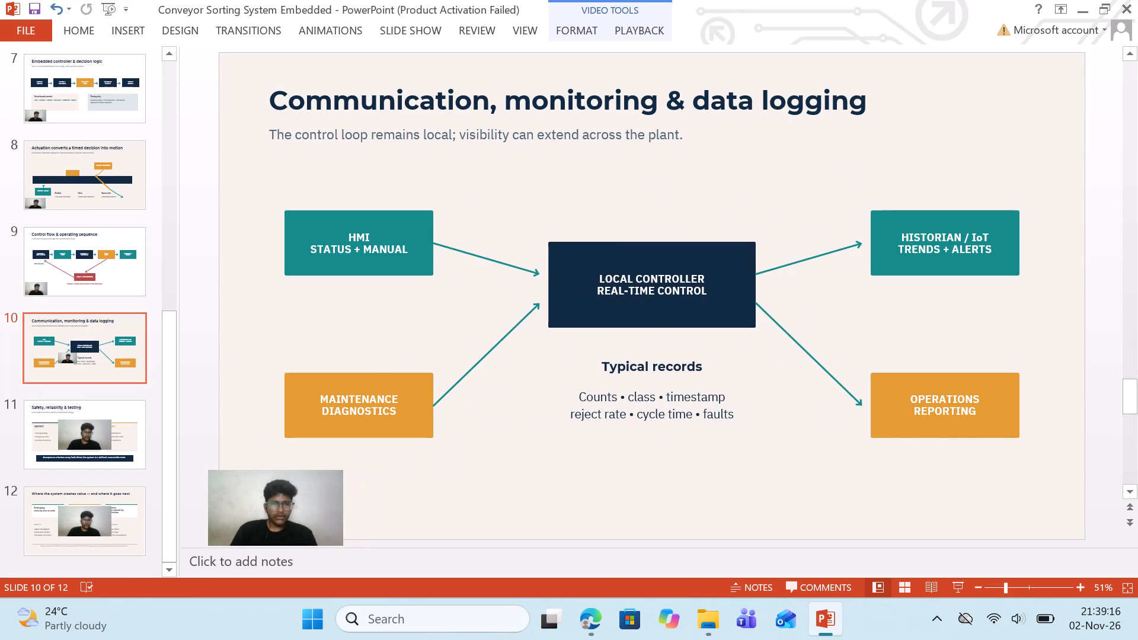
drag(284, 508, 297, 500)
Shrink the video on slide 11, Safety, reliability & testing, and move it into the slide's bottom-left corner.
click(95, 436)
click(705, 289)
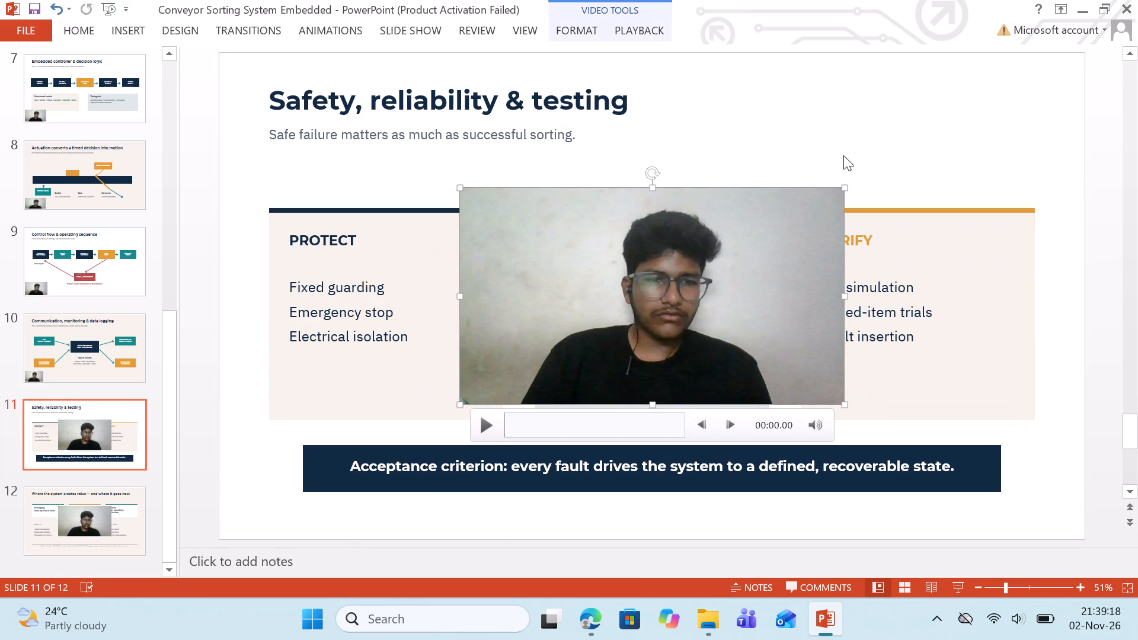
drag(846, 187, 561, 341)
drag(529, 385, 370, 469)
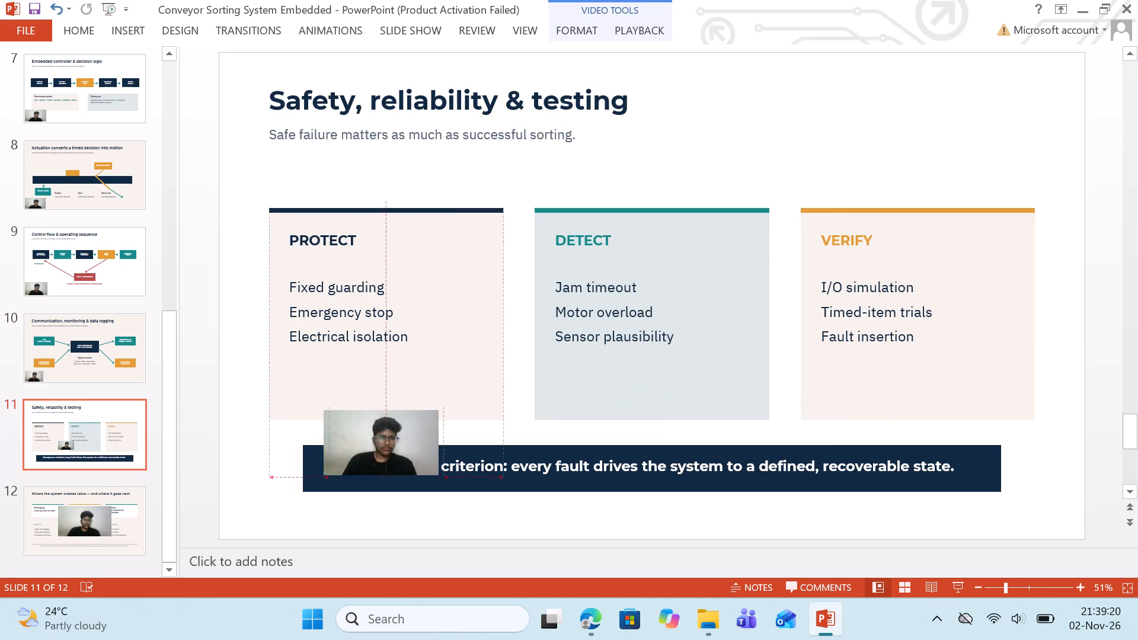
drag(370, 469, 289, 524)
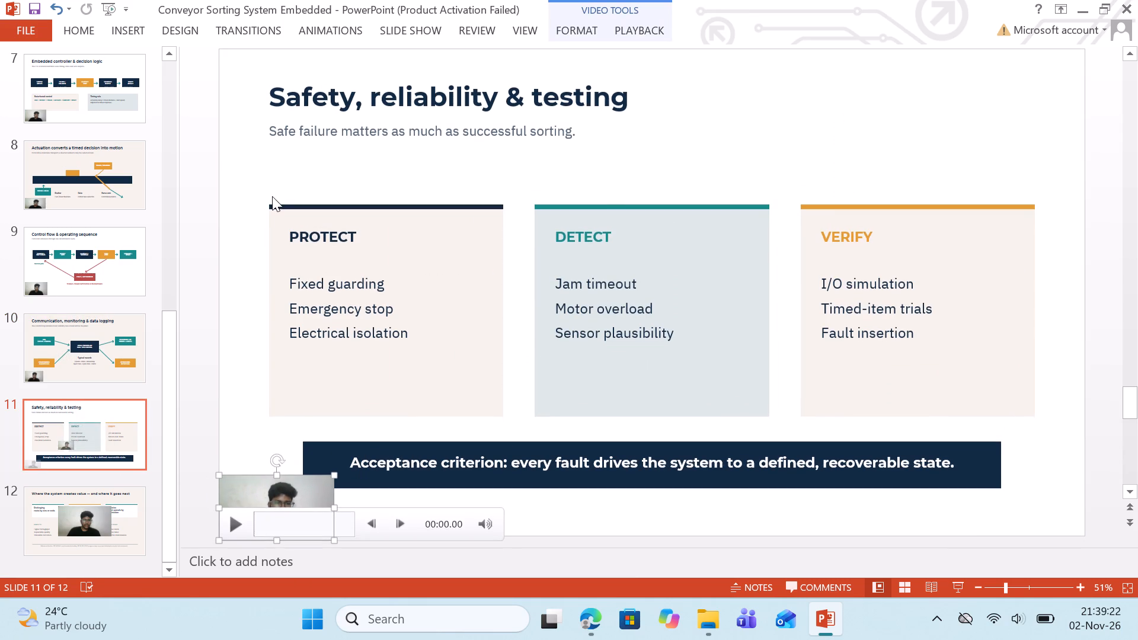
Move slide 11's Protect, Detect and Verify cards and the acceptance criterion banner up to clear space for the video.
drag(247, 169, 1039, 479)
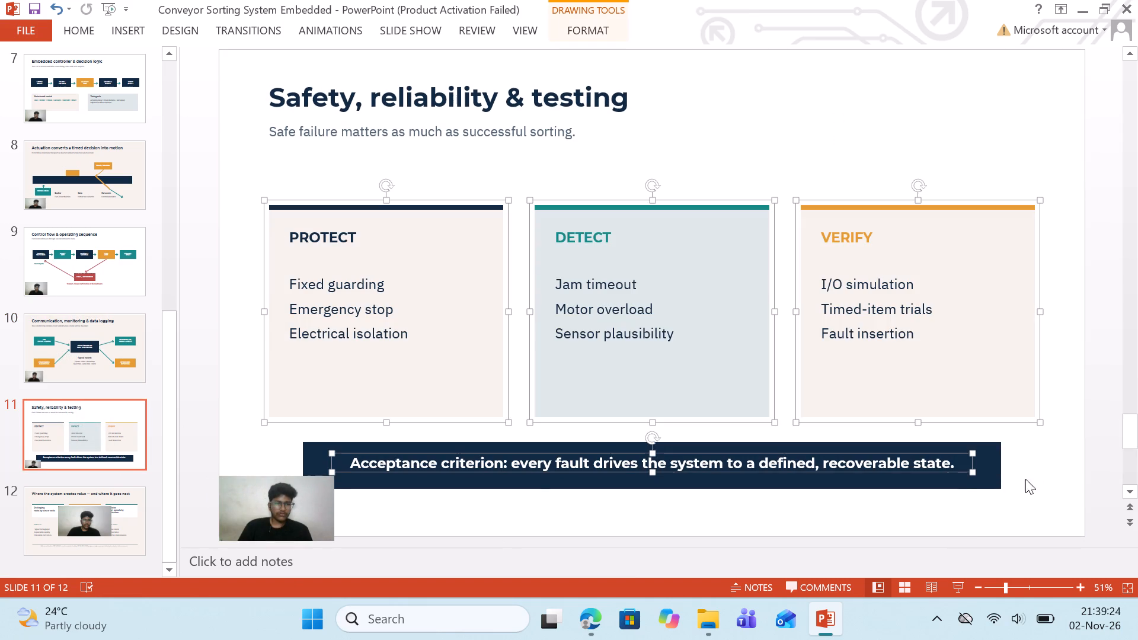
drag(934, 249, 929, 207)
drag(663, 499, 780, 448)
drag(924, 477, 924, 432)
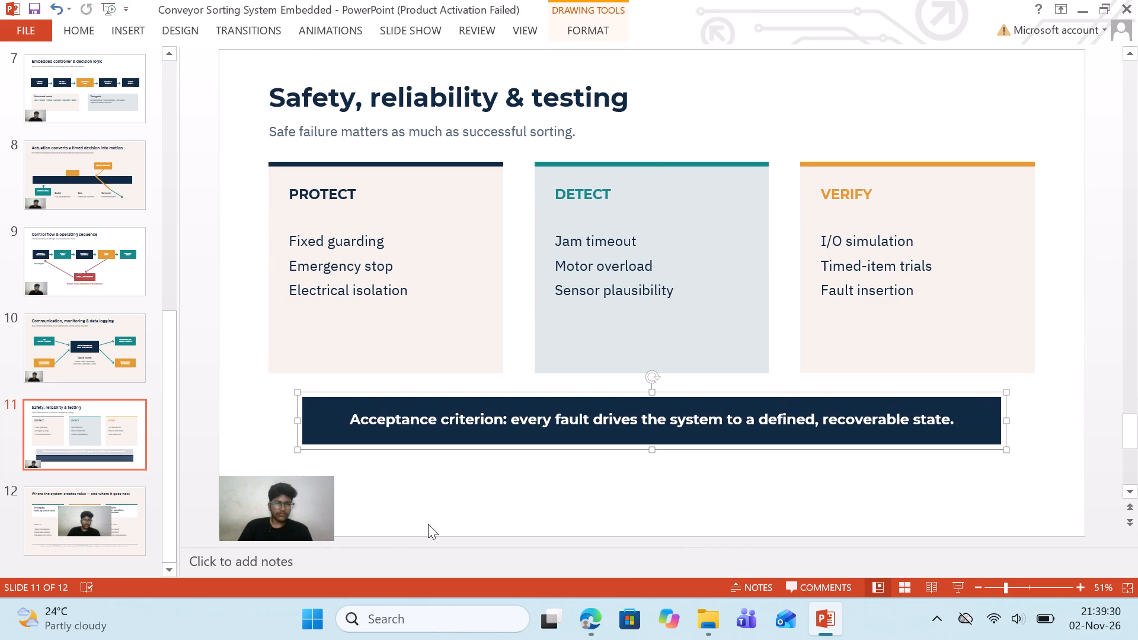
Enlarge the video on slide 11 slightly and align it with the bottom-left corner below the acceptance criterion banner.
click(319, 505)
drag(336, 476, 370, 470)
drag(322, 482, 325, 474)
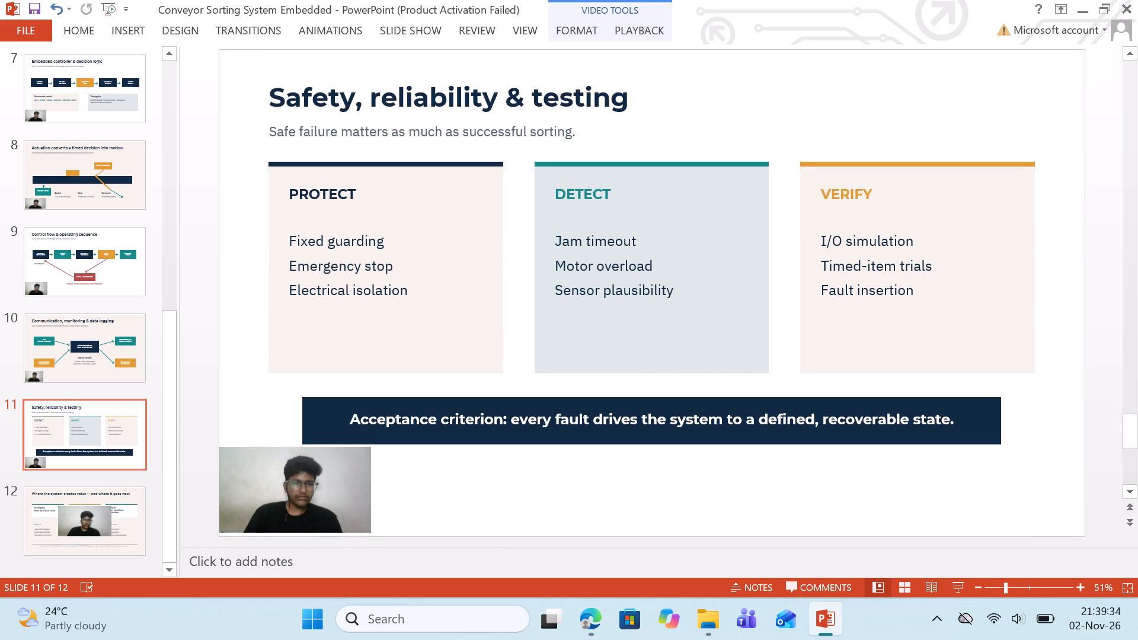
drag(325, 474, 325, 476)
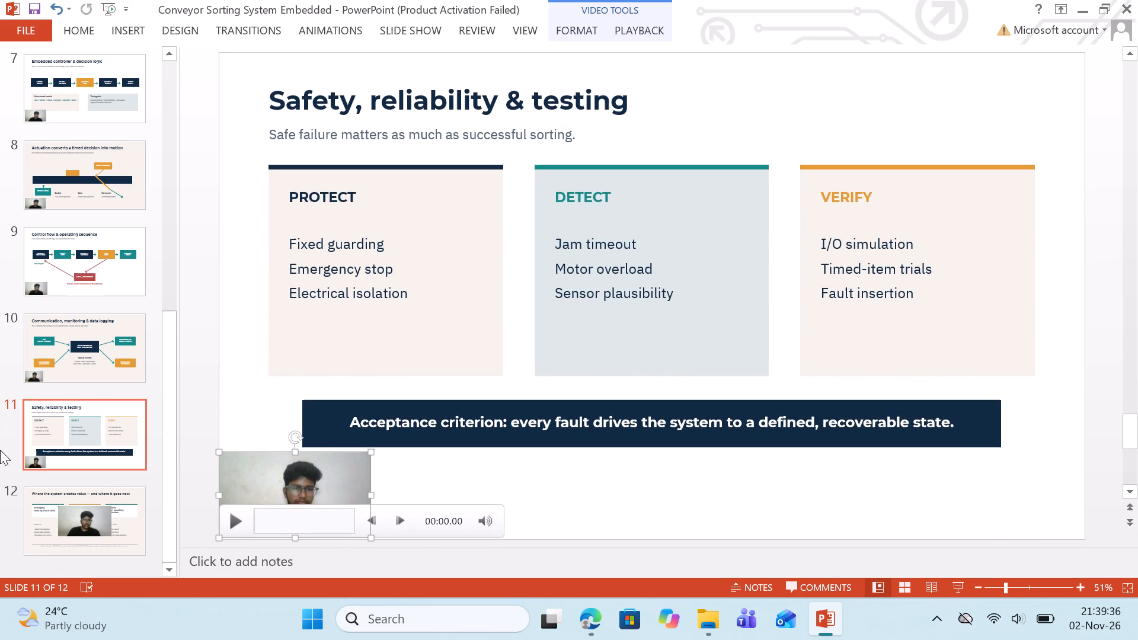
Shrink the video on slide 12 and park it over the title, clear of the cards and text columns.
scroll(92, 341, down, 3)
click(135, 526)
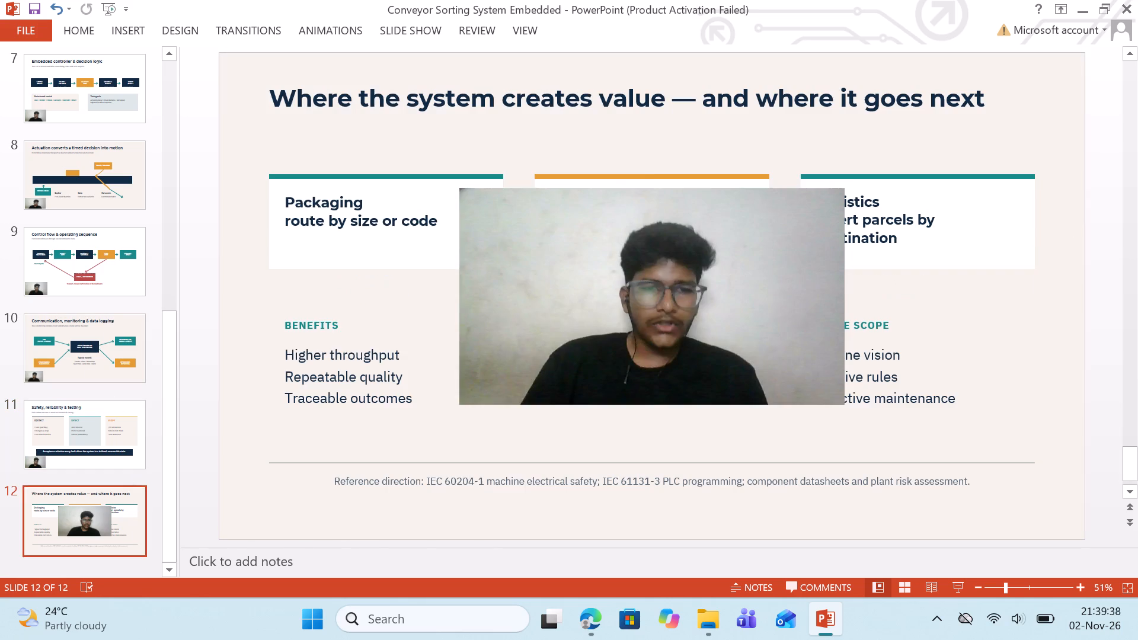
click(599, 241)
drag(698, 290, 652, 270)
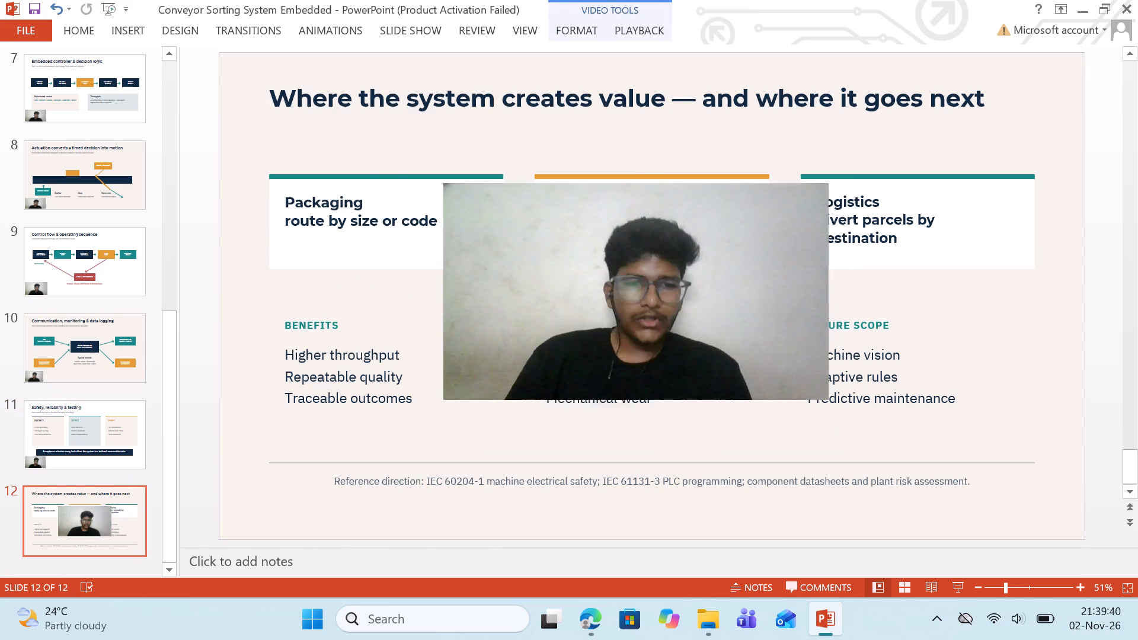
drag(652, 270, 619, 233)
click(599, 212)
drag(763, 130, 607, 230)
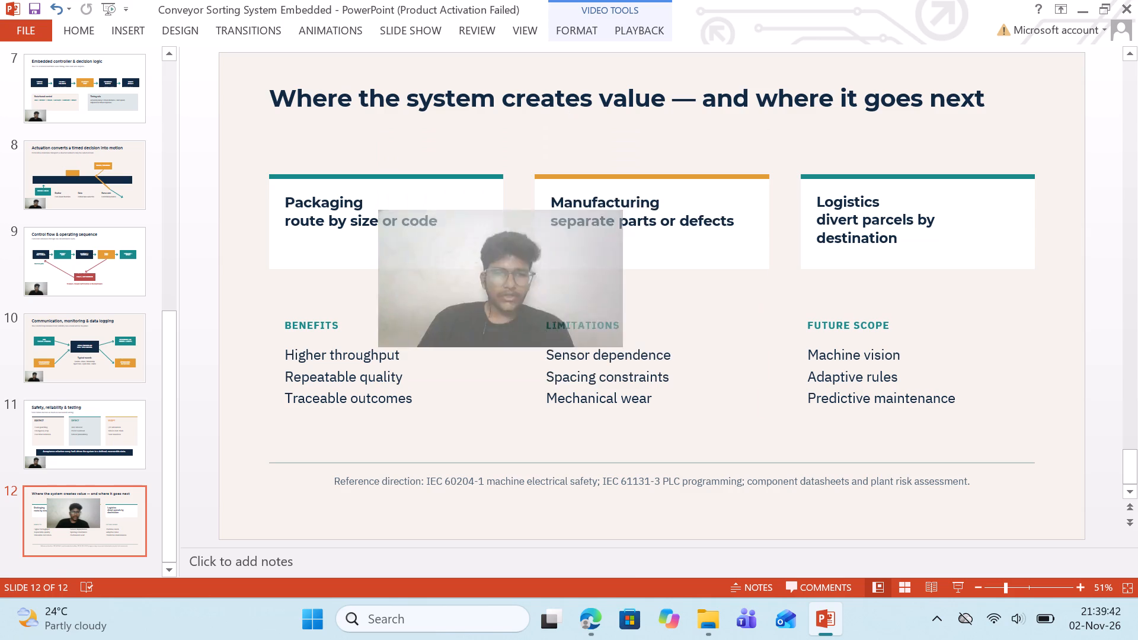
drag(607, 230, 517, 268)
drag(450, 306, 347, 198)
click(250, 103)
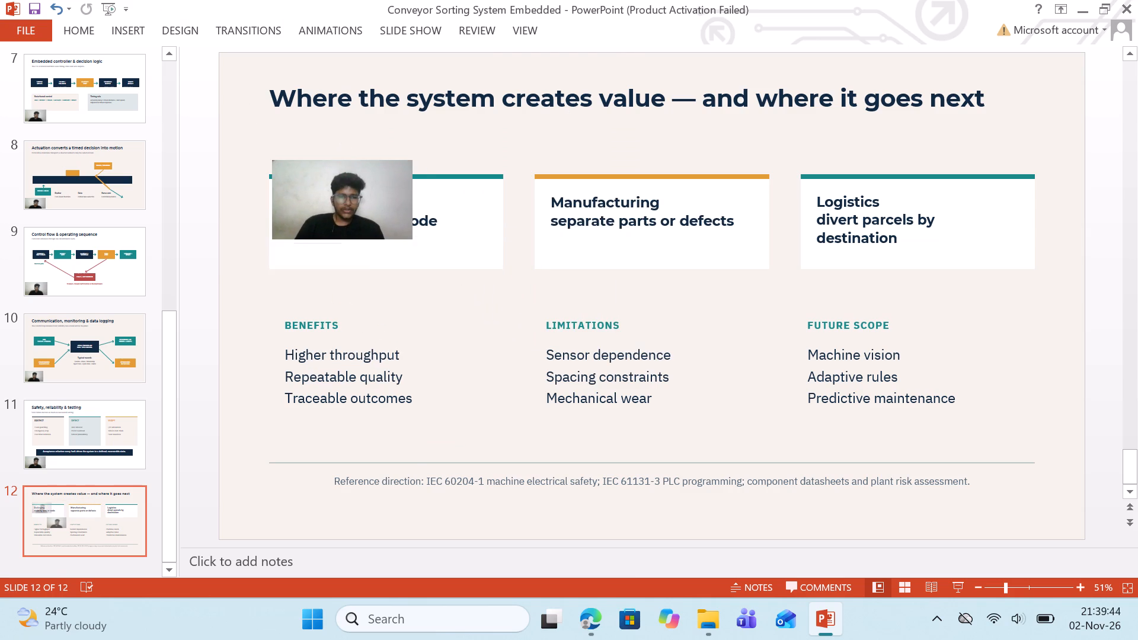
drag(356, 215, 561, 137)
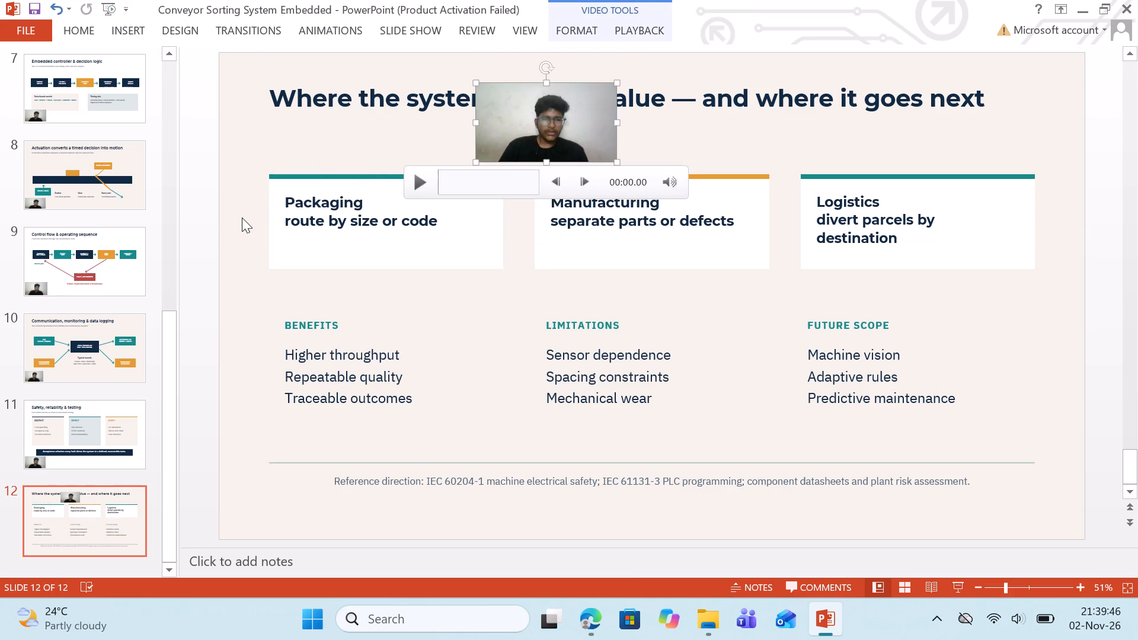
Delete the Reference direction footnote below the divider line on slide 12.
click(242, 217)
drag(240, 159, 1066, 529)
click(759, 511)
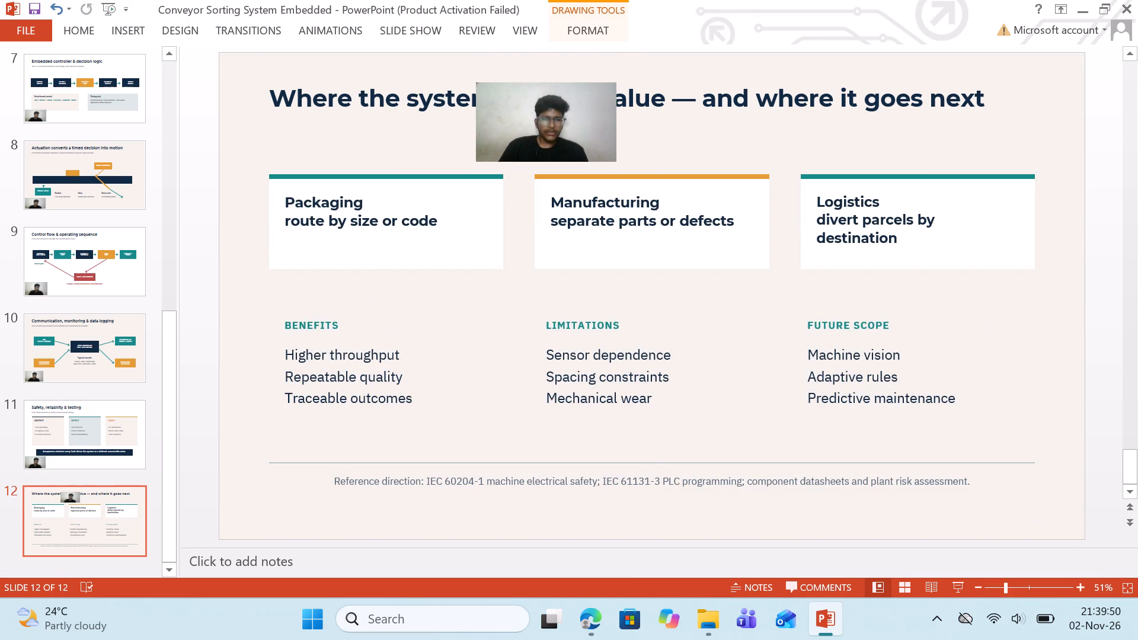
click(976, 484)
click(989, 473)
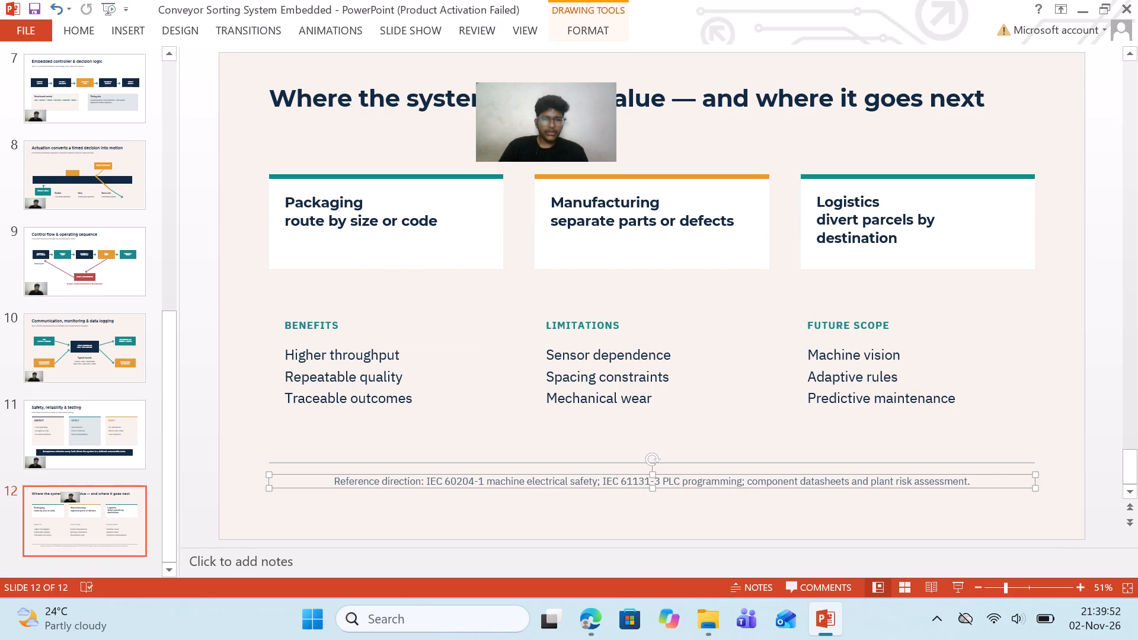
key(Delete)
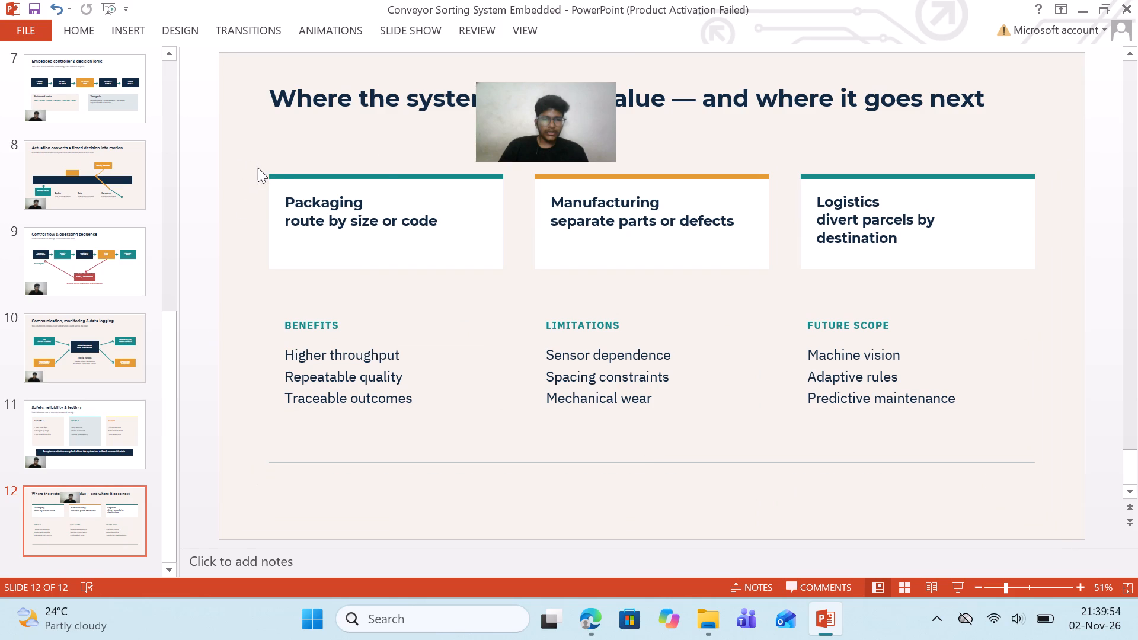
Move slide 12's three cards, the Benefits, Limitations and Future Scope columns and the divider line up together, keeping their horizontal alignment.
drag(258, 168, 1060, 493)
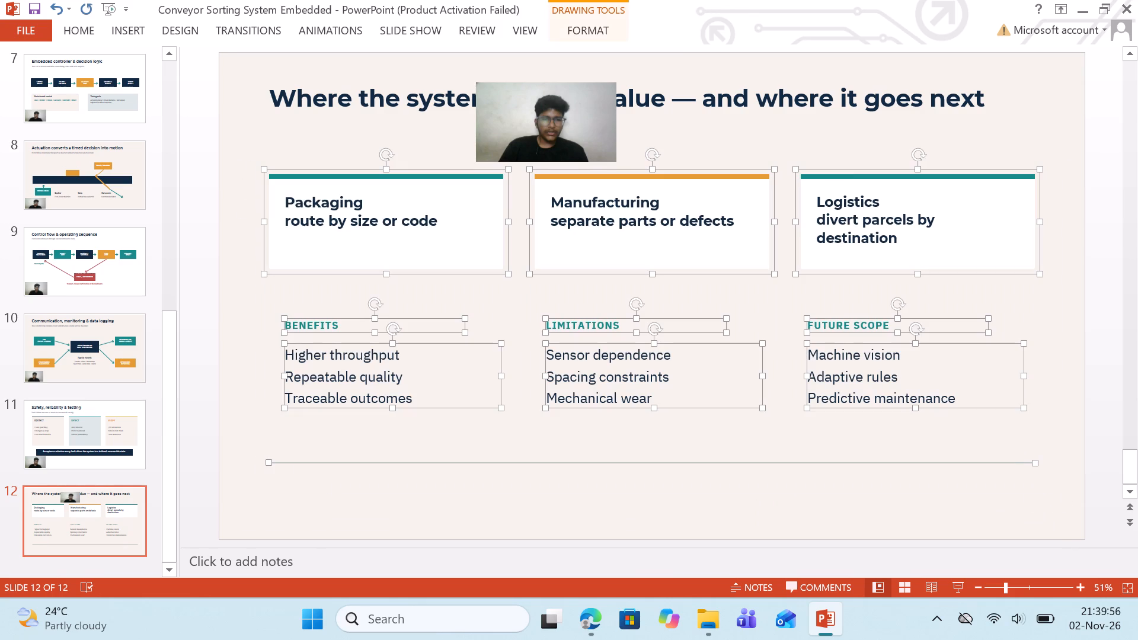
drag(968, 234, 961, 209)
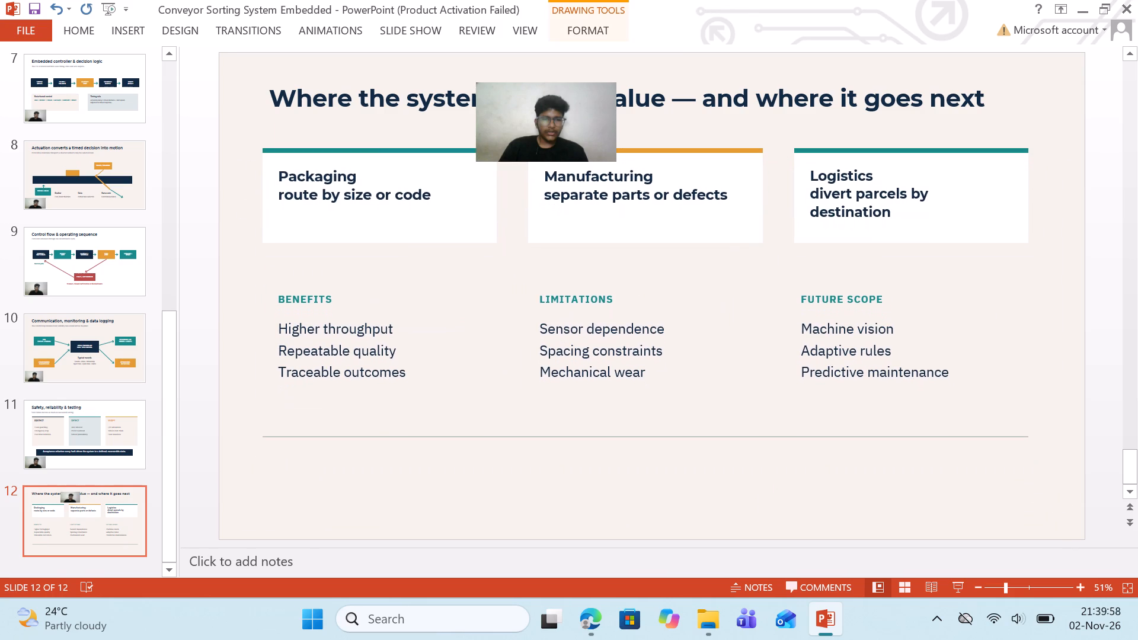
drag(961, 209, 965, 200)
Move slide 12's video off the title into the slide's bottom-left corner and enlarge it slightly to fit below the divider line.
click(558, 100)
drag(577, 115, 327, 498)
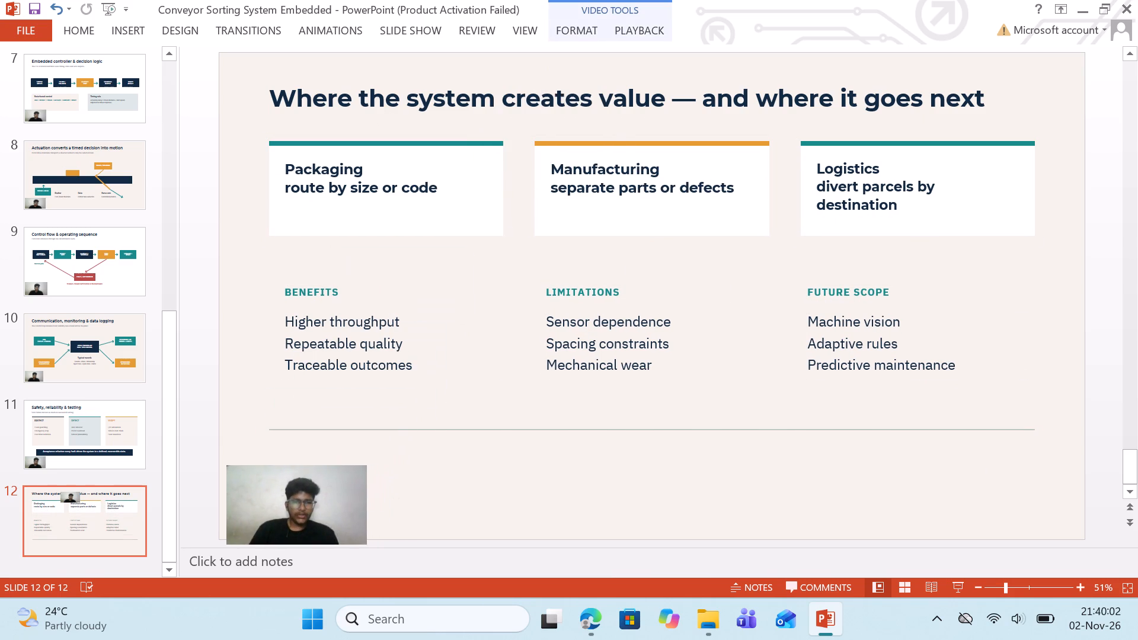
drag(327, 498, 321, 494)
drag(359, 460, 381, 453)
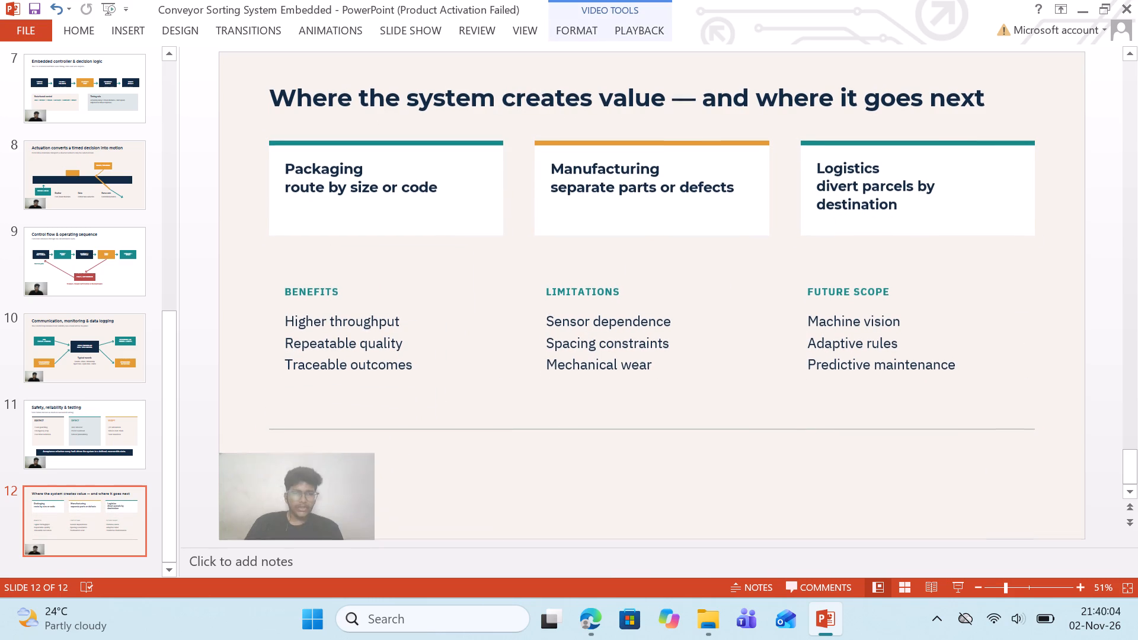
drag(381, 453, 382, 450)
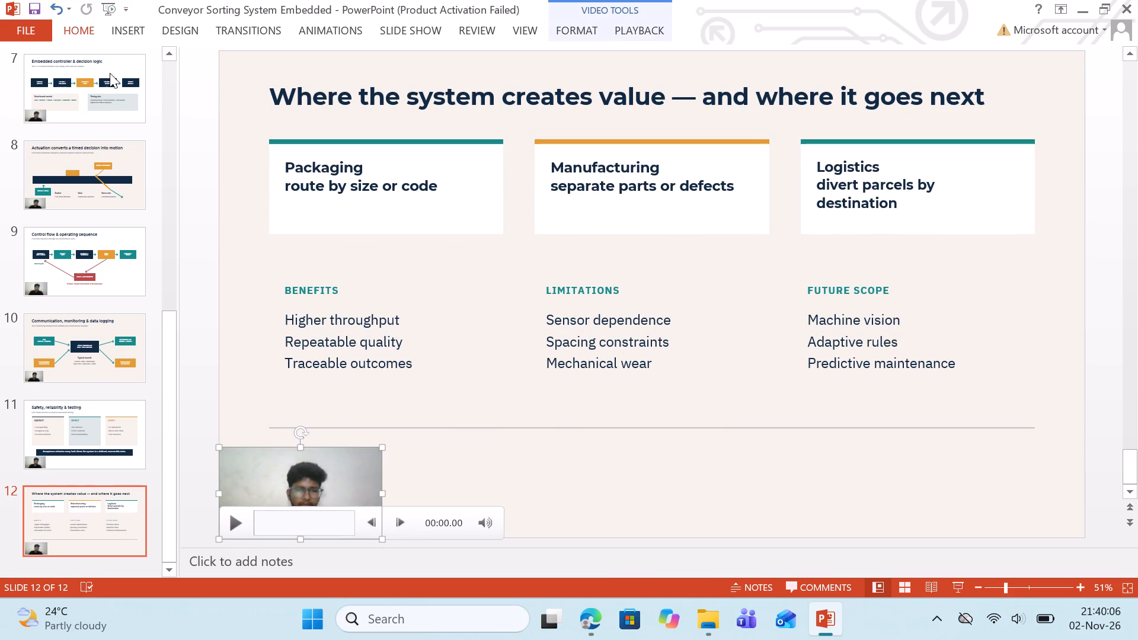
Save the presentation, proceeding without the fonts that cannot be embedded.
click(36, 12)
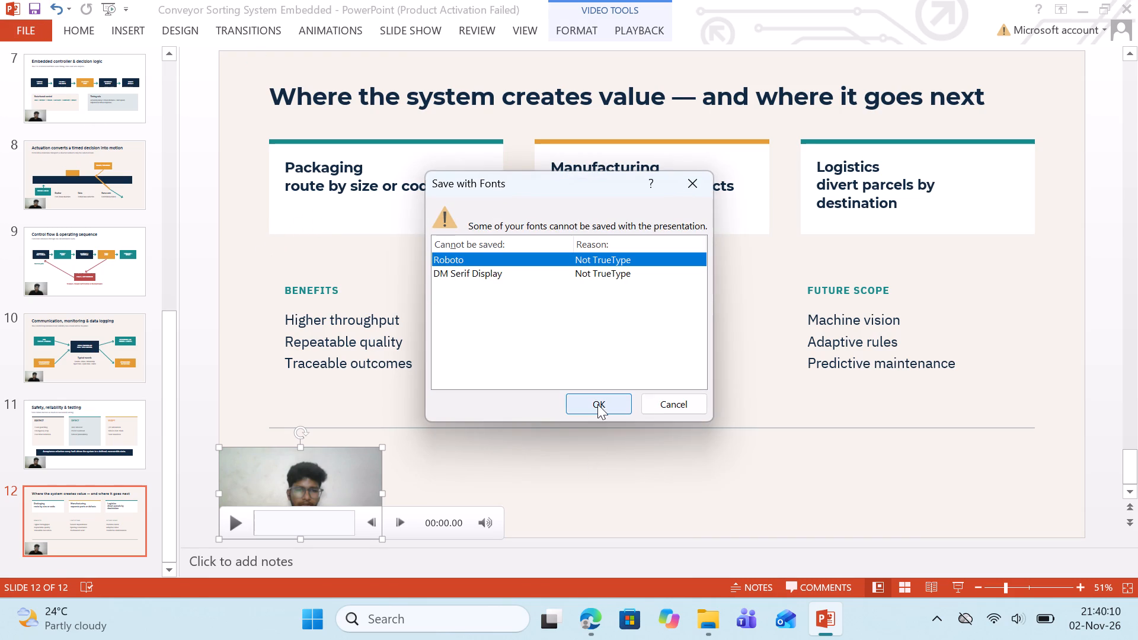
click(597, 404)
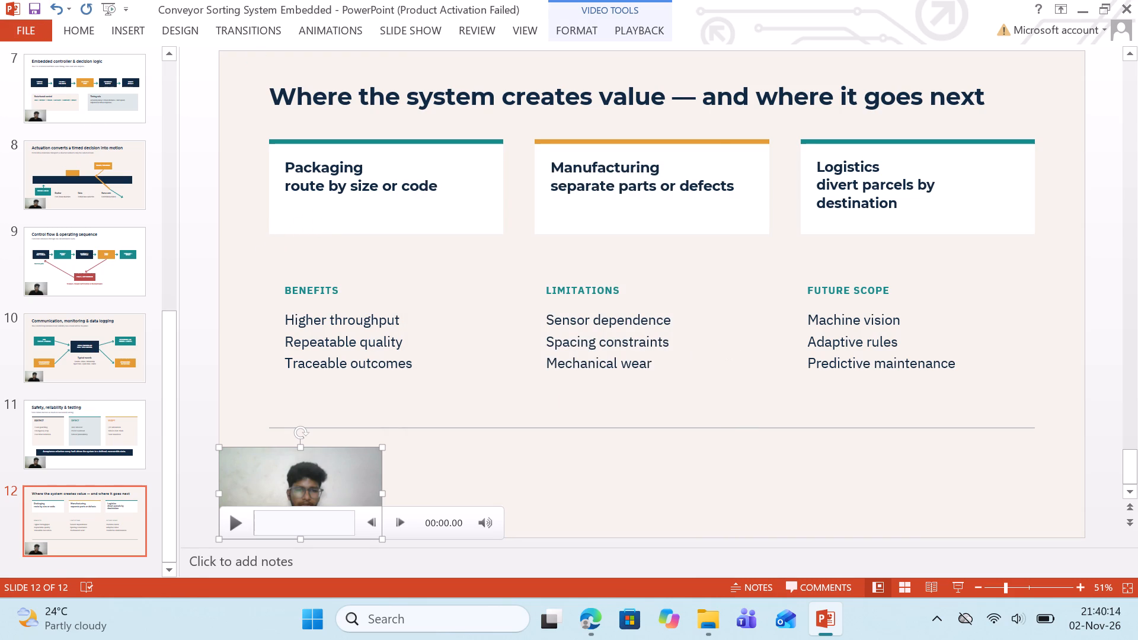
Export the presentation as an MPEG-4 video named Conveyor Sorting System Embedded in the aat 2 7th sem folder.
drag(162, 381, 186, 24)
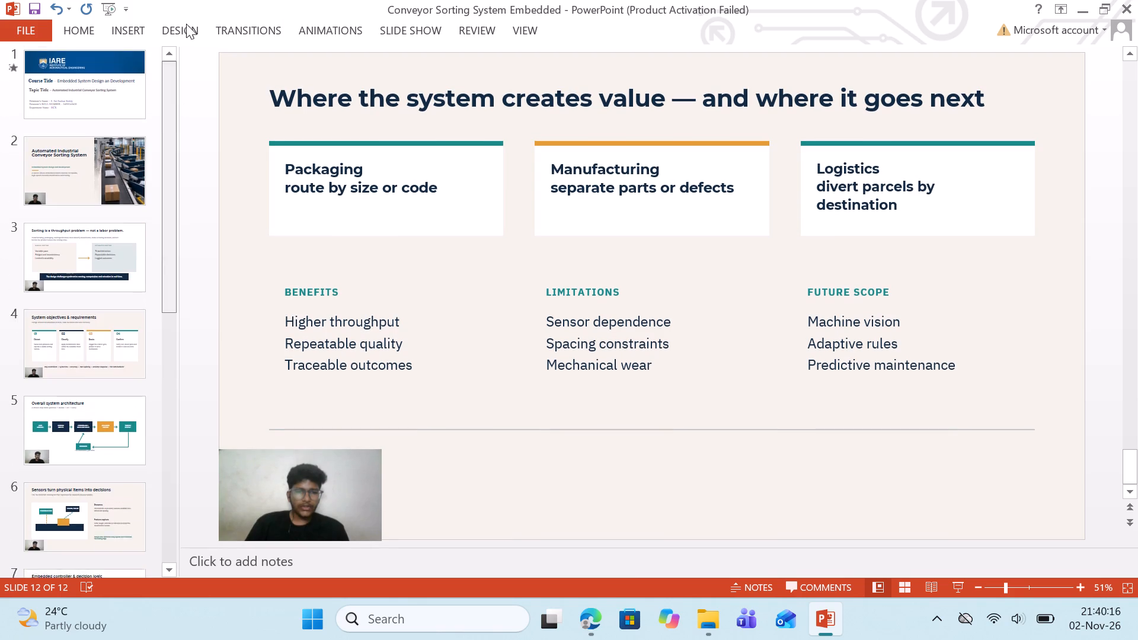
drag(186, 24, 187, 16)
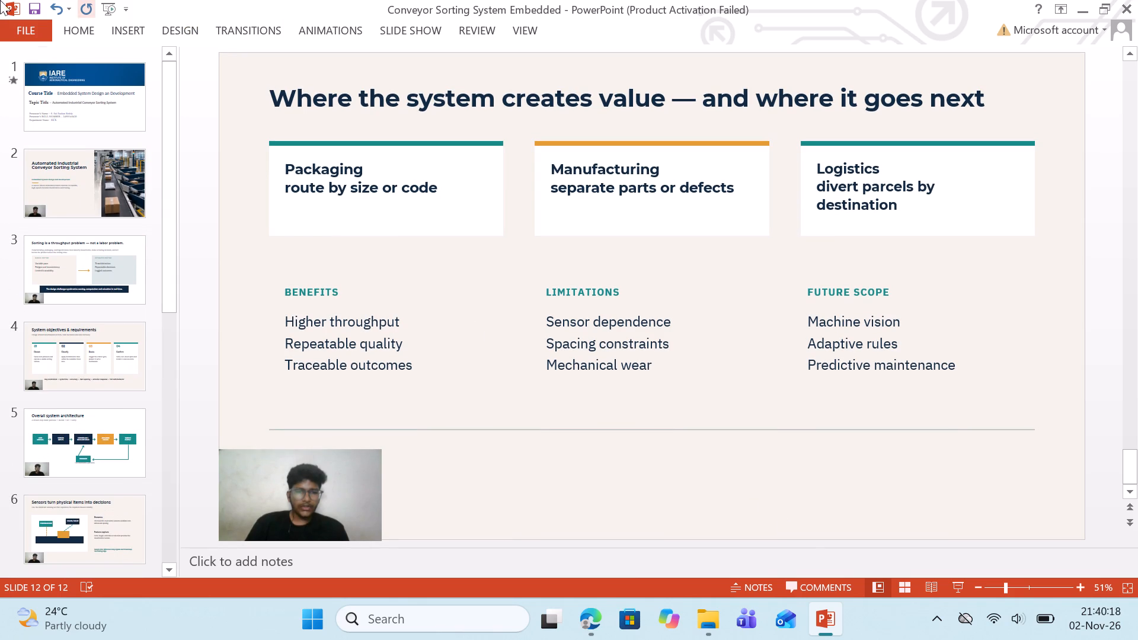
click(39, 27)
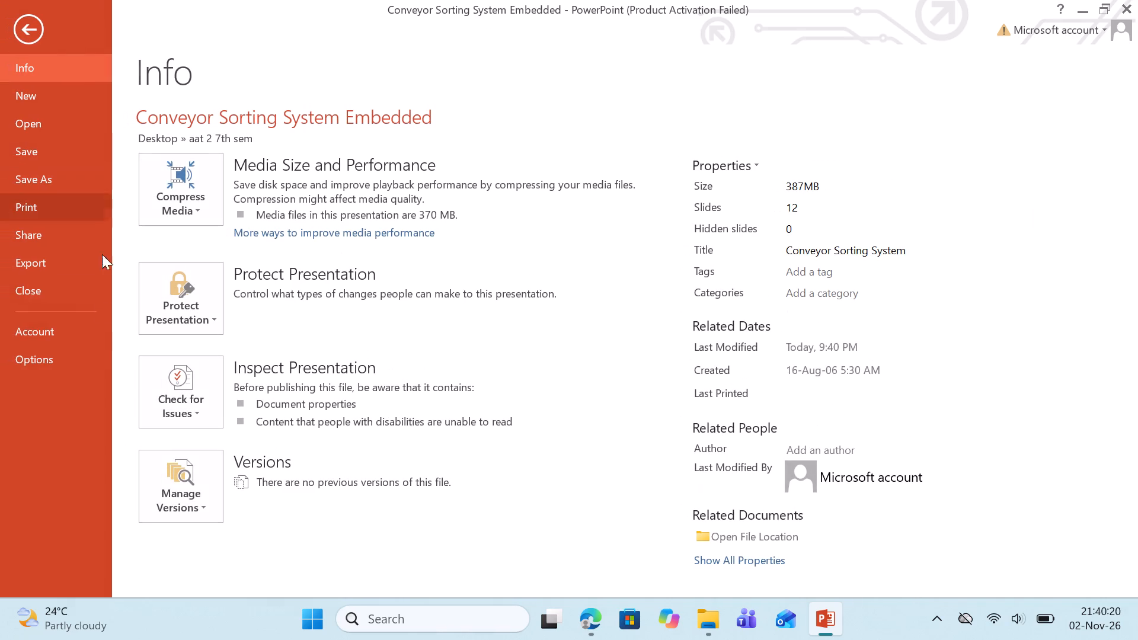
click(52, 259)
click(298, 162)
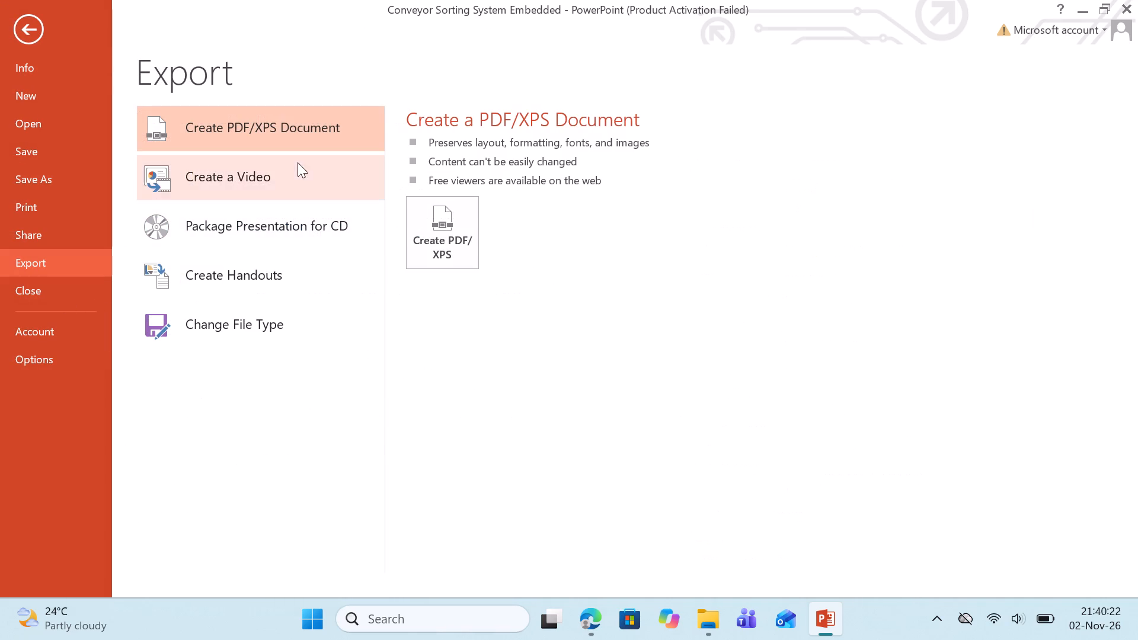
click(466, 369)
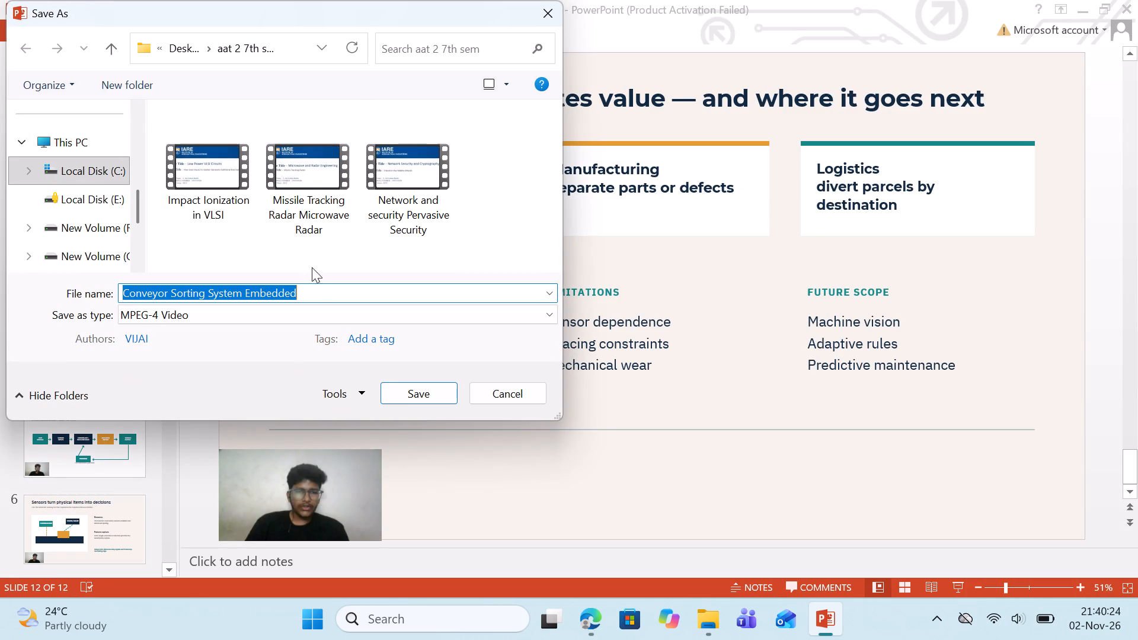
click(406, 393)
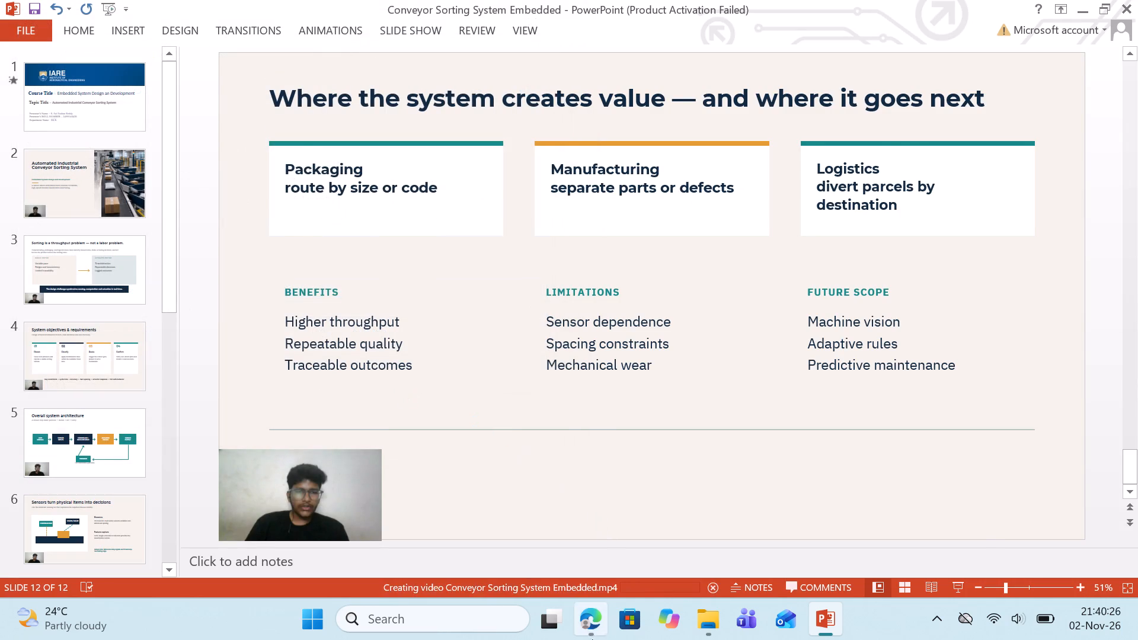
Switch to Google Drive in Edge and open the Embedded System Design and Development AAT 22 folder from My Drive.
click(592, 639)
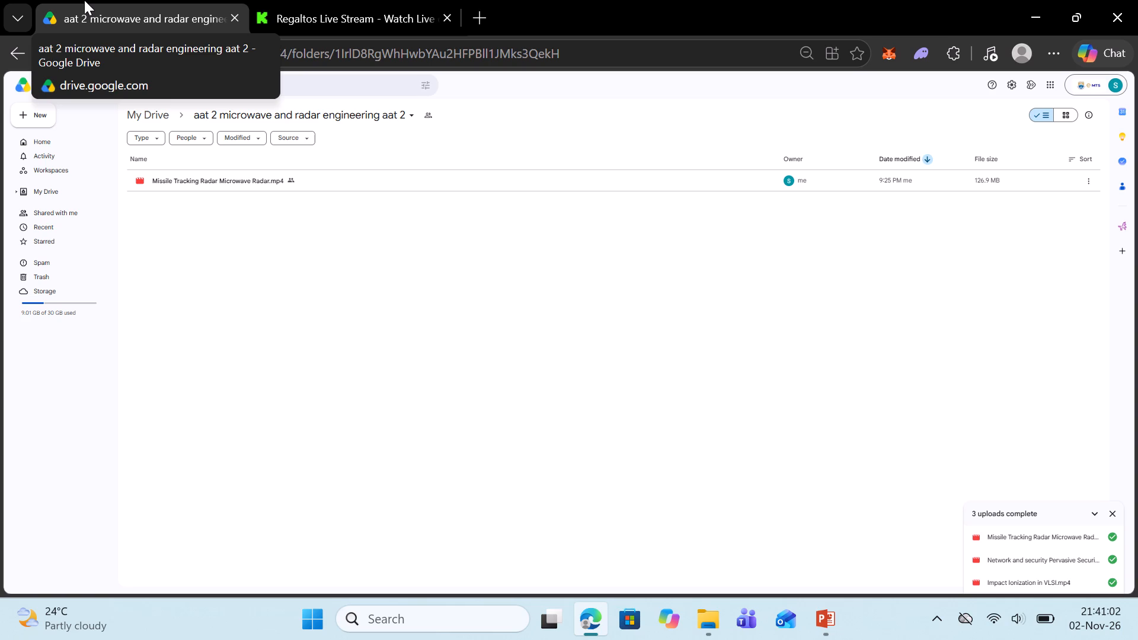
click(210, 238)
click(340, 0)
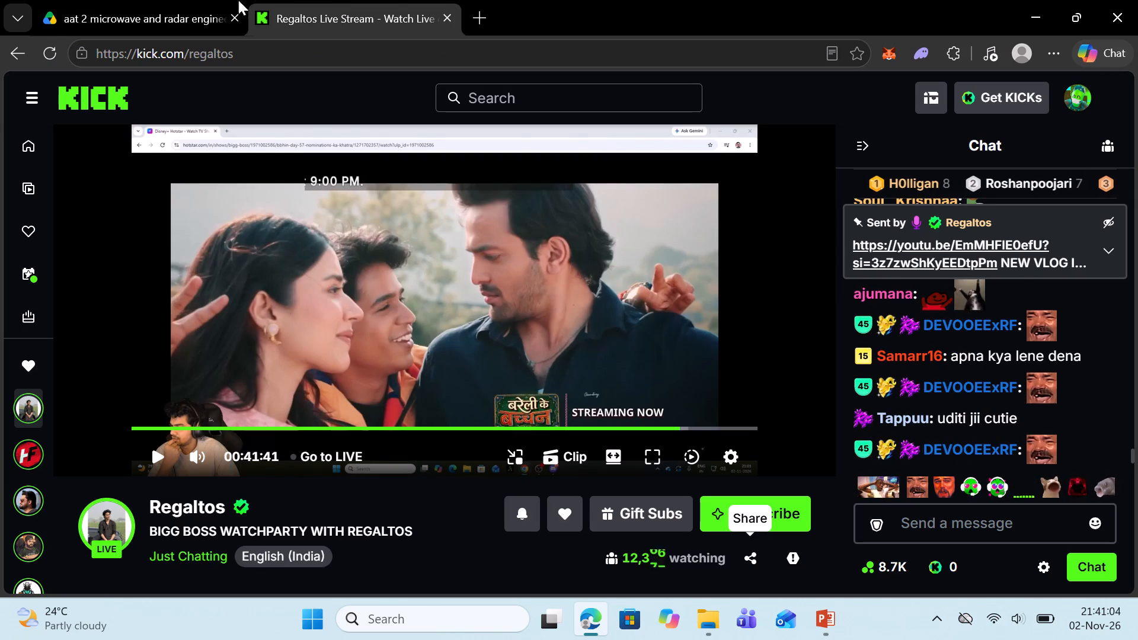
click(180, 0)
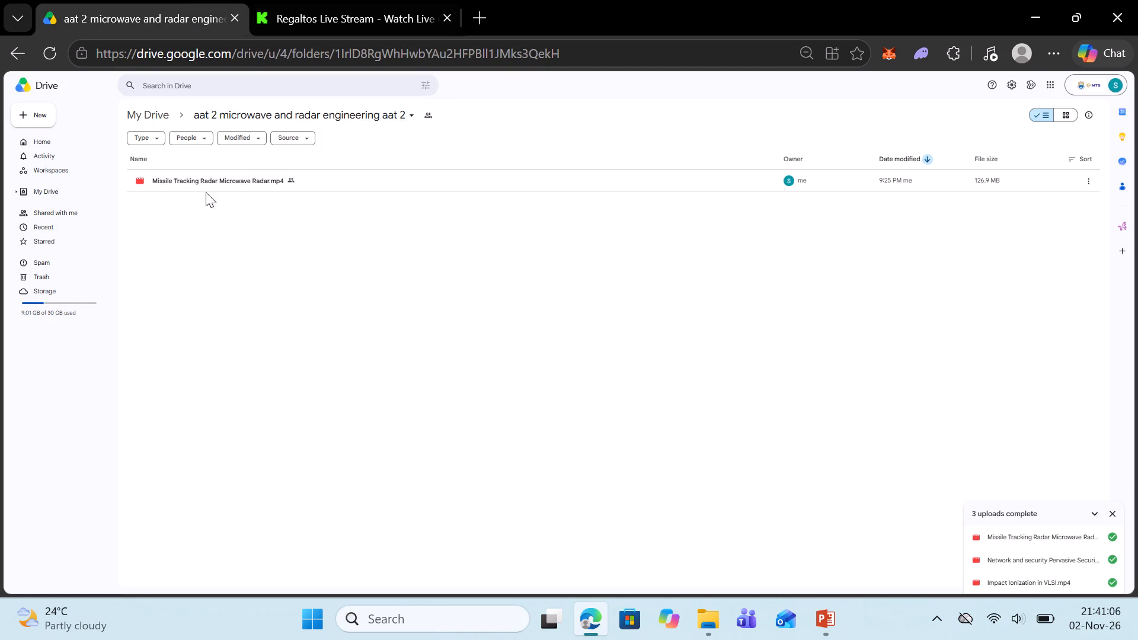
click(154, 114)
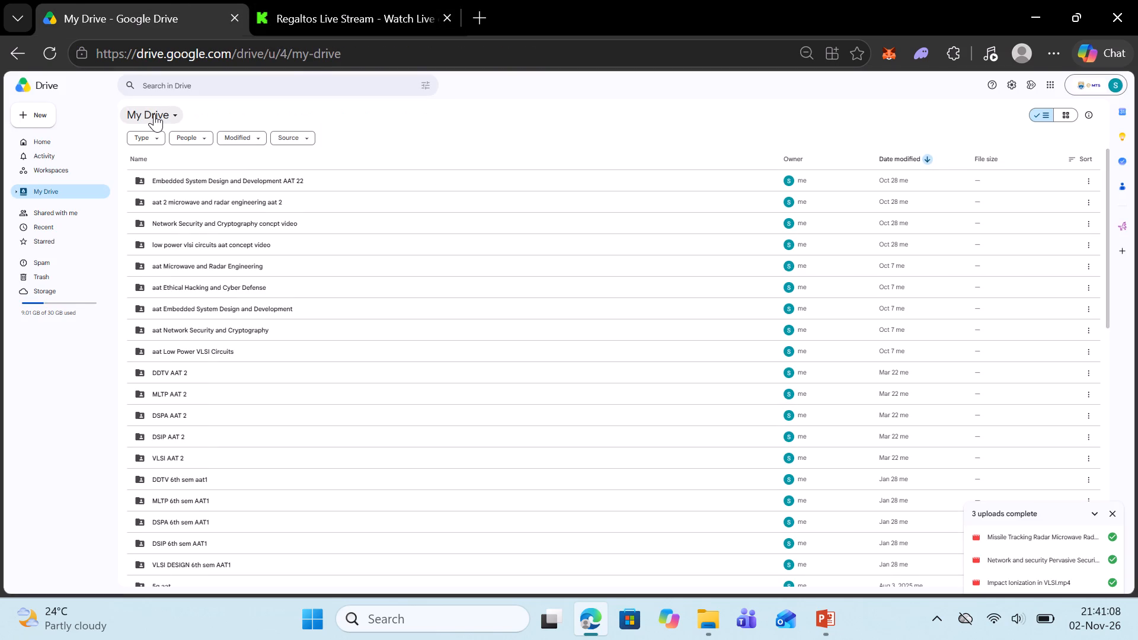
double_click(299, 183)
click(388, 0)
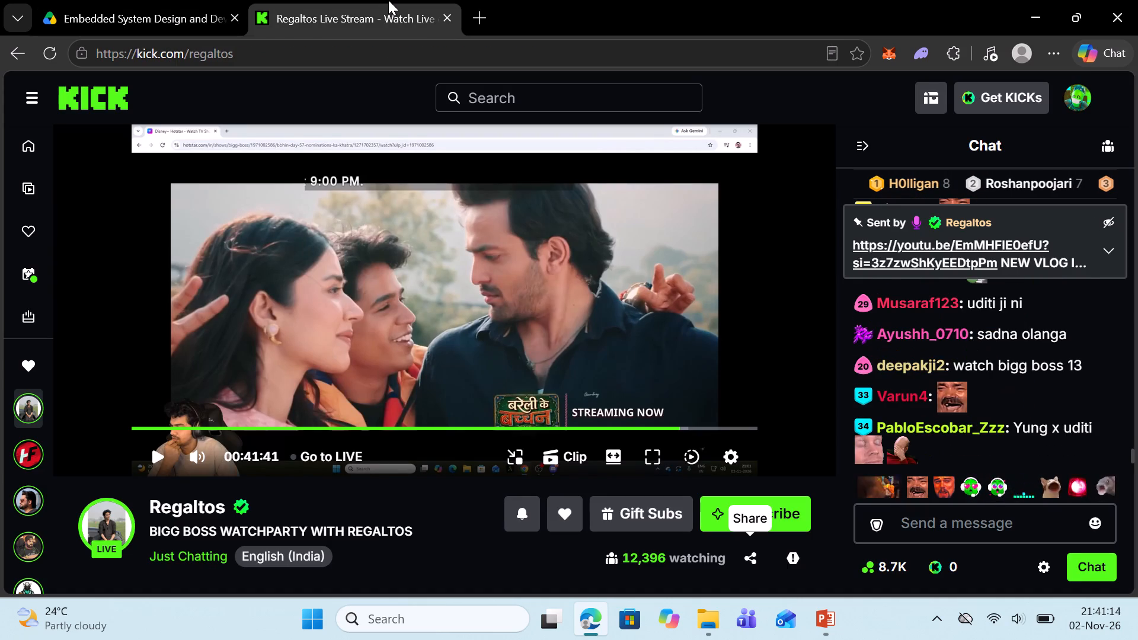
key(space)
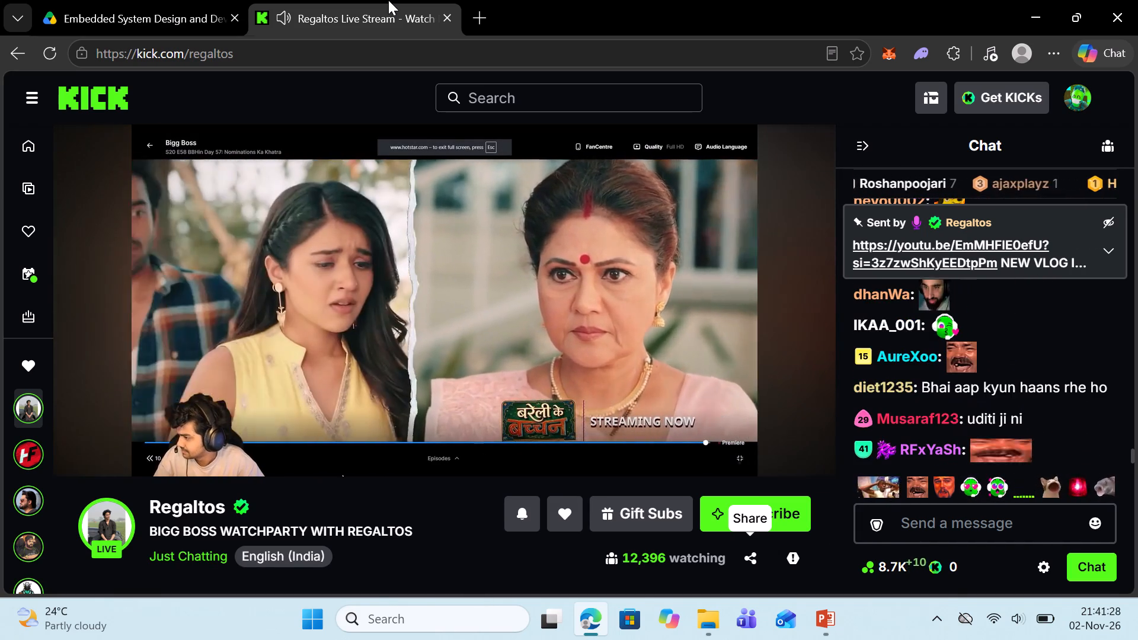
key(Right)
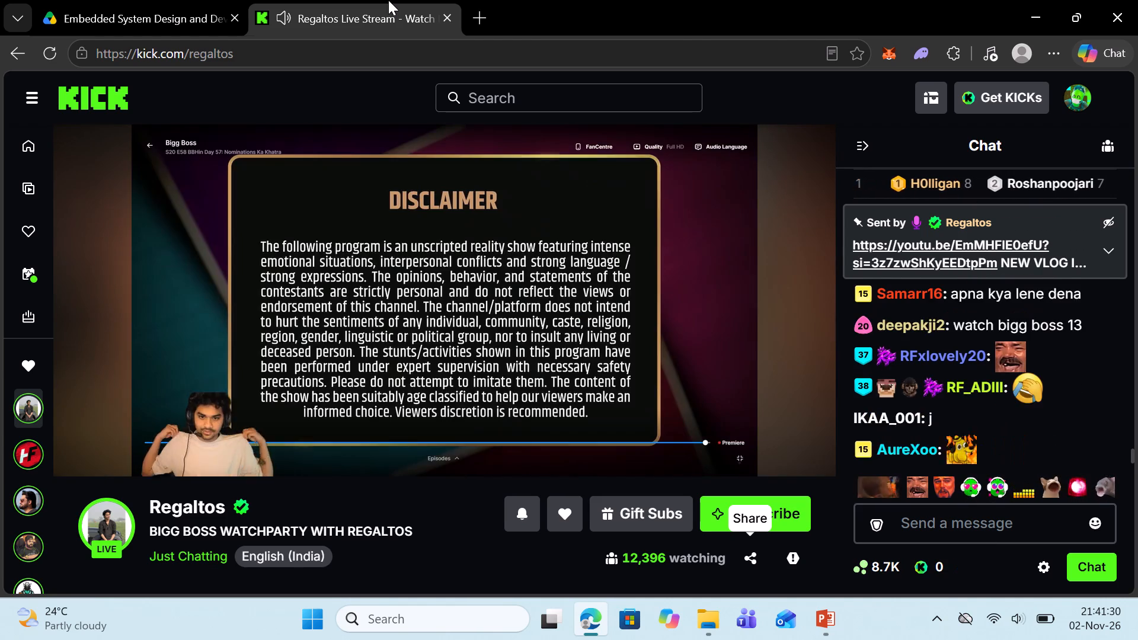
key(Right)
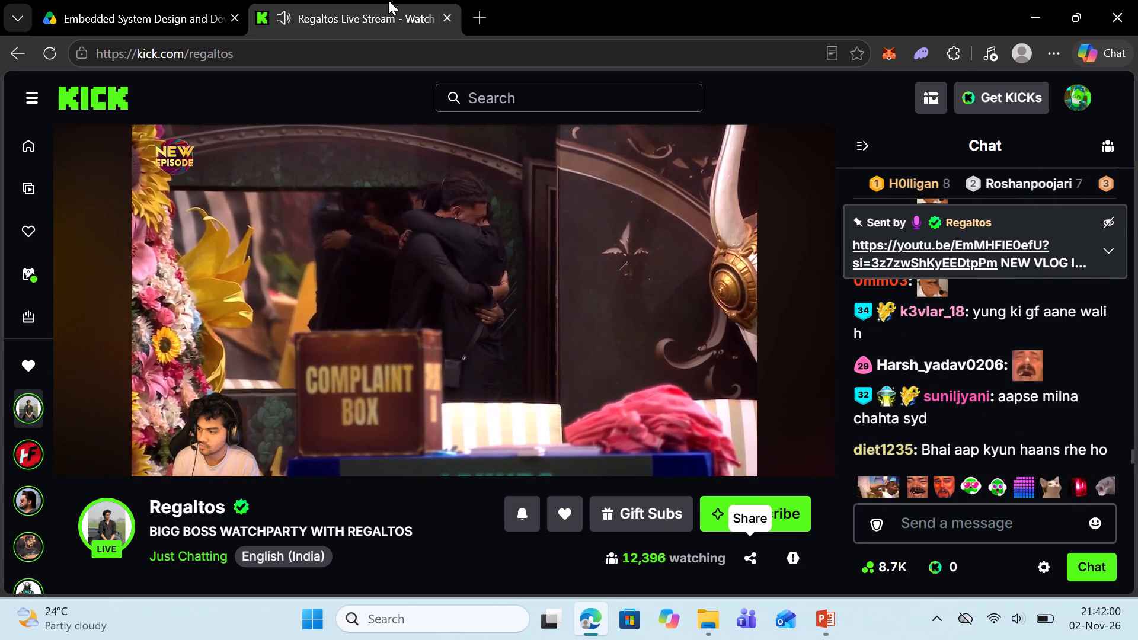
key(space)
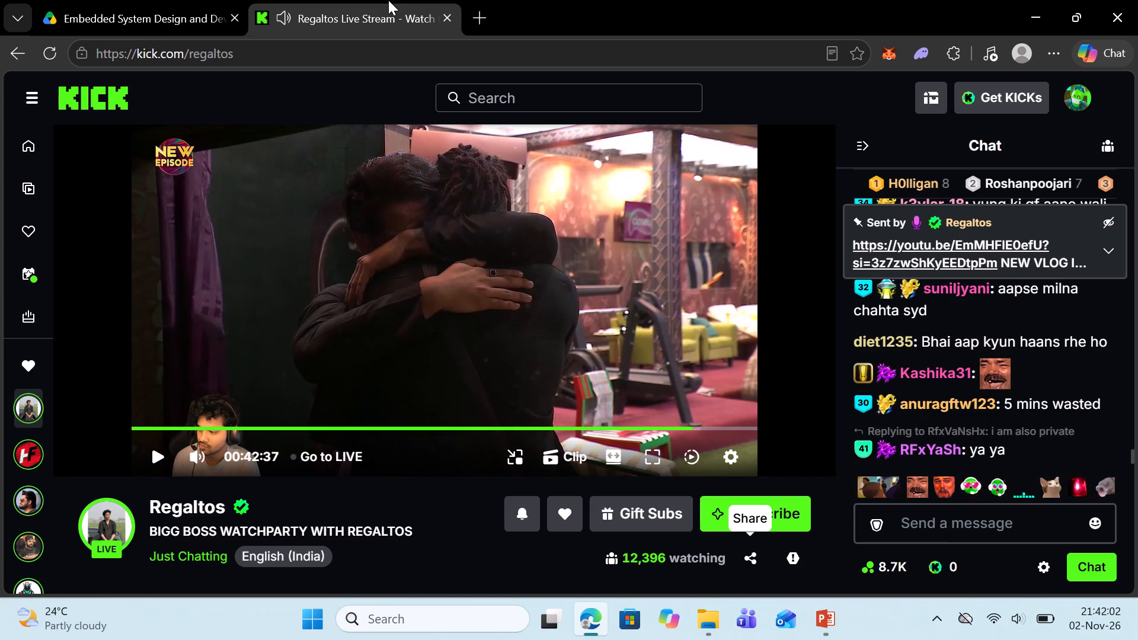
Open the AAT (Concept Video) page in the IARE Samvidha student portal to check the submission status.
click(165, 0)
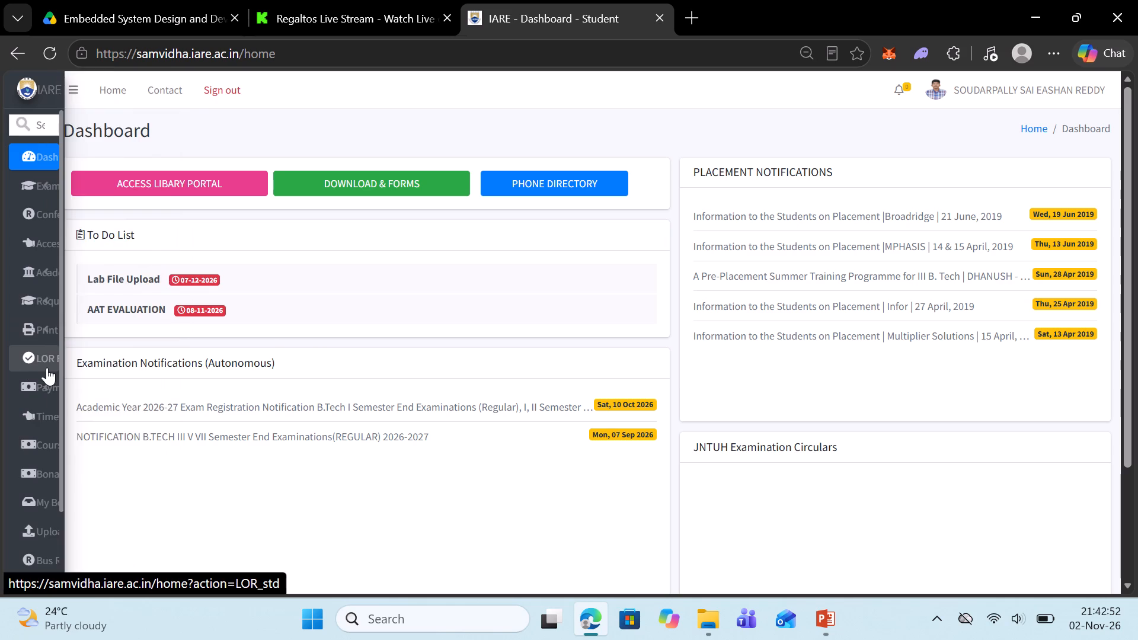
scroll(68, 367, down, 5)
click(94, 507)
scroll(94, 507, down, 4)
click(119, 447)
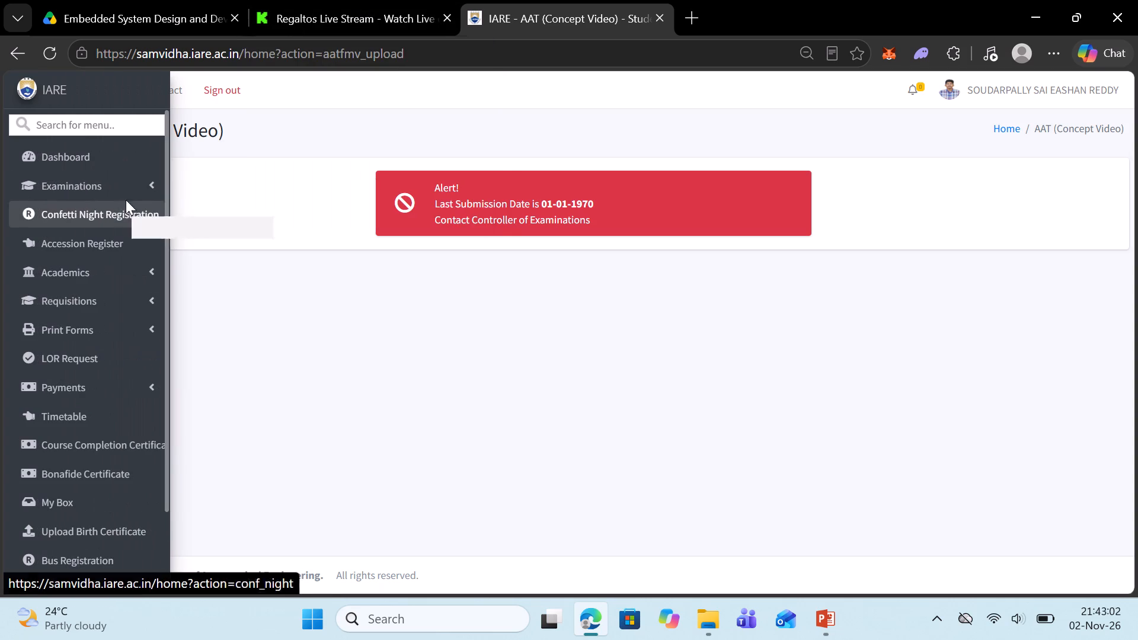
Open the CIA Marks page under Examinations and examine the Semester 7 continuous internal assessment marks.
click(130, 195)
click(118, 211)
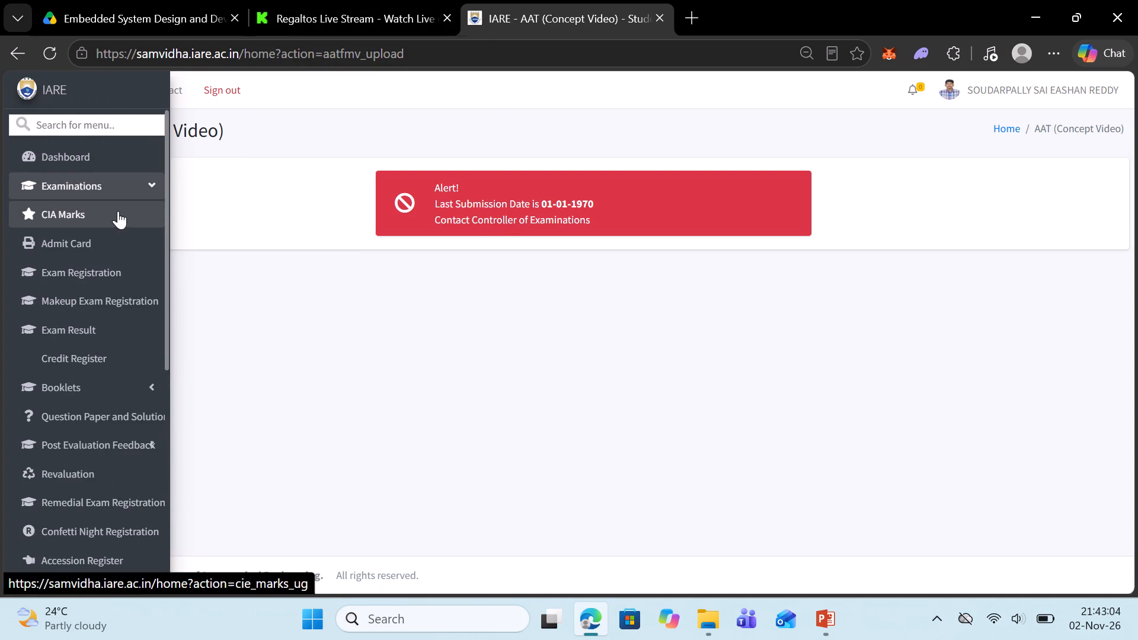
scroll(469, 269, down, 1)
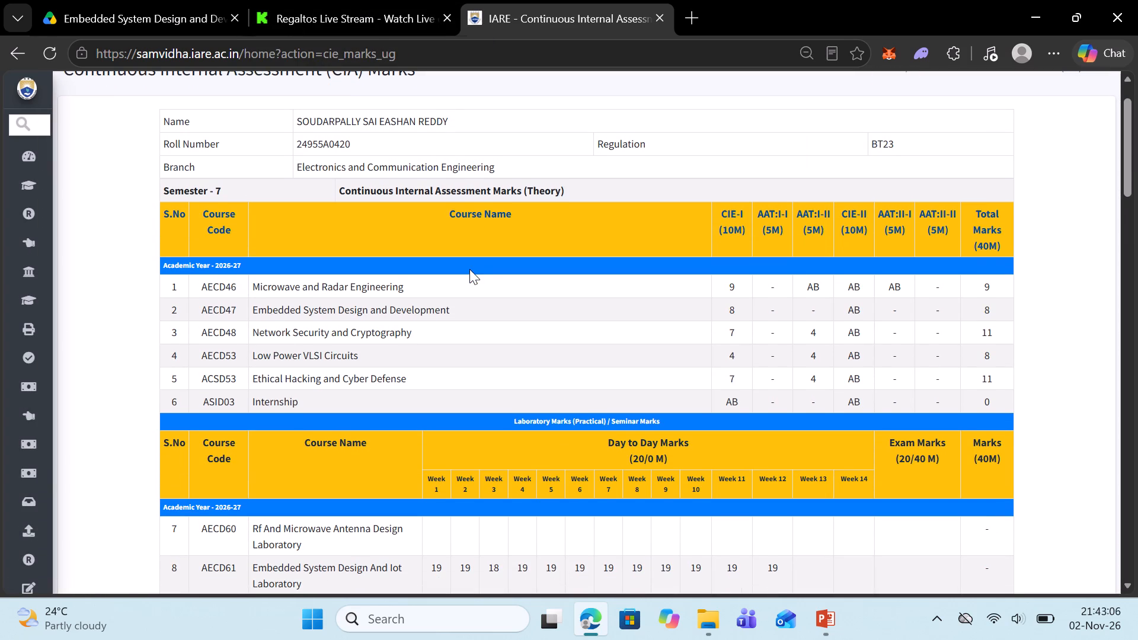